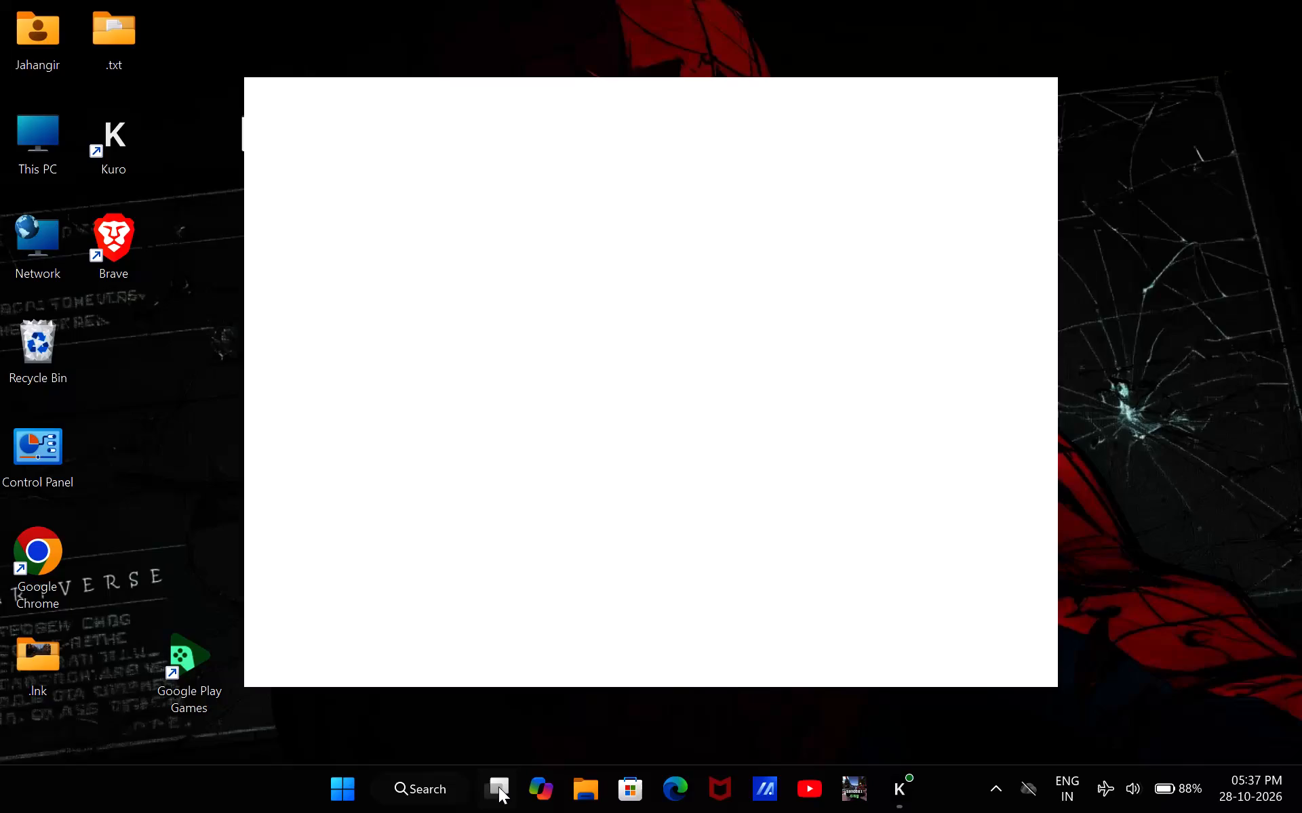
Open Canva in Google Chrome using the JR Business profile.
double_click(27, 553)
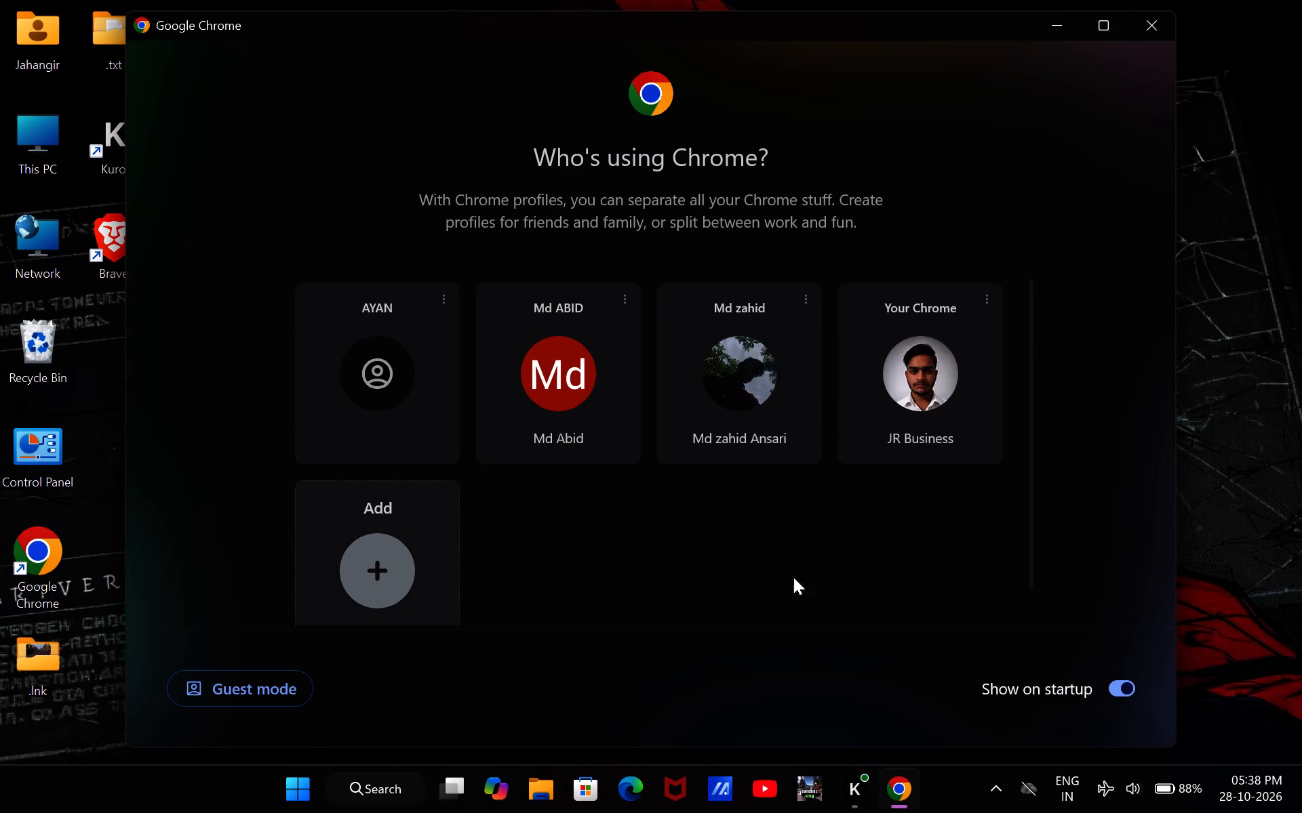
left_click(932, 410)
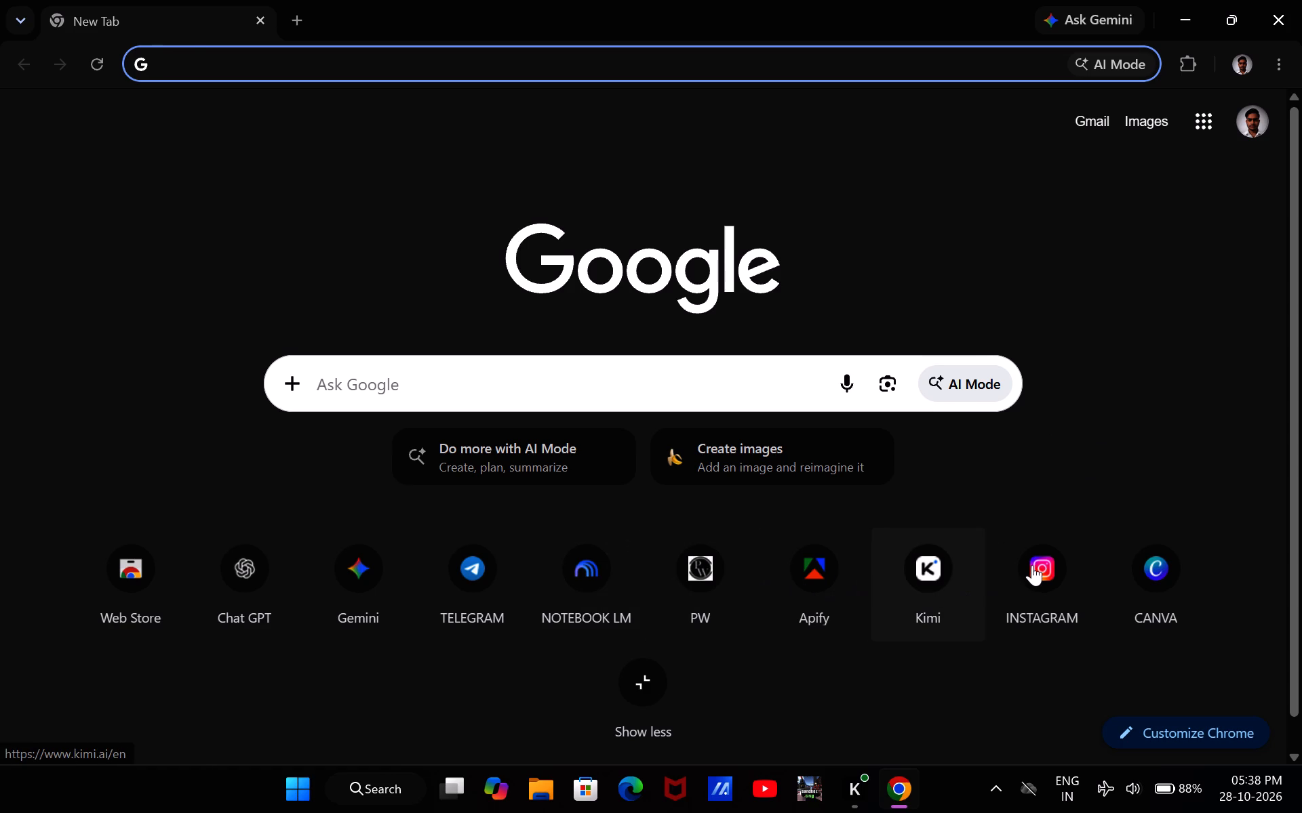
left_click(1126, 562)
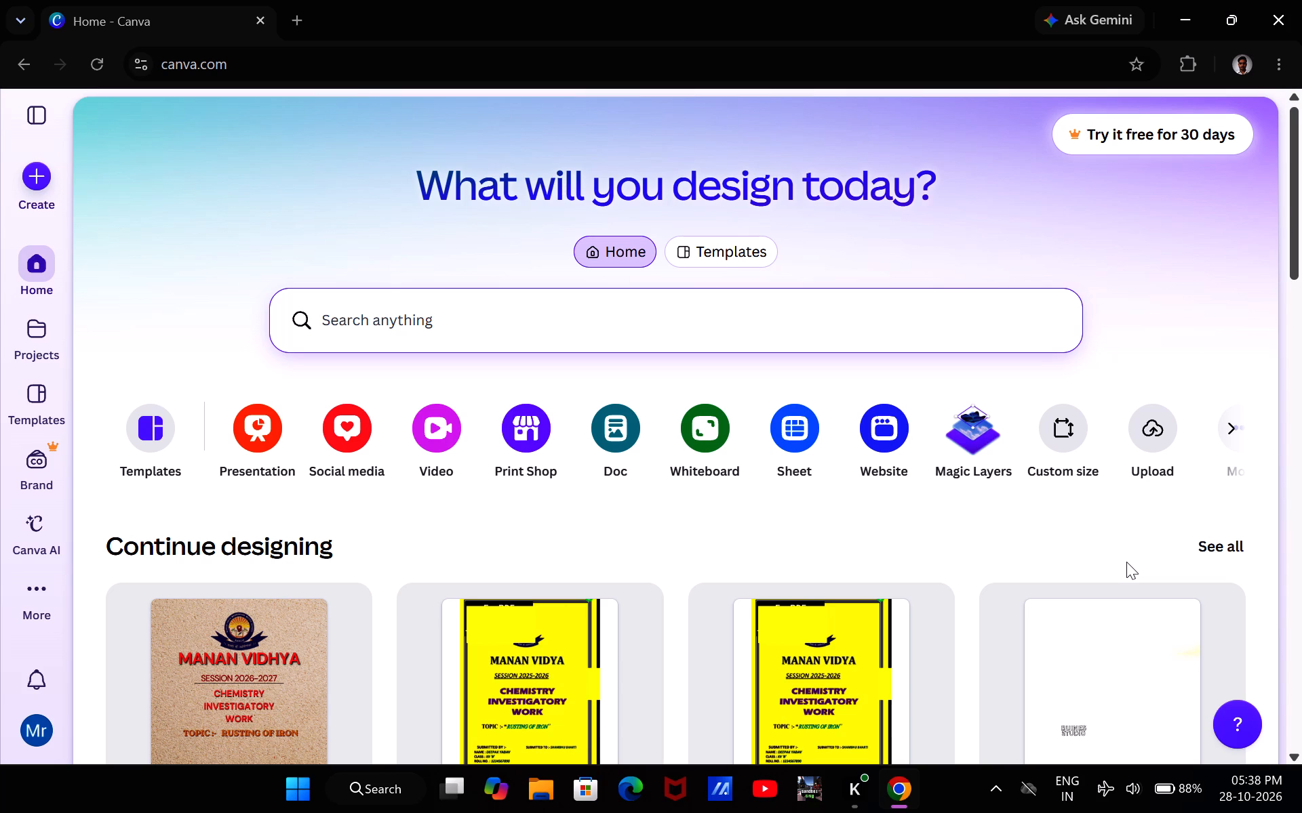
Open the recent Manan Vidhya session 2026-2027 chemistry project design on the topic Rusting of Iron.
left_click(206, 659)
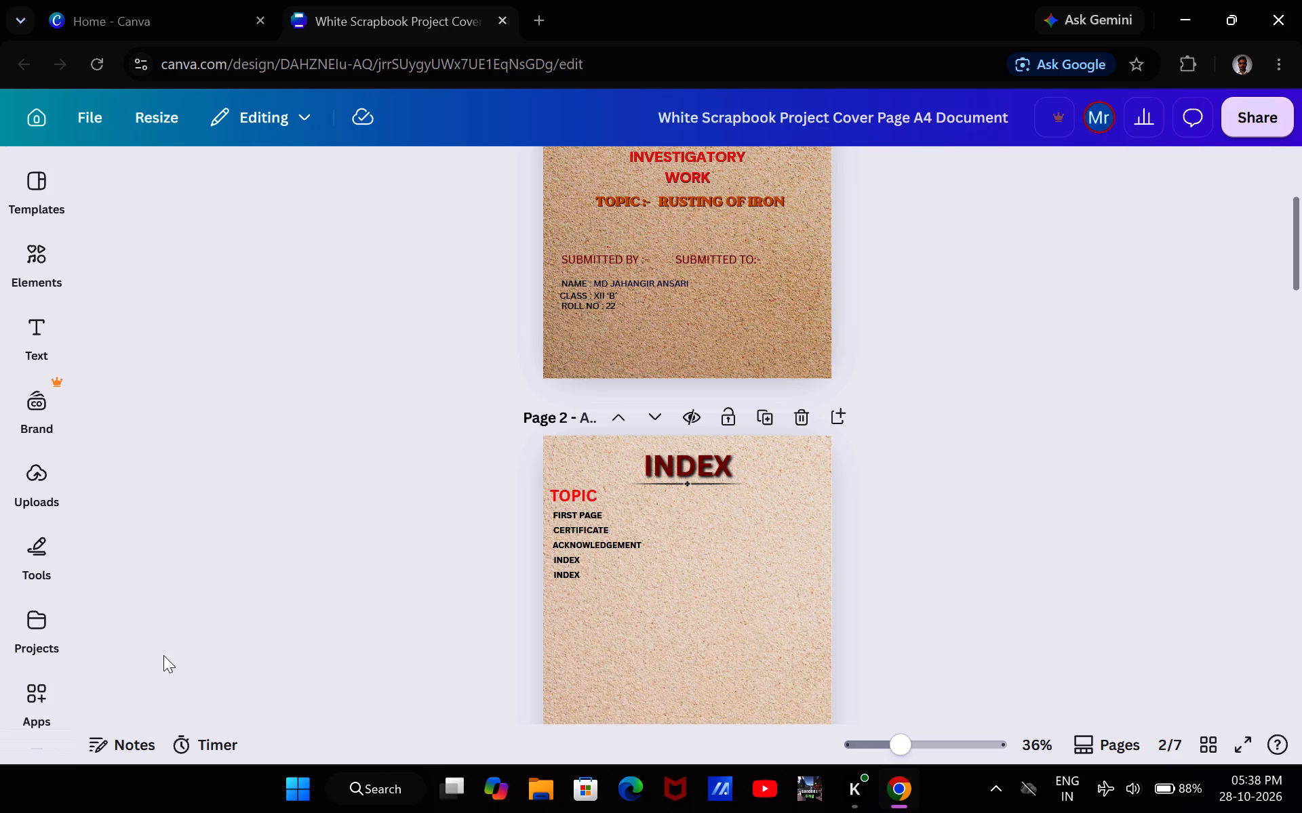
Select the "ALL THE WORK RELATED" text line at the end of the Certificate paragraph on page 3.
scroll(376, 671, "down", 2)
scroll(376, 671, "right", 1)
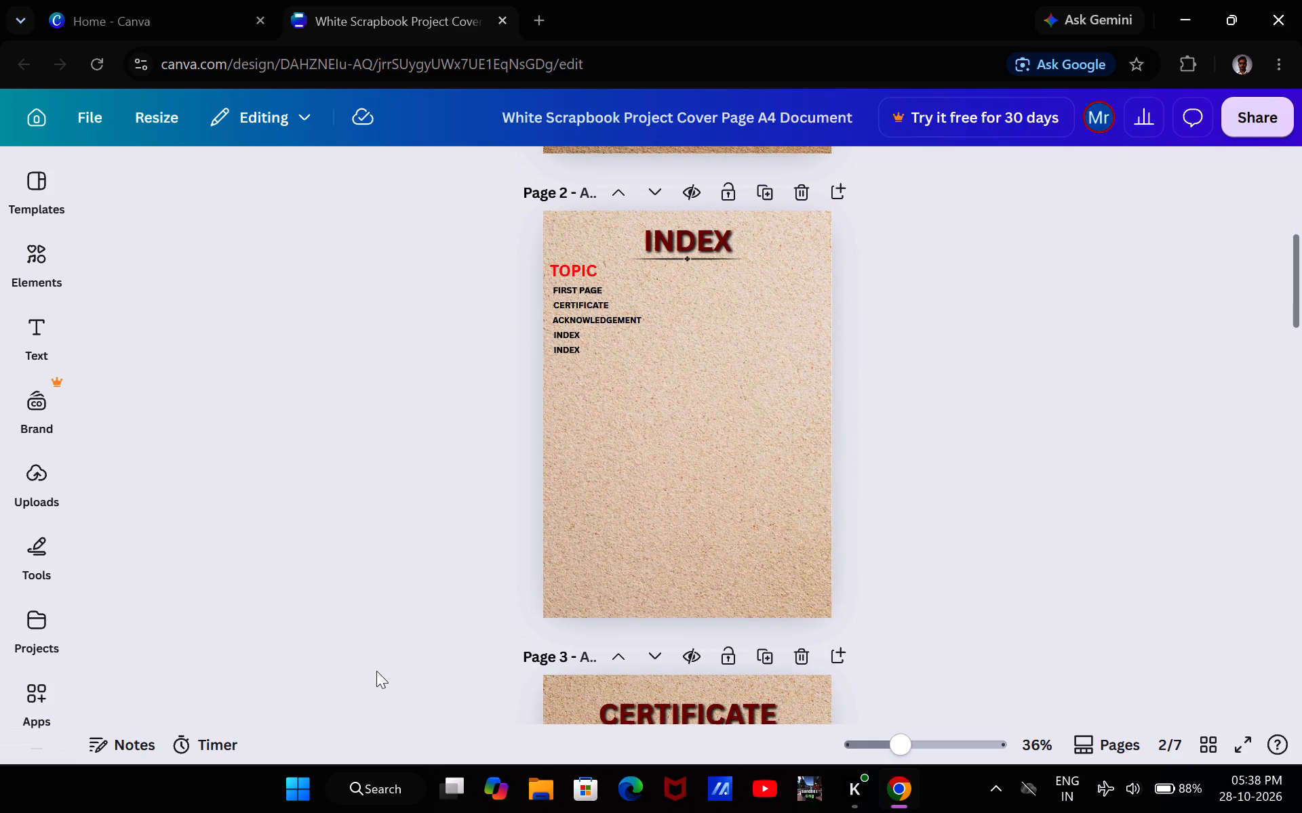
scroll(376, 671, "right", 4)
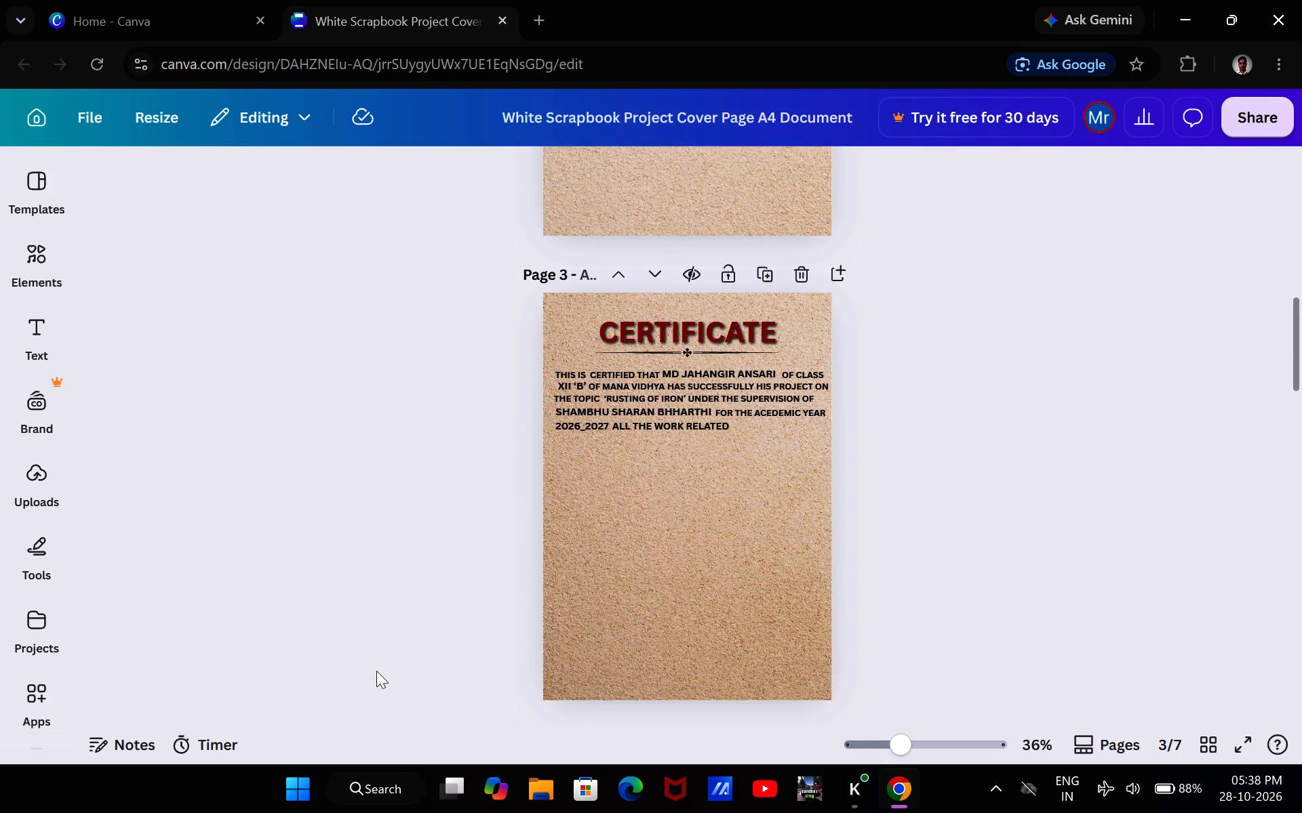
scroll(376, 671, "right", 1)
scroll(376, 671, "up", 1)
scroll(376, 671, "right", 1)
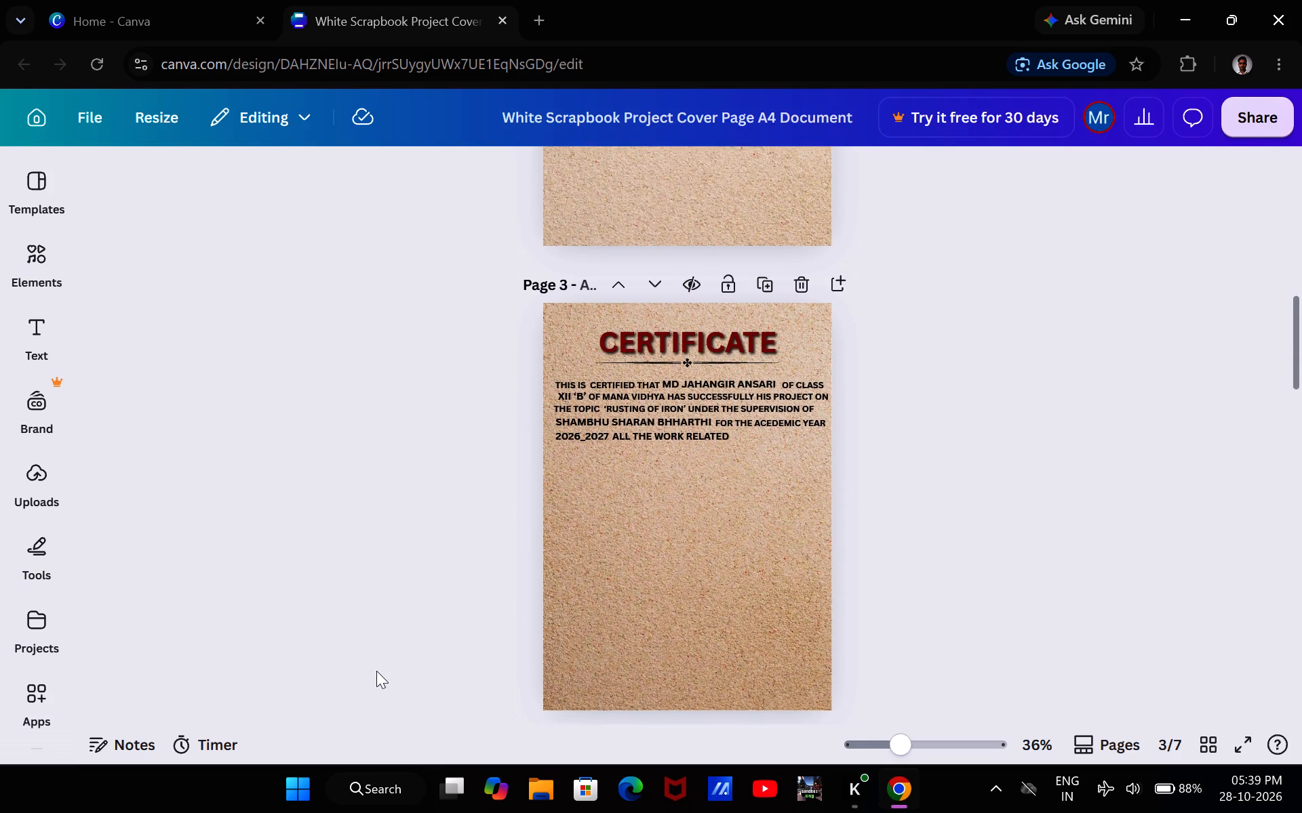
scroll(376, 671, "right", 1)
left_click(671, 395)
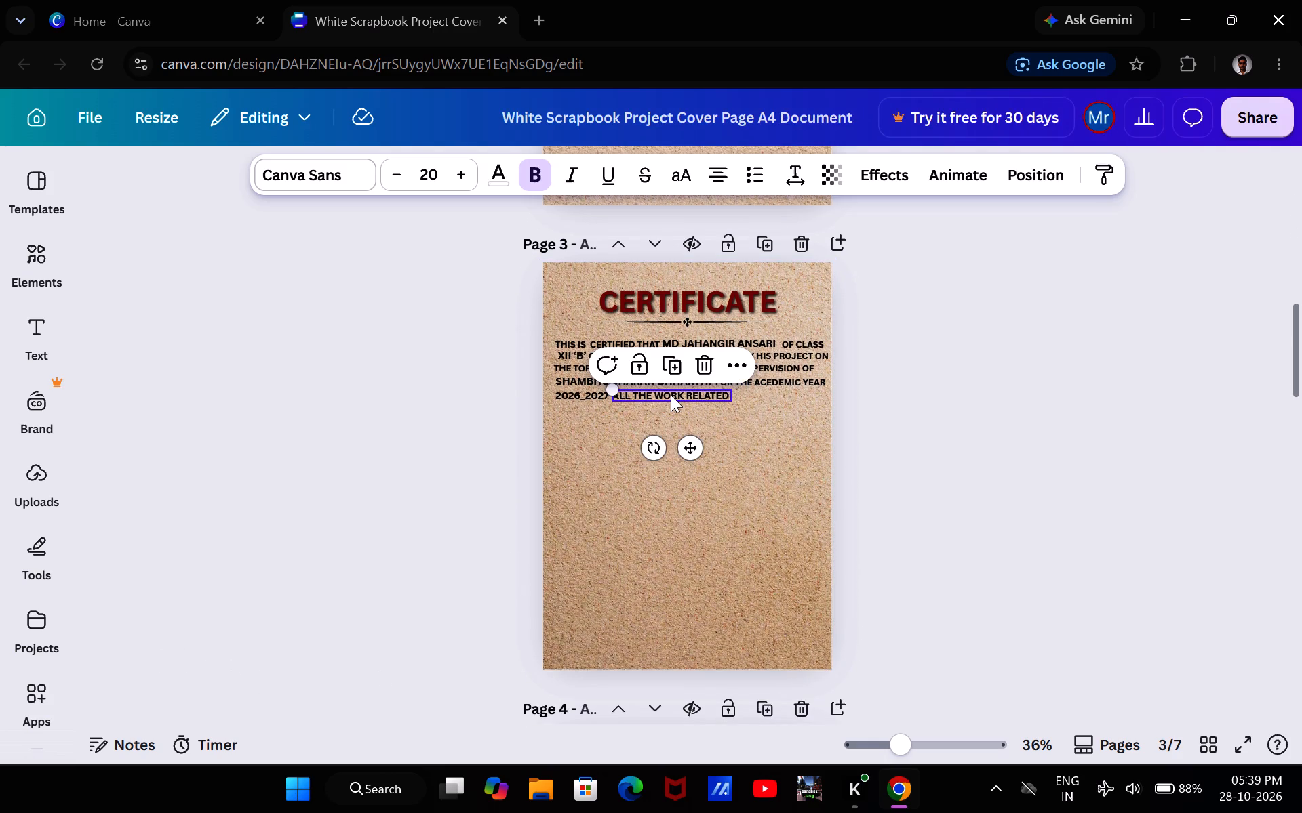
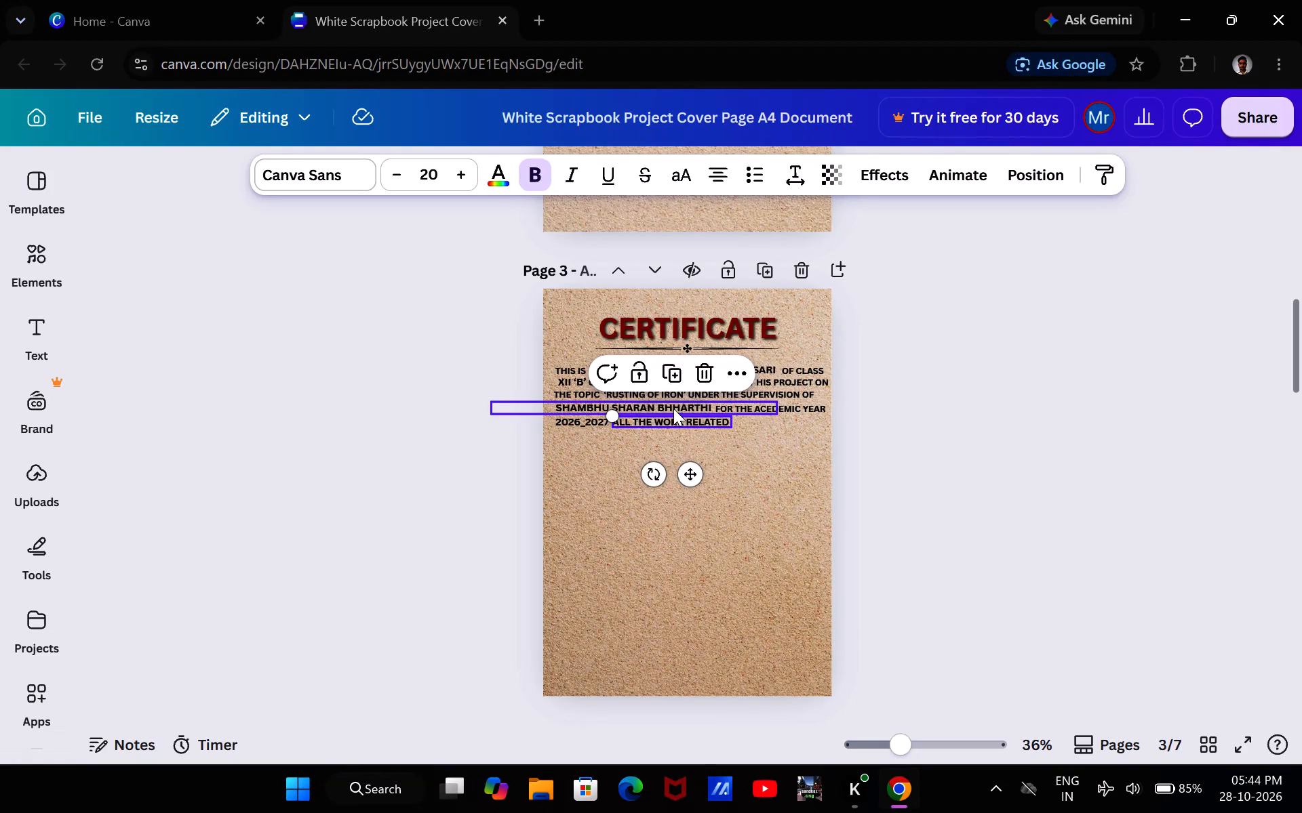
Append "TO" to the "ALL THE WORK RELATED" line and move the line clear of "2026_2027".
left_click(701, 417)
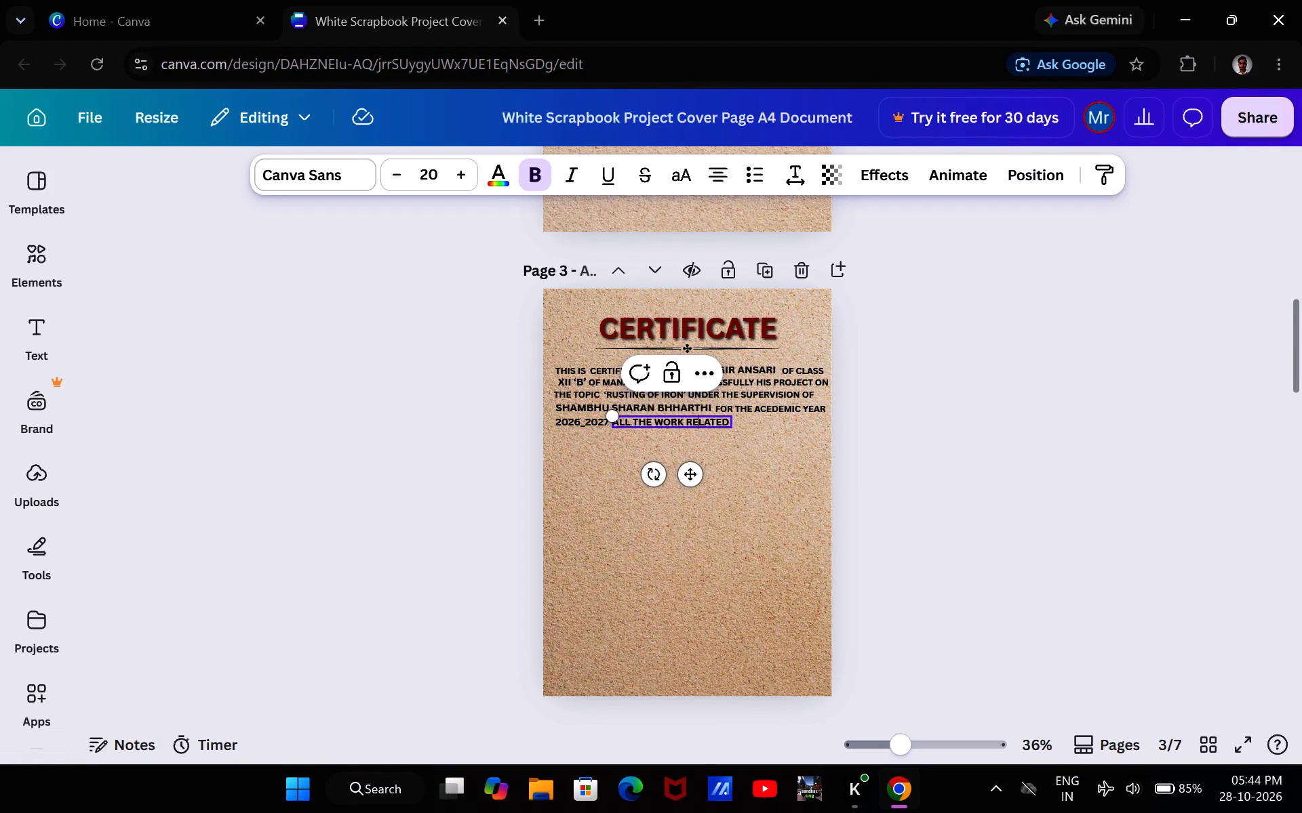
key("Right")
key("Right")
key("Right")
key("Right")
key("Right")
key("space")
type("TP")
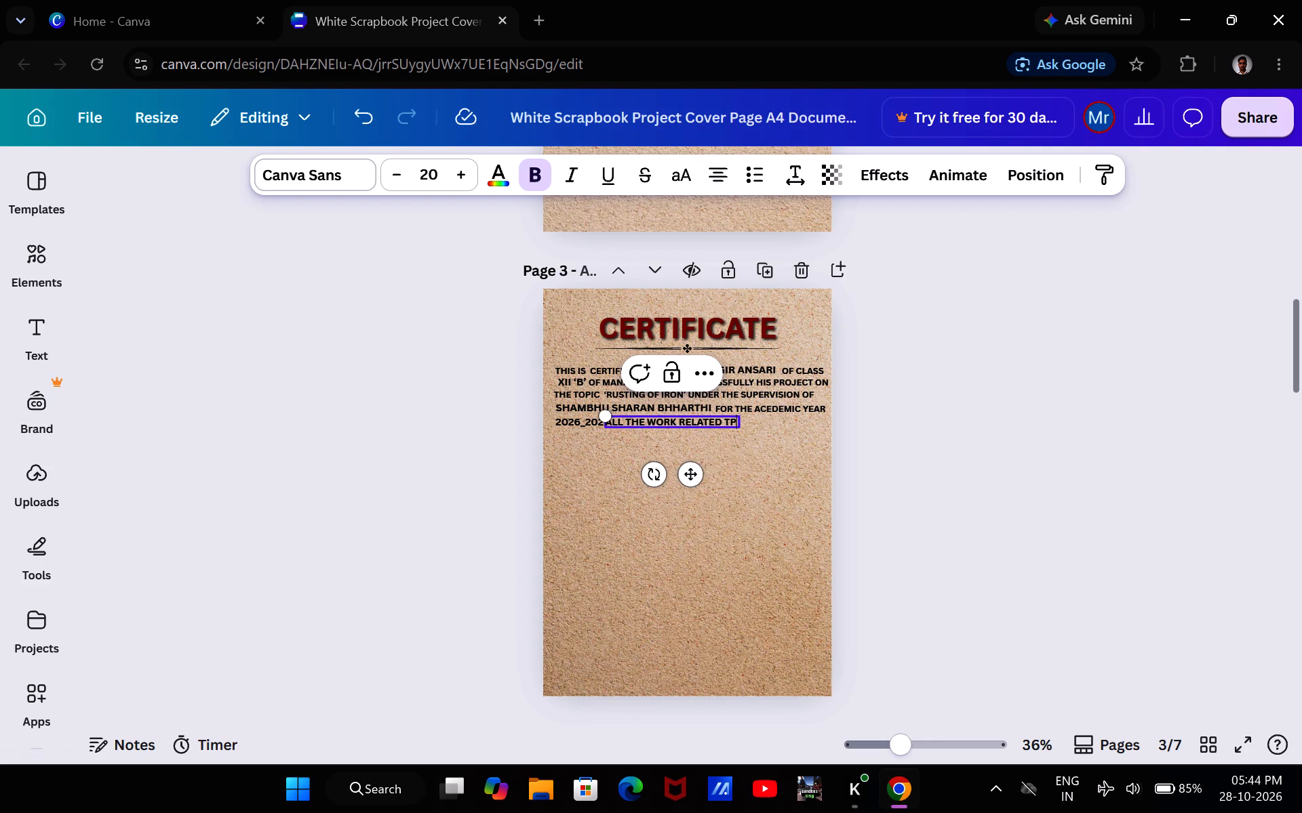
key("BackSpace")
key("o")
left_click_drag(694, 470, 709, 465)
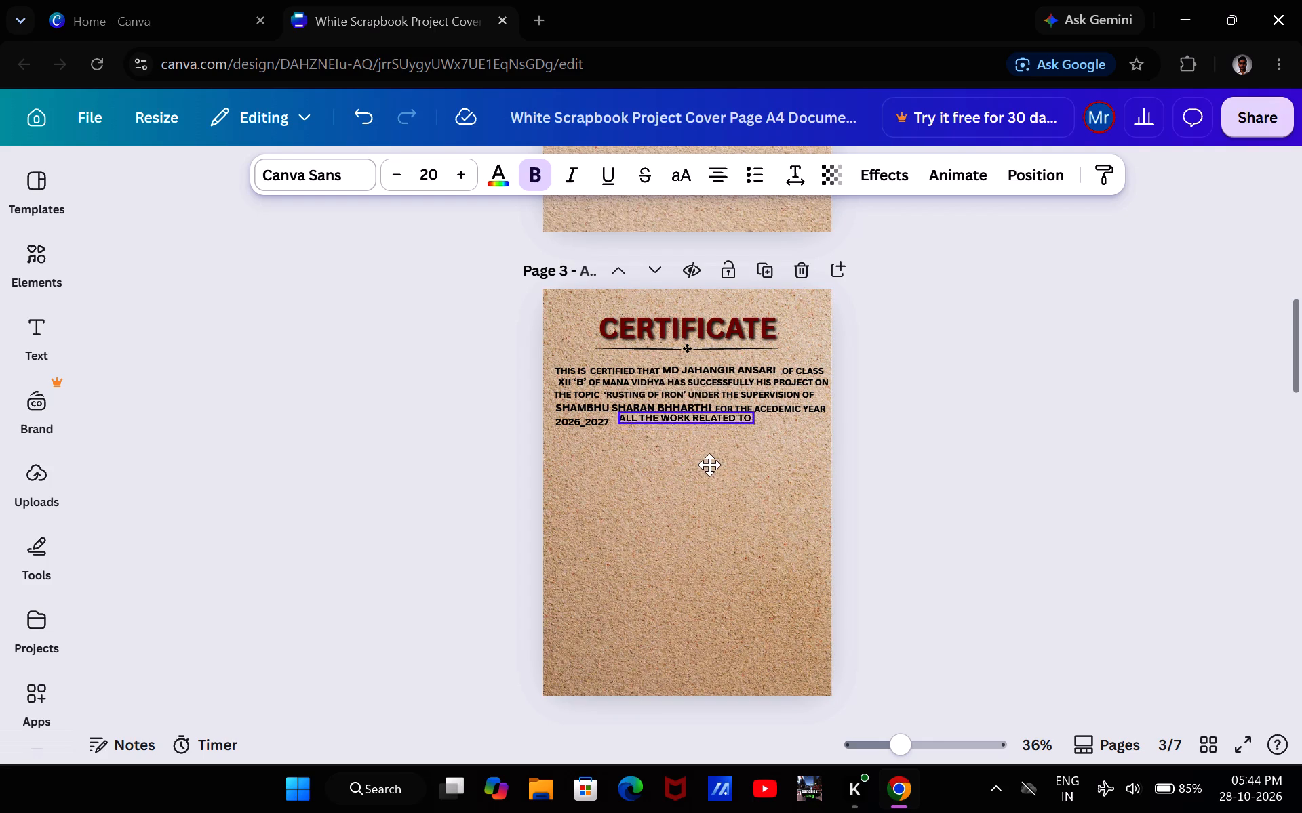
left_click_drag(709, 465, 728, 470)
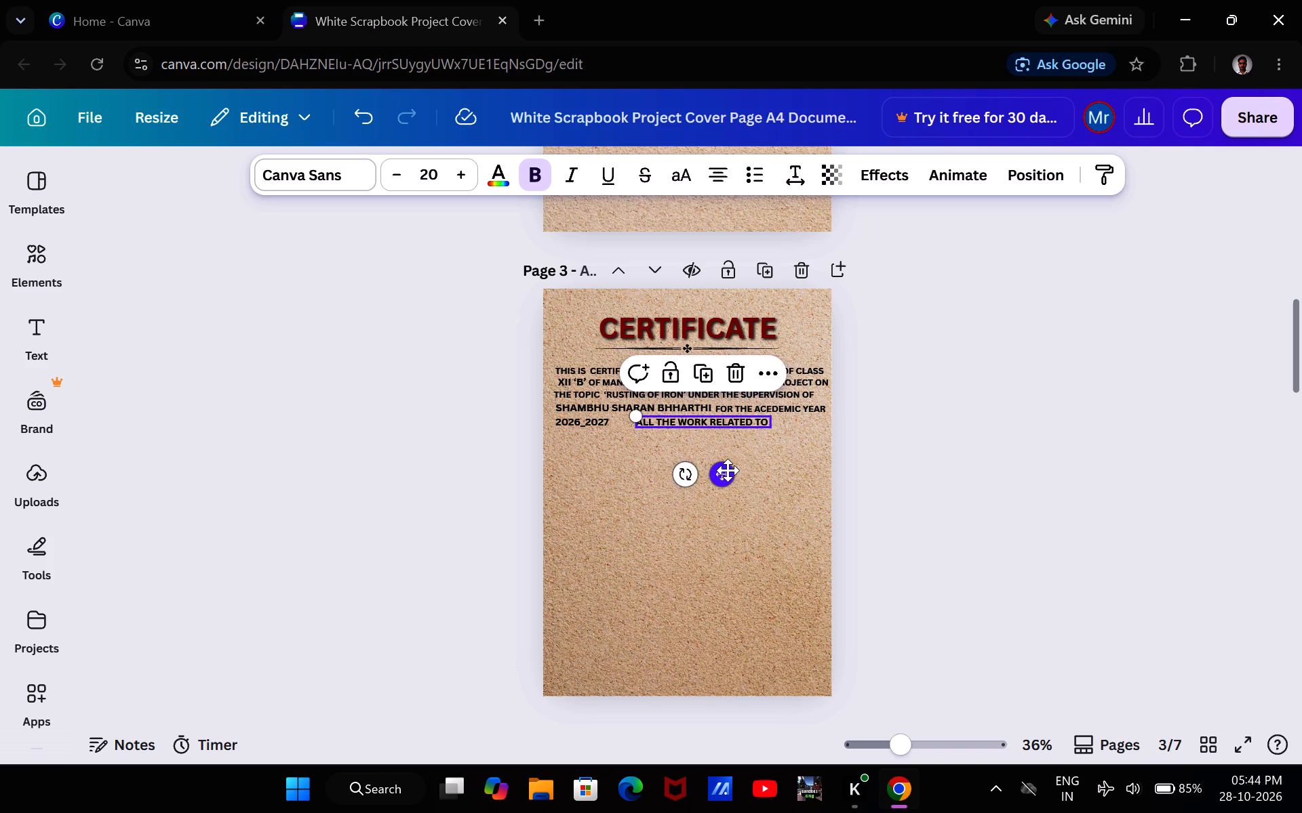
Extend the last certificate line with "THE PROJECT" after "ALL THE WORK RELATED TO".
key("space")
left_click(753, 426)
key("Right")
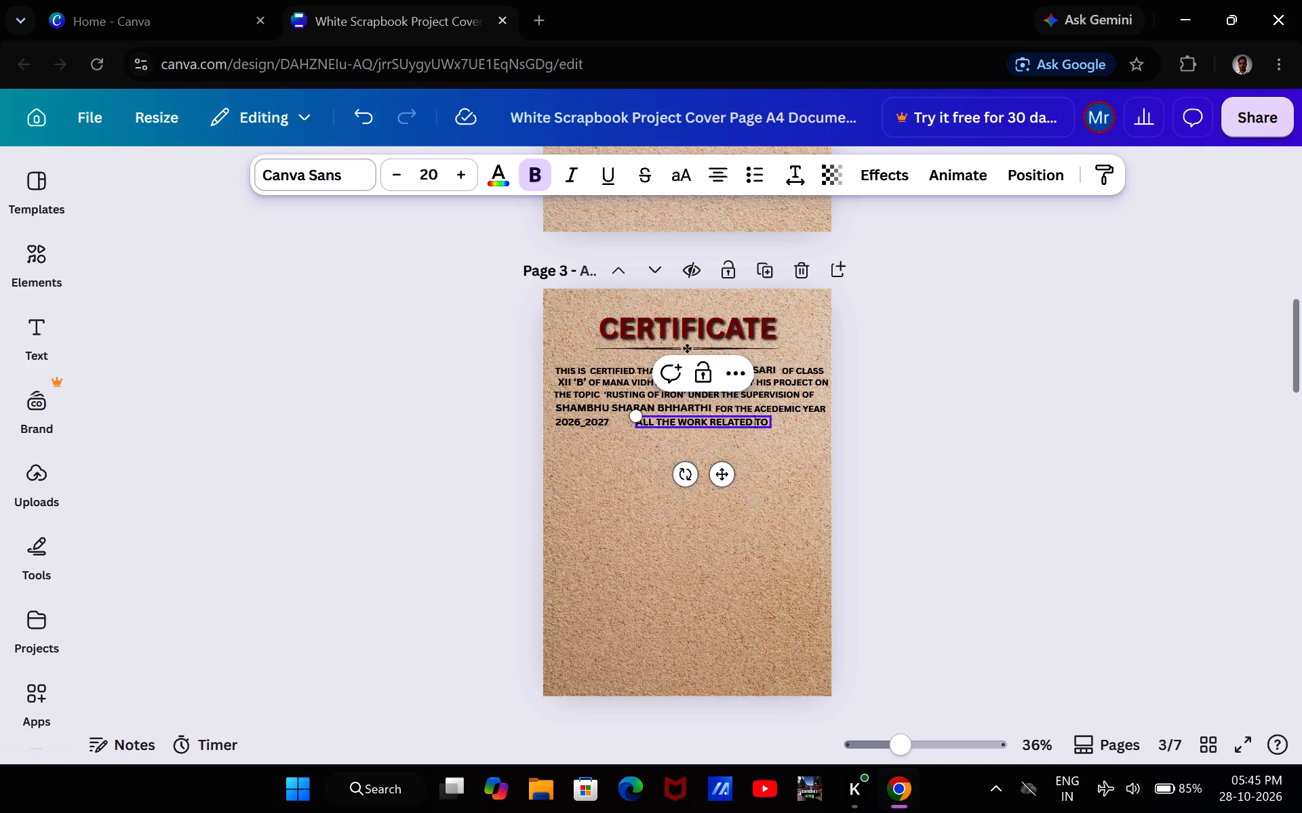
key("Right")
key("Right")
key("space")
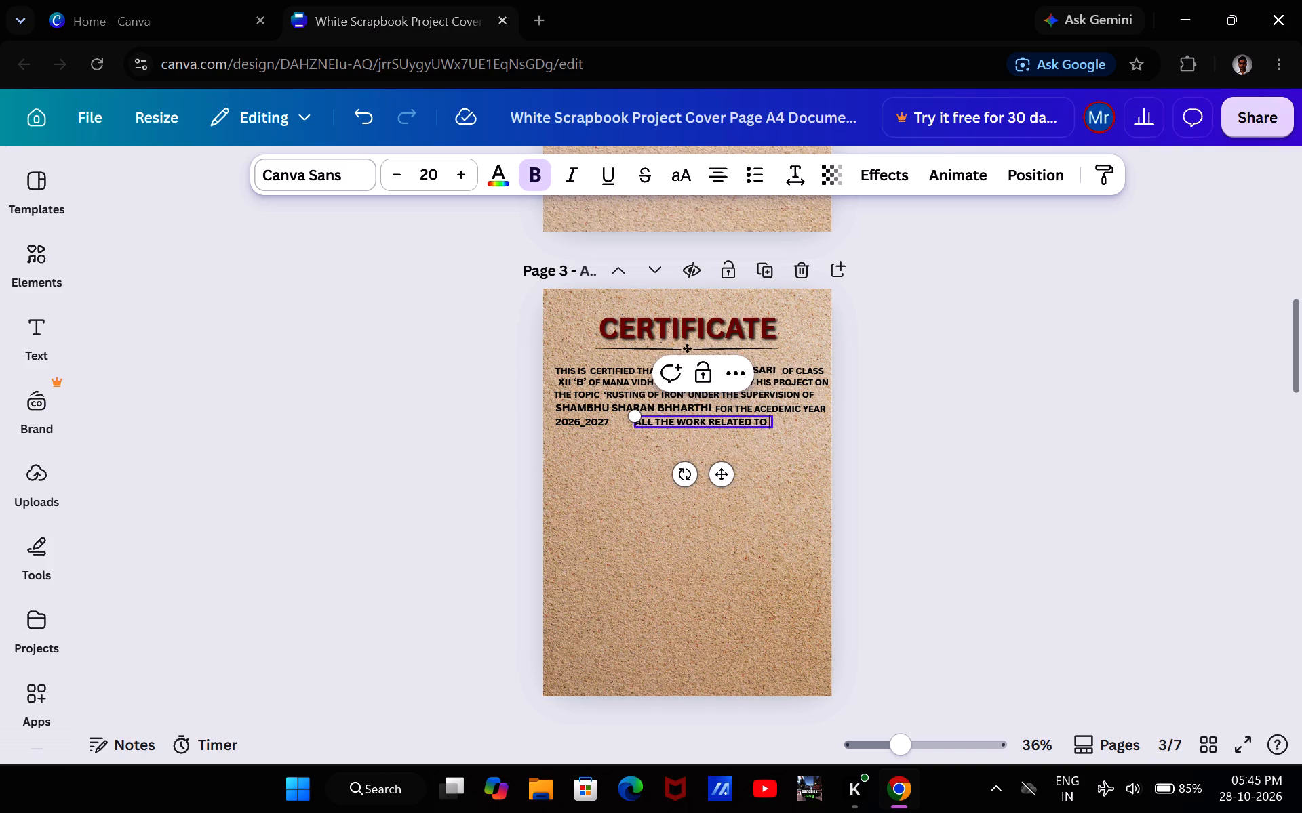
type("THE")
key("space")
type("PROJECT")
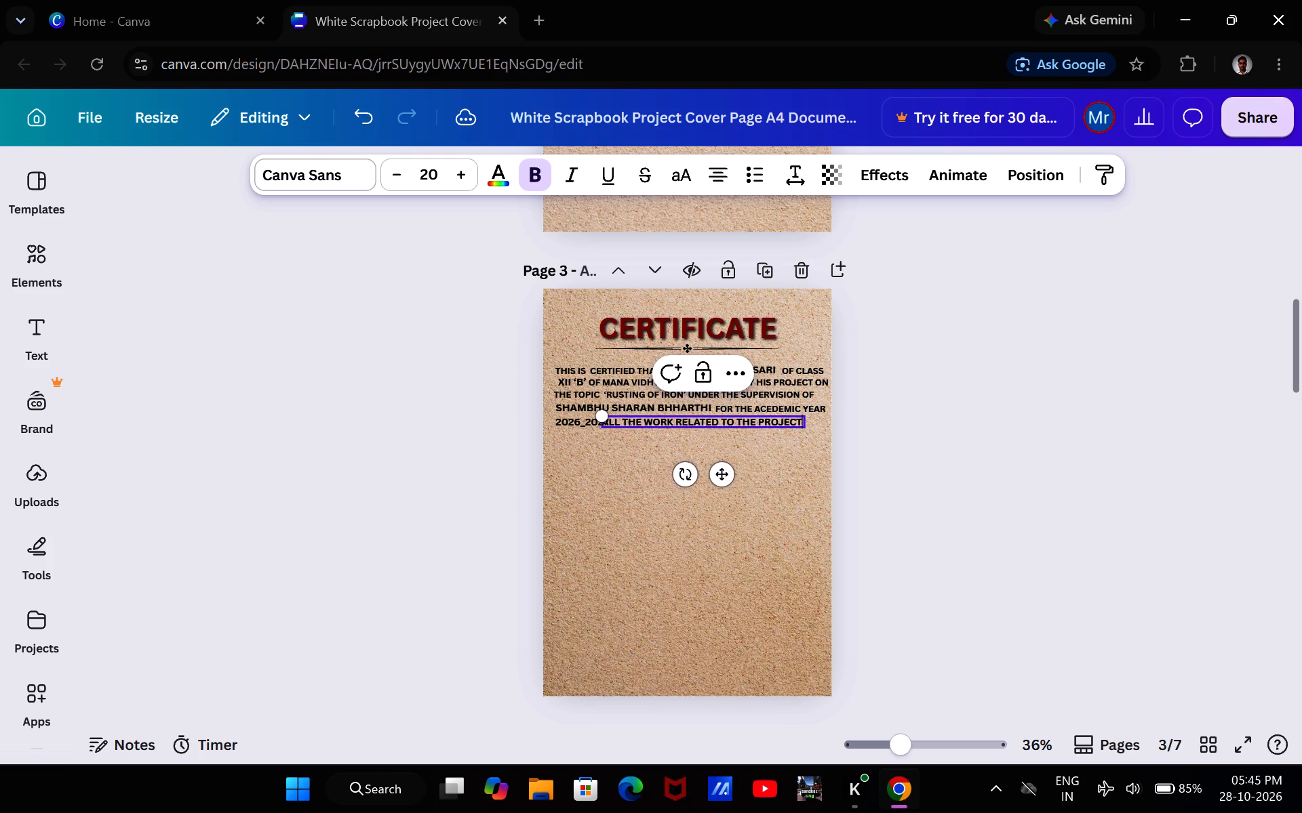
Reposition the extended line so it sits just after "2026_2027" on the same row without overlapping.
left_click(724, 474)
left_click_drag(724, 474, 734, 474)
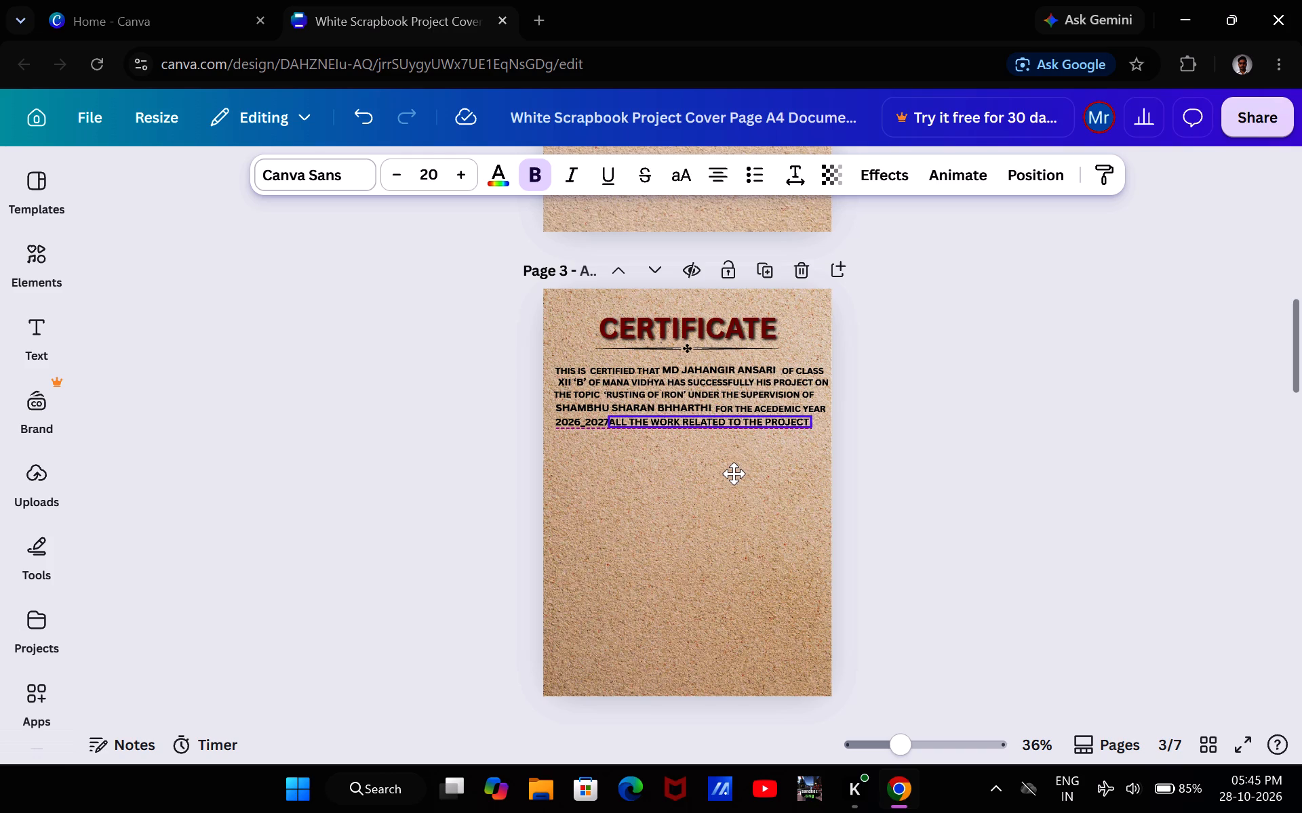
left_click_drag(734, 474, 736, 474)
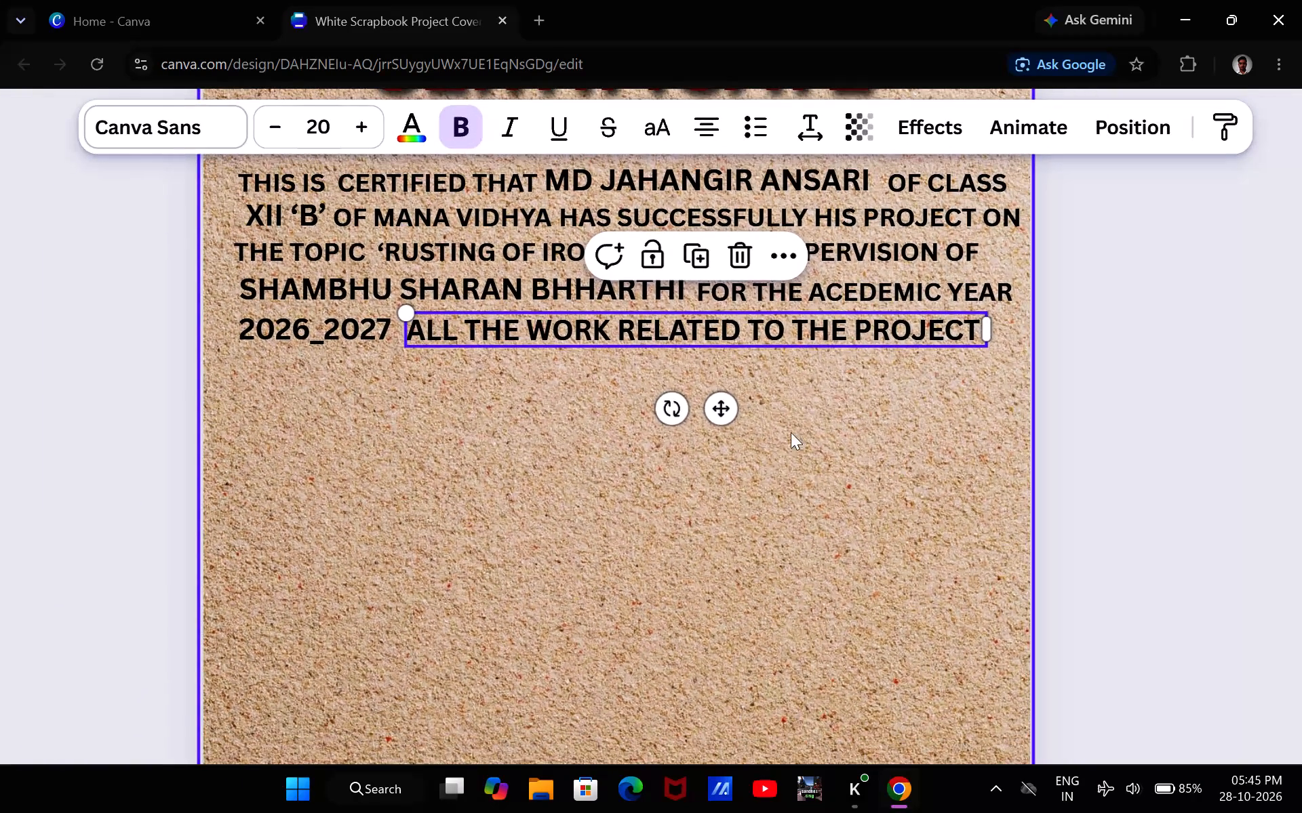
left_click(715, 415)
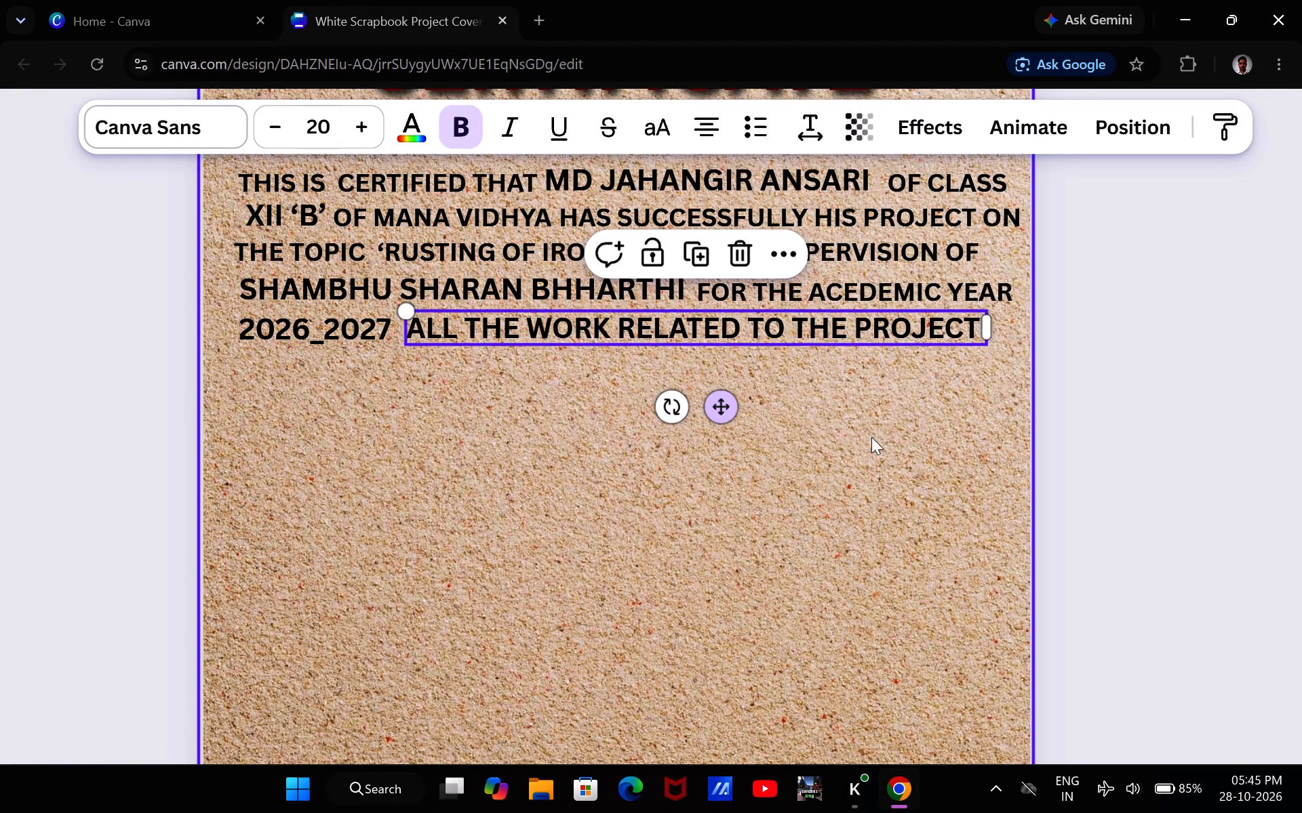
left_click(722, 422)
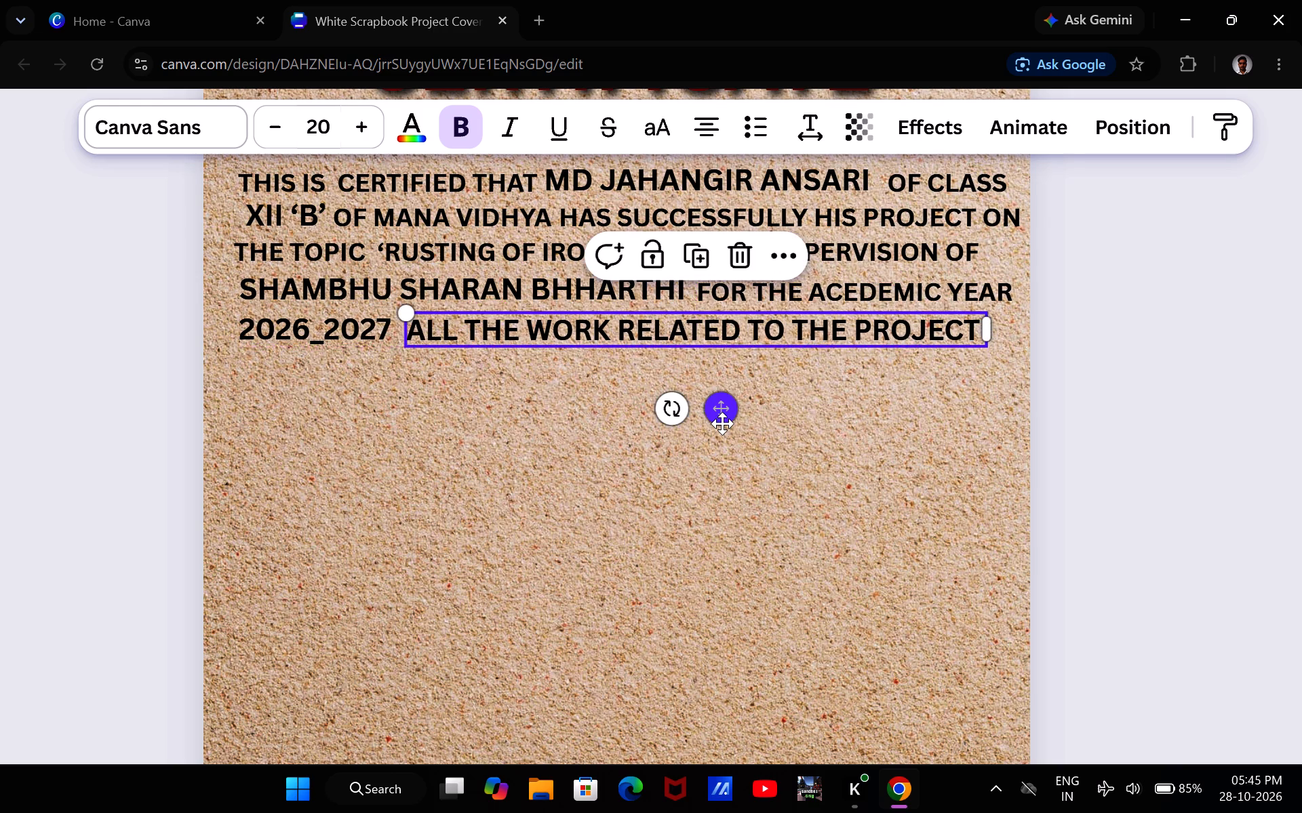
left_click(1061, 371)
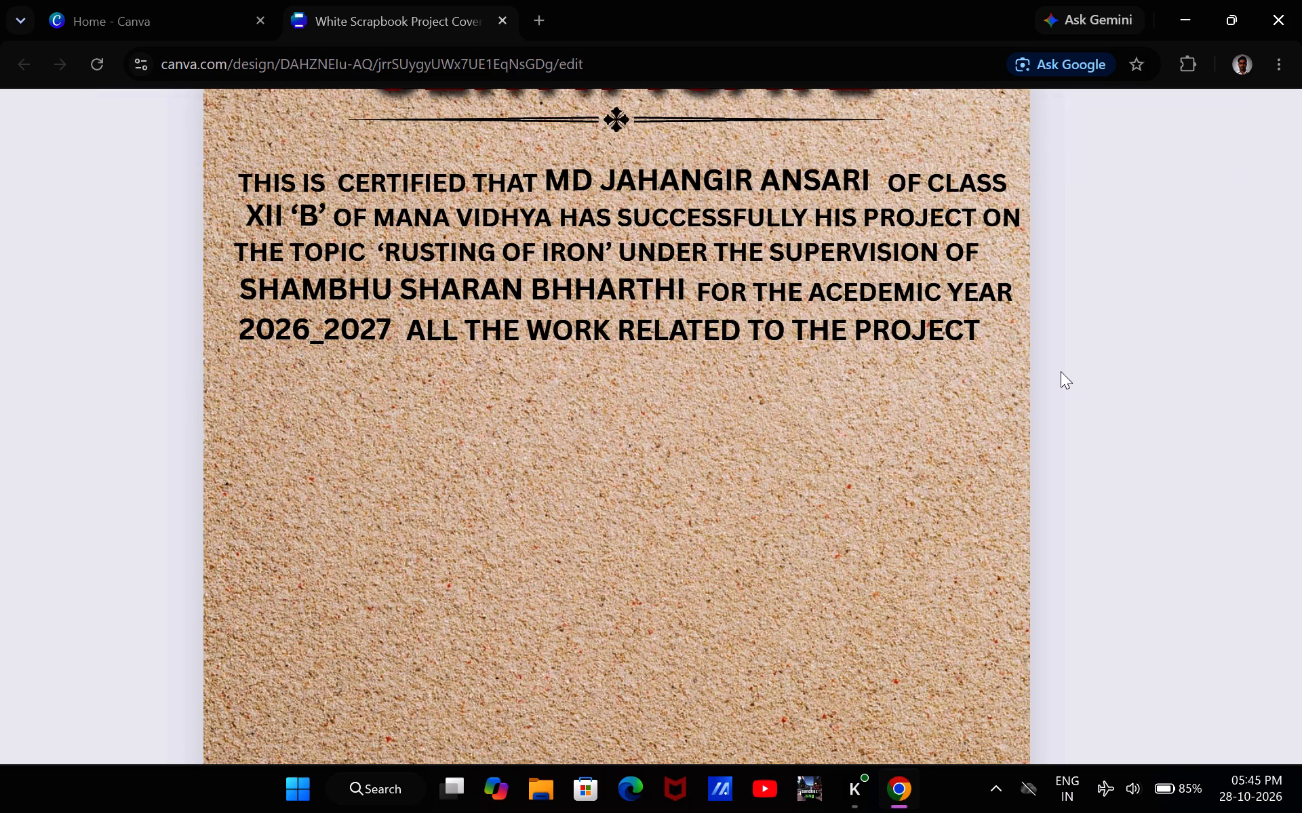
Reduce the "ALL THE WORK RELATED TO THE PROJECT" line to font size 18 and nudge it level with "2026_2027".
left_click(924, 318)
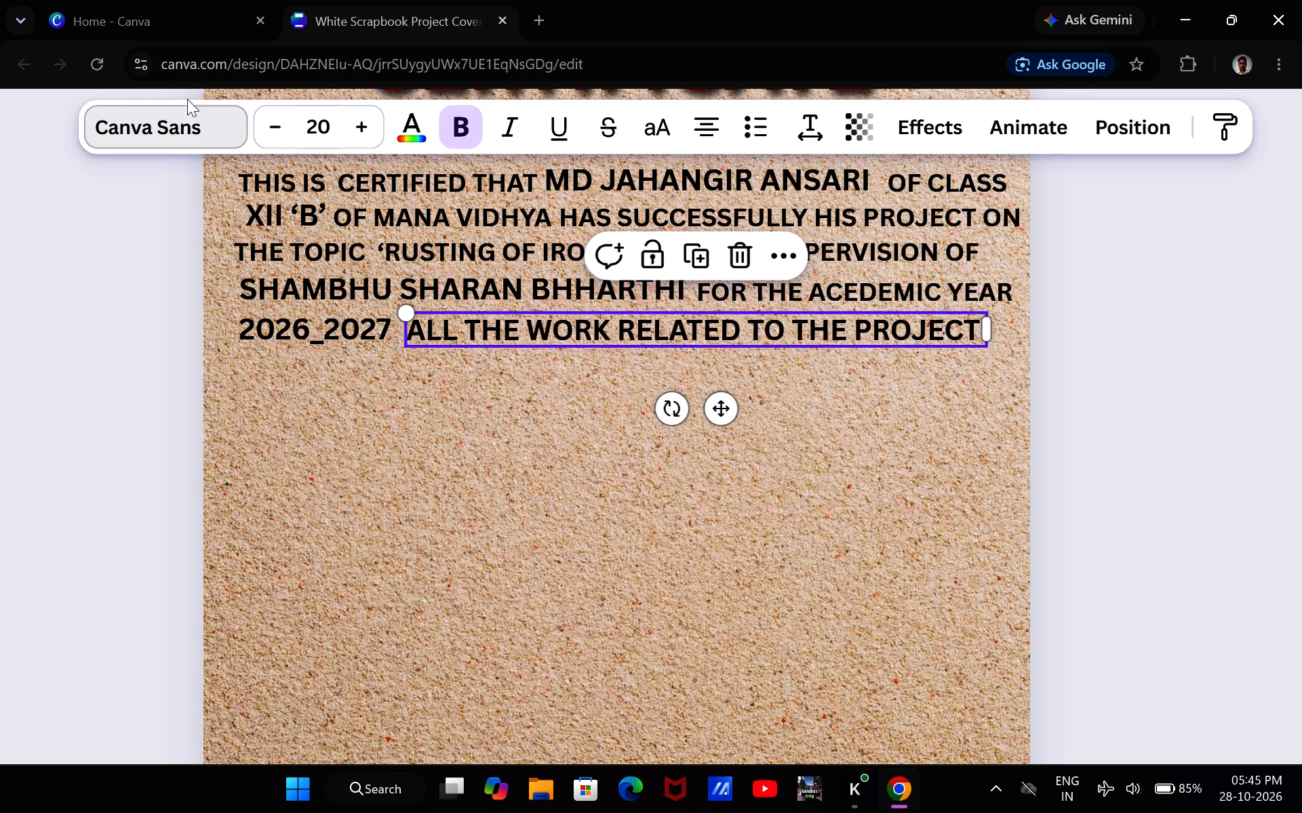
left_click(276, 125)
left_click(276, 125)
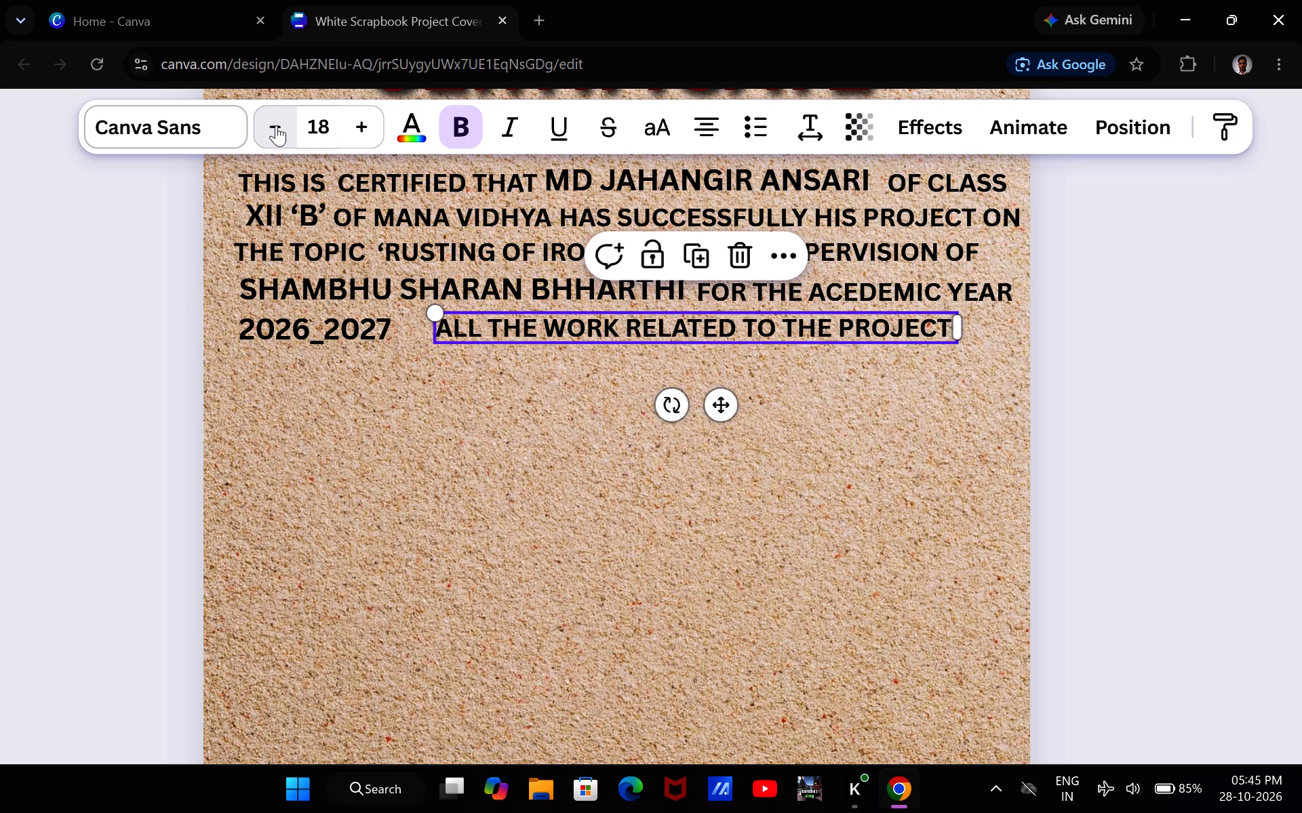
double_click(722, 400)
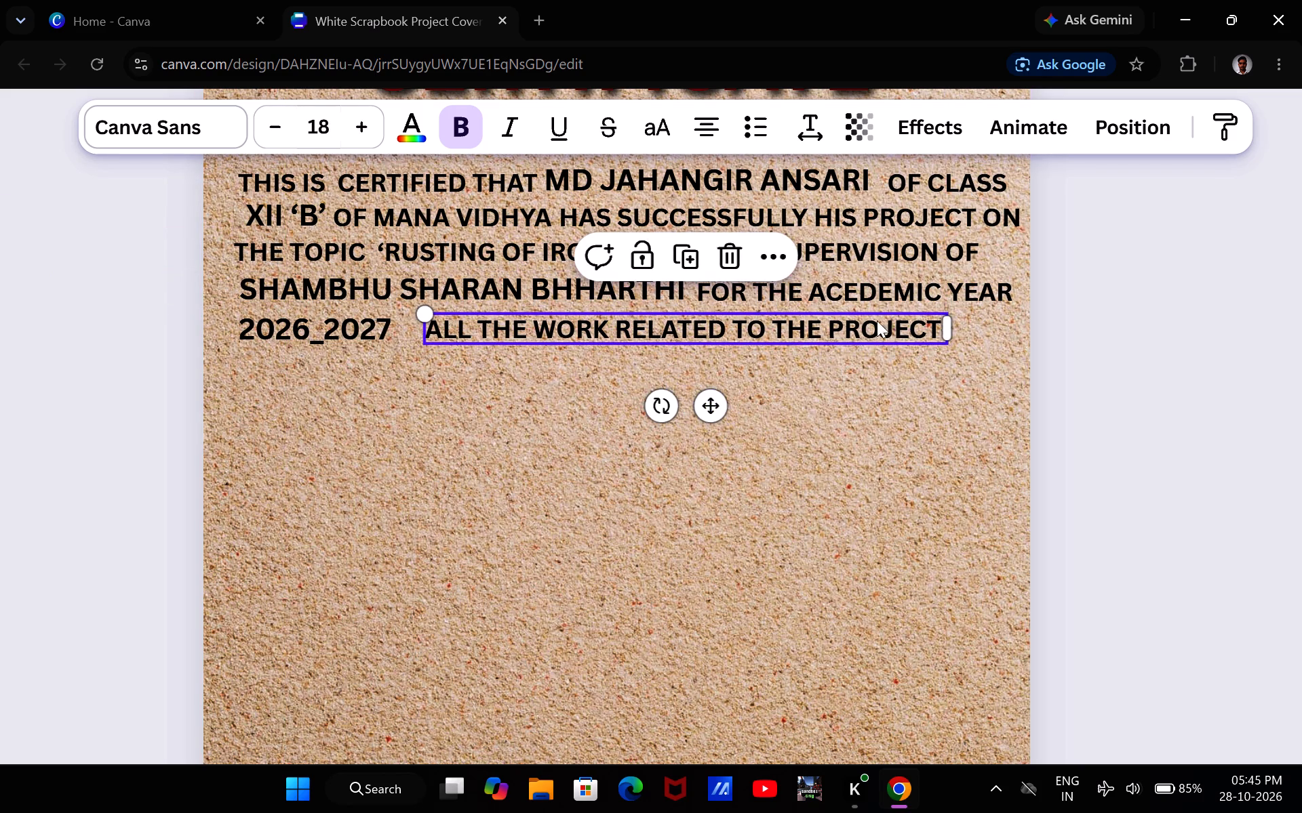
Append "IS DONE" to the end of the "ALL THE WORK RELATED TO THE PROJECT" line.
left_click(891, 325)
key("0")
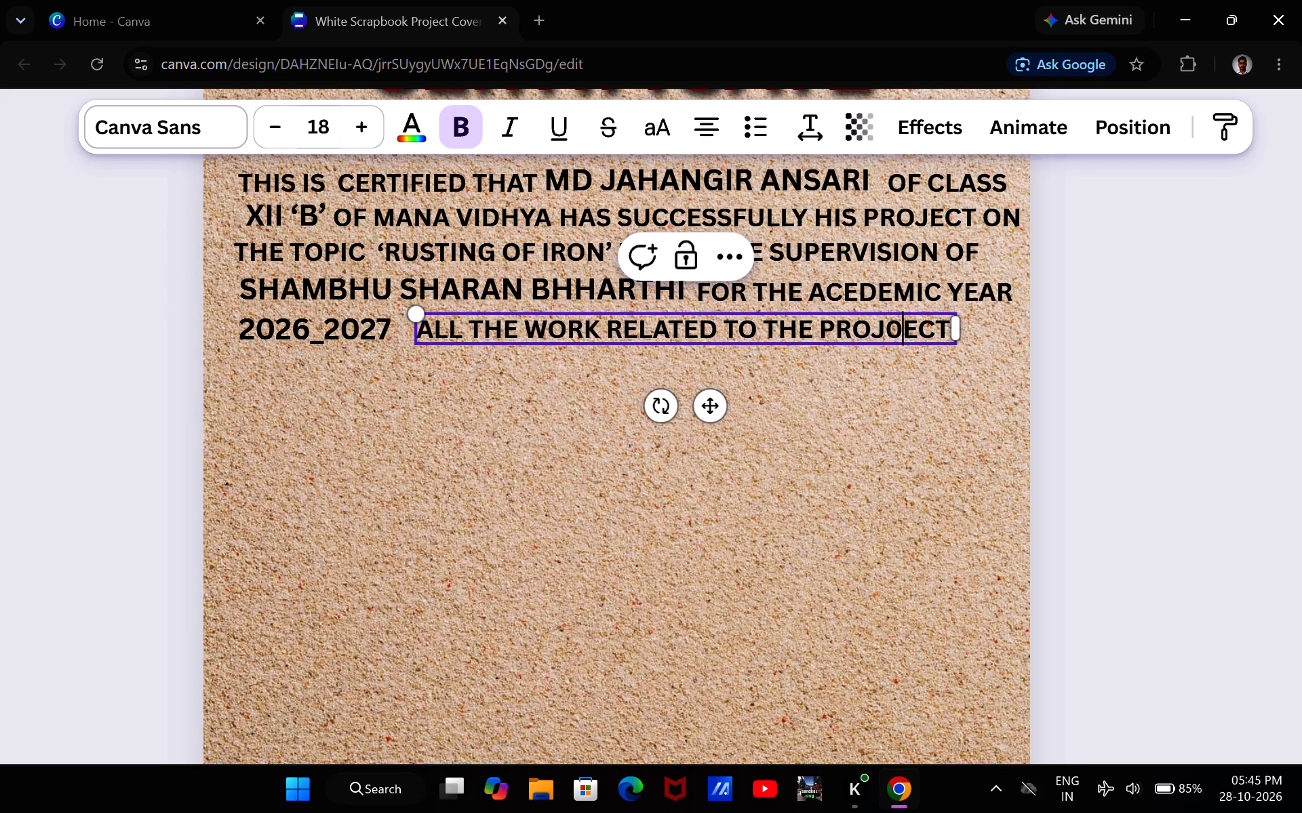
key("BackSpace")
key("Right")
key("Right")
key("Right")
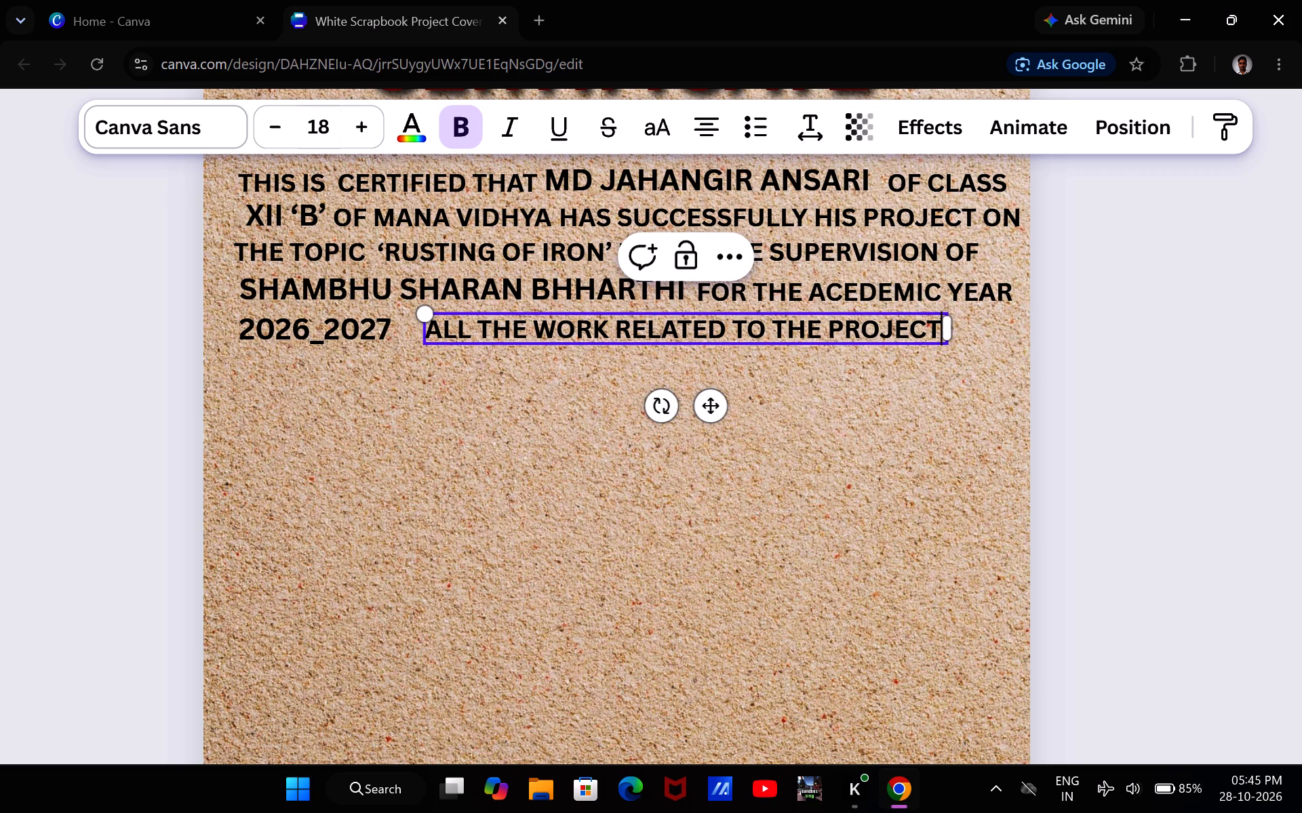
key("space")
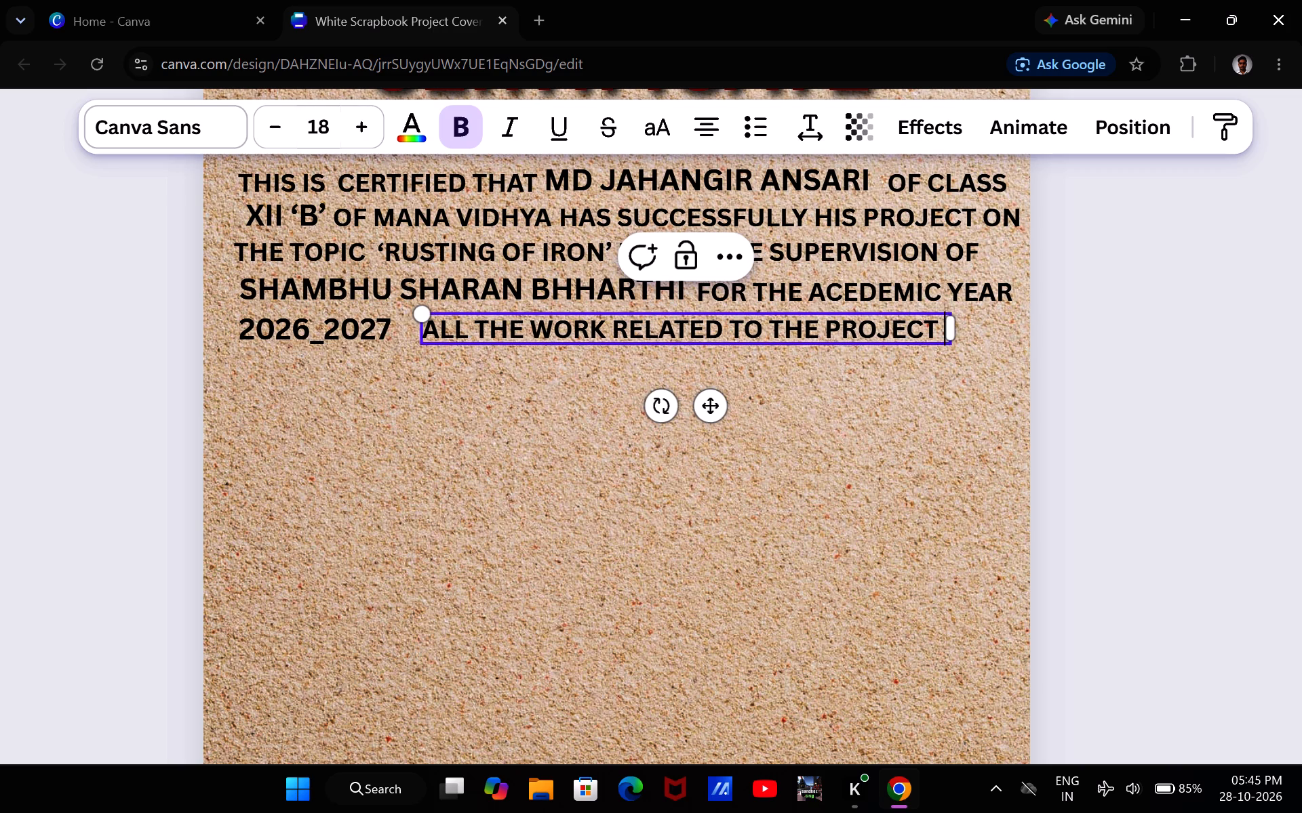
type("IS")
key("space")
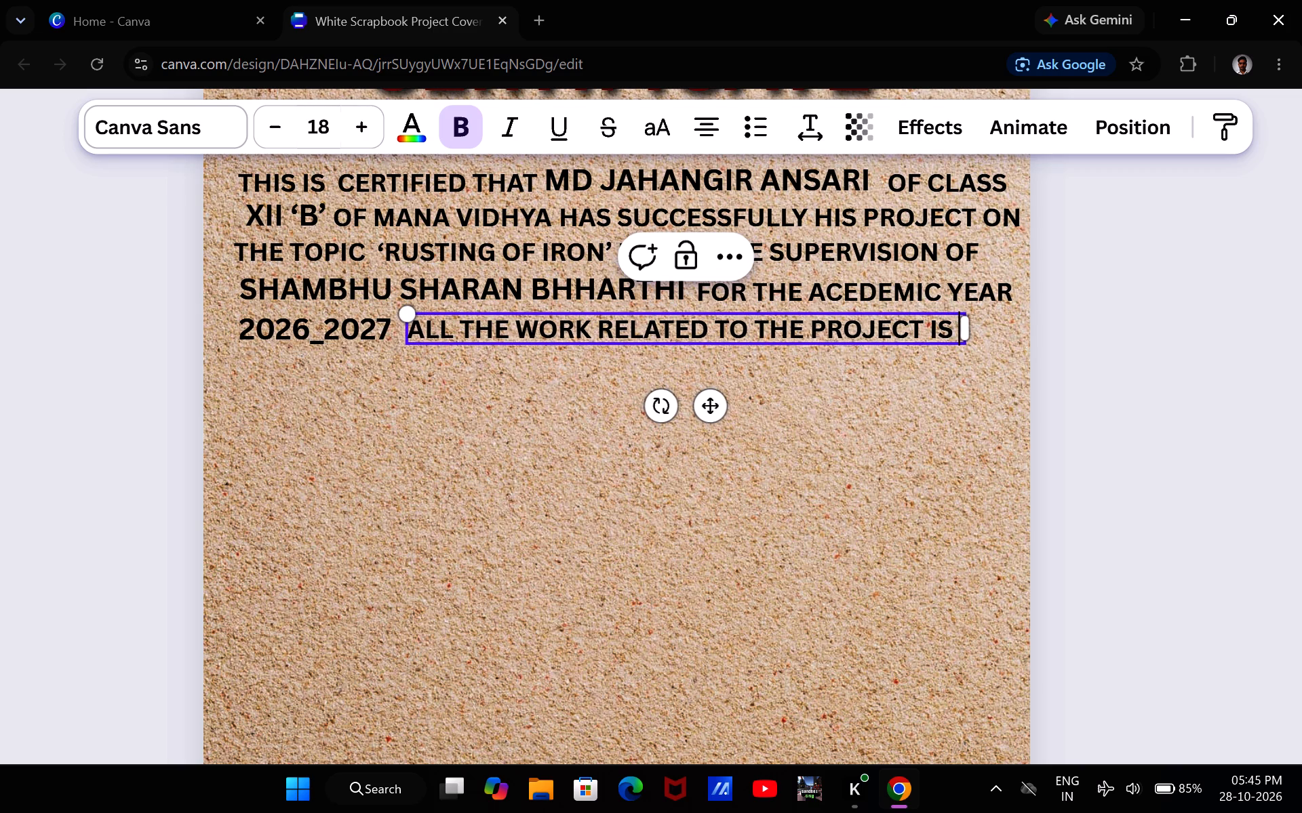
type("DONE")
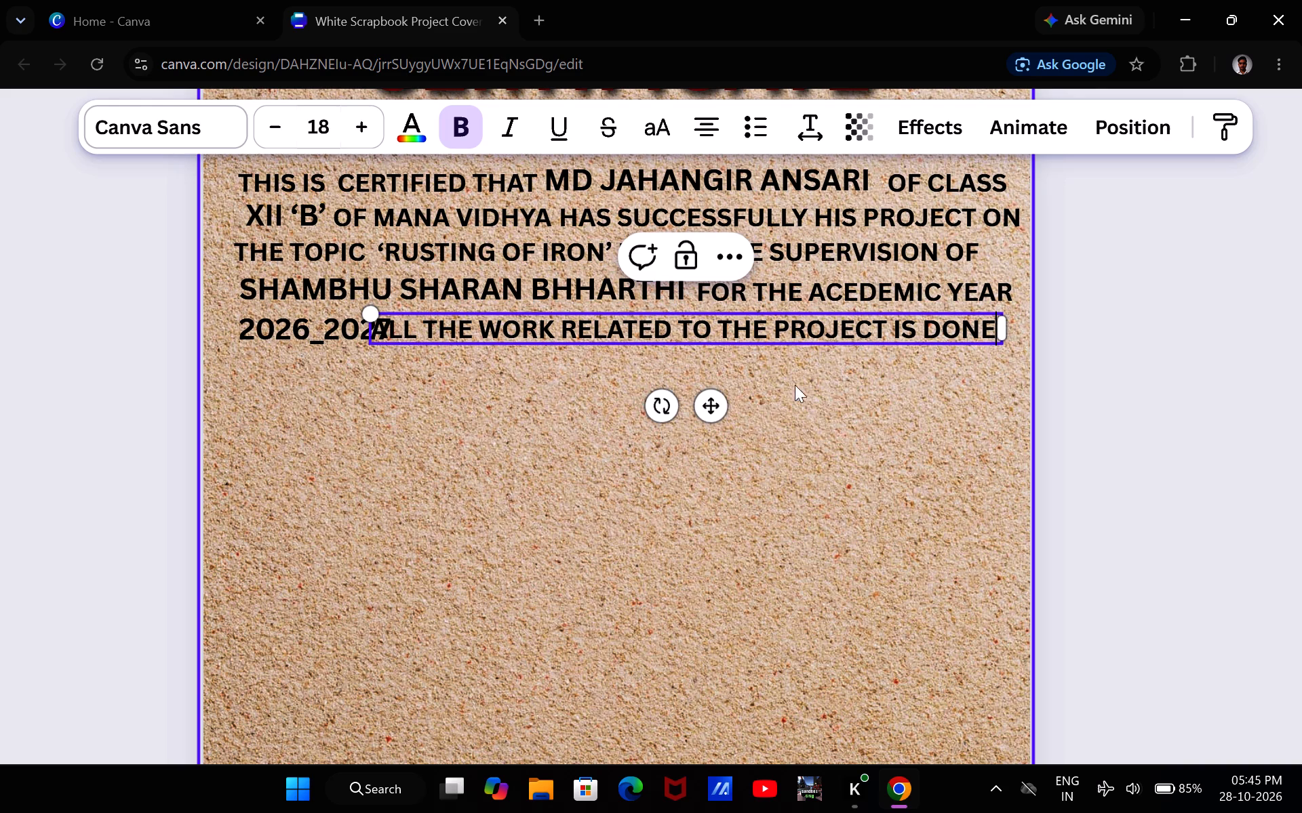
Move the completed line clear of "2026_2027", keeping it level with the year, and deselect it.
left_click(716, 403)
left_click_drag(716, 403, 739, 405)
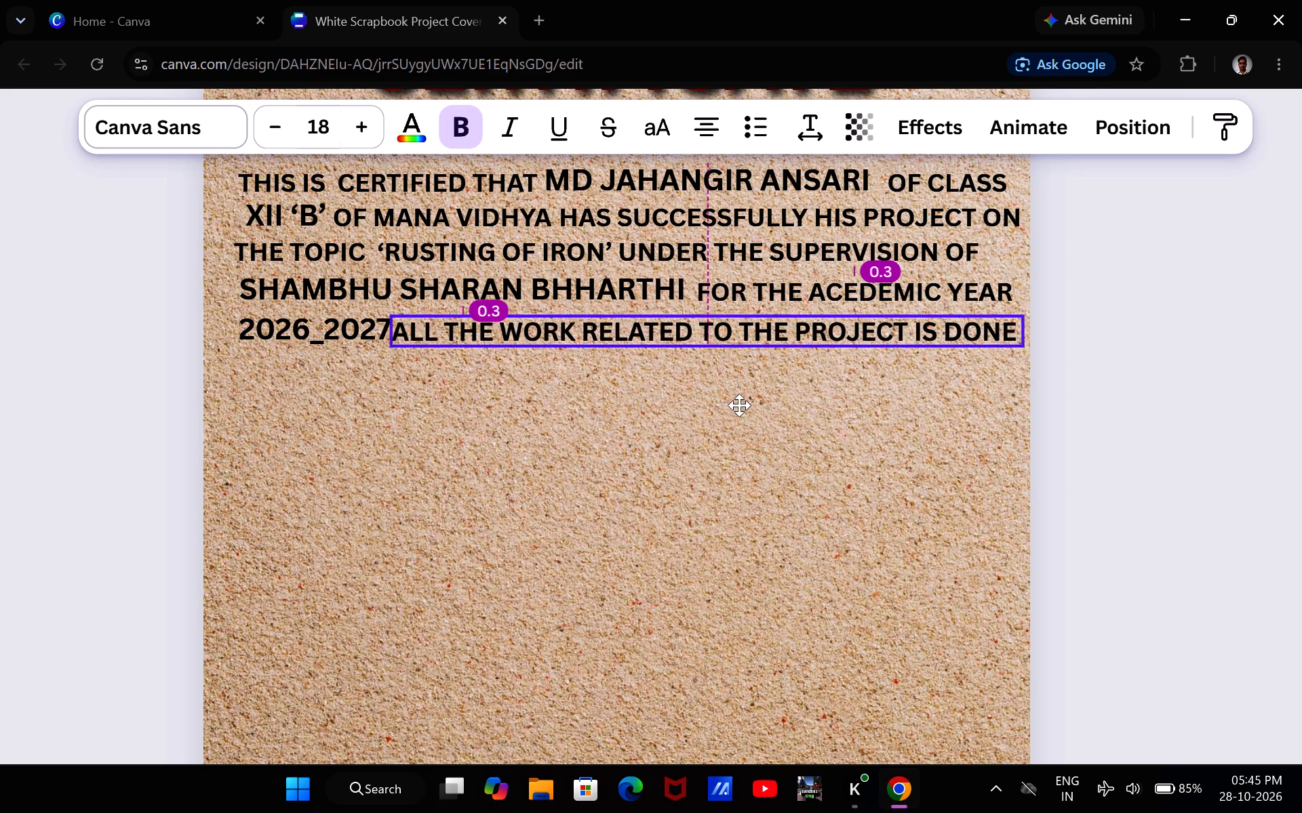
left_click_drag(739, 405, 743, 403)
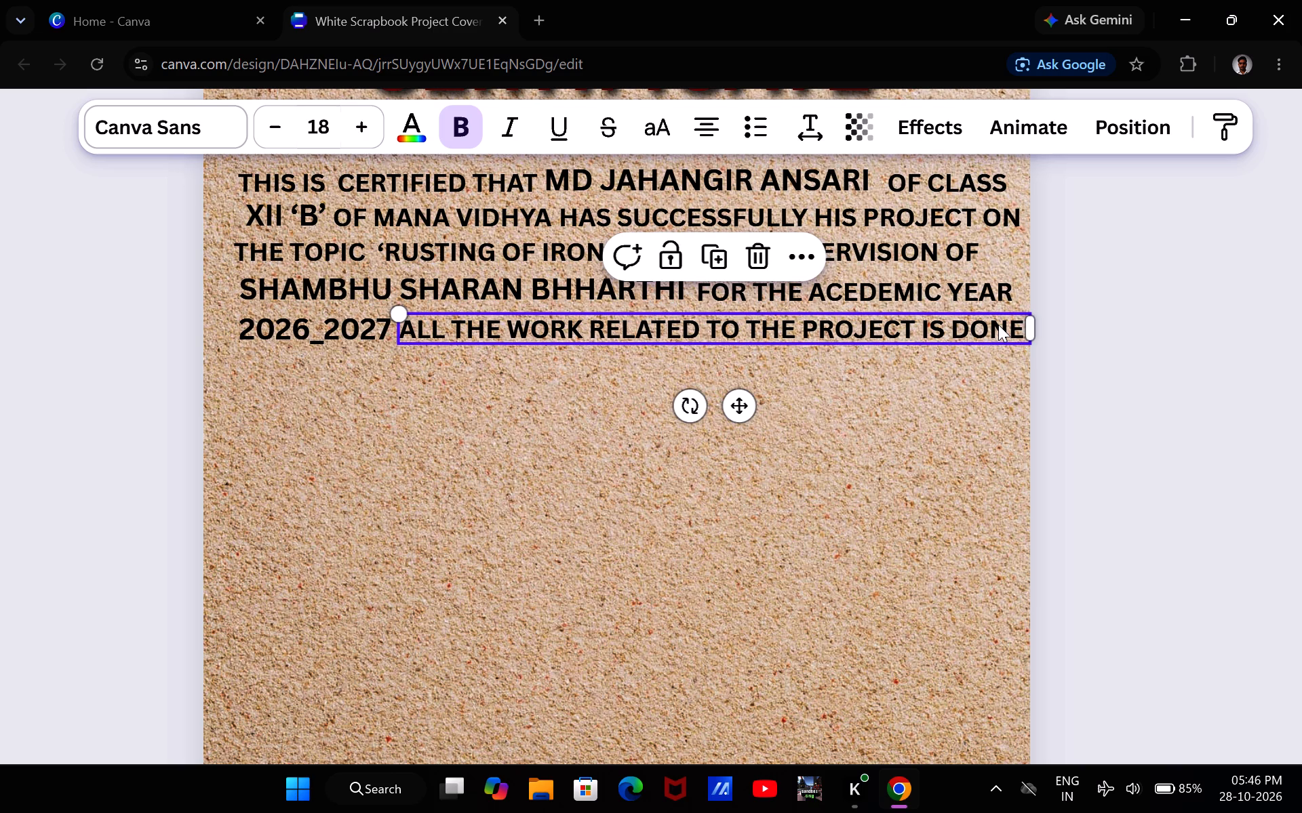
left_click(1052, 364)
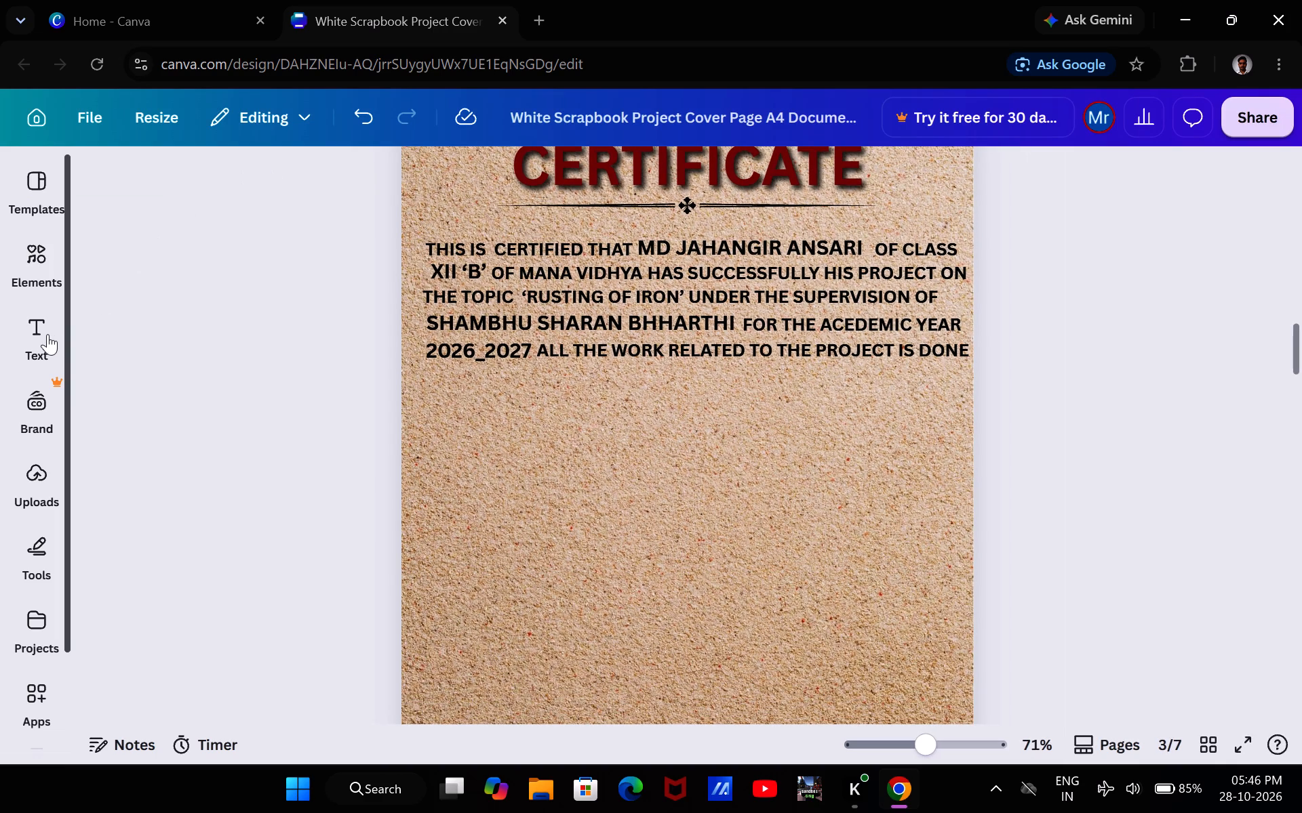
Add a subheading text box below the certificate paragraph and set its font size to 18.
left_click(44, 336)
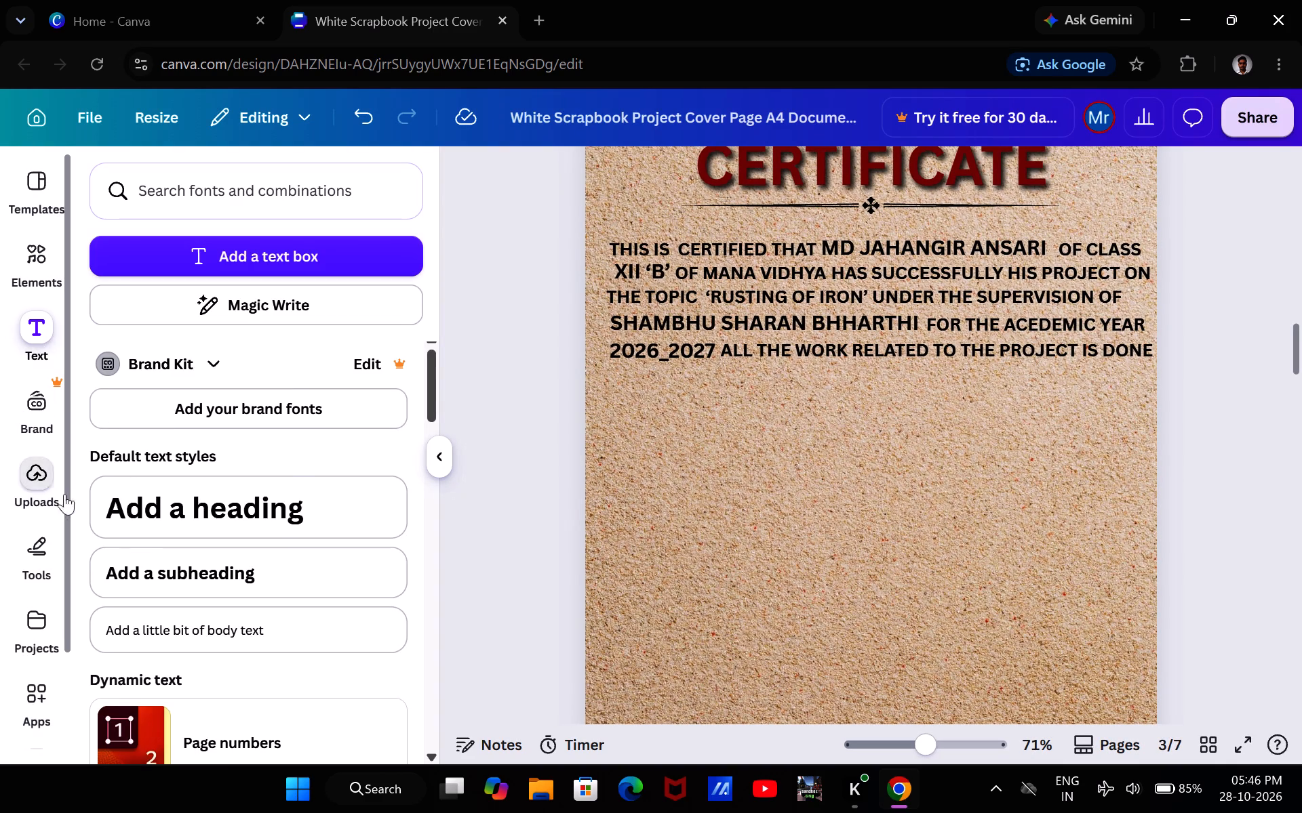
left_click(170, 566)
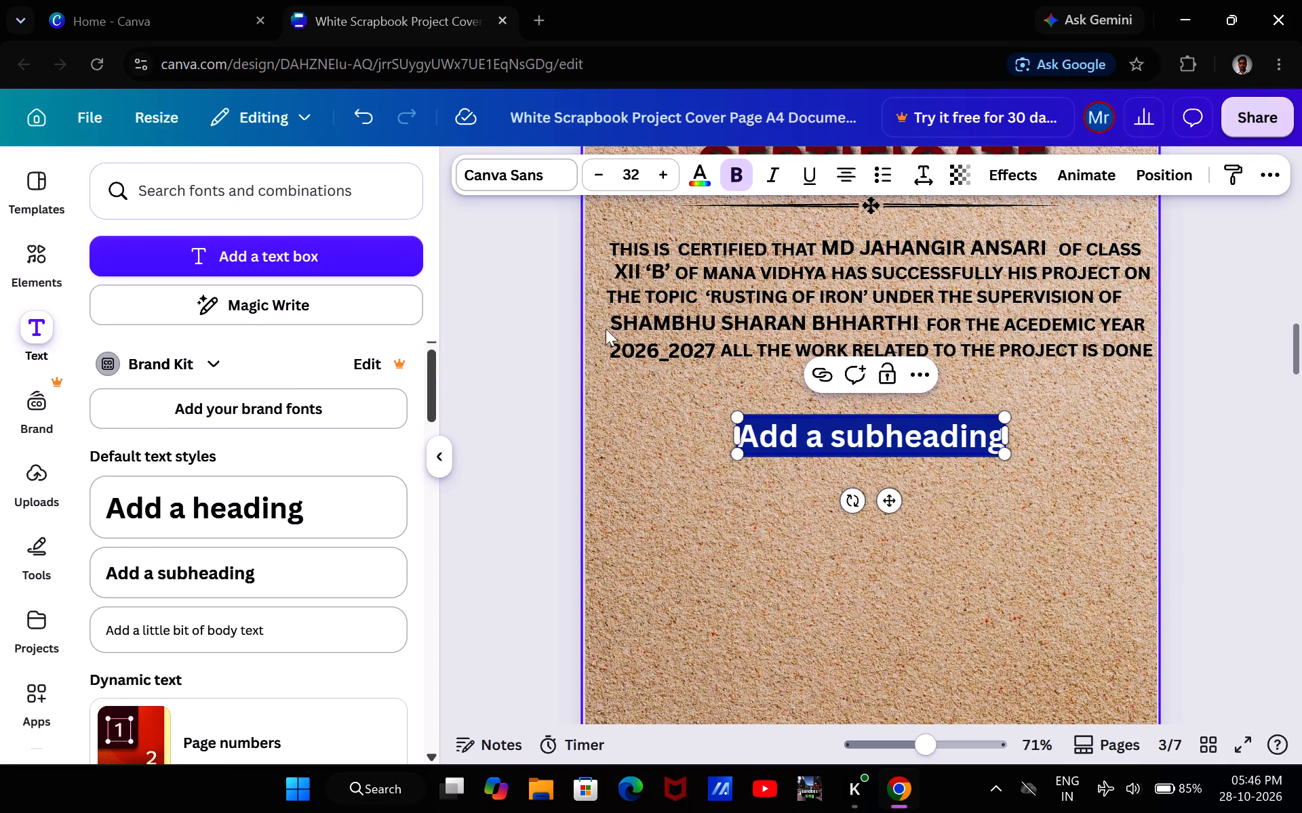
triple_click(597, 182)
triple_click(597, 182)
triple_click(597, 182)
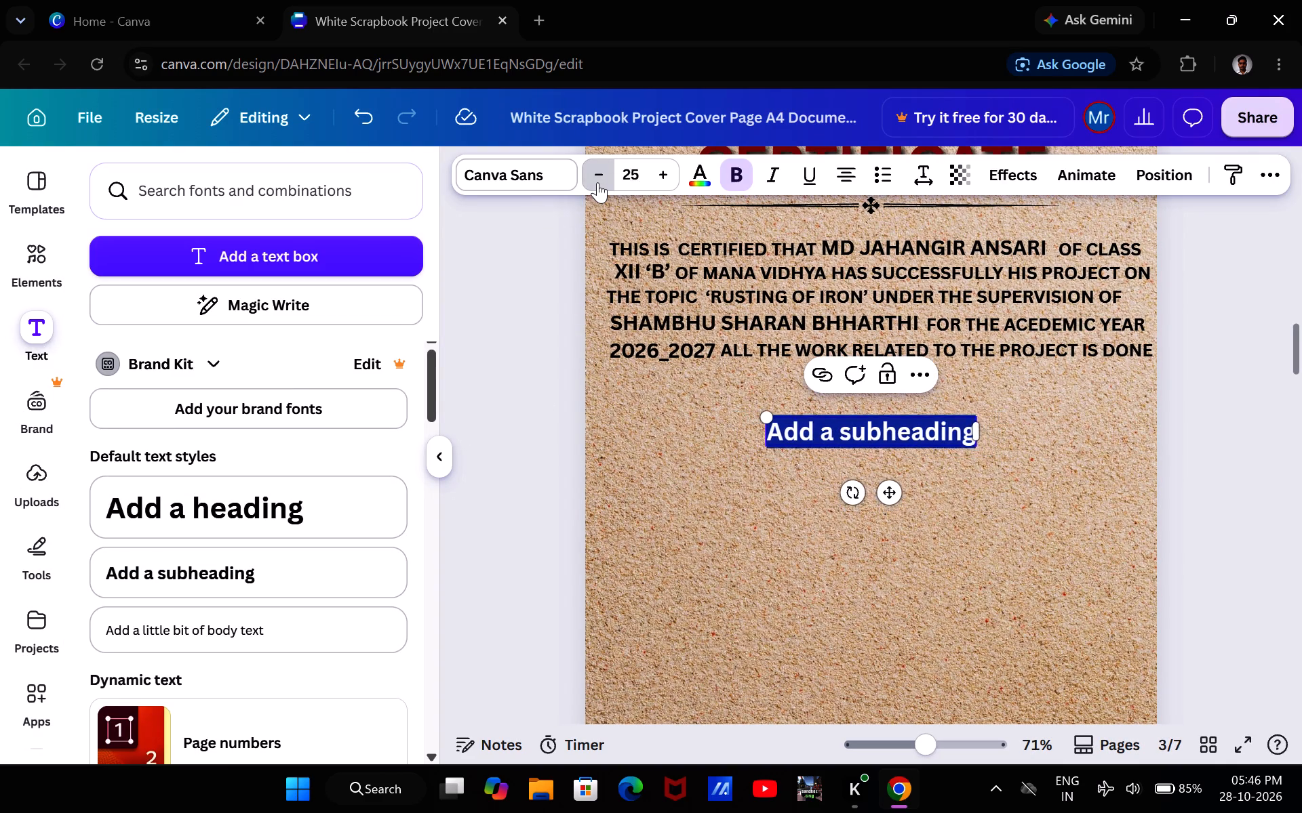
triple_click(597, 182)
double_click(597, 182)
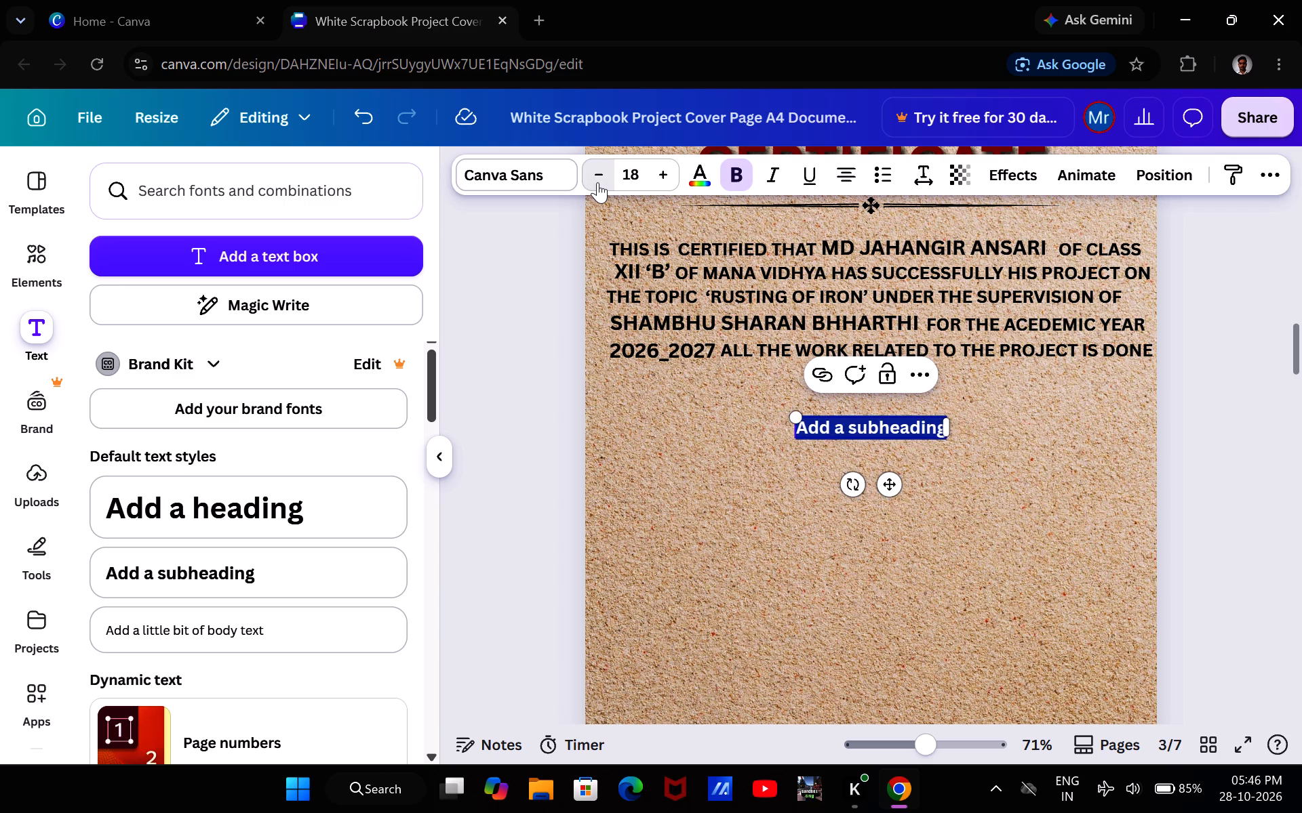
Replace the new subheading's placeholder text with "BY THE CANDIDATE".
type("BY THE")
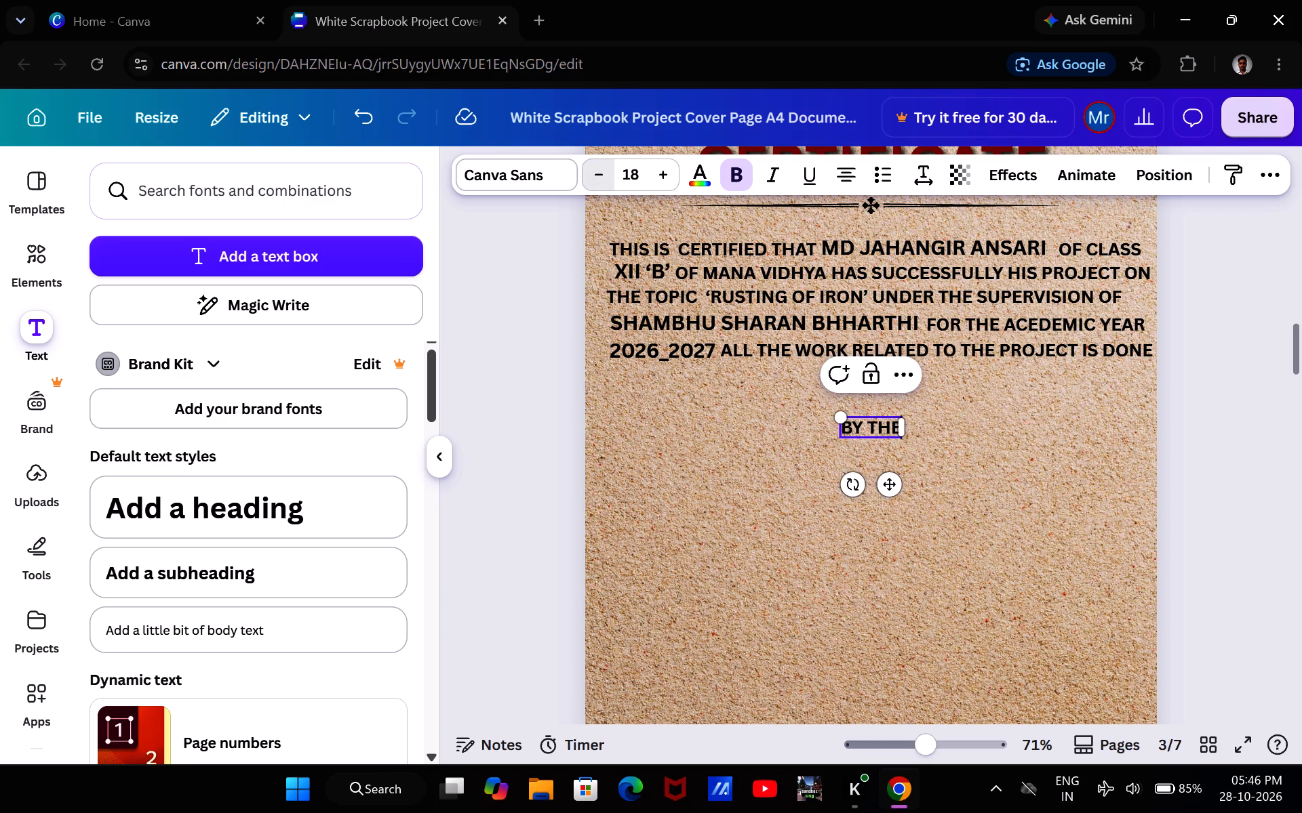
key("space")
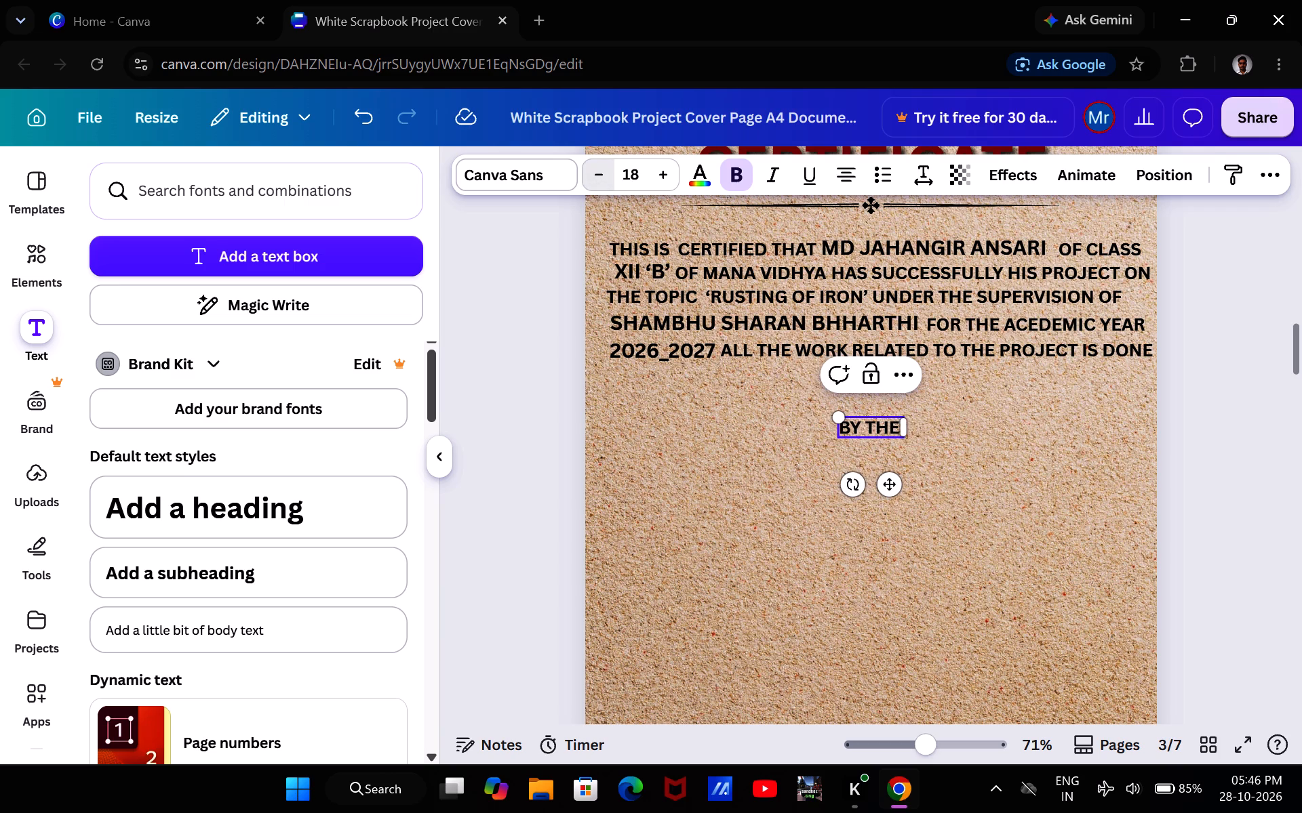
type("CAN")
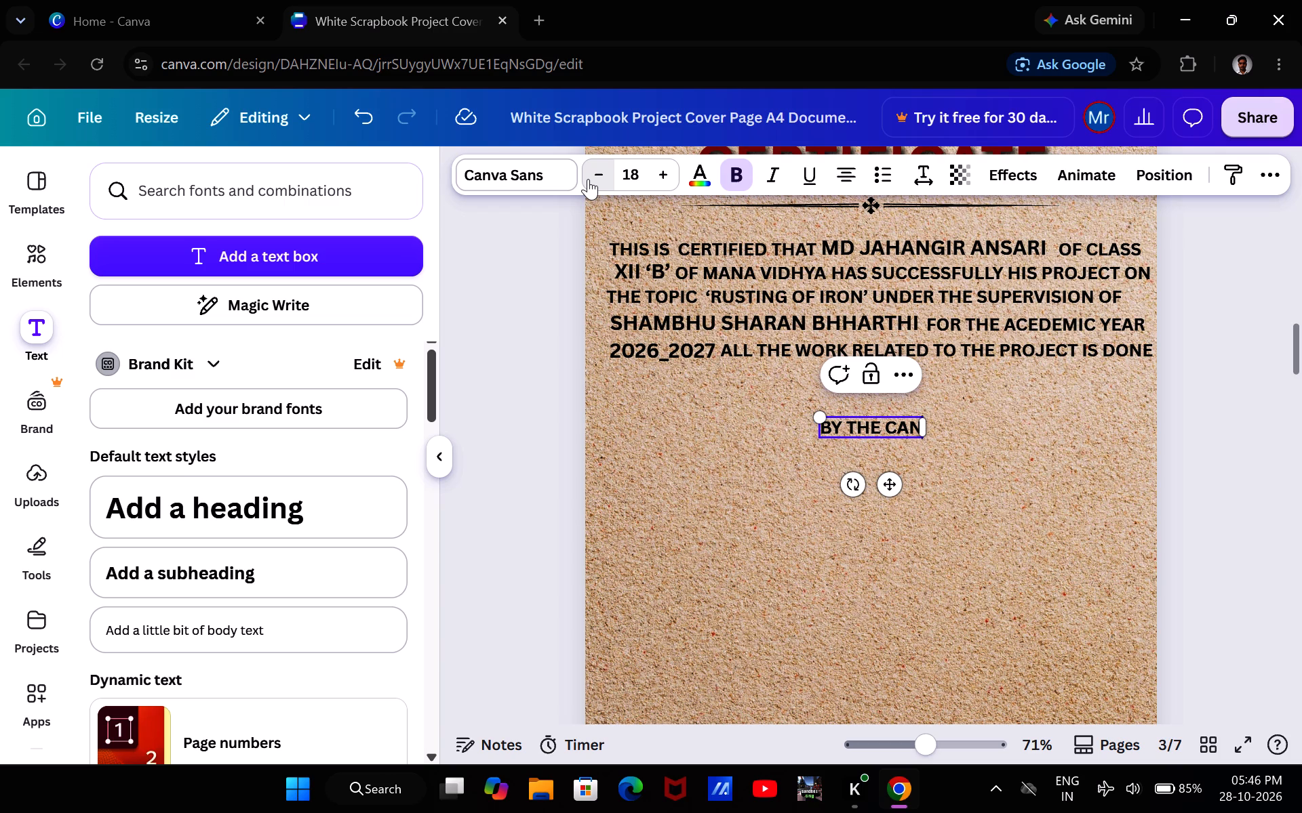
type("DID")
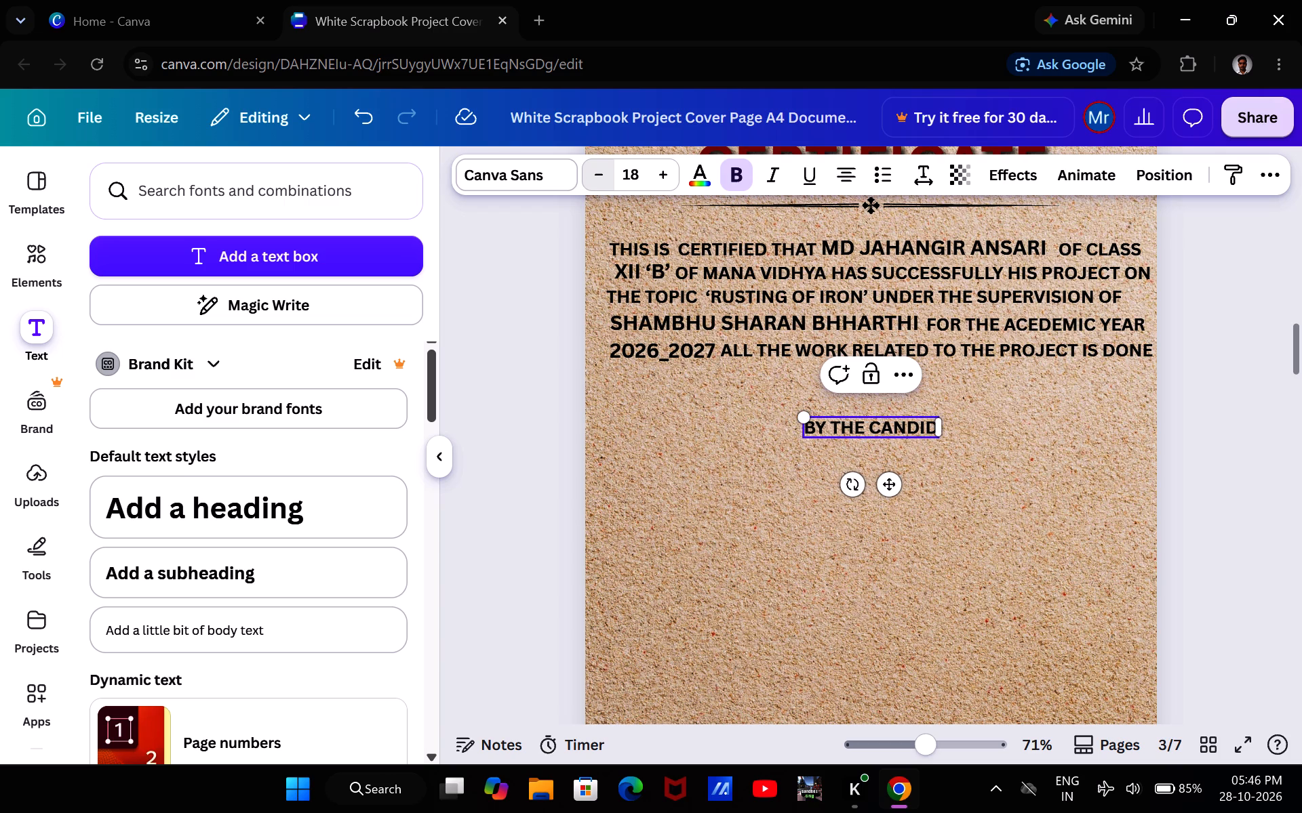
type("ATE")
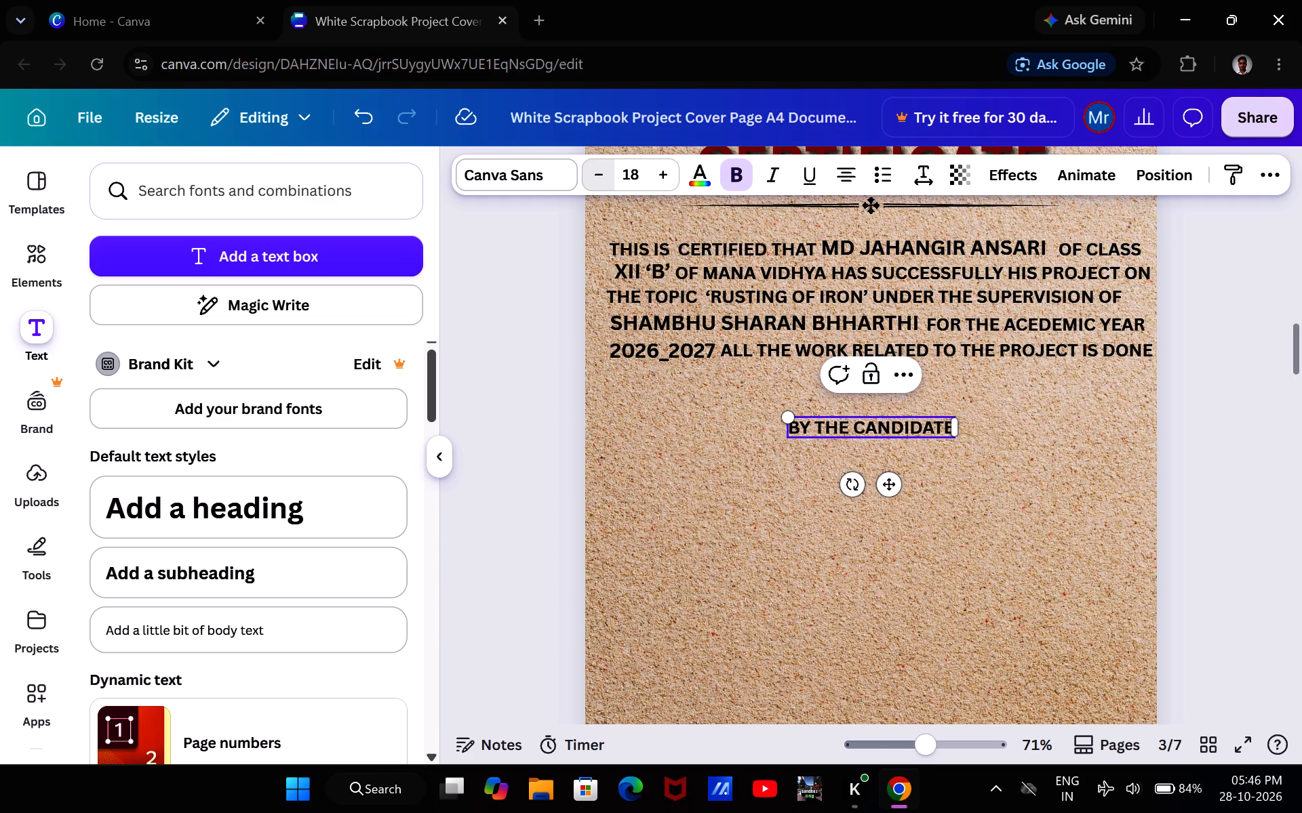
Add a period and a trailing space after "BY THE CANDIDATE" and deselect the text box.
type(".")
key("space")
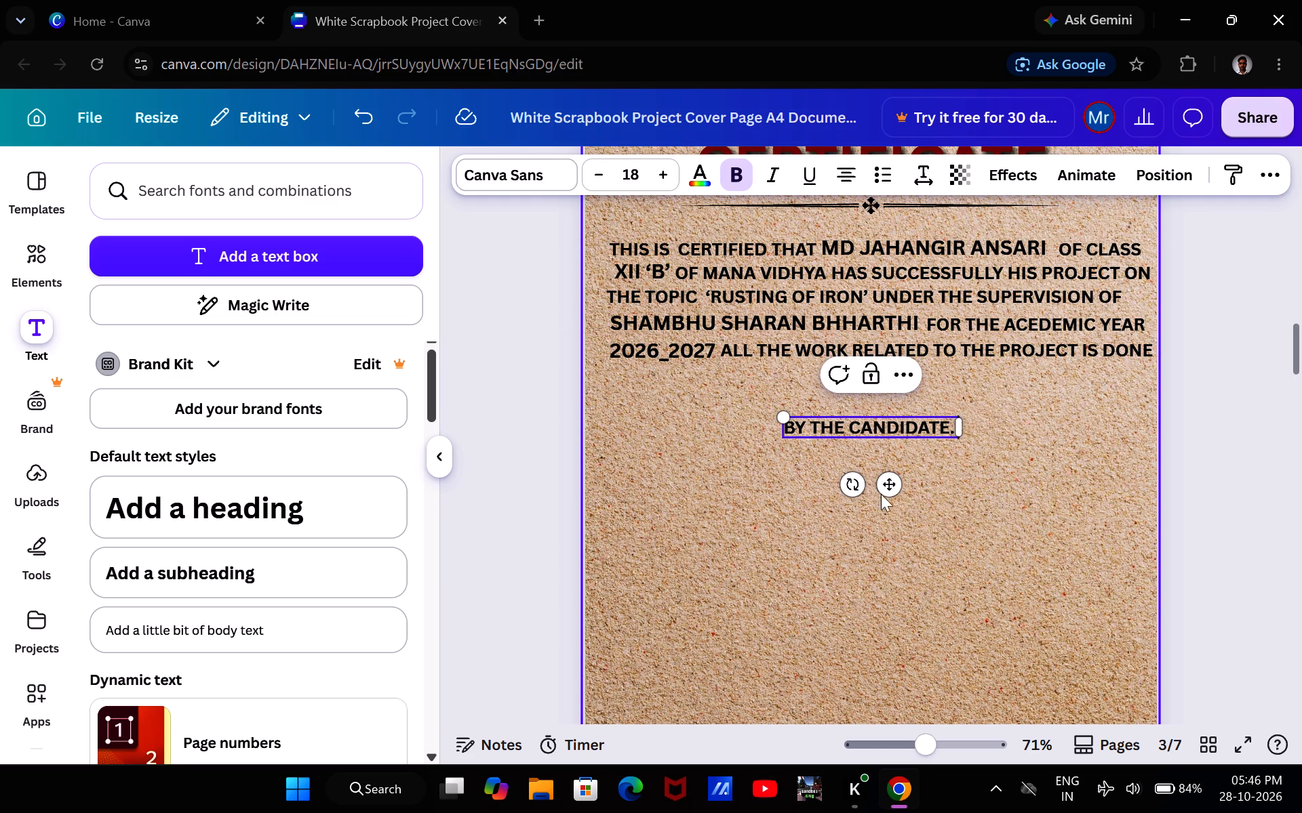
left_click_drag(885, 497, 886, 490)
left_click_drag(886, 490, 867, 458)
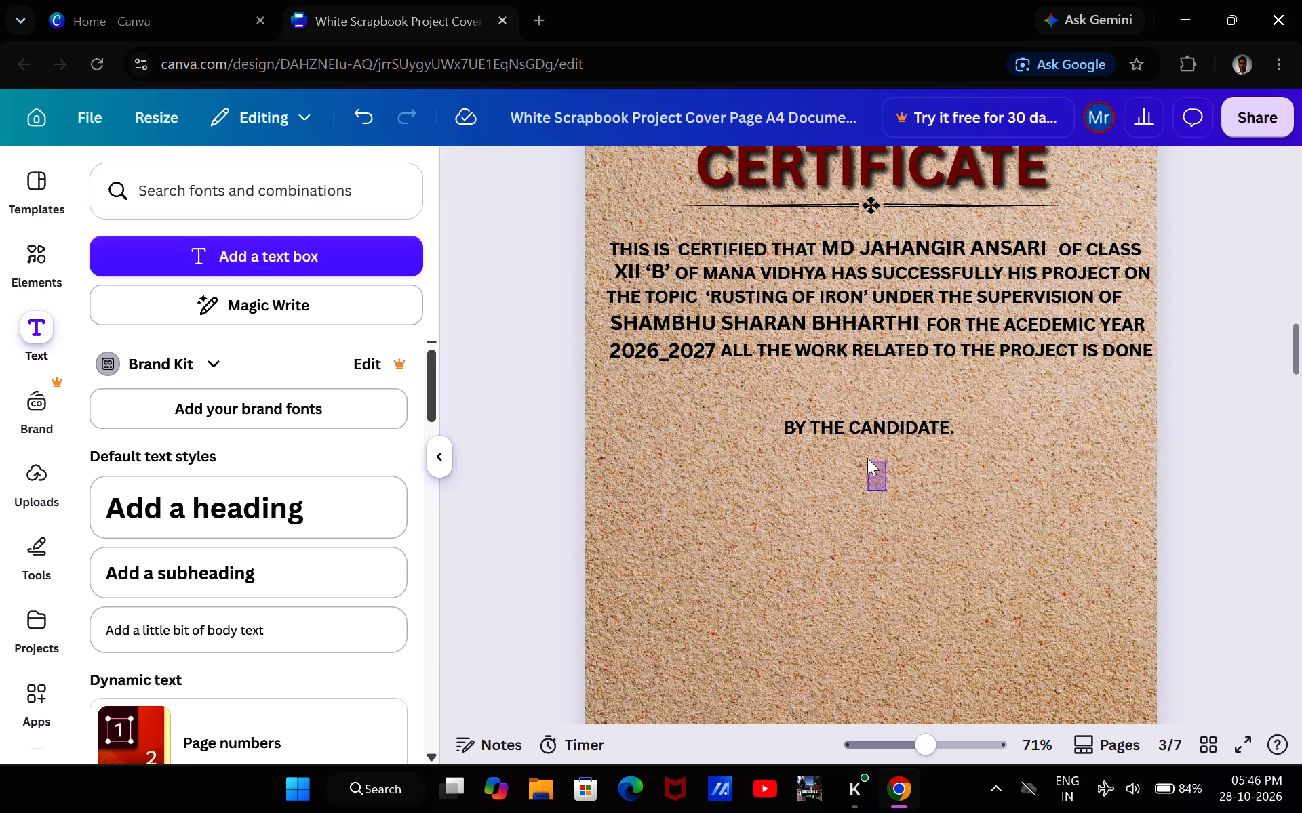
left_click_drag(867, 458, 878, 460)
Move the "BY THE CANDIDATE." text up directly beneath the "2026_2027" line of the certificate paragraph.
left_click(852, 422)
left_click_drag(852, 422, 840, 413)
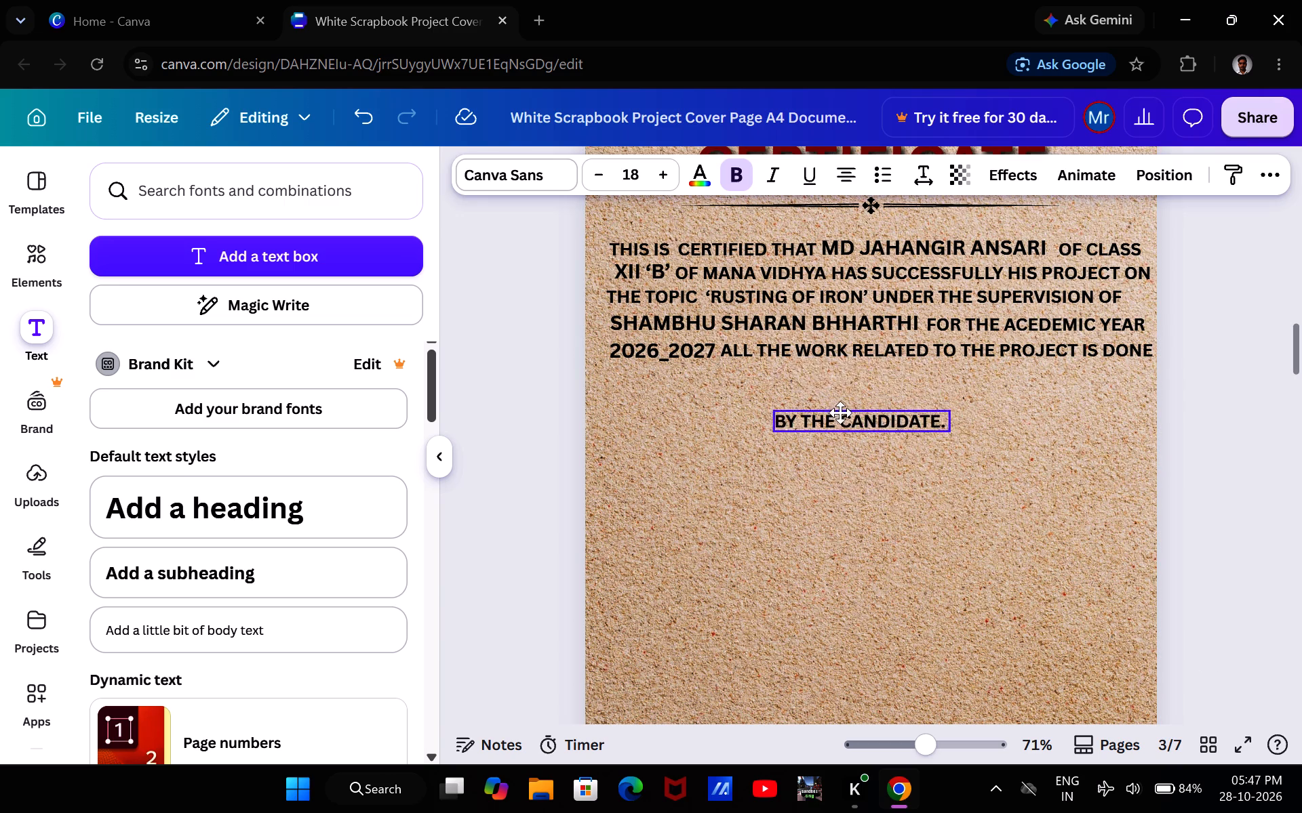
left_click_drag(840, 413, 742, 371)
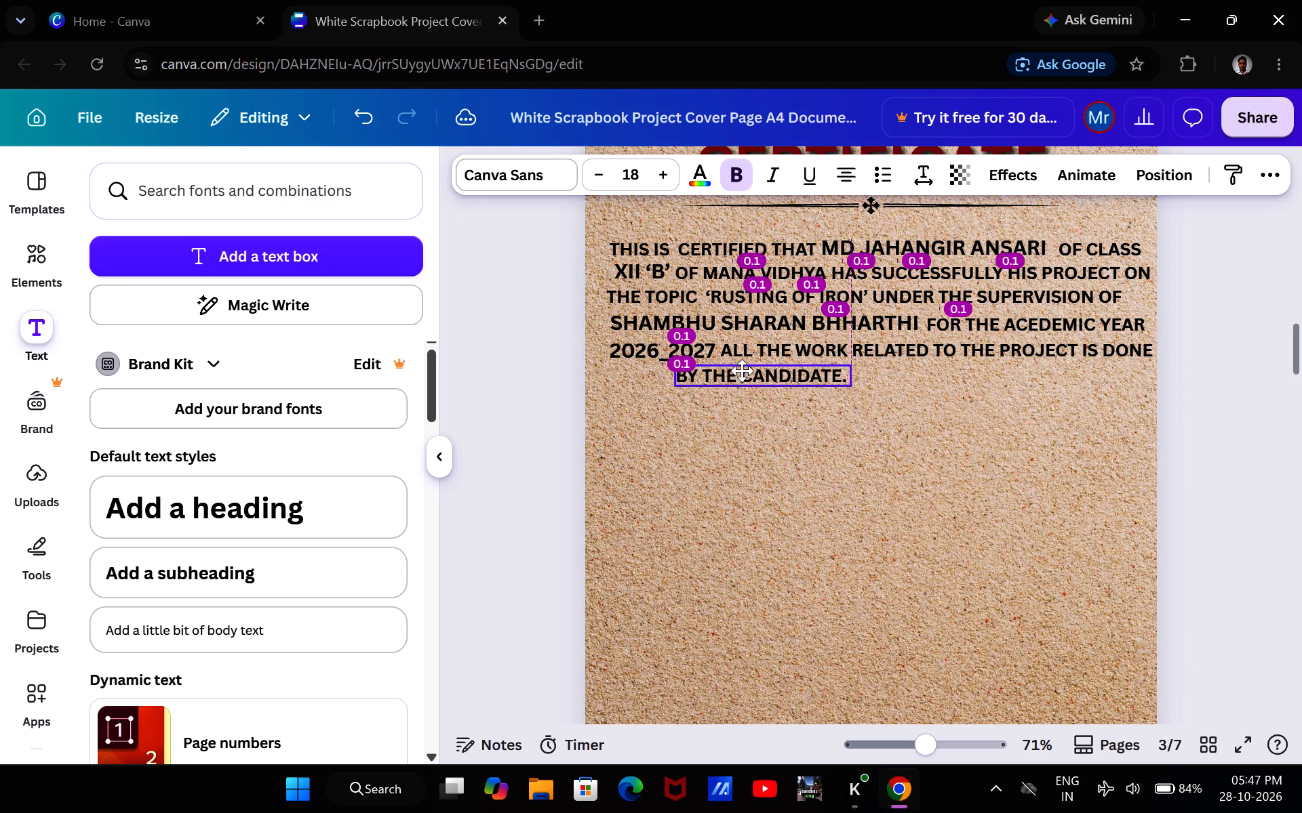
left_click_drag(742, 371, 742, 371)
Append "THE APPROACH TOWARDS" to the end of the "BY THE CANDIDATE." line.
left_click(778, 371)
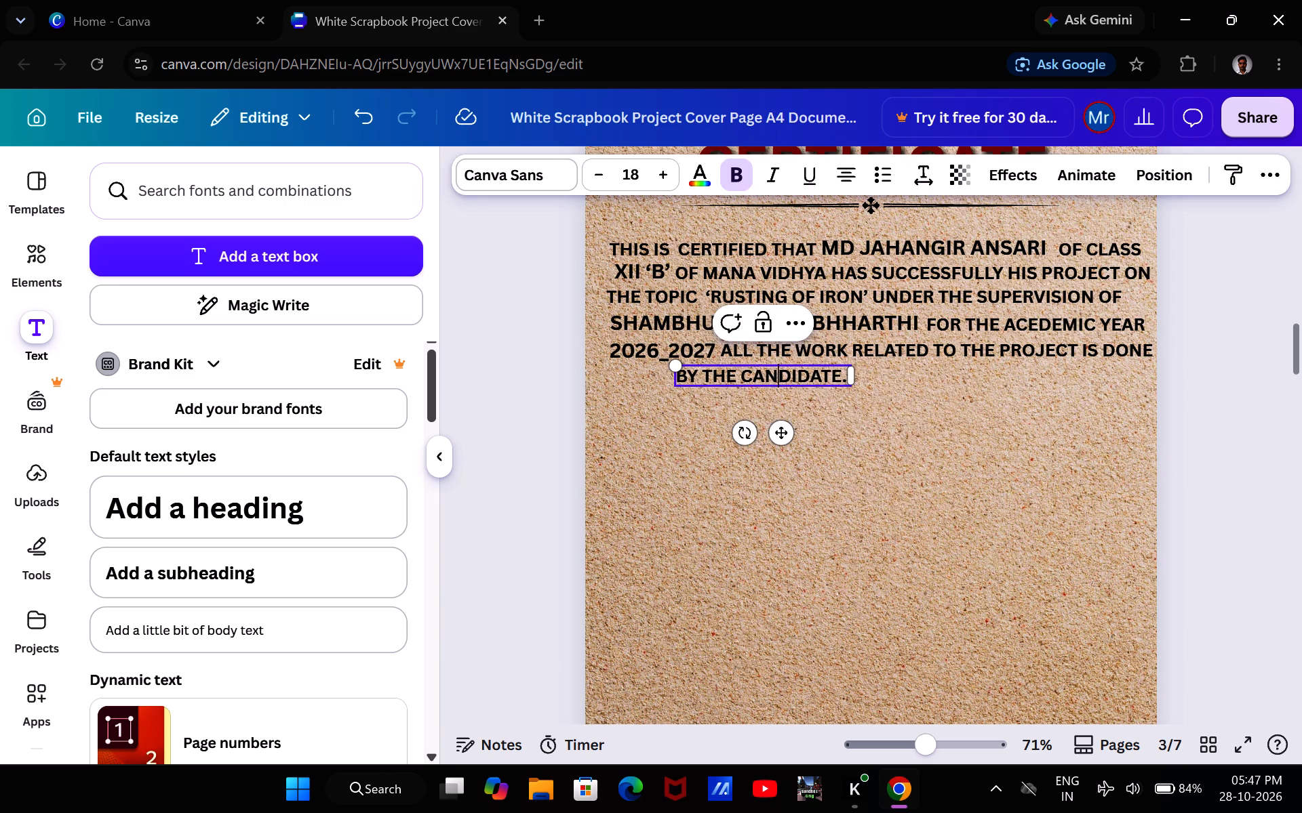
key("Right")
key("Right")
key("Right")
key("Right")
key("Right")
key("Right")
key("Right")
key("space")
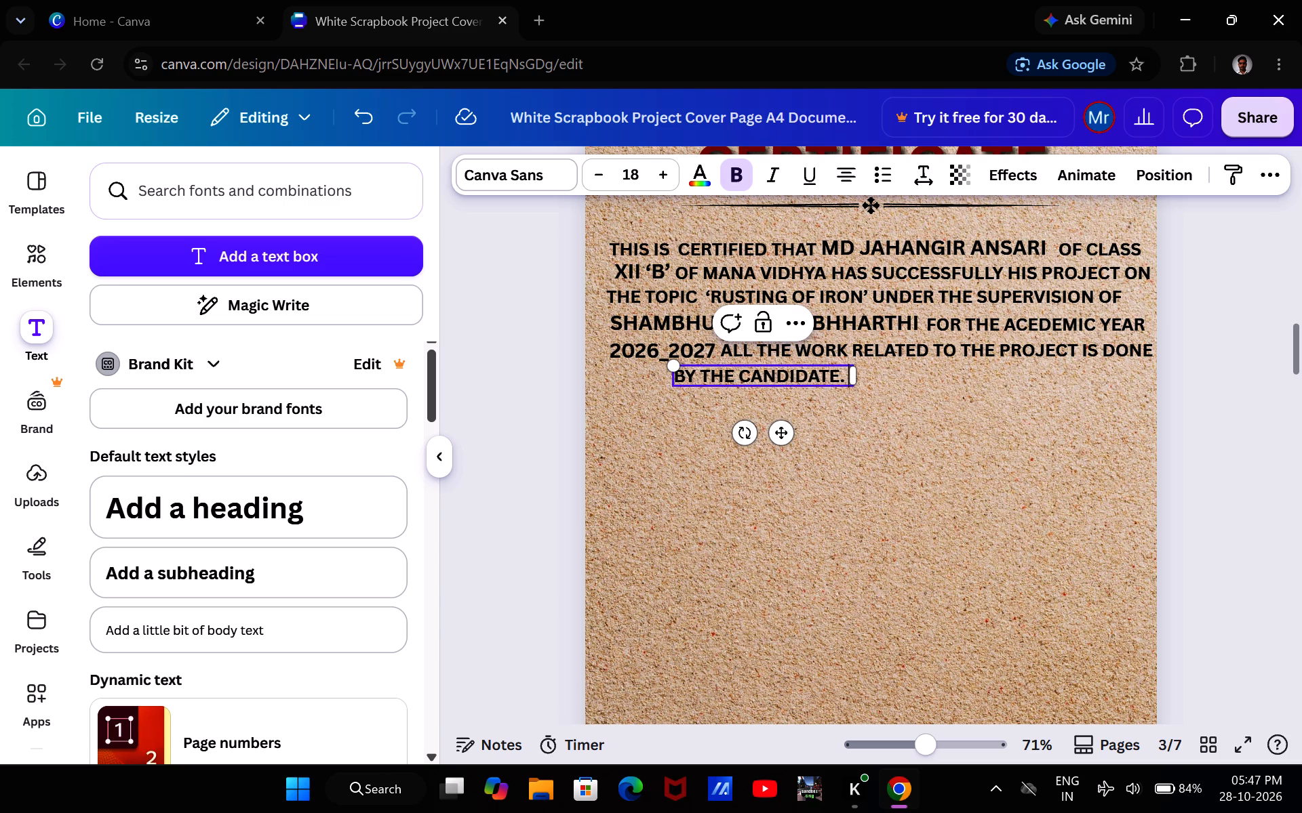
type("TYHE")
key("space")
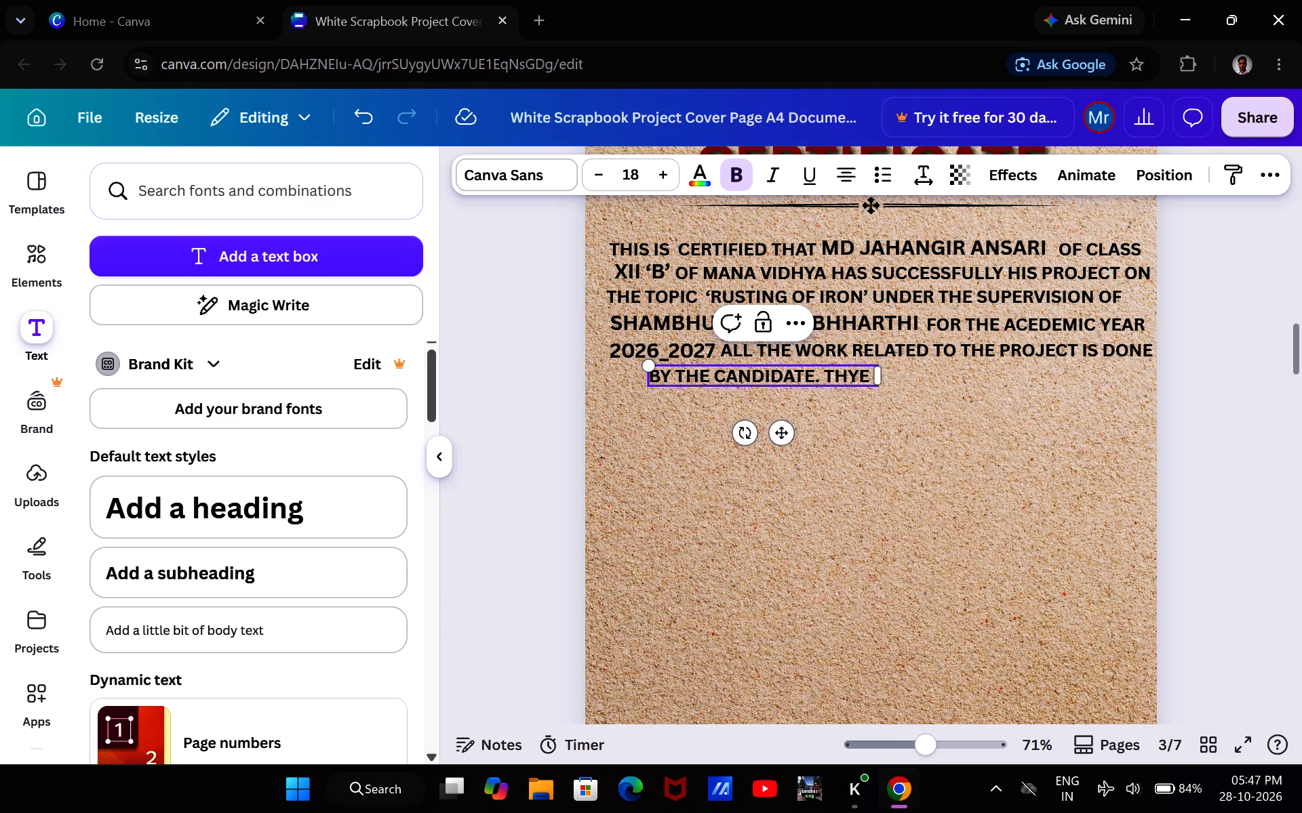
key("BackSpace")
key("BackSpace")
key("BackSpace")
type("E")
key("space")
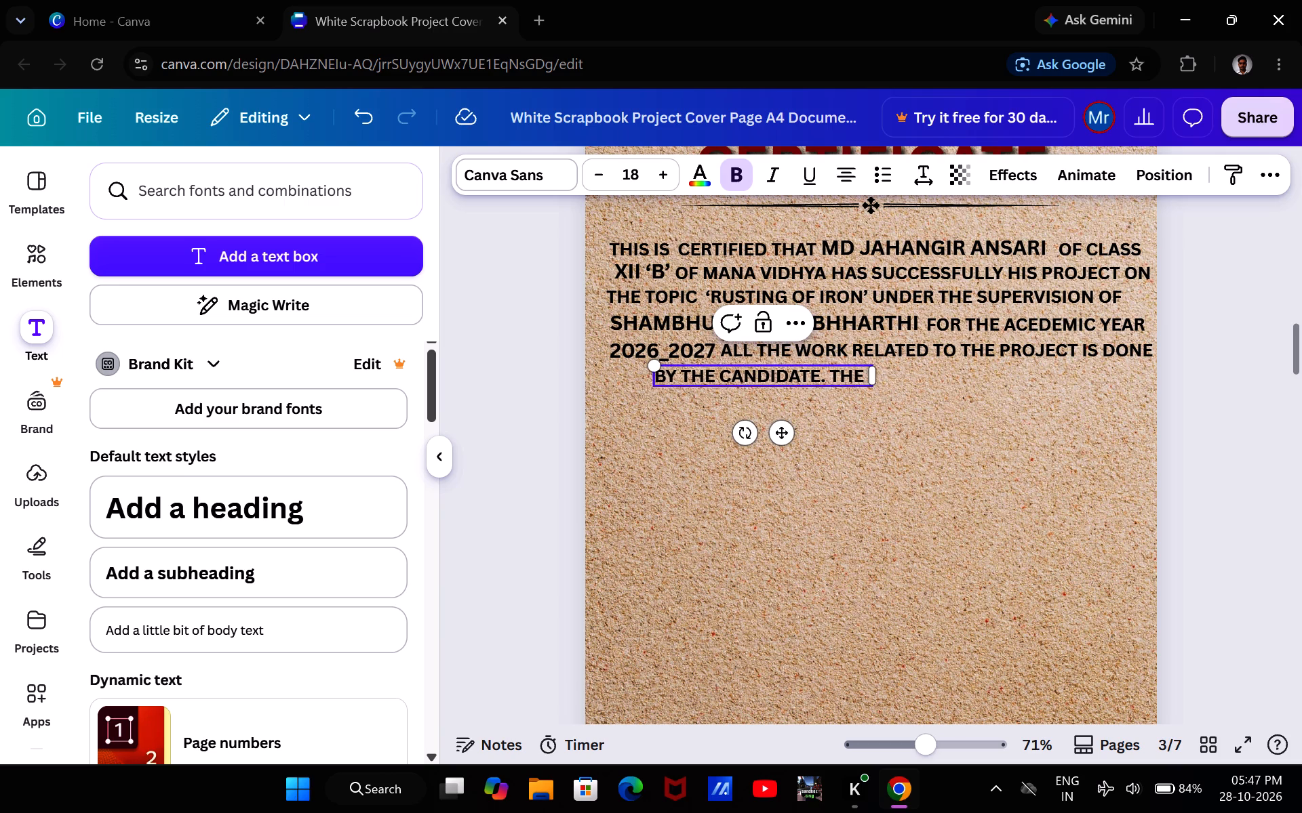
type("APPROACH")
key("space")
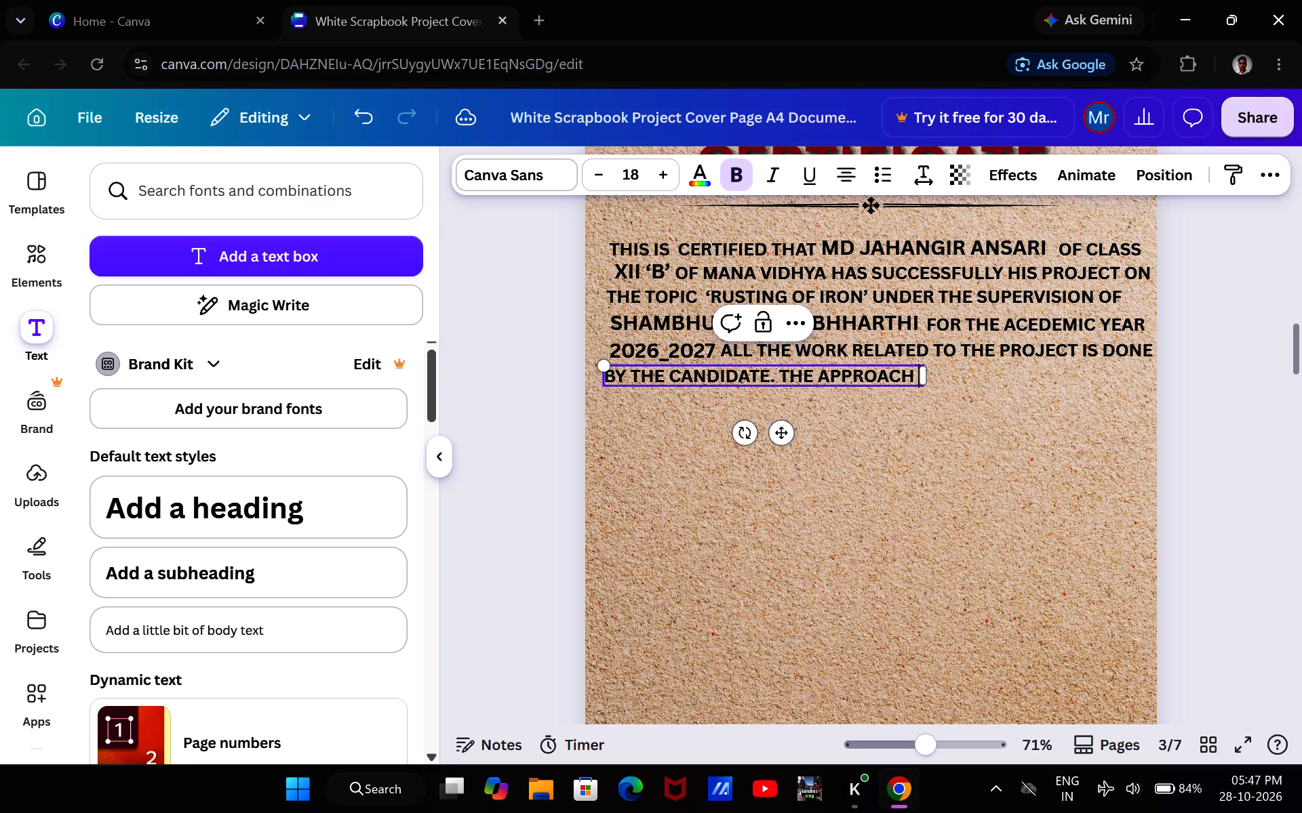
type("TOWARDD")
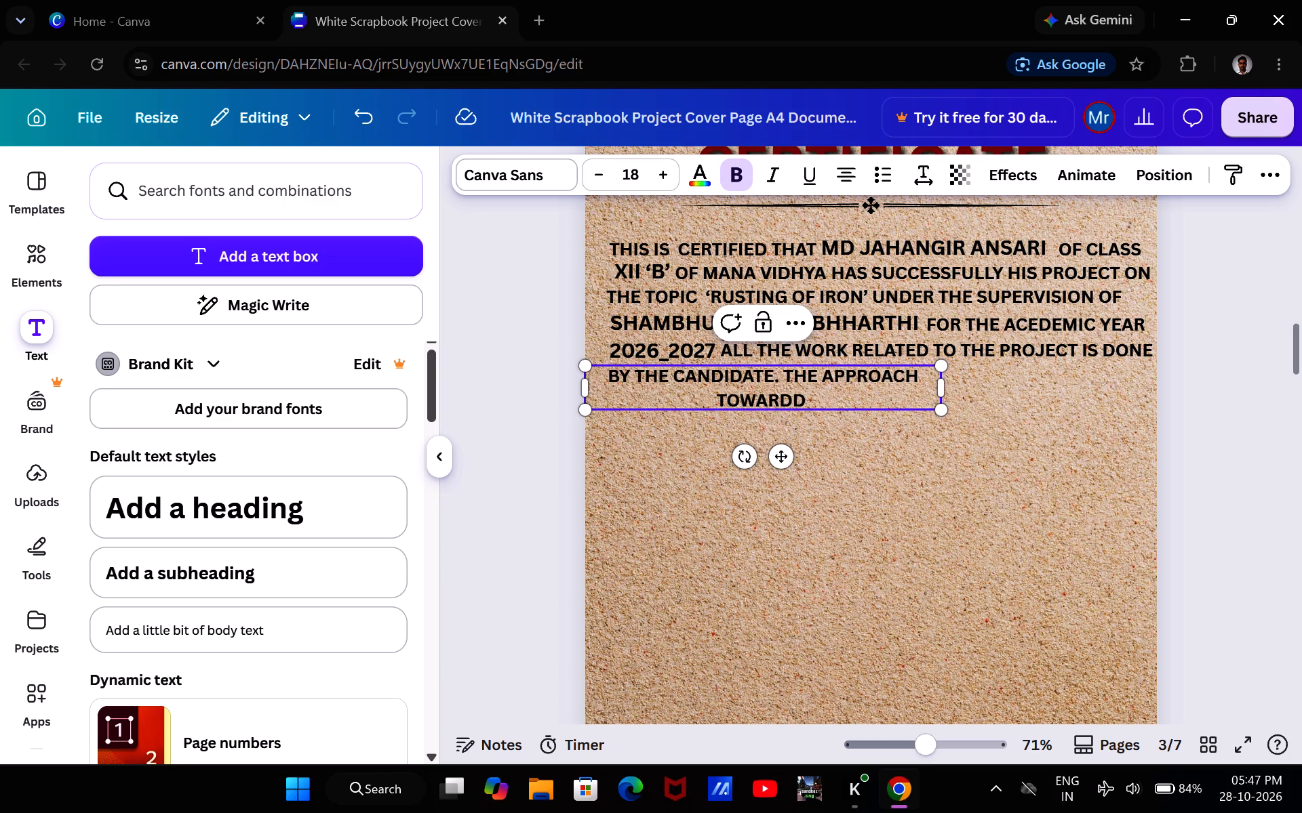
key("BackSpace")
key("s")
Widen the text box so its text fits on one line, and shift it beneath "ALL THE WORK RELATED TO THE PROJECT IS DONE".
left_click_drag(947, 387, 1044, 360)
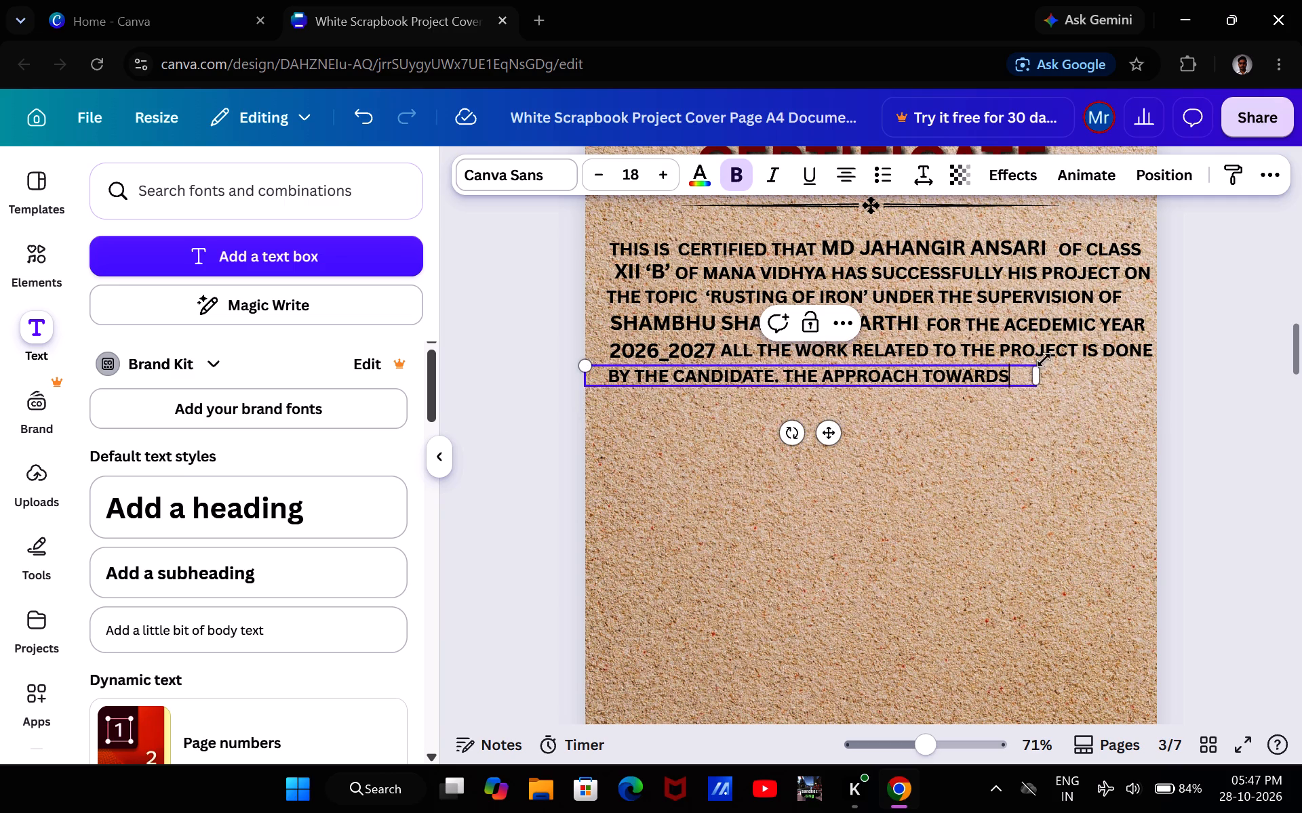
left_click_drag(831, 433, 871, 425)
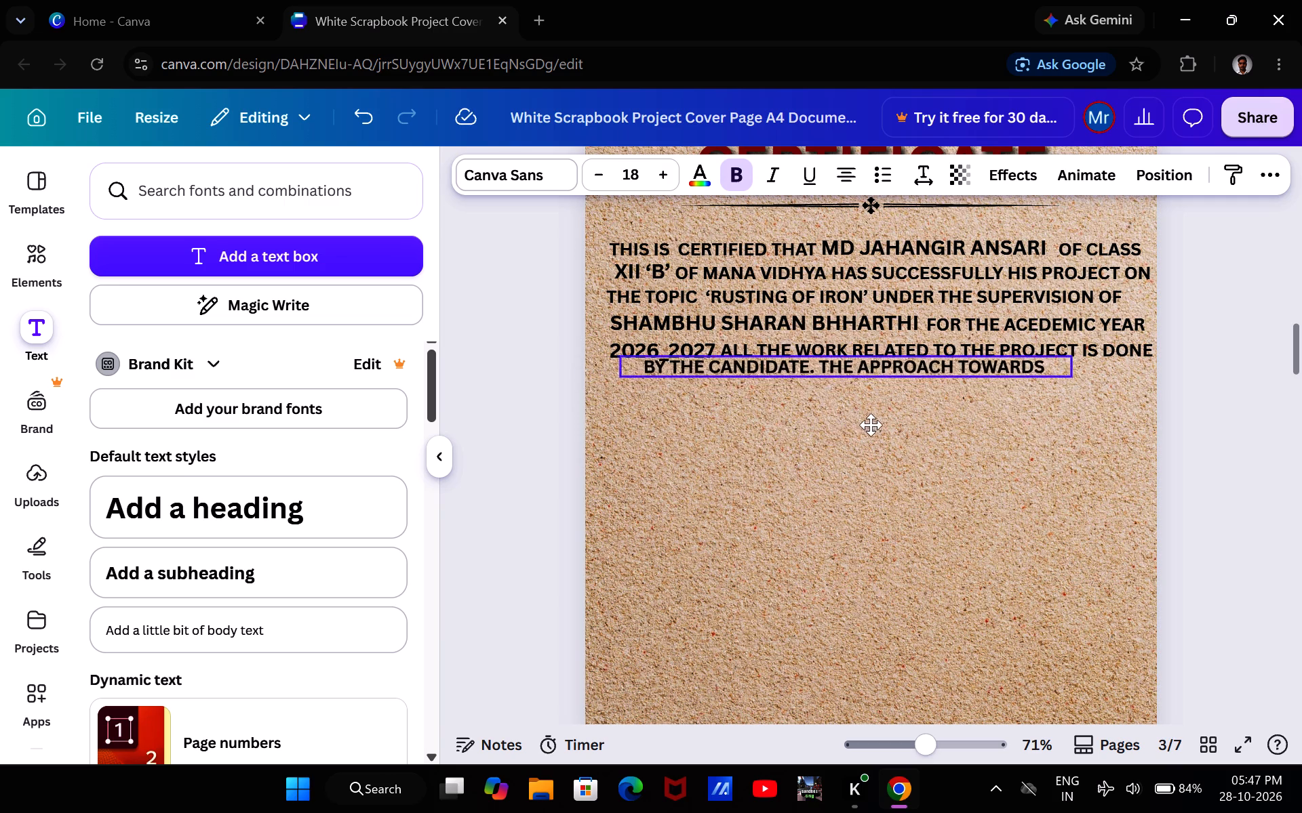
left_click_drag(871, 425, 932, 425)
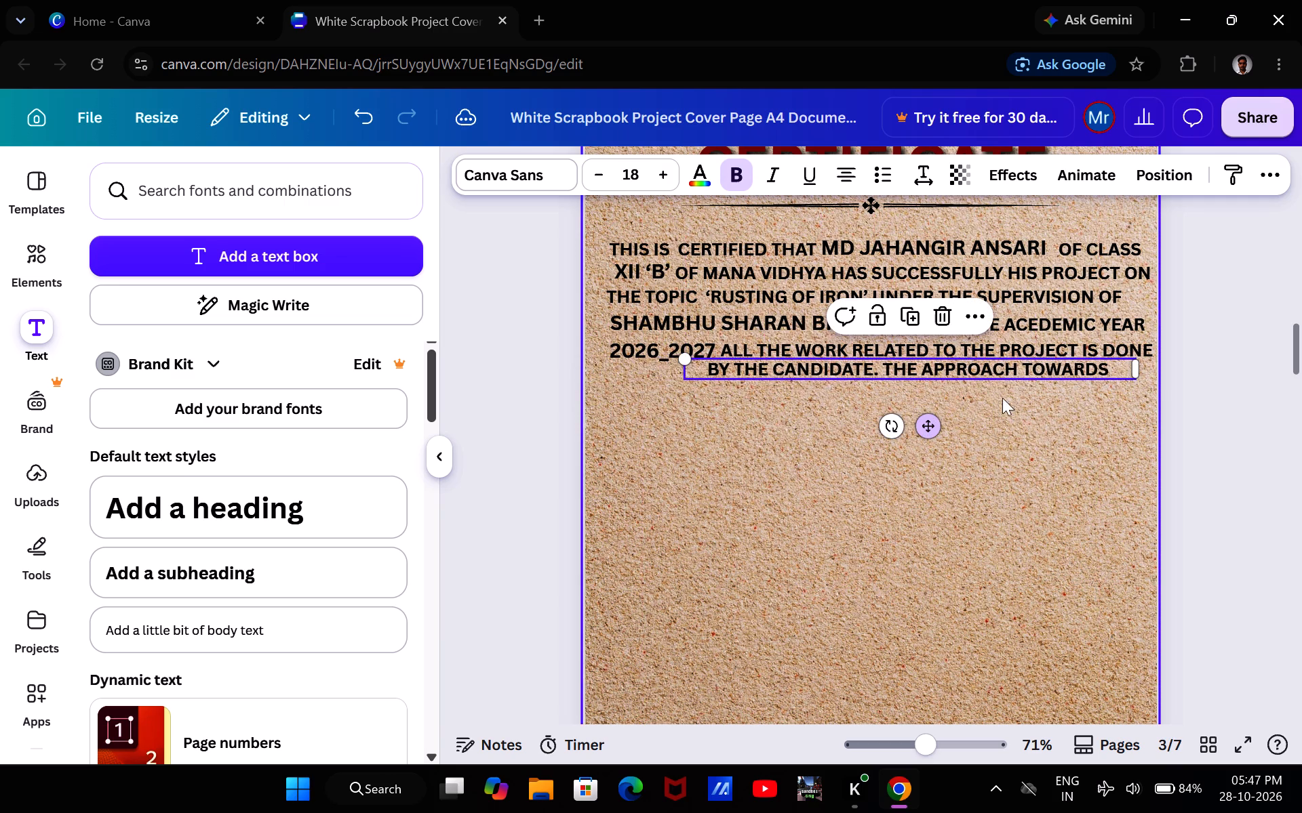
Append "THE PRODUCT HAD" after "THE APPROACH TOWARDS", widening the text box along the way.
left_click(1088, 356)
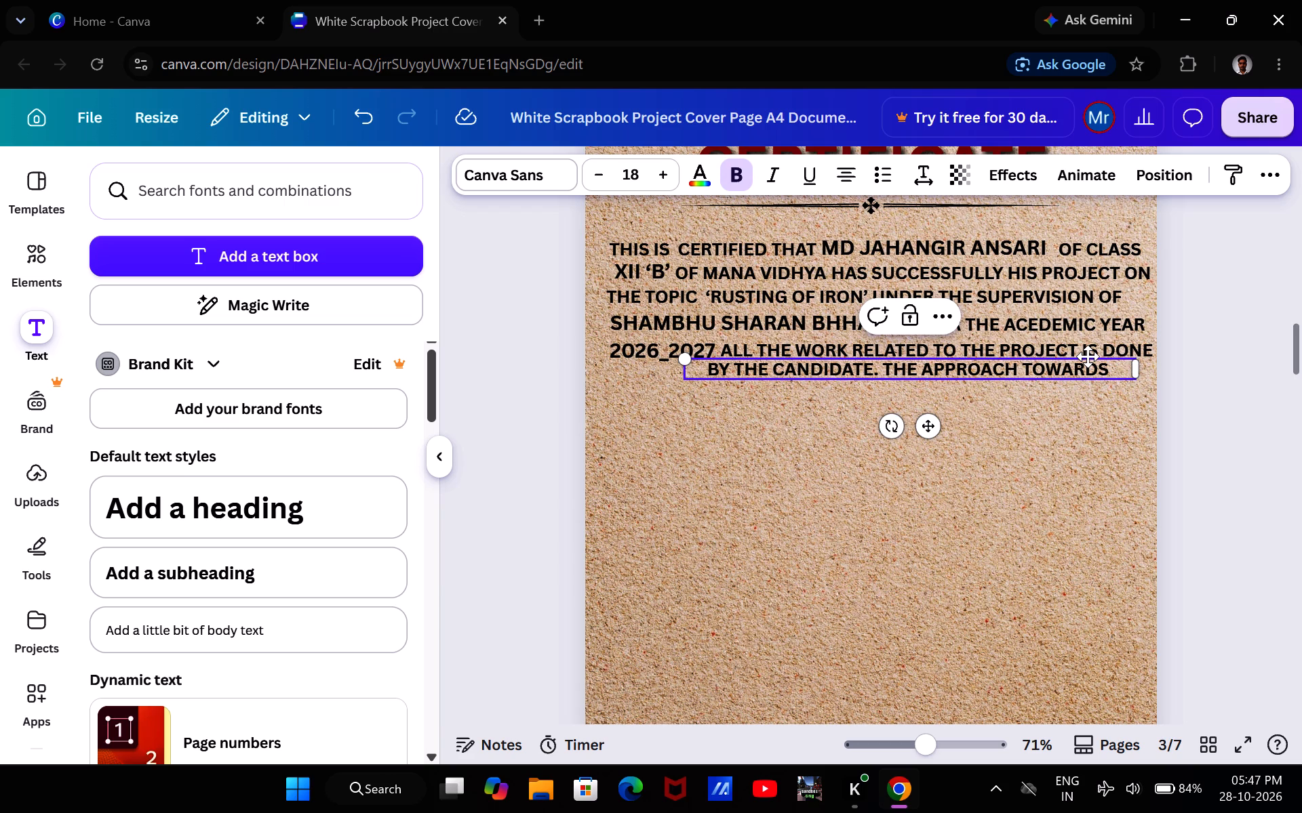
left_click(1093, 368)
key("Right")
key("space")
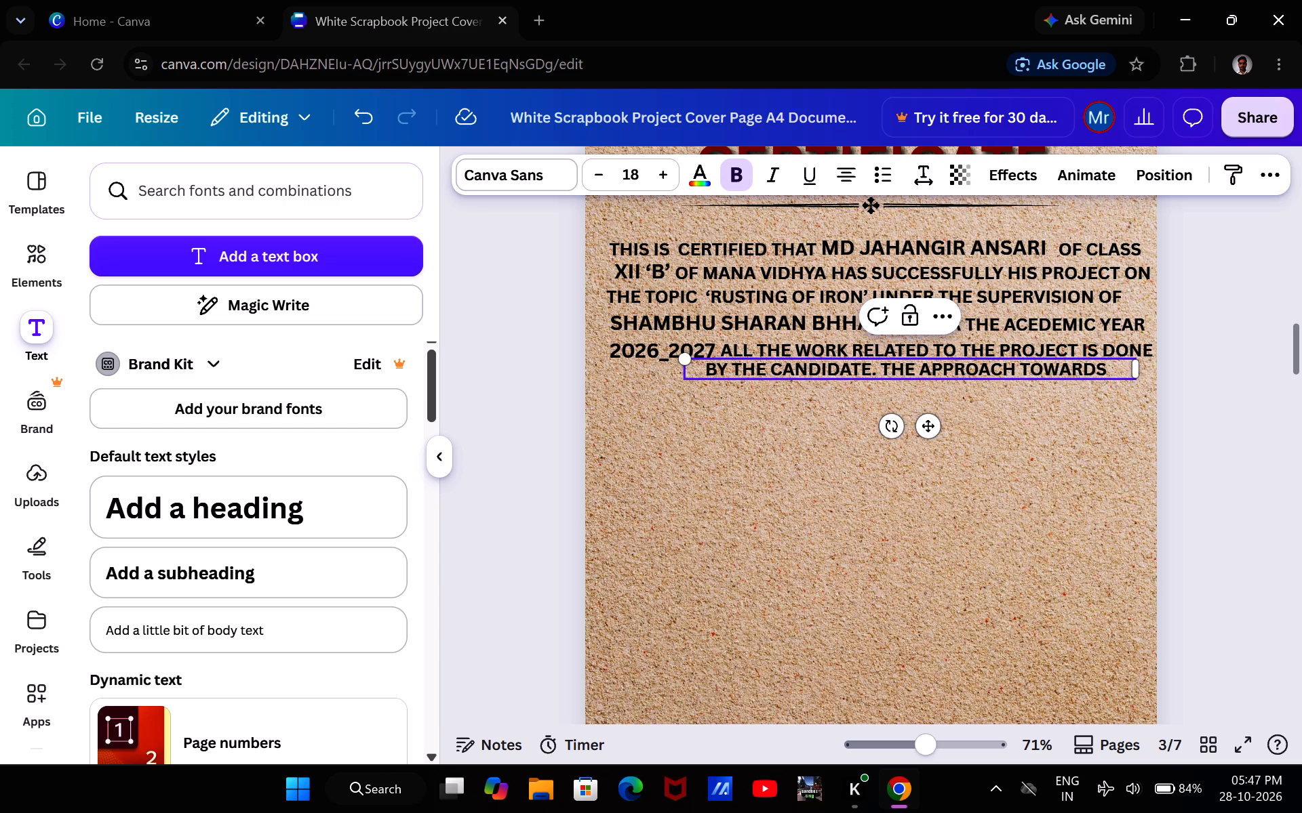
type("THE")
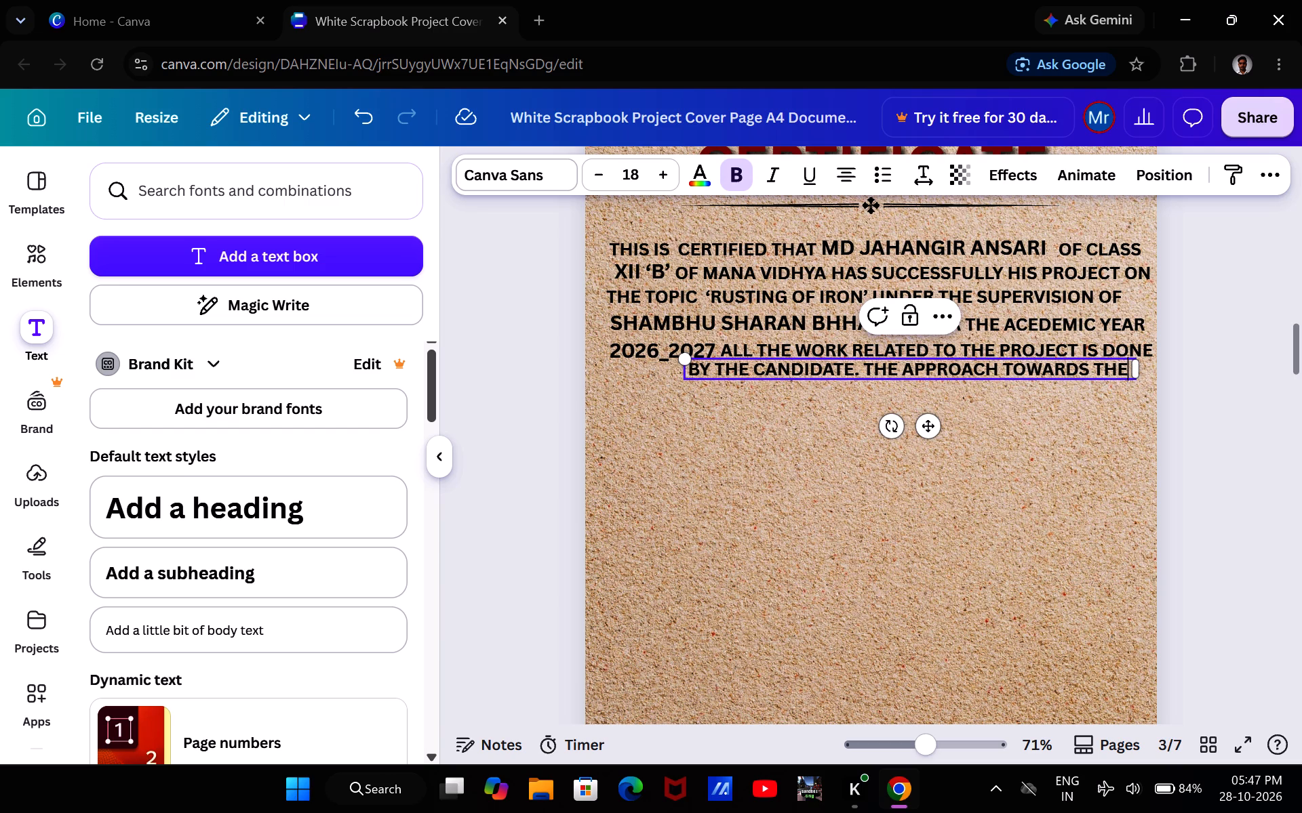
key("space")
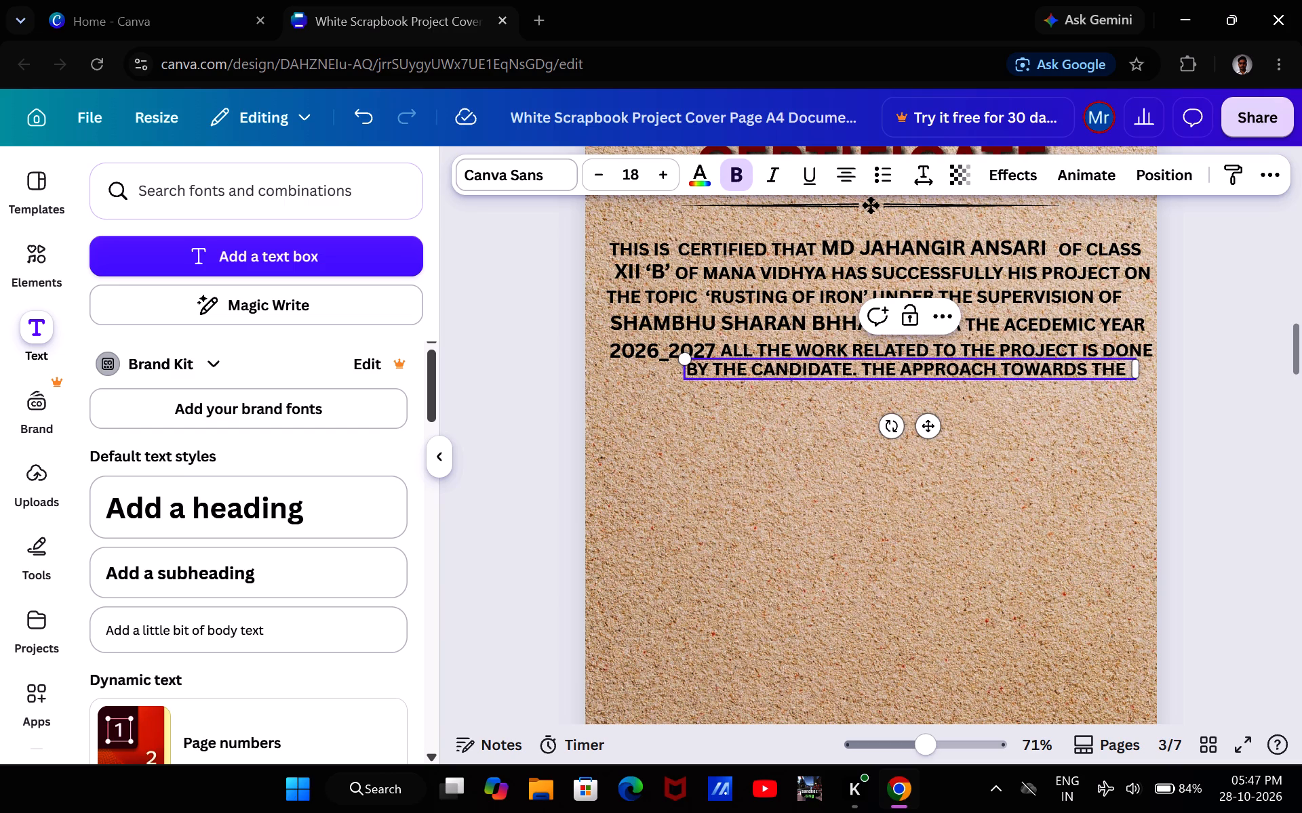
type("PRO")
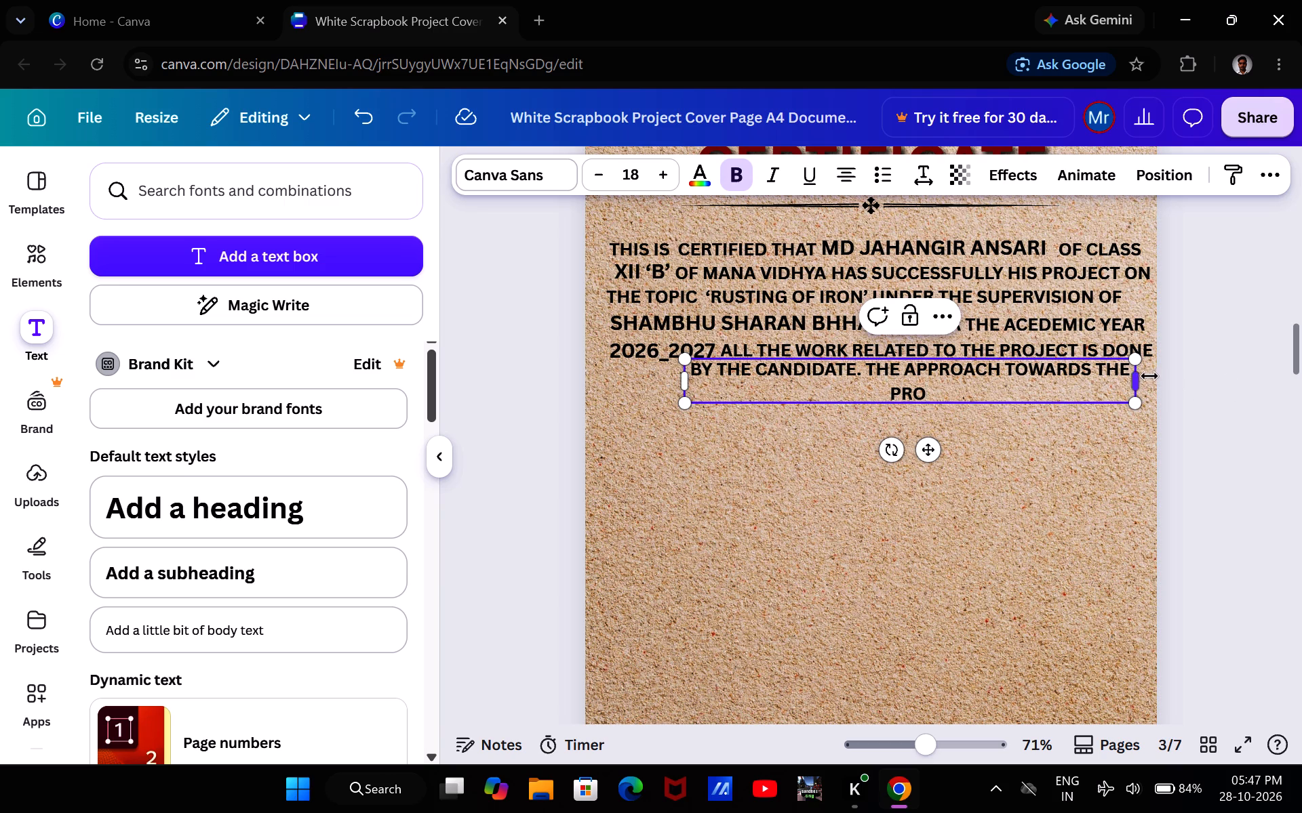
left_click_drag(1141, 377, 1193, 376)
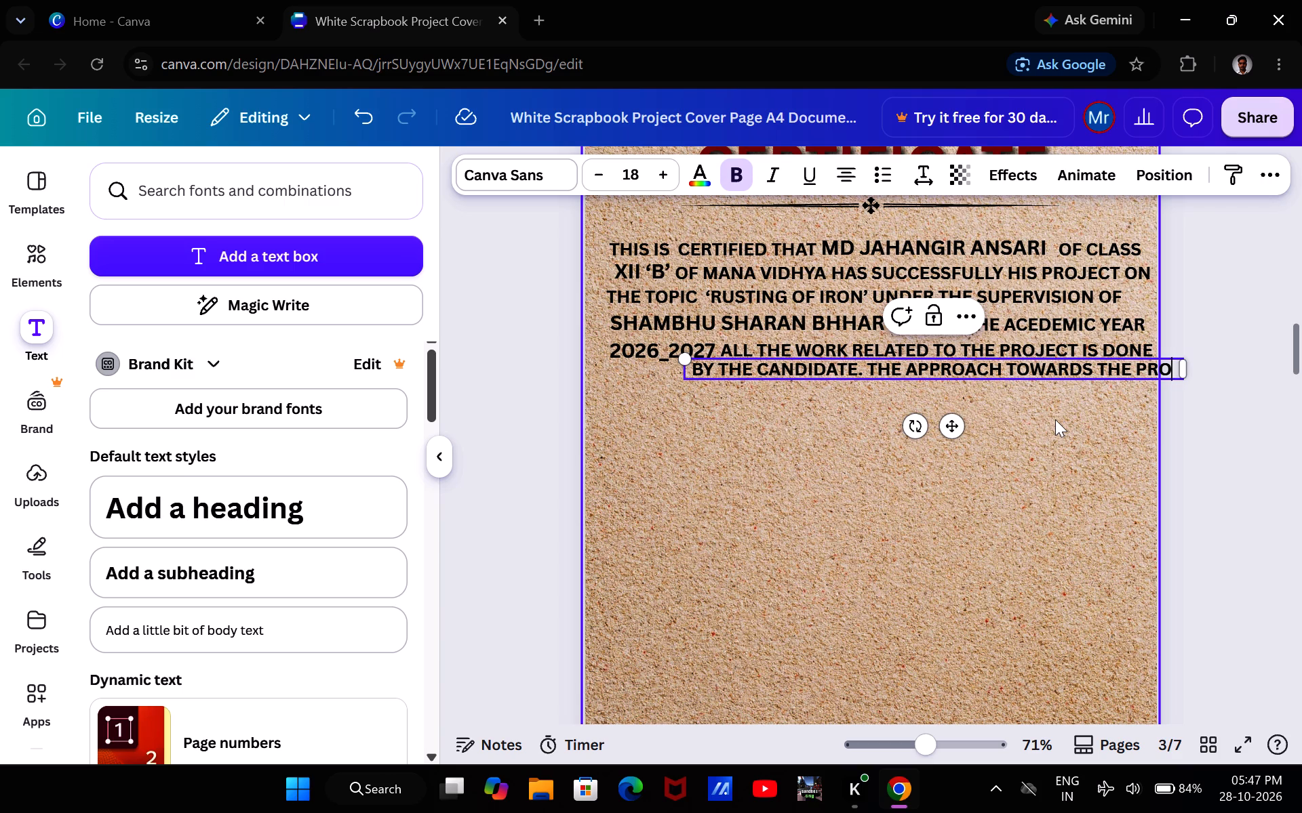
type("DUCT")
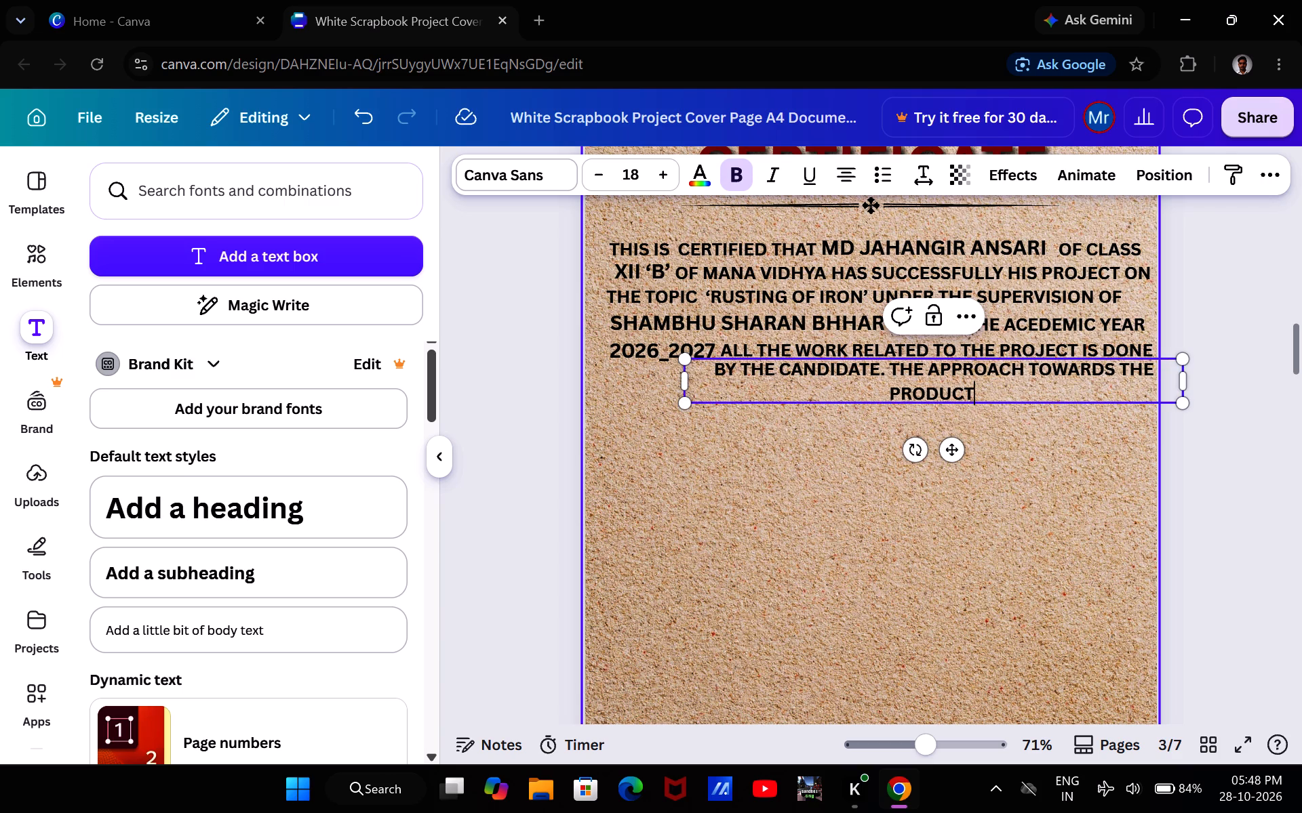
key("space")
type("HAD")
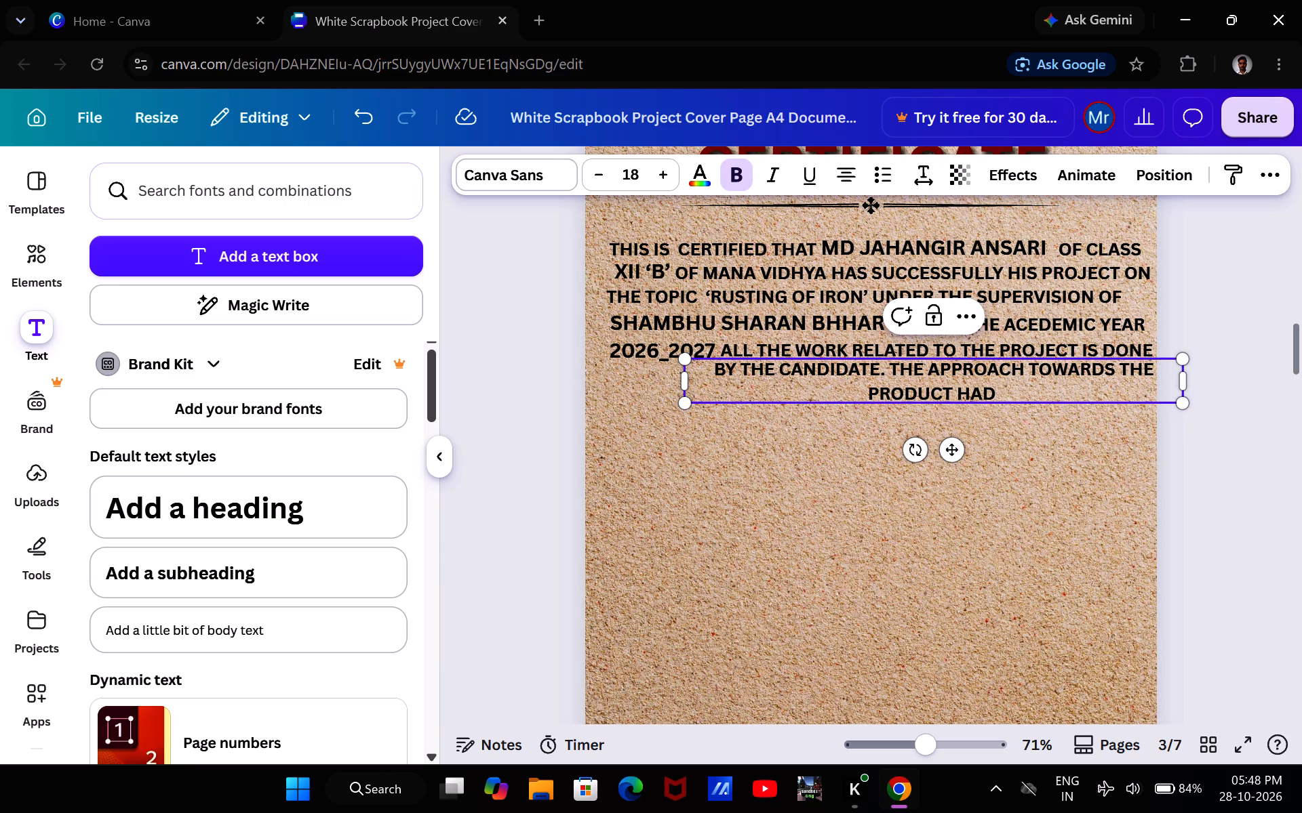
Extend the text box both ways to hold the sentence on one line, and scale it until its left edge aligns with the paragraph.
left_click_drag(1189, 382, 1255, 368)
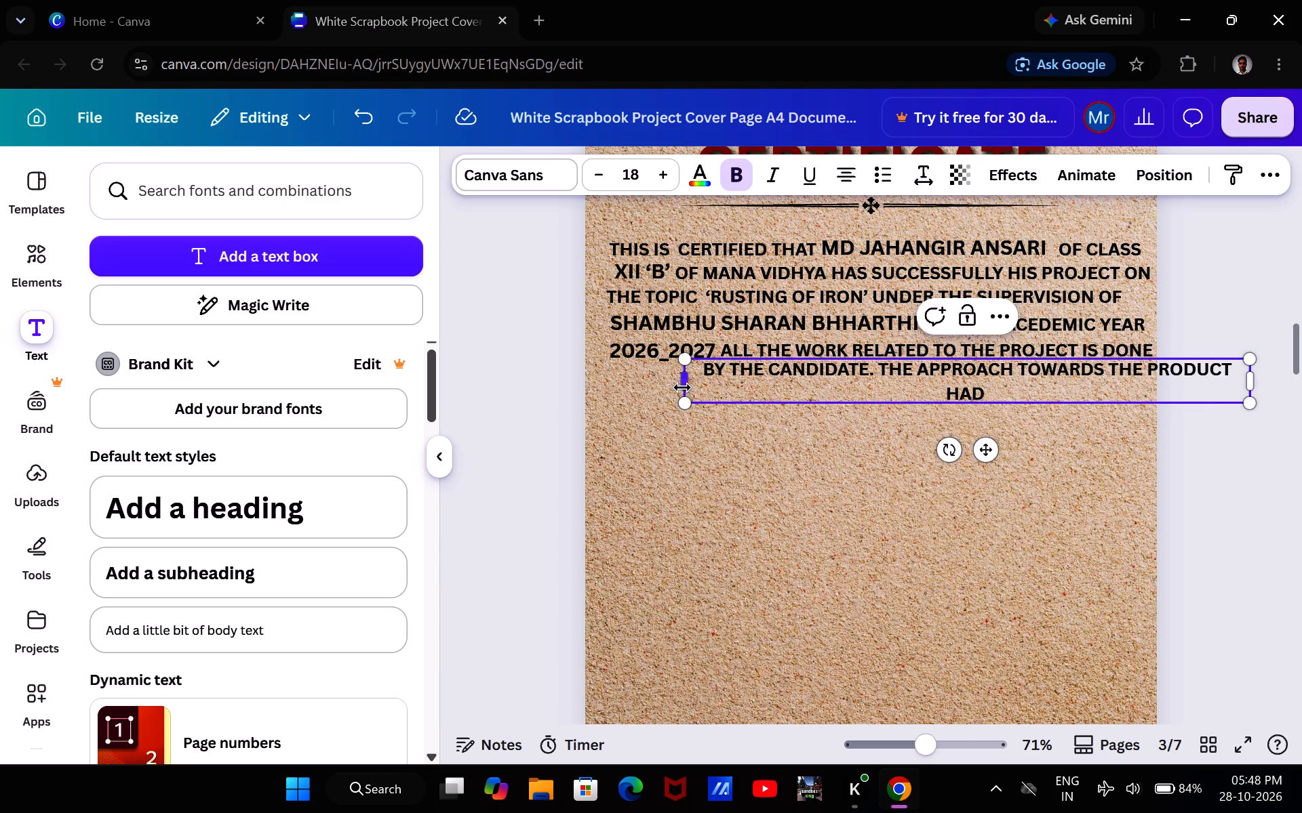
left_click_drag(682, 388, 554, 396)
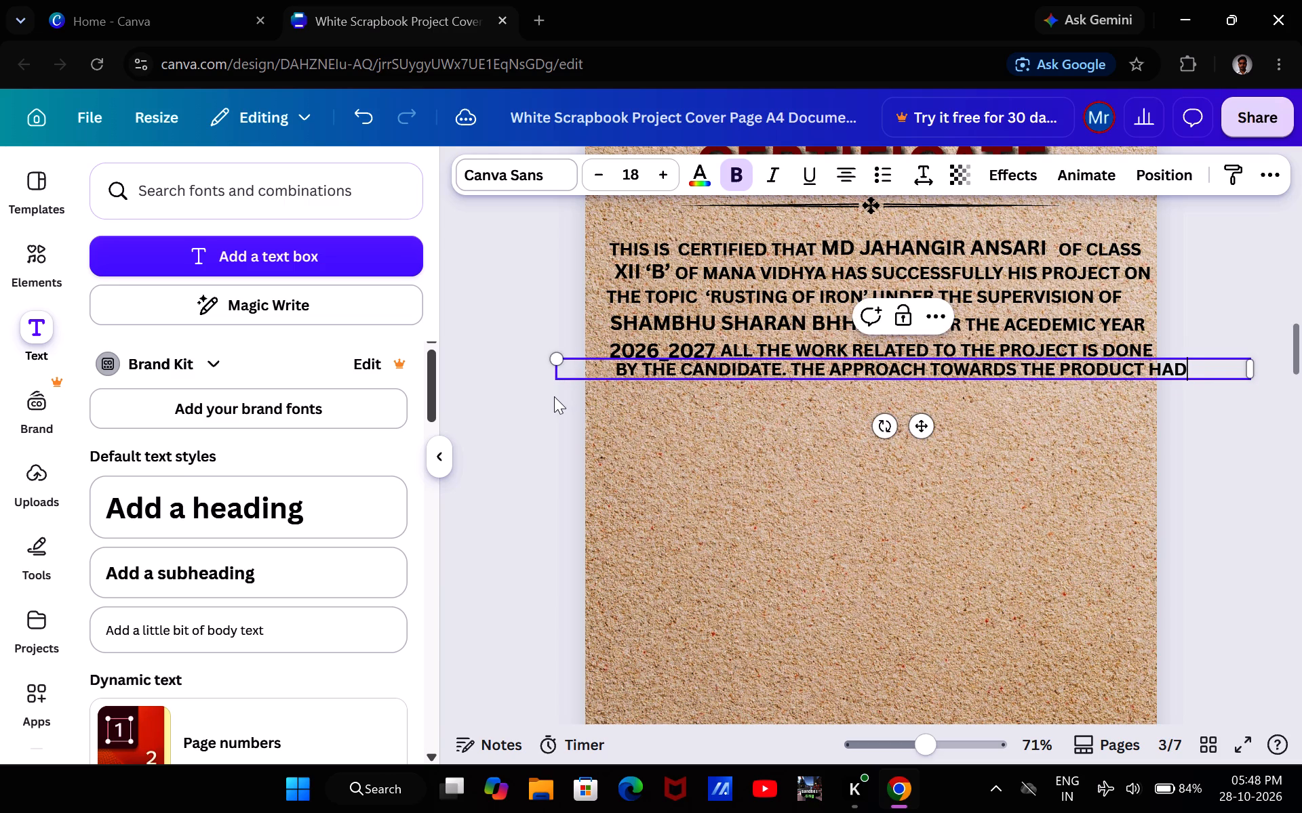
left_click_drag(554, 363, 607, 367)
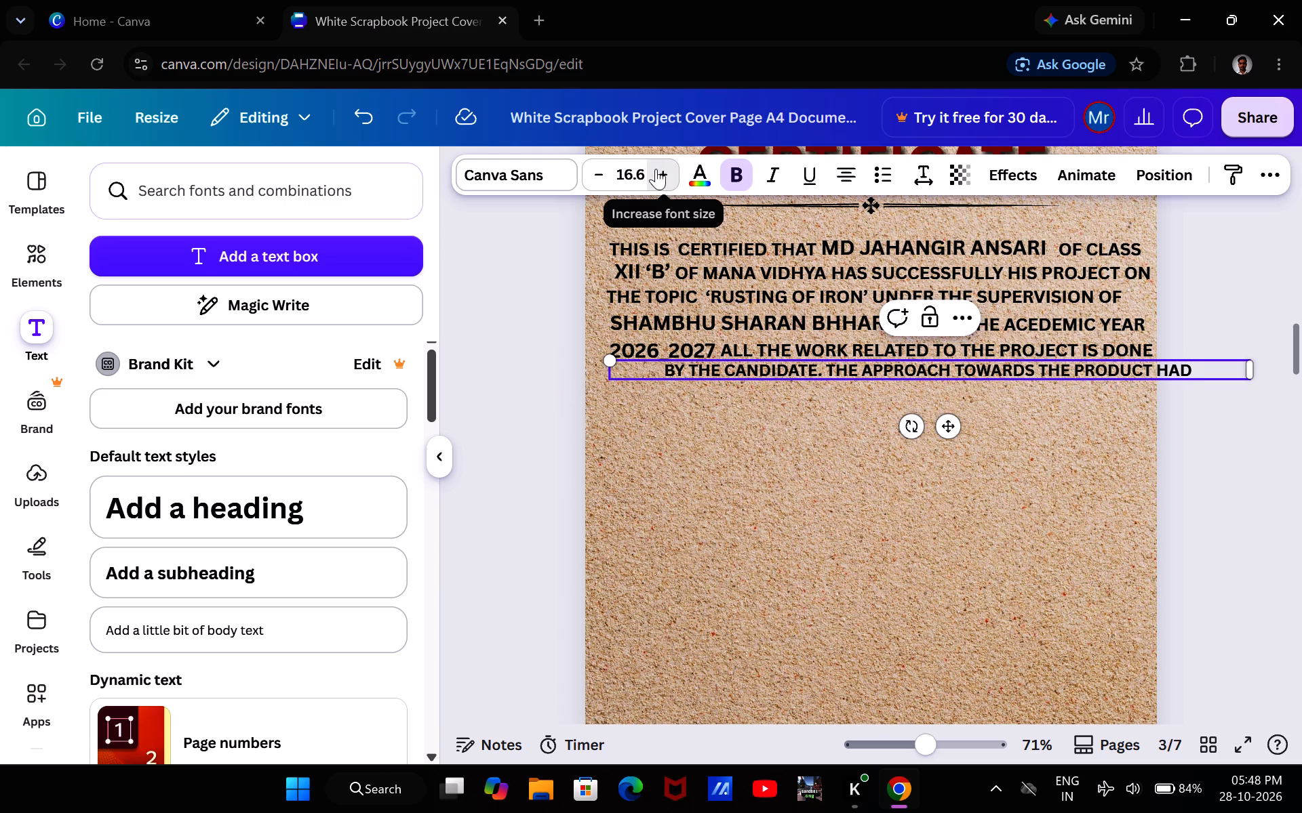
Increase the font size of the "BY THE CANDIDATE" line to 18.6.
left_click(656, 169)
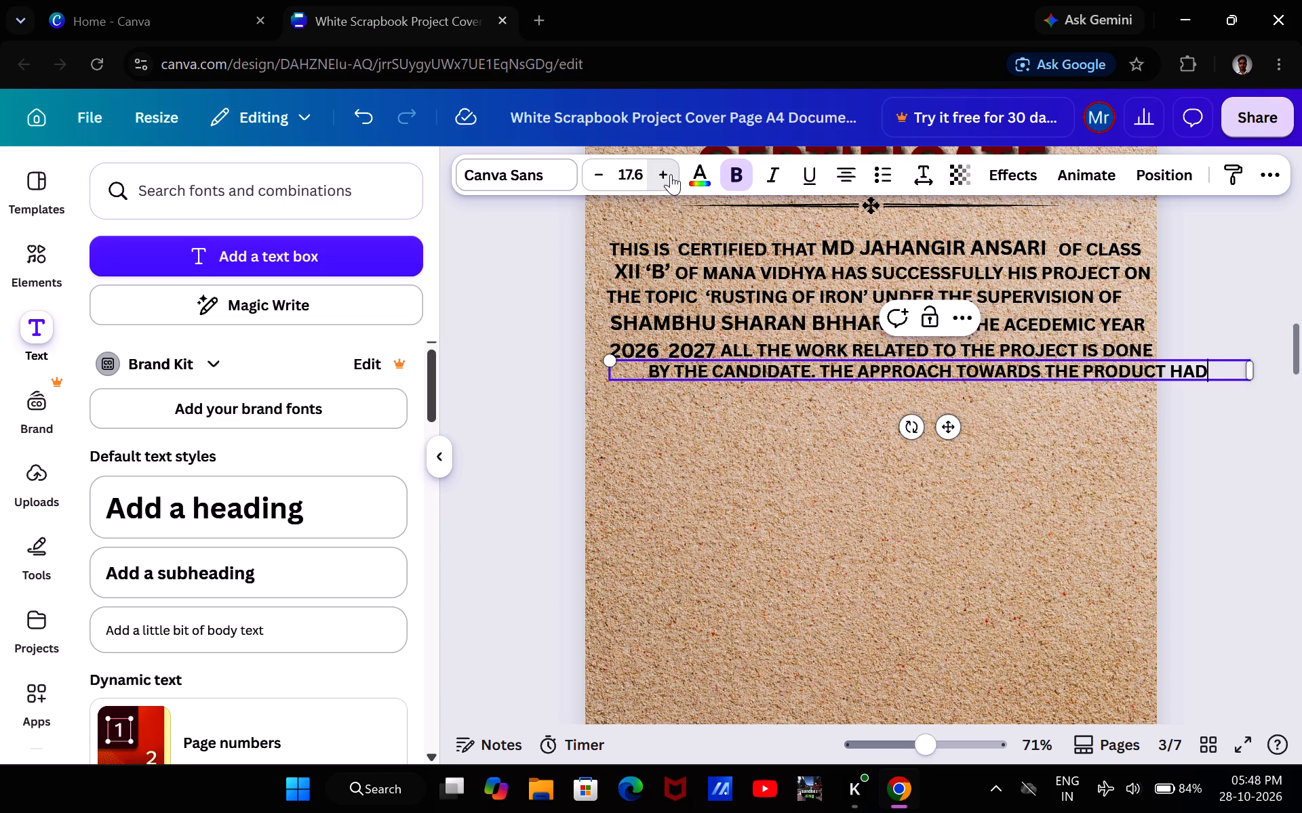
left_click(671, 174)
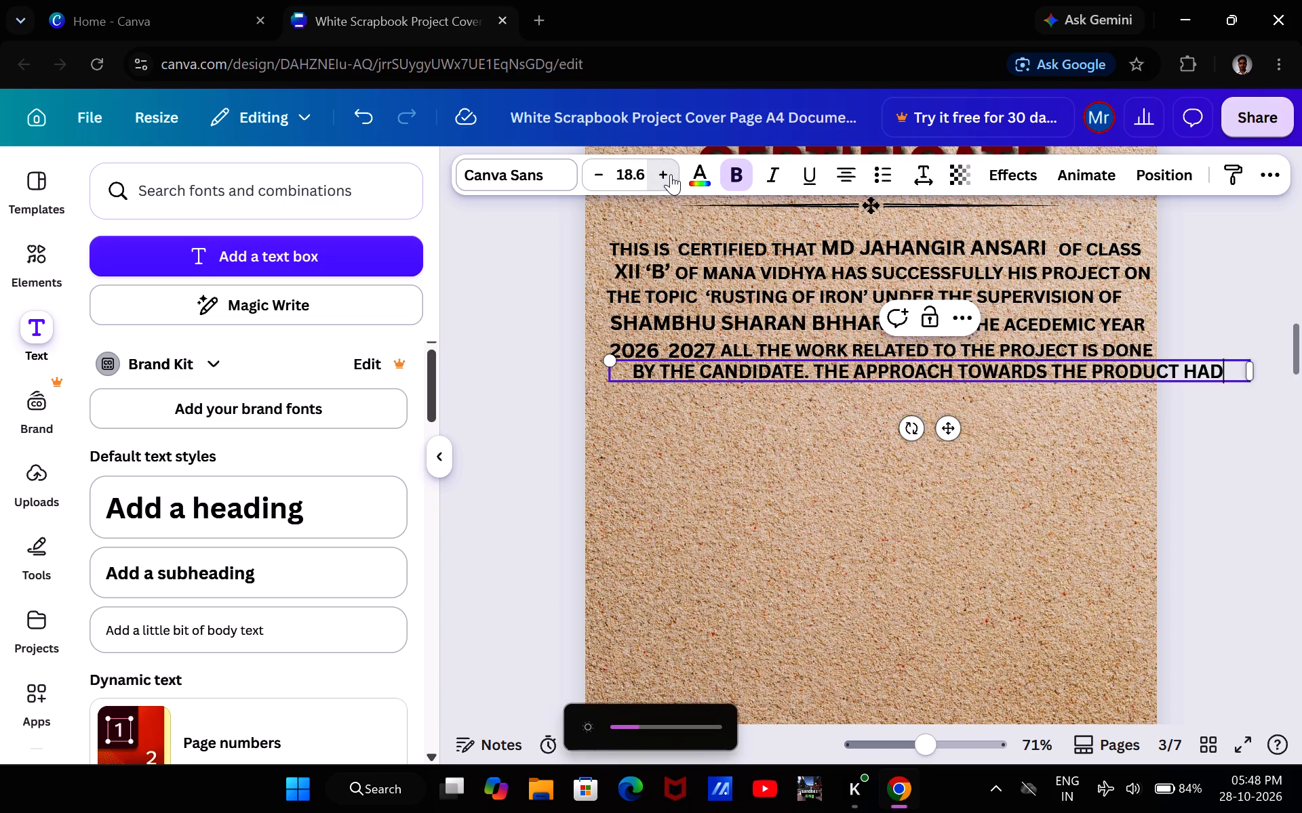
Narrow the text box to stay within the page, wrapping the sentence onto a second line after "TOWARDS".
left_click_drag(1259, 374, 1202, 377)
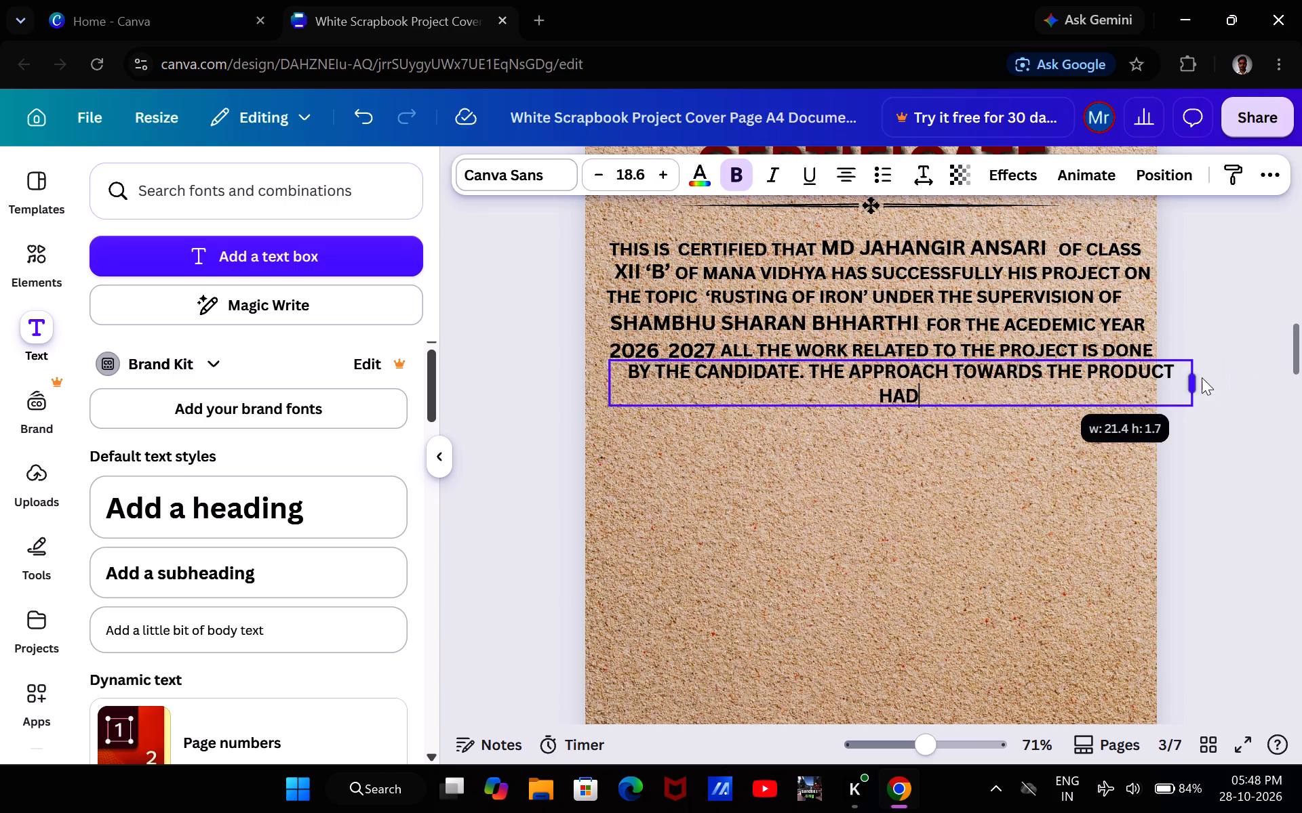
left_click_drag(1202, 377, 972, 332)
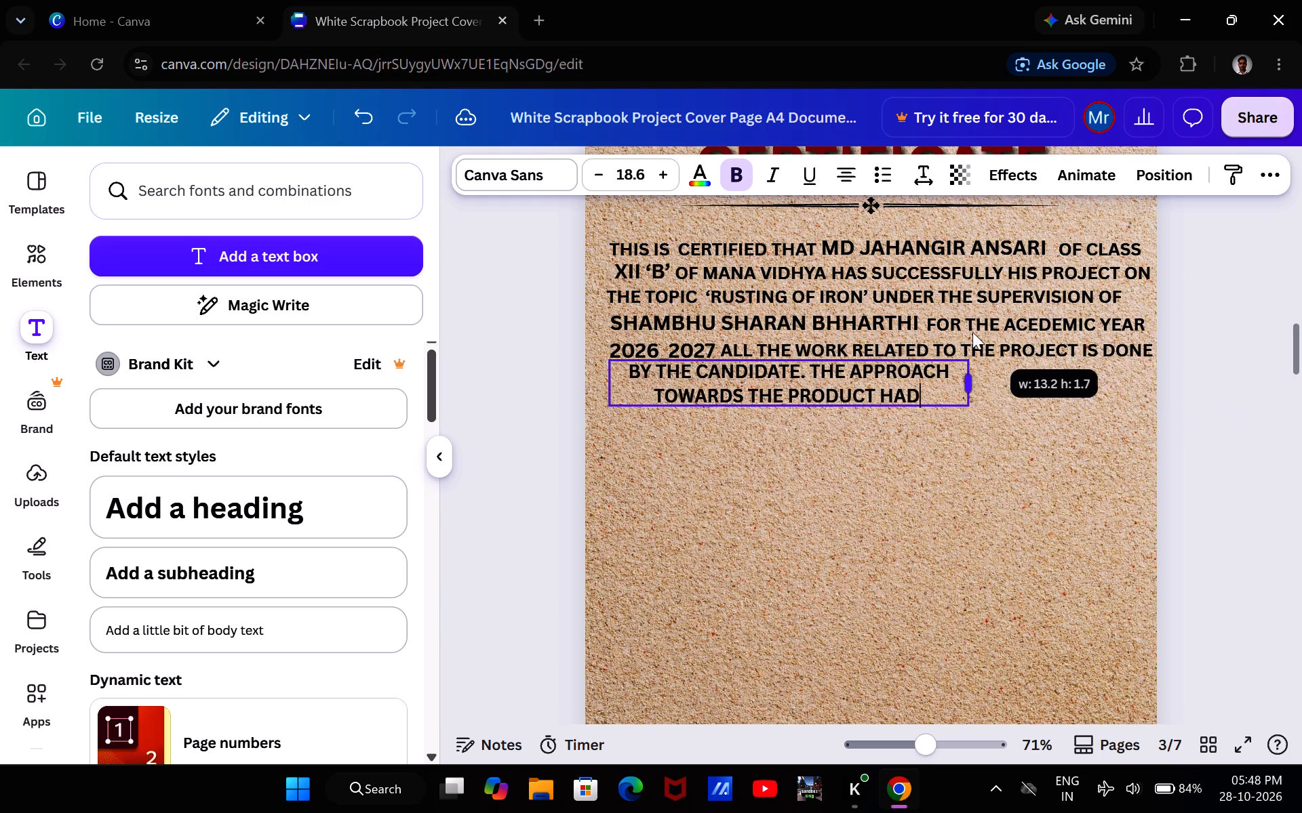
left_click_drag(972, 332, 971, 332)
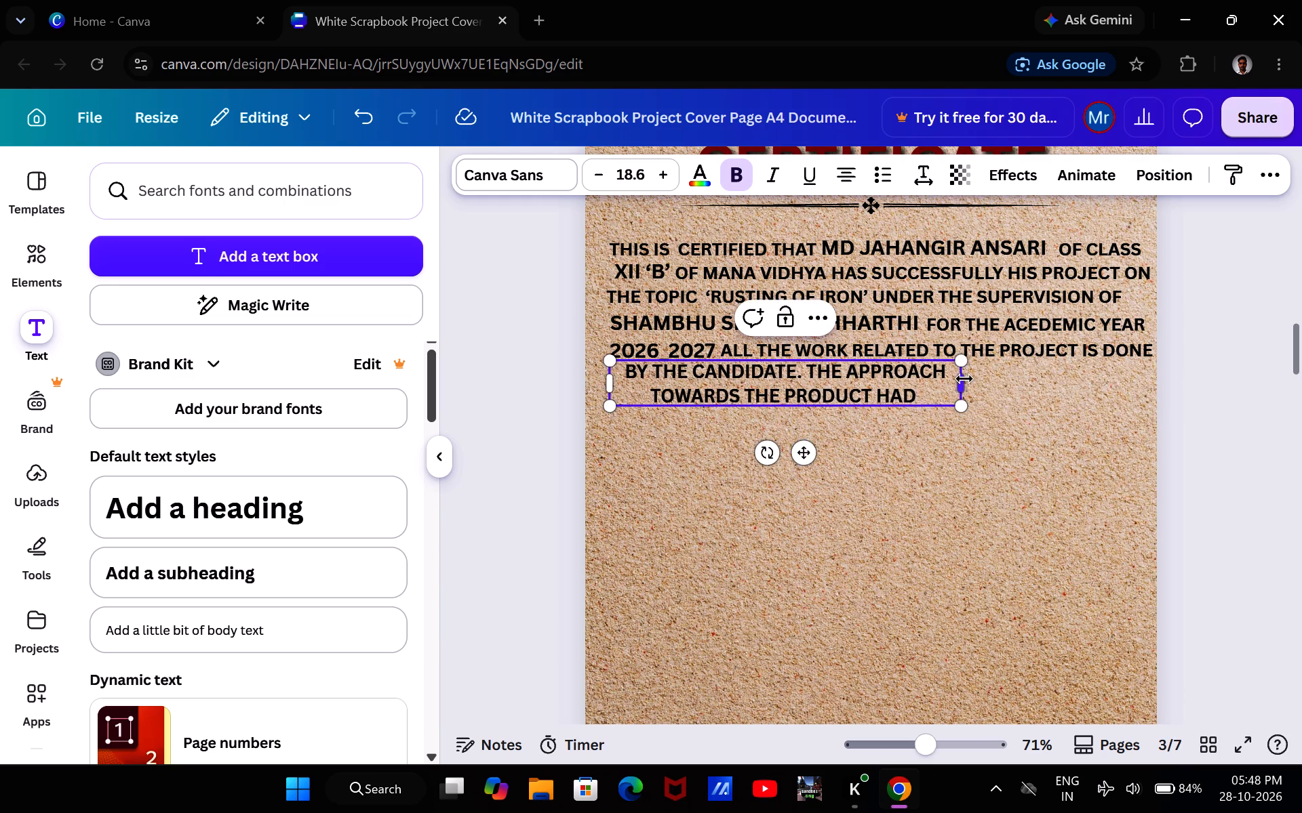
left_click_drag(964, 379, 1061, 368)
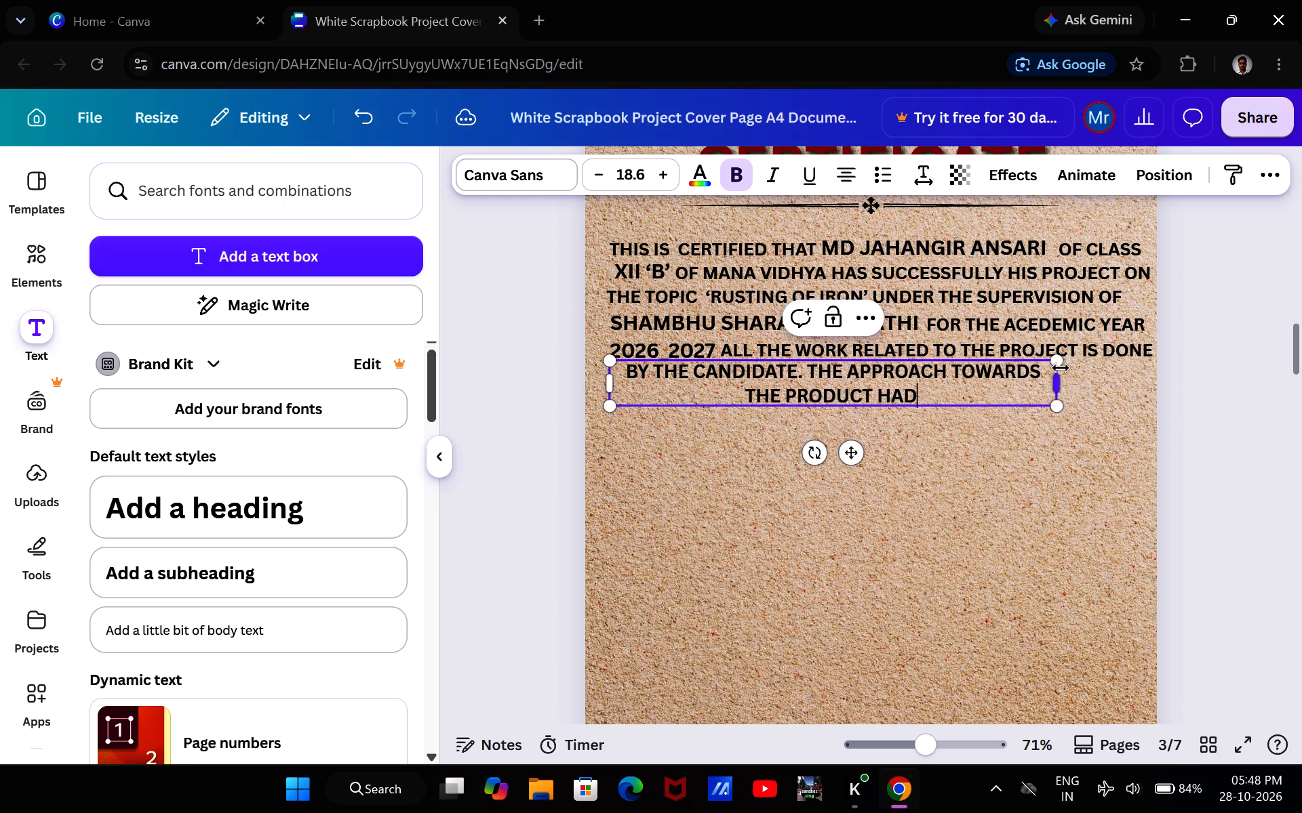
left_click(1056, 378)
Set the font size of the "BY THE CANDIDATE" text to 18.
left_click(644, 178)
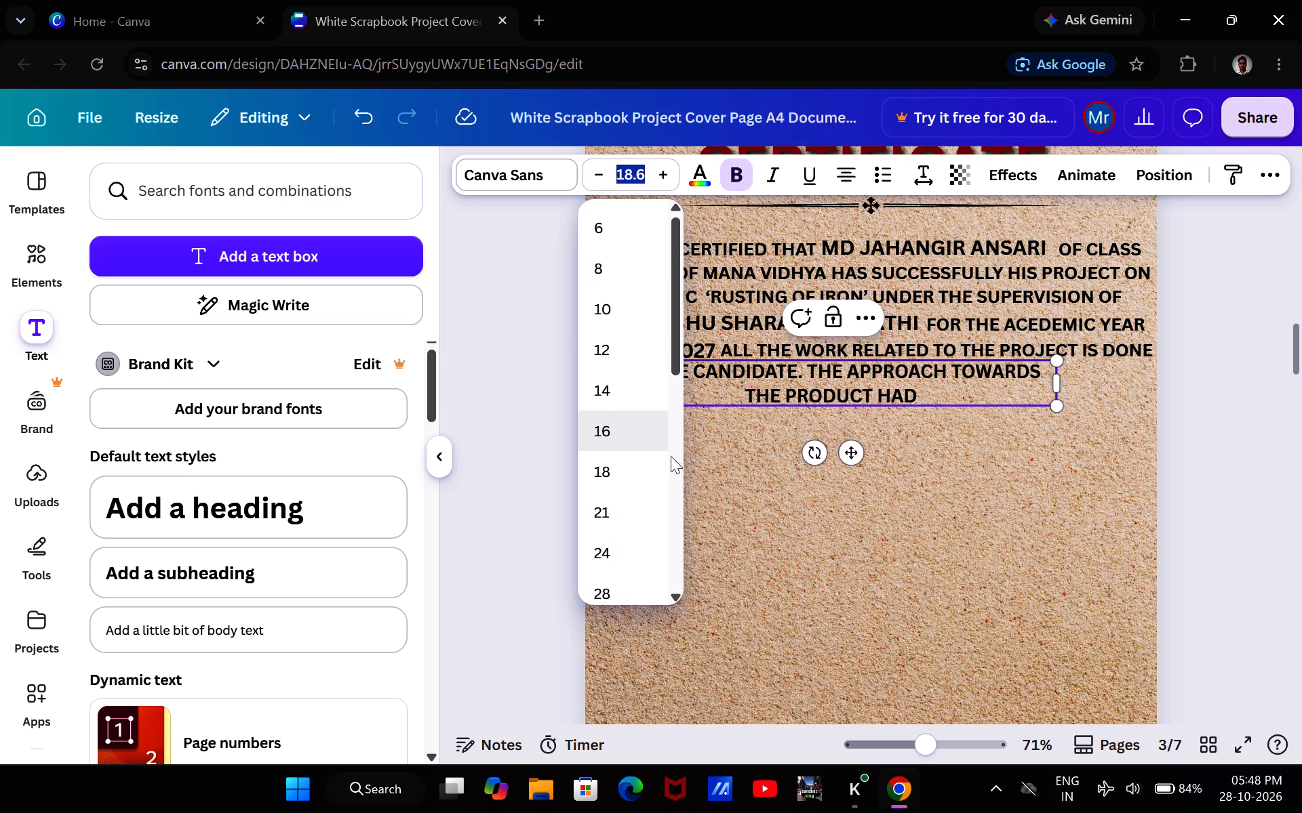
left_click(645, 468)
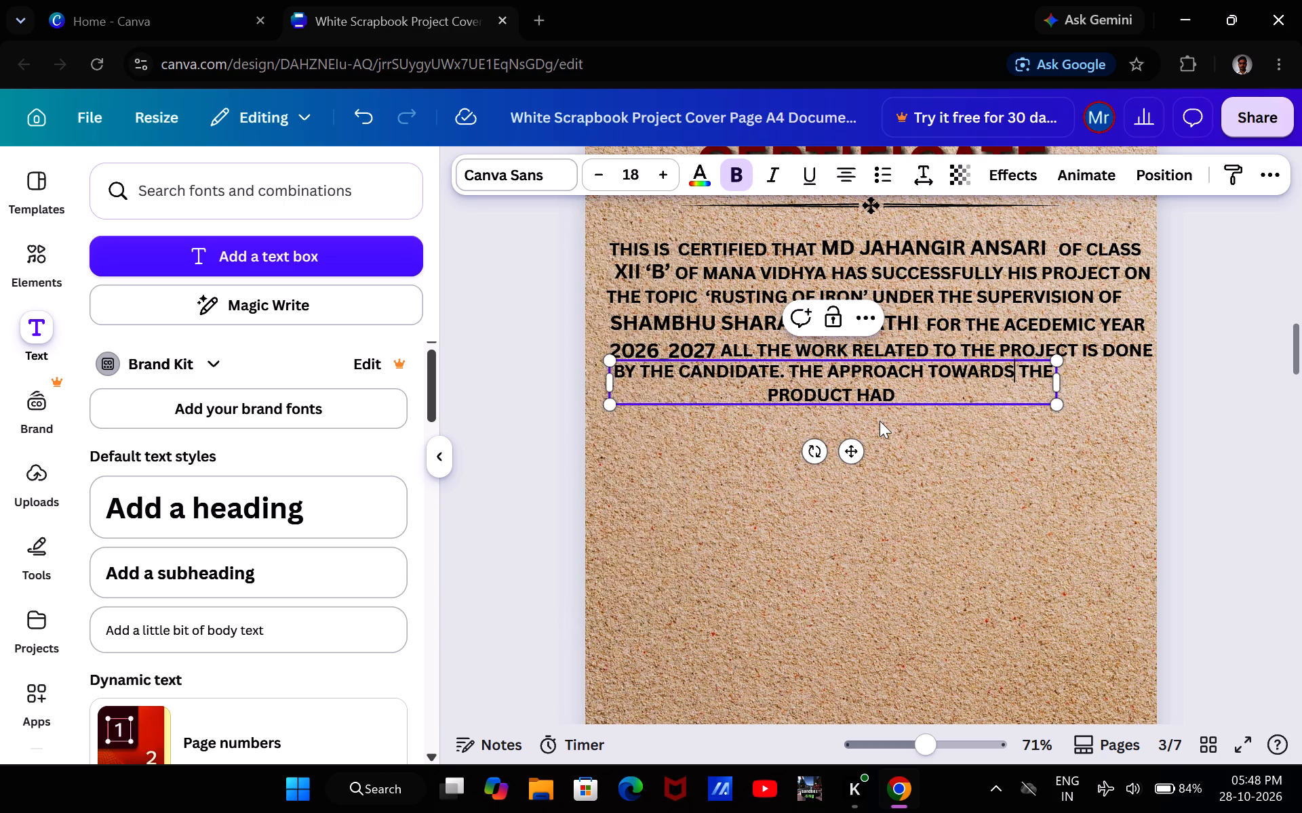
Delete "PRODUCT HAD" from the end of the "BY THE CANDIDATE" text, leaving a single line that finishes with "TOWARDS THE".
left_click(938, 394)
key("BackSpace")
key("BackSpace")
key("BackSpace")
key("BackSpace")
key("BackSpace")
key("BackSpace")
key("BackSpace")
key("BackSpace")
key("BackSpace")
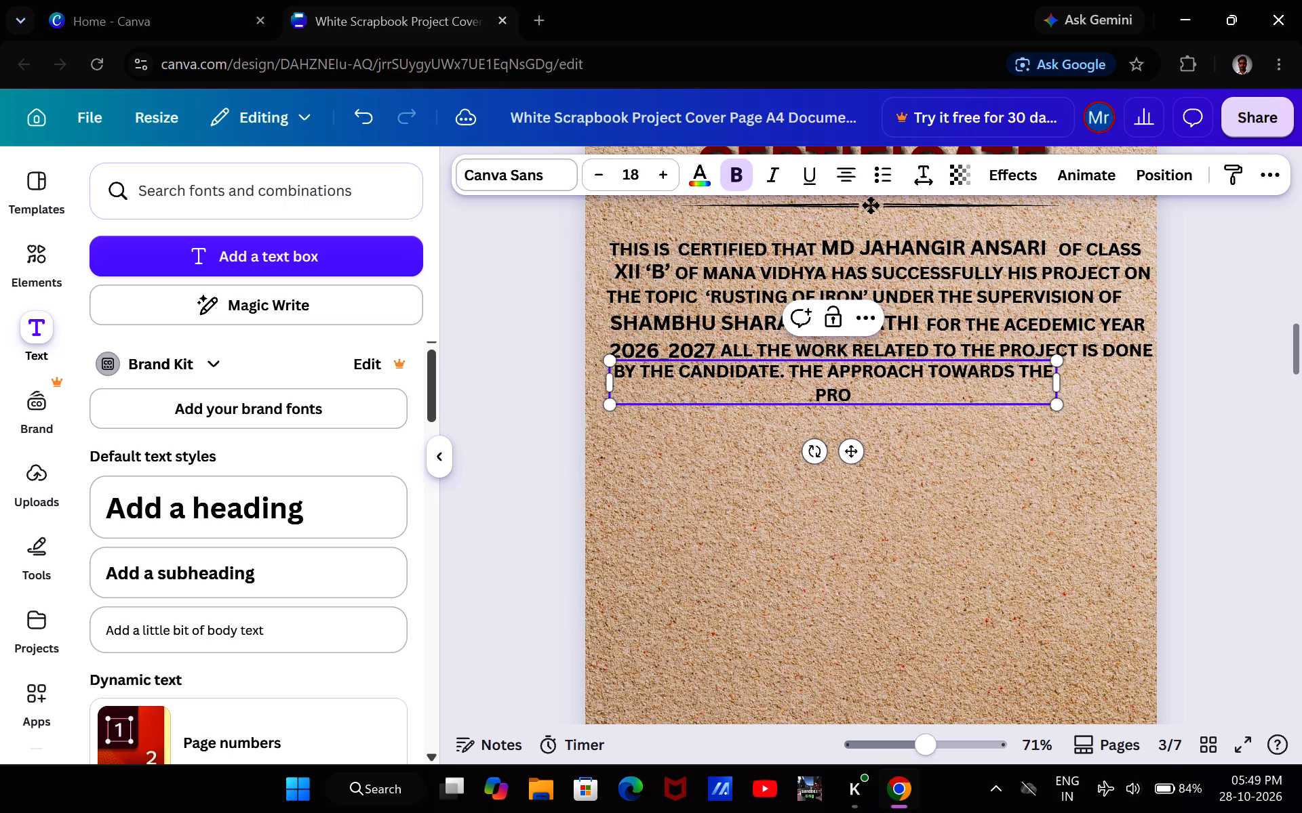
key("BackSpace")
key("BackSpace")
key("BackSpace")
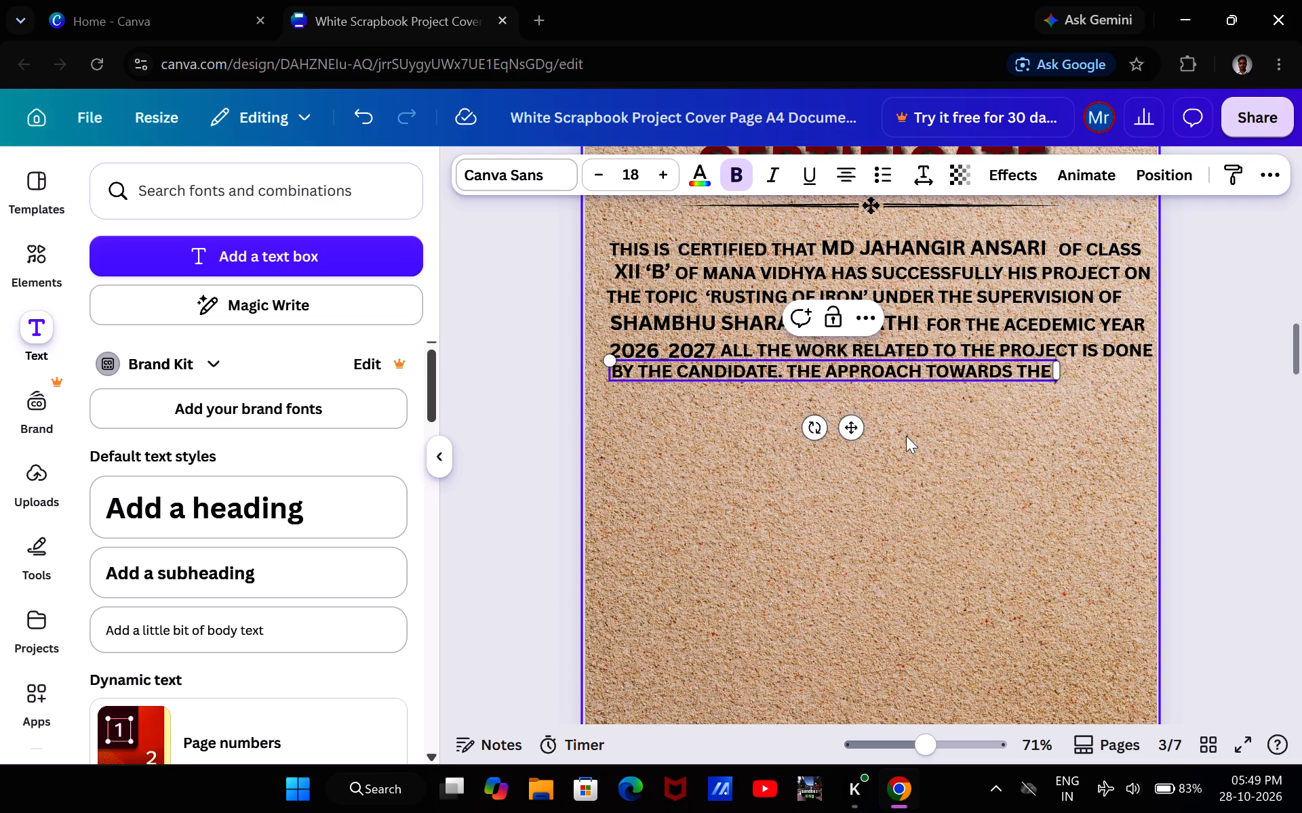
Move the "BY THE CANDIDATE" line slightly down and left to match the paragraph's line spacing and left edge.
left_click_drag(853, 428, 850, 434)
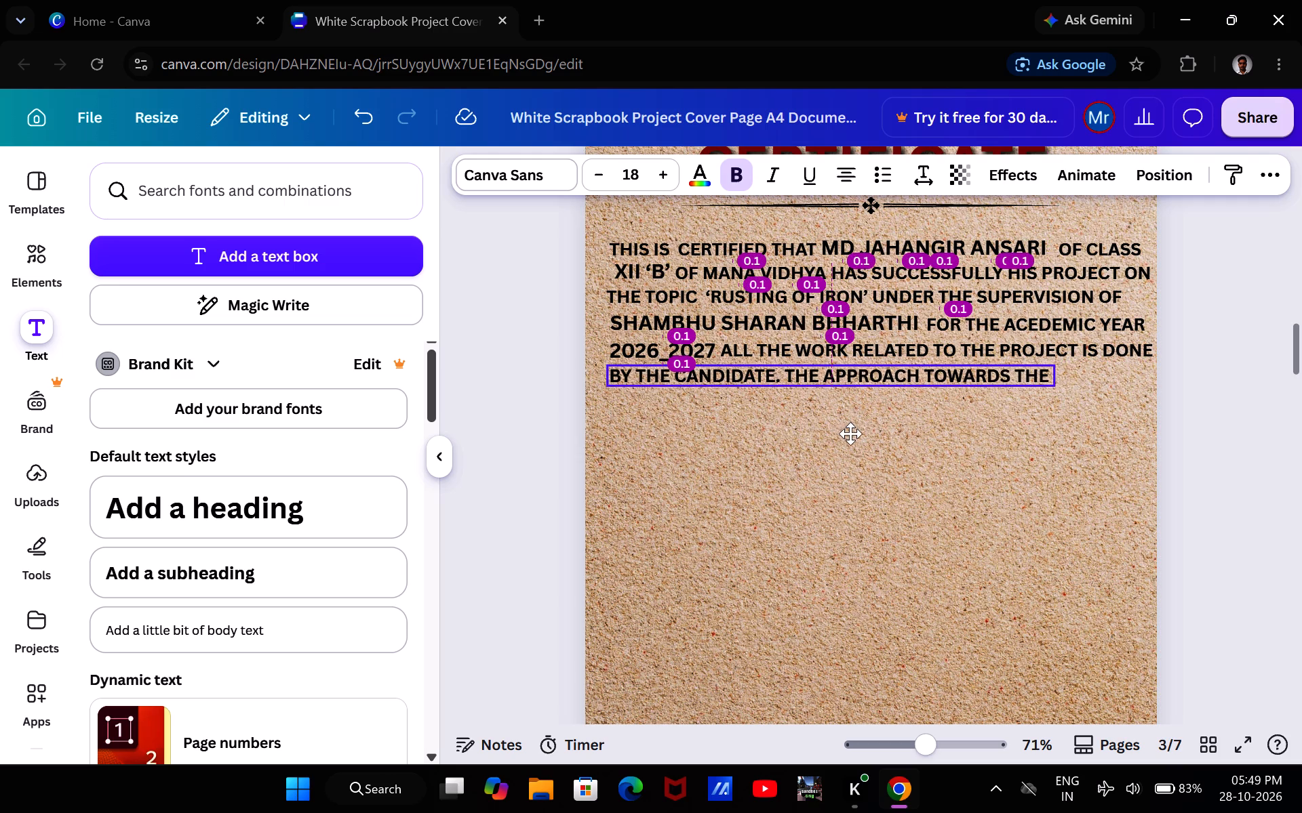
left_click_drag(850, 434, 850, 435)
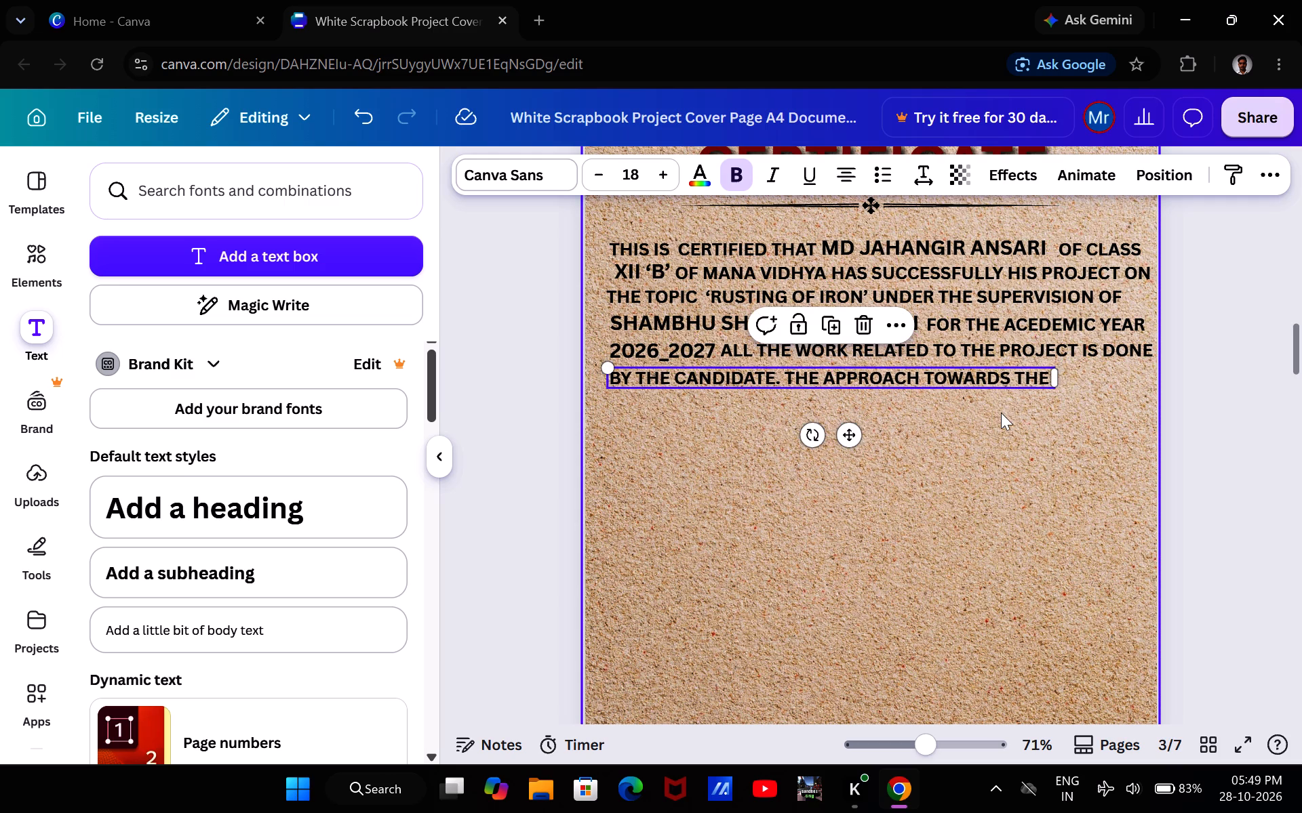
left_click(1001, 413)
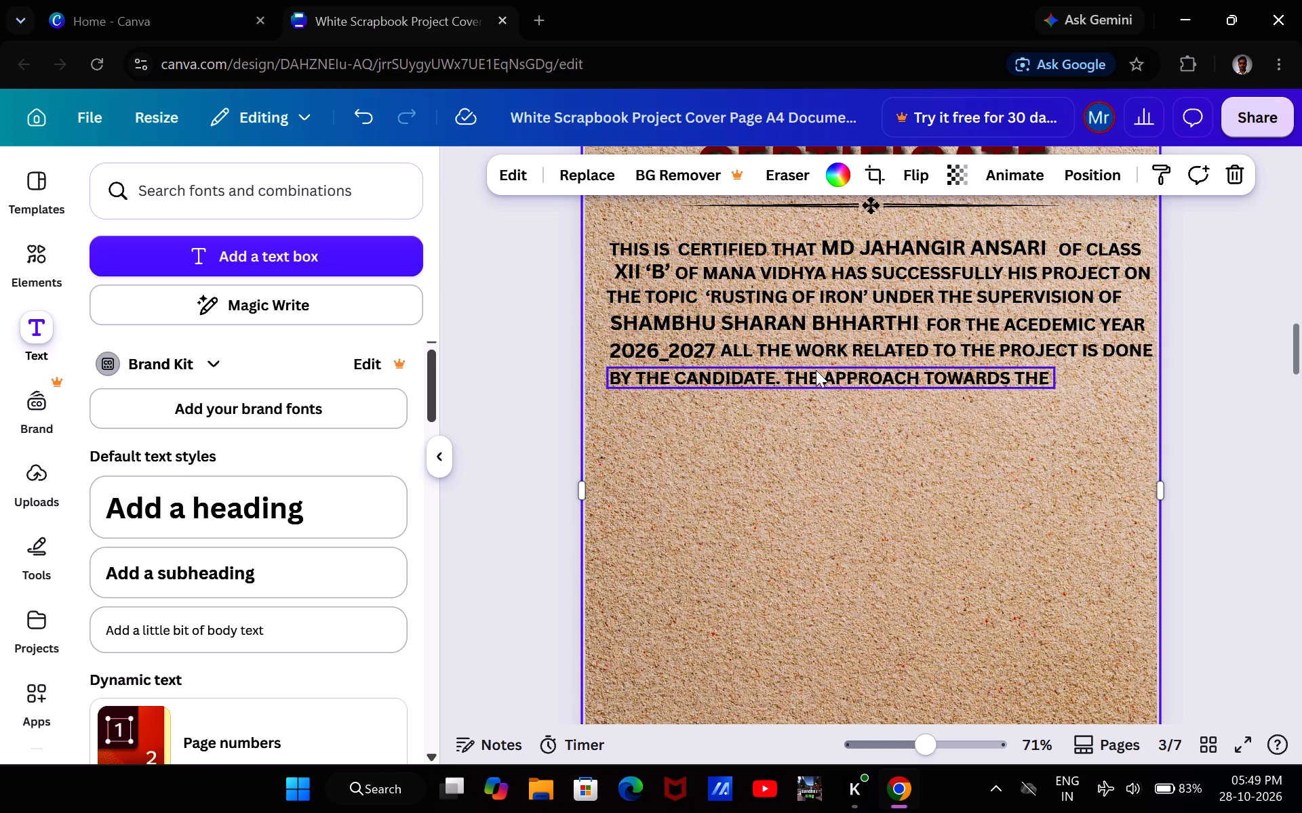
left_click(816, 370)
left_click(806, 346)
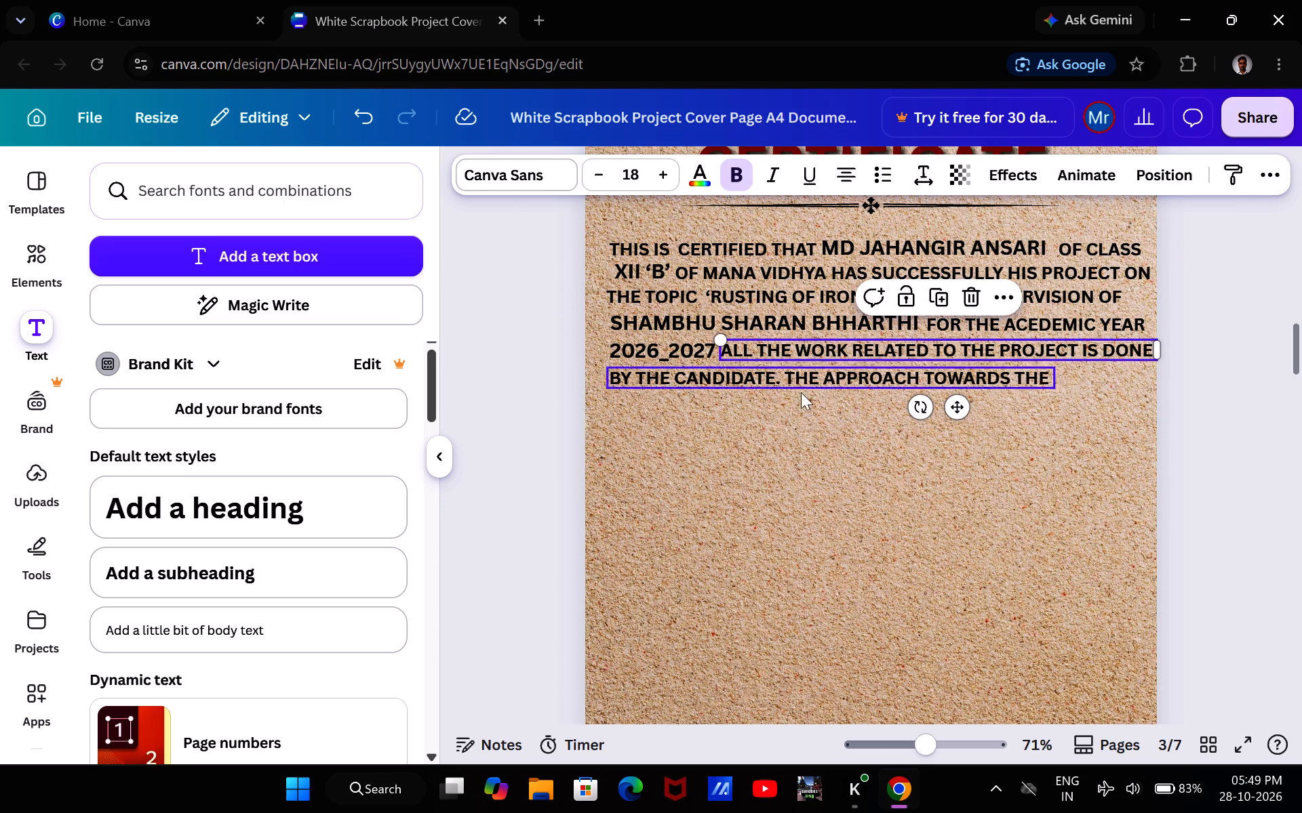
left_click(796, 406)
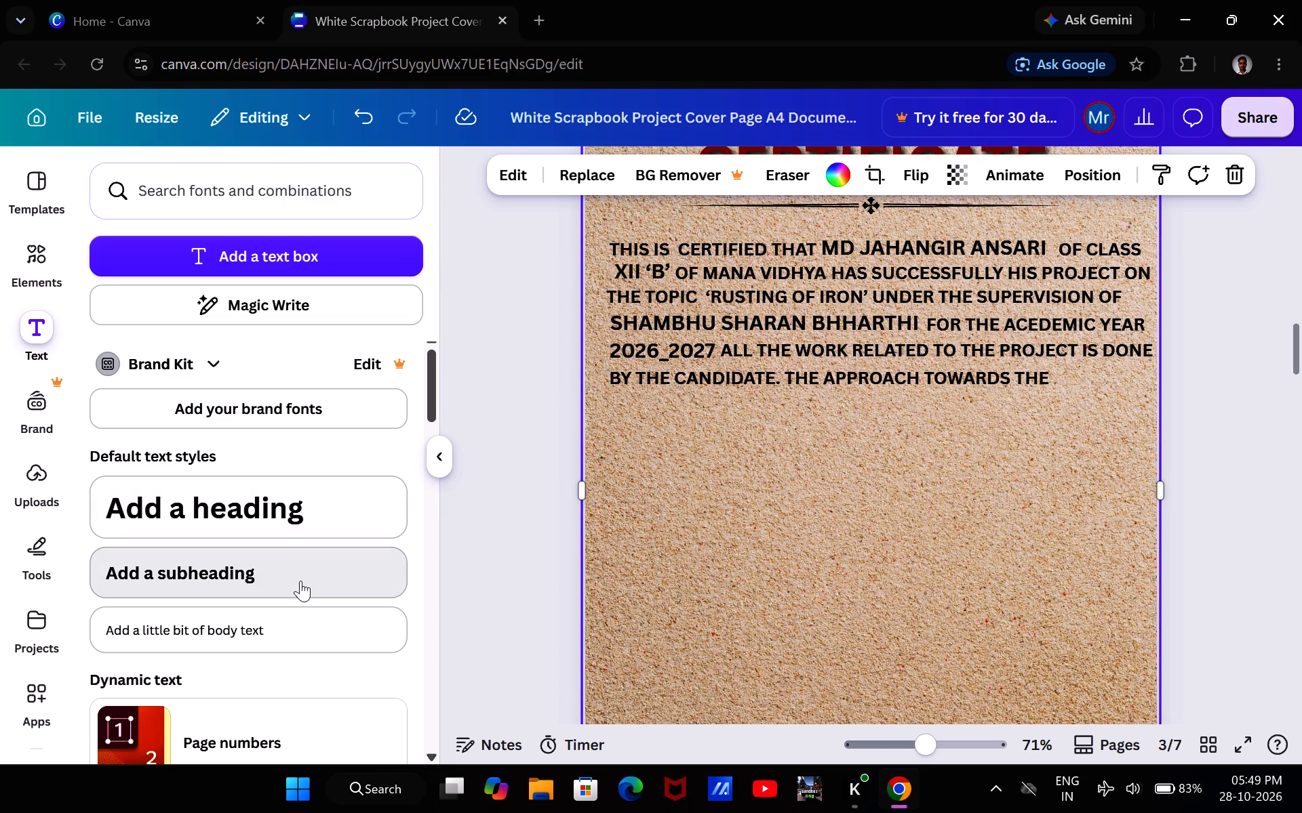
Add a subheading text box below the certificate paragraph and set its font size to 18.
left_click(300, 581)
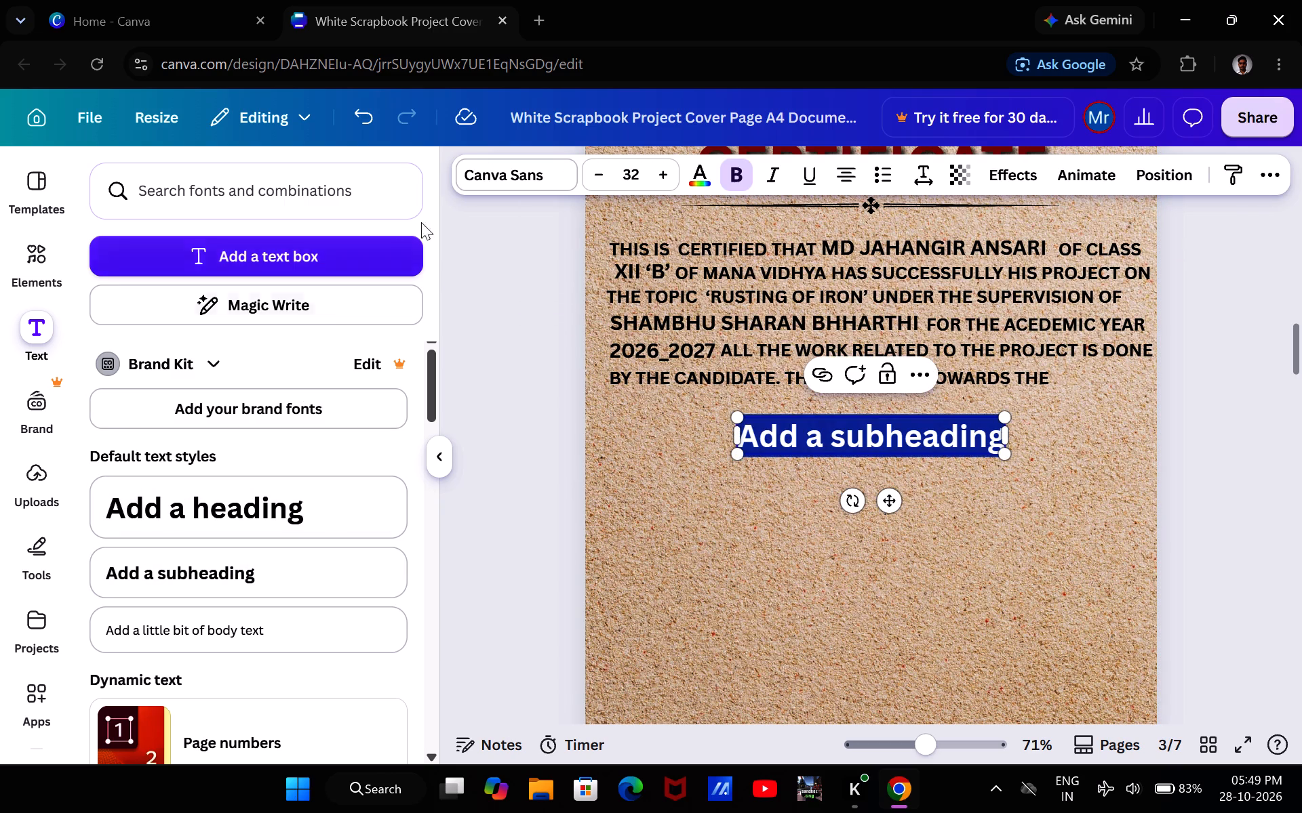
left_click(632, 165)
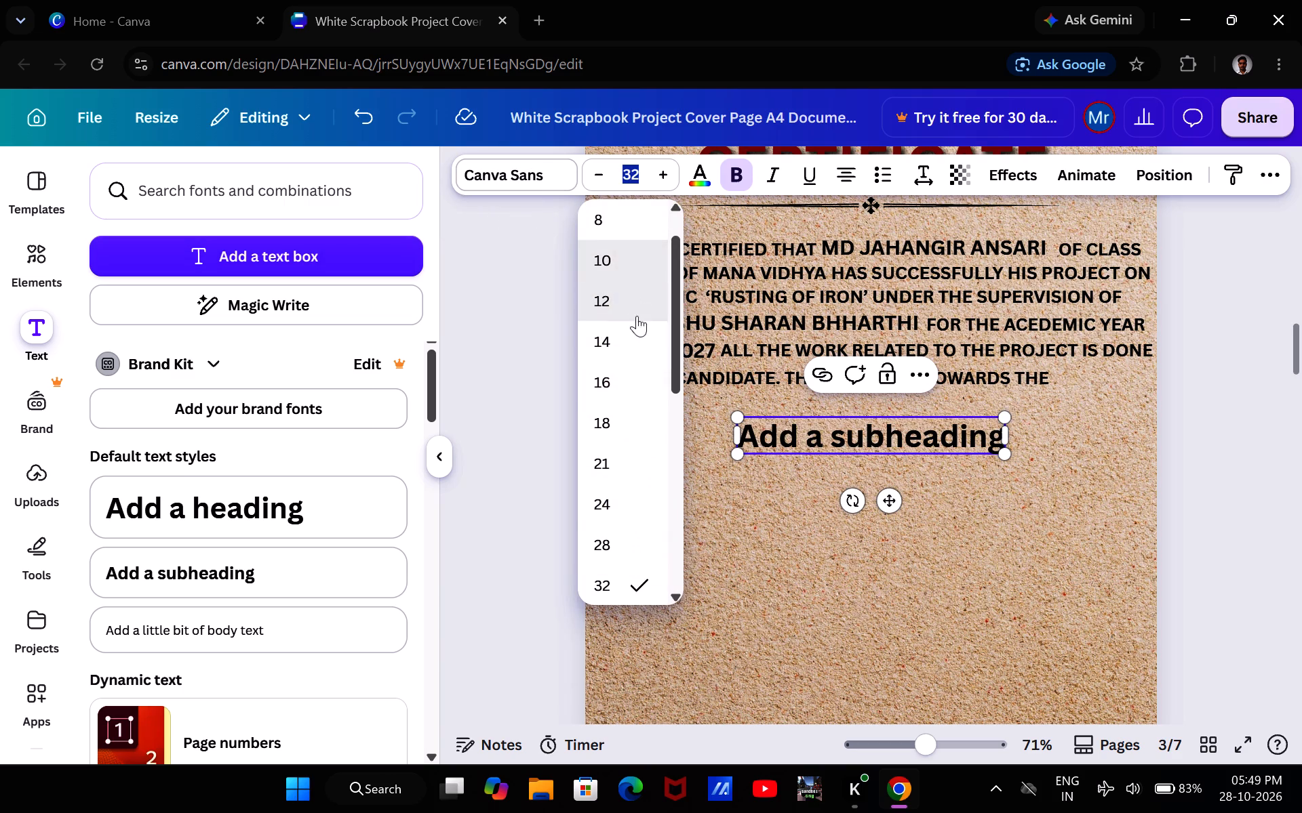
left_click(628, 429)
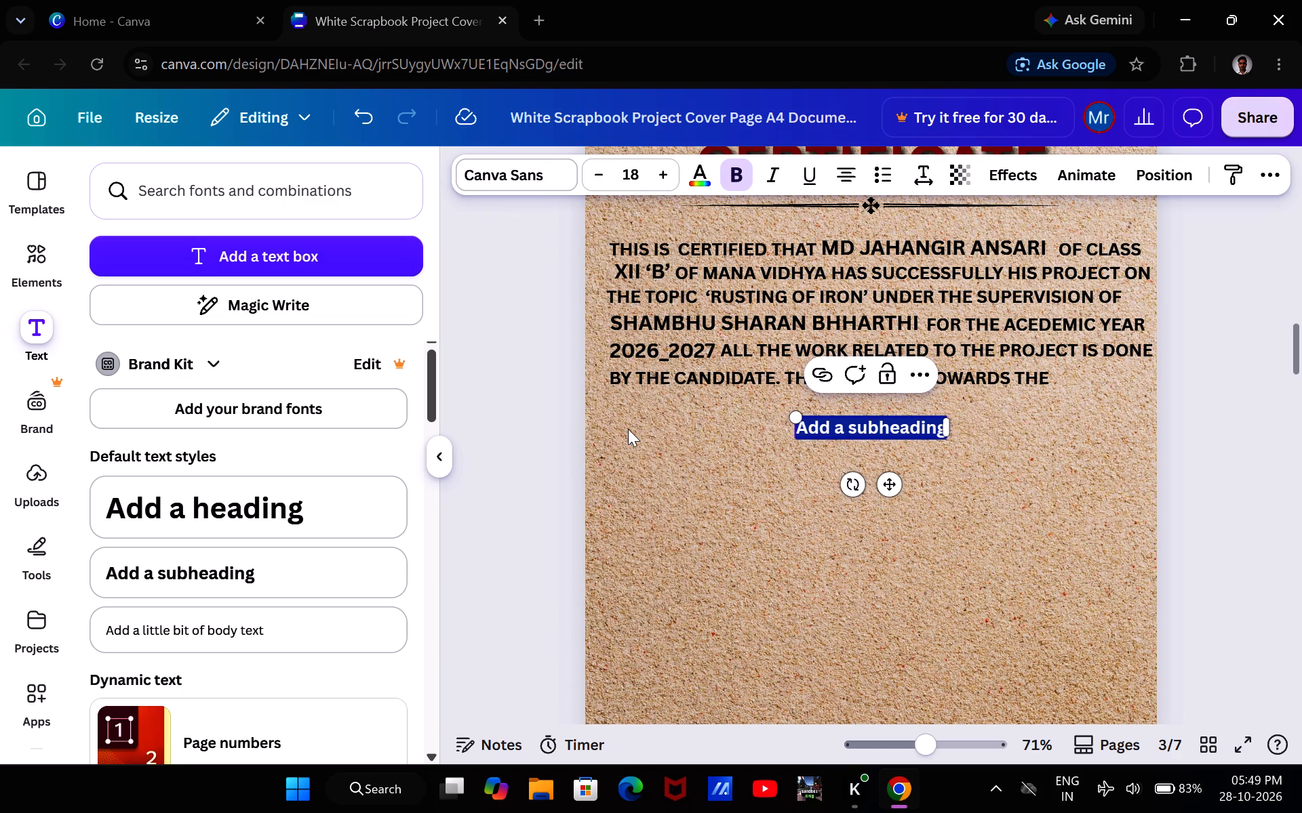
Replace the new subheading's placeholder with "PRODUCT HAD SINCERELY".
type("PRO")
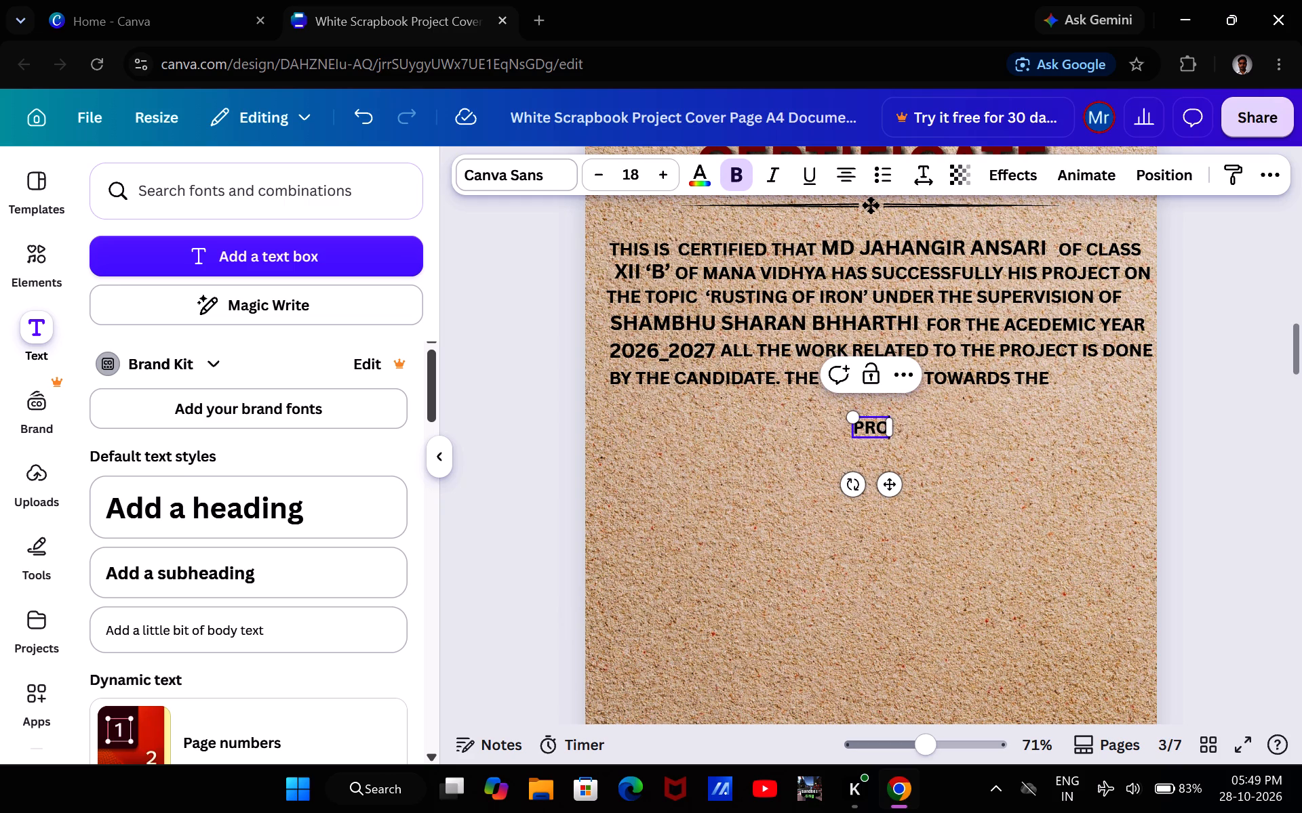
type("DUCT")
key("space")
type("HAD")
key("space")
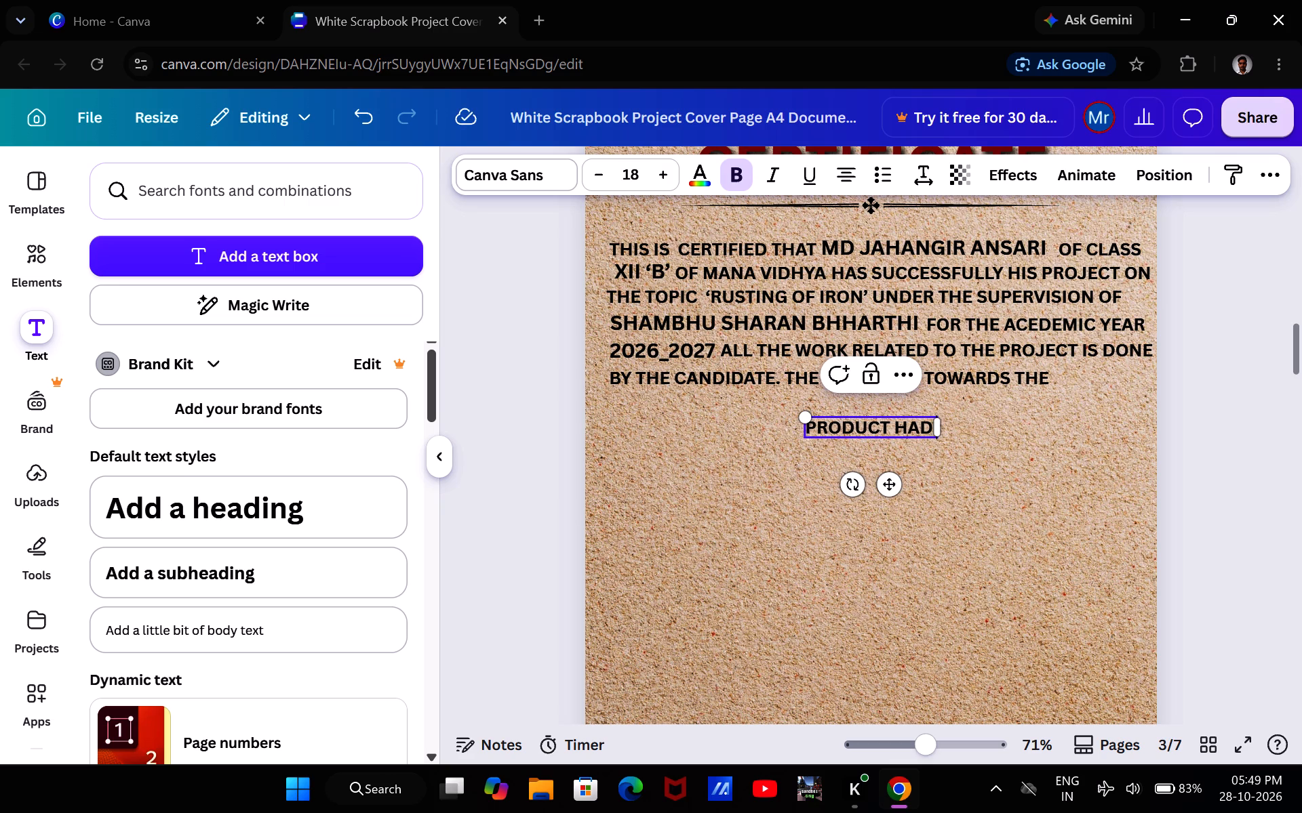
type("SIN")
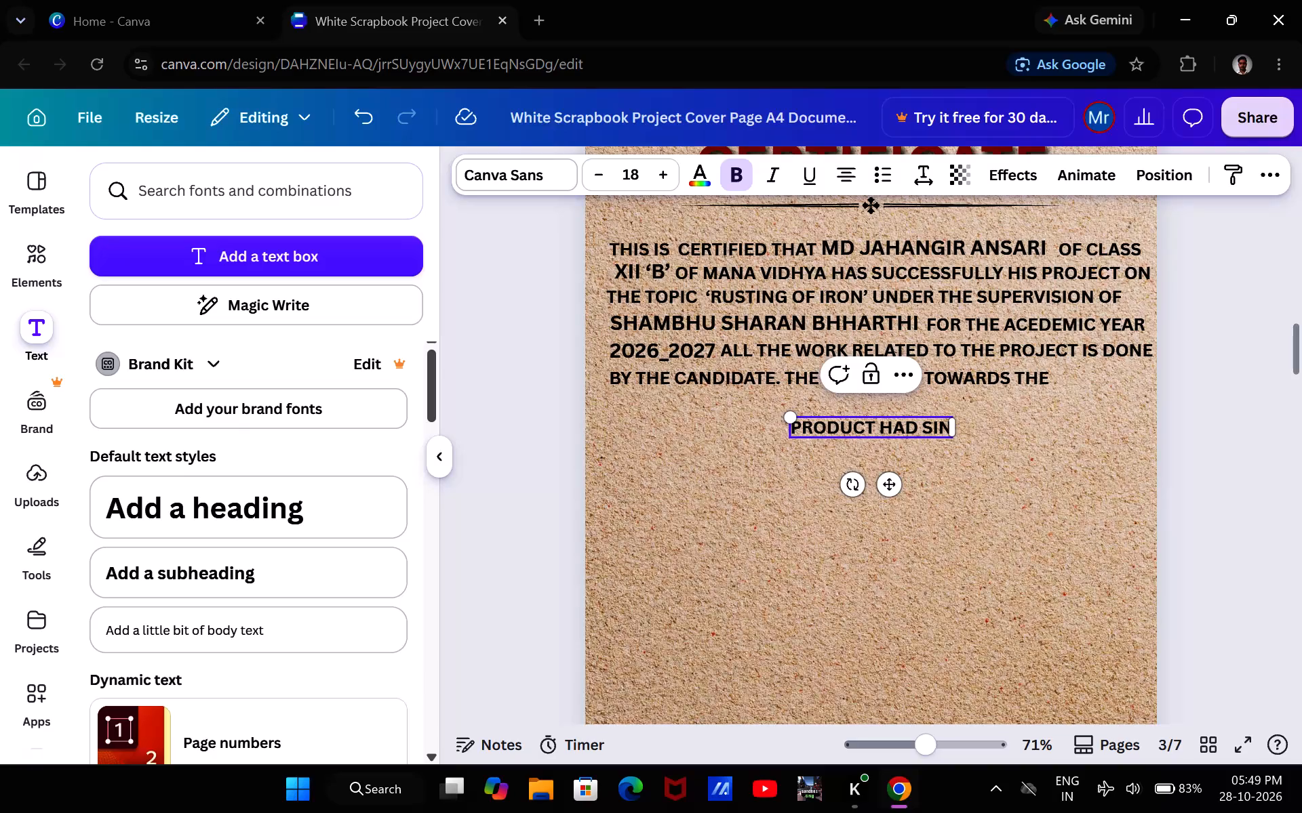
key("c")
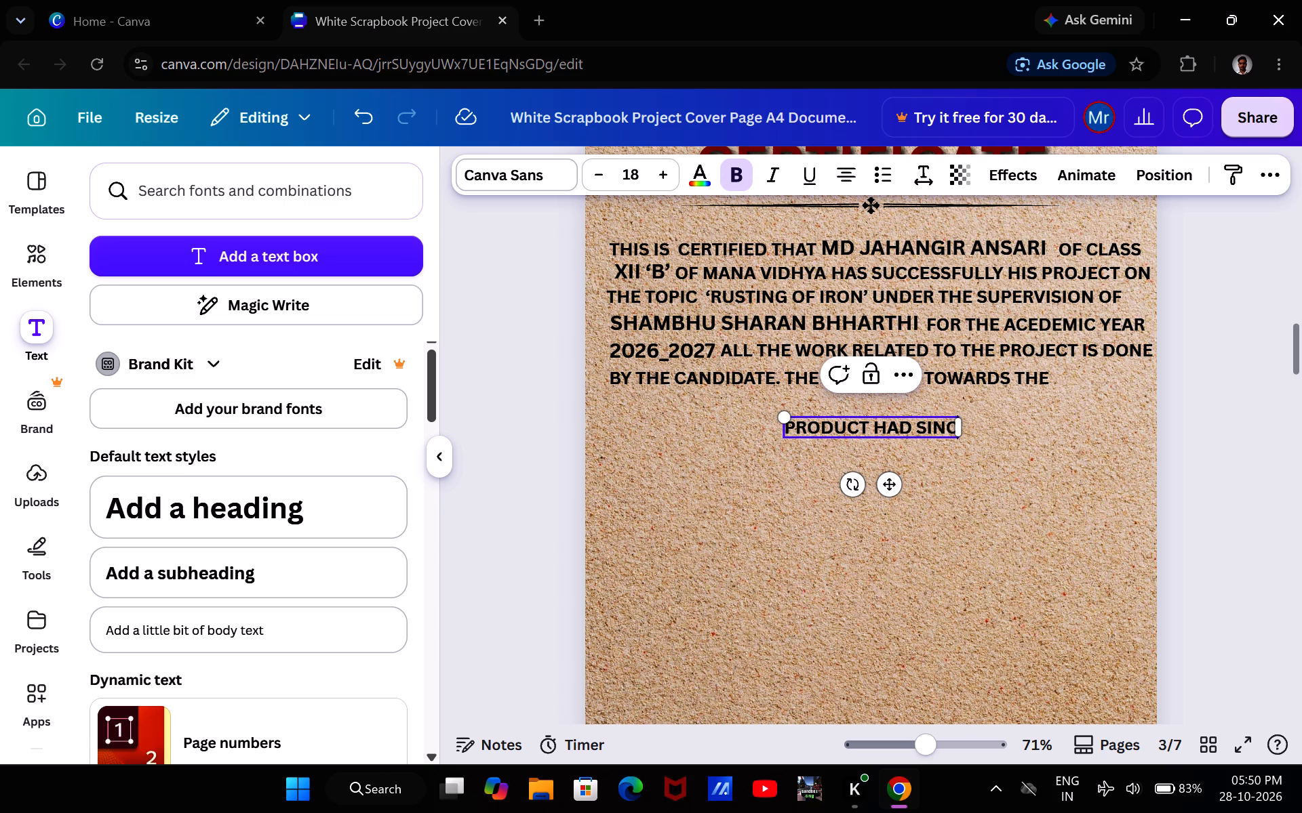
key("e")
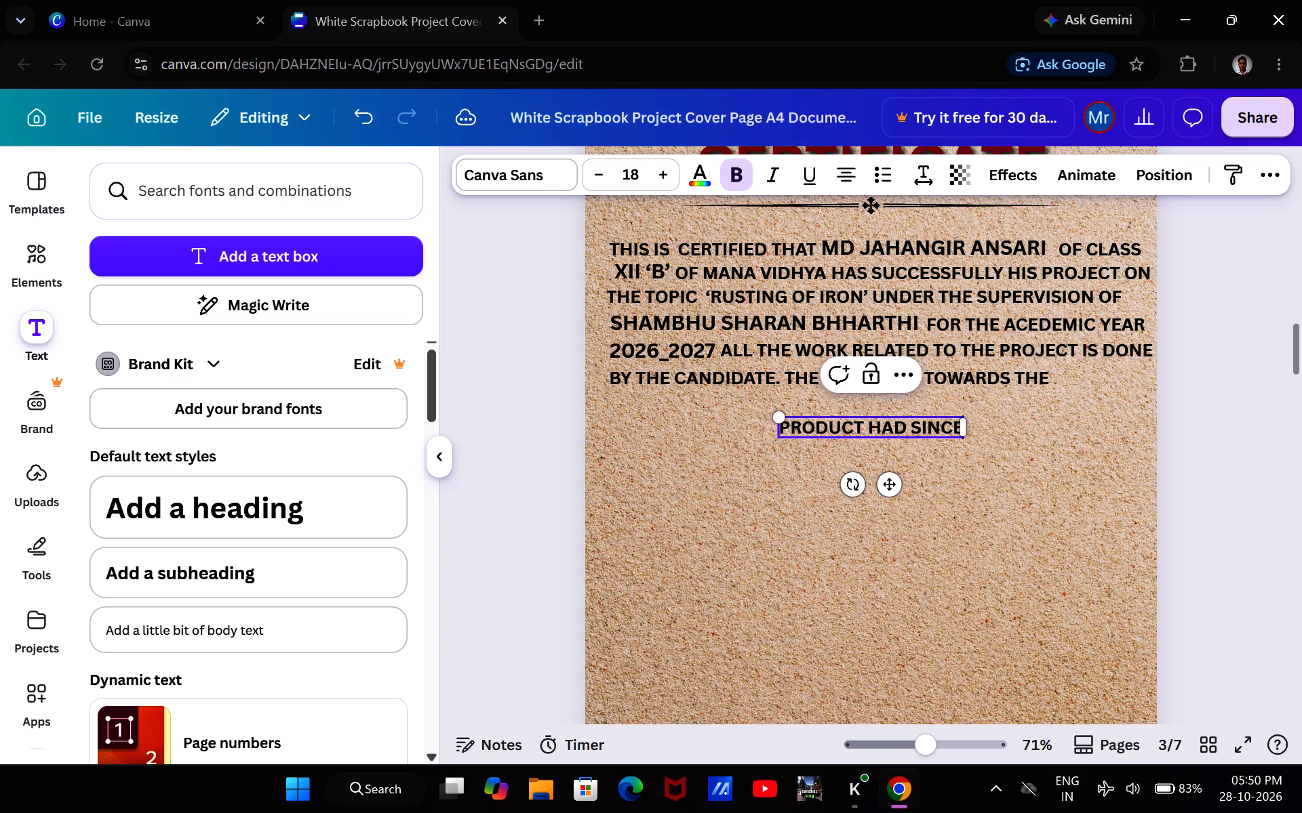
type("RELY")
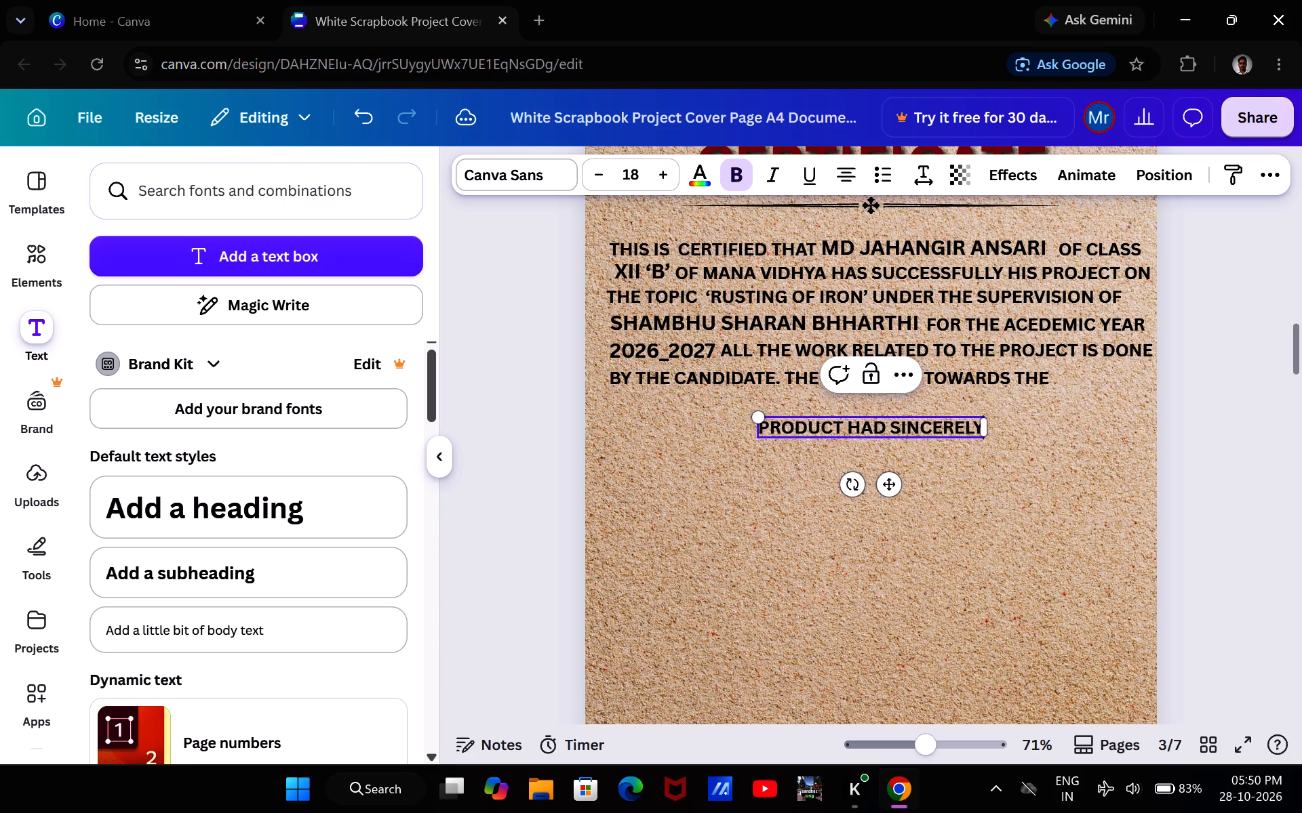
key("space")
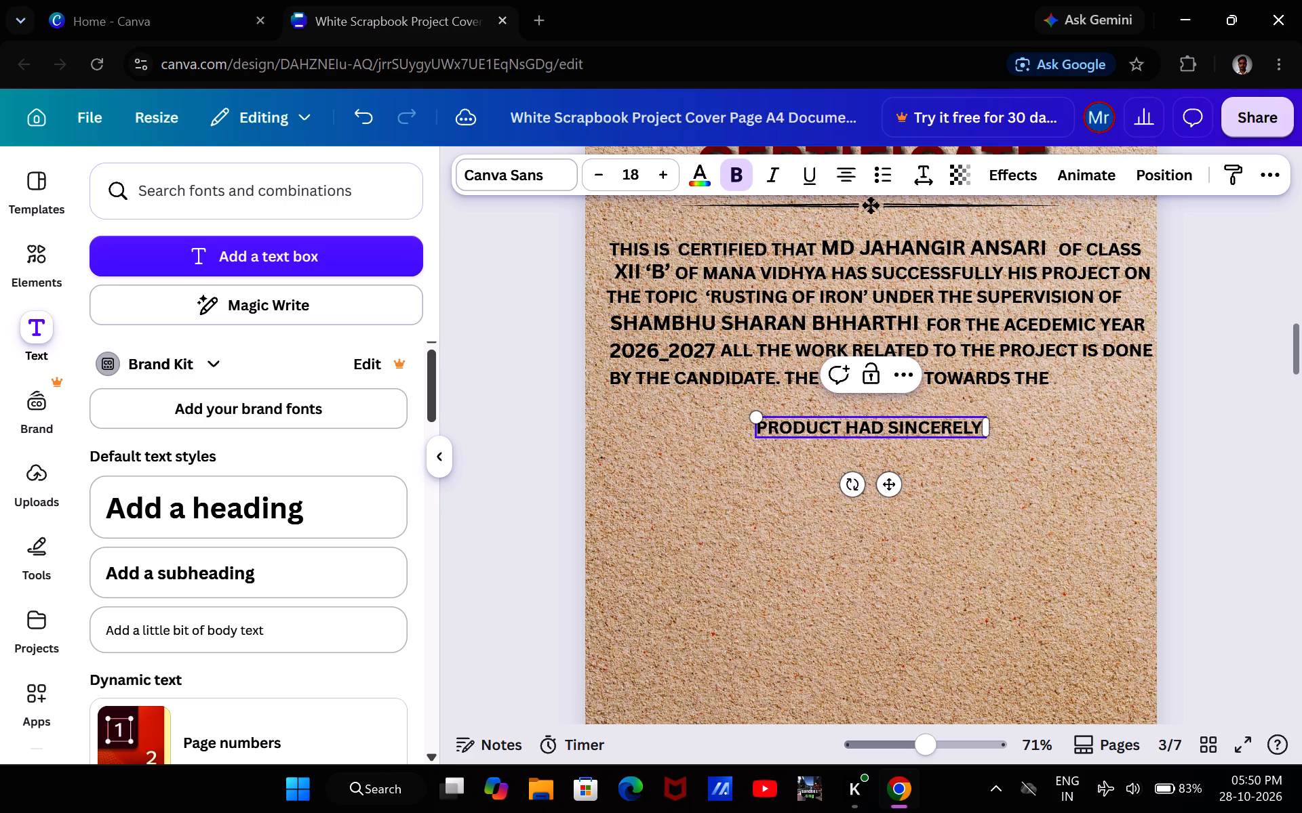
Continue the new line after "SINCERELY" with "AS PER THE SYLLABUS PRE", correcting typos along the way.
type("AS")
key("space")
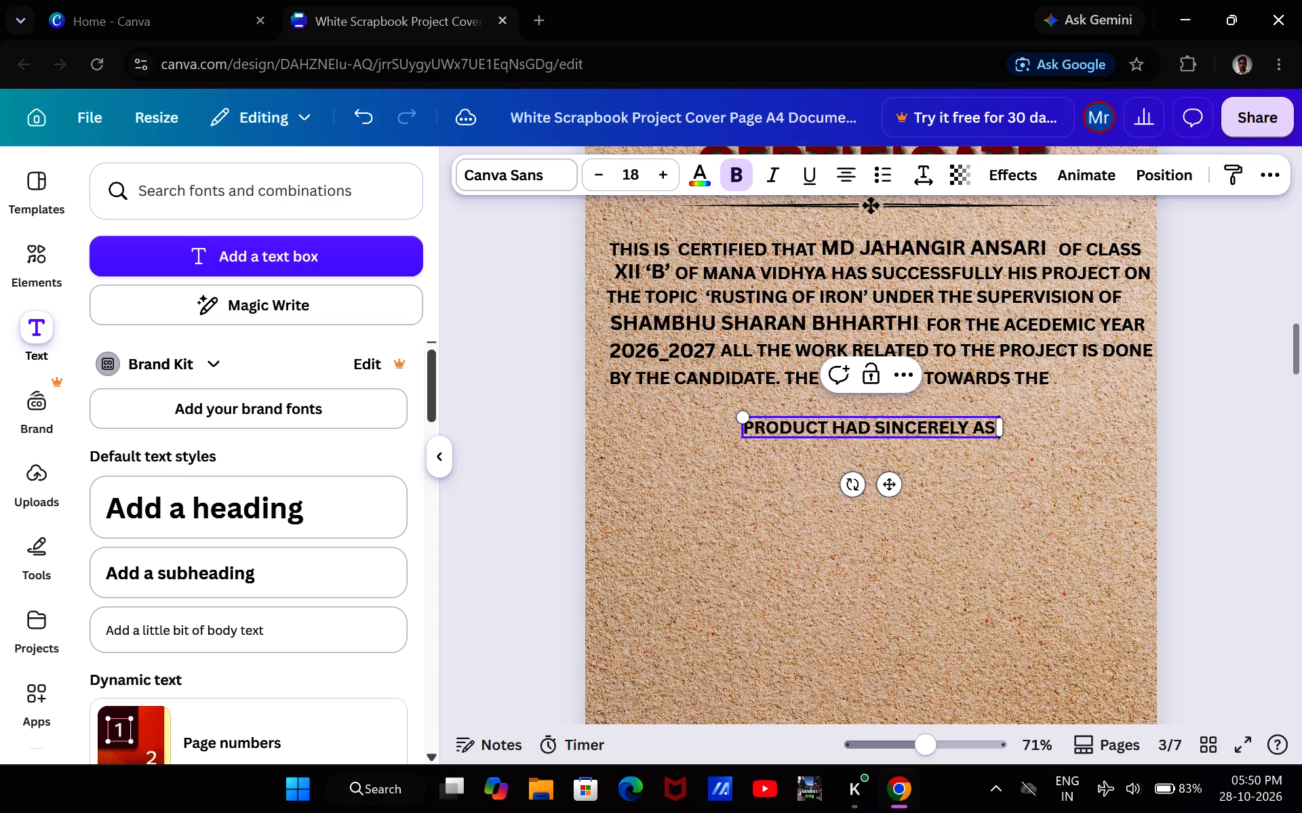
type("PER")
key("space")
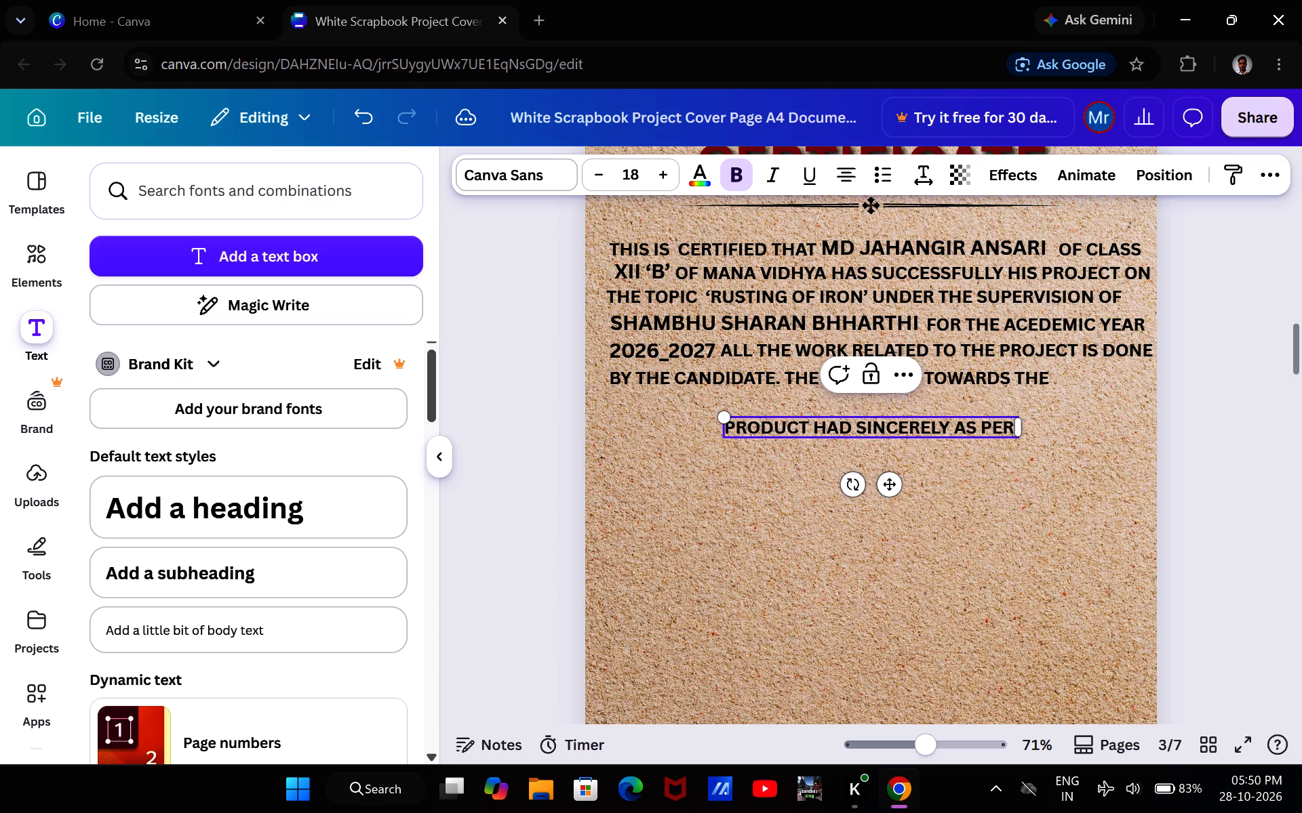
type("TYHE")
key("space")
key("BackSpace")
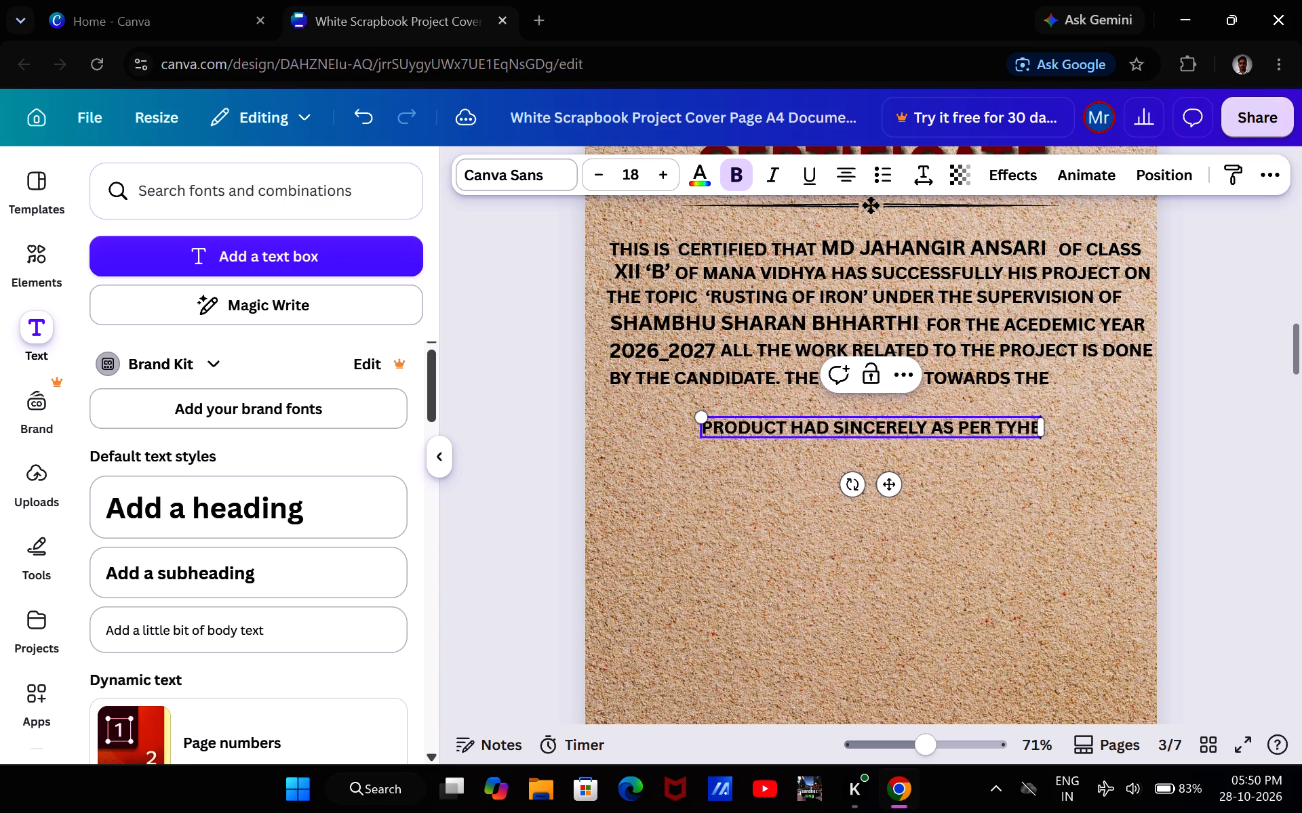
key("BackSpace")
key("BackSpace")
key("BackSpace")
type("HE")
key("space")
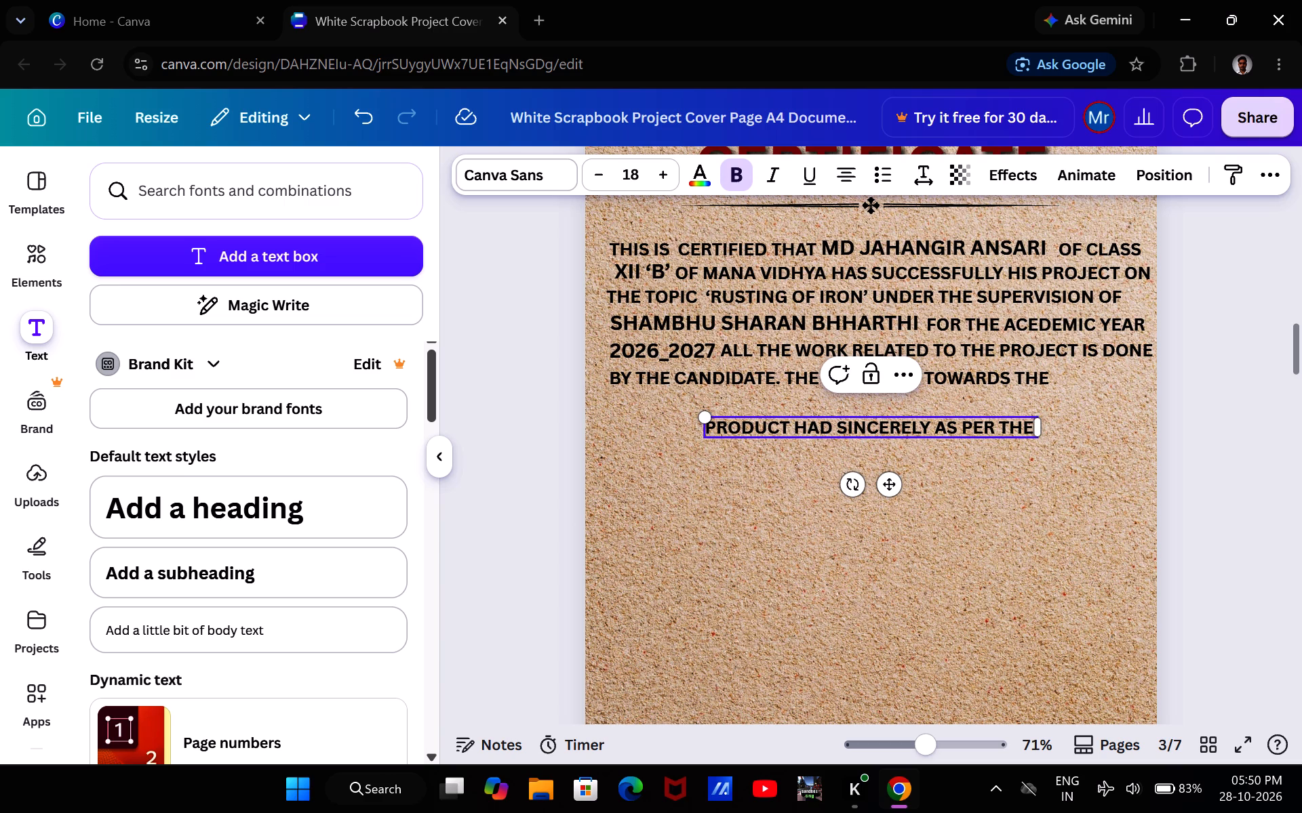
key("space")
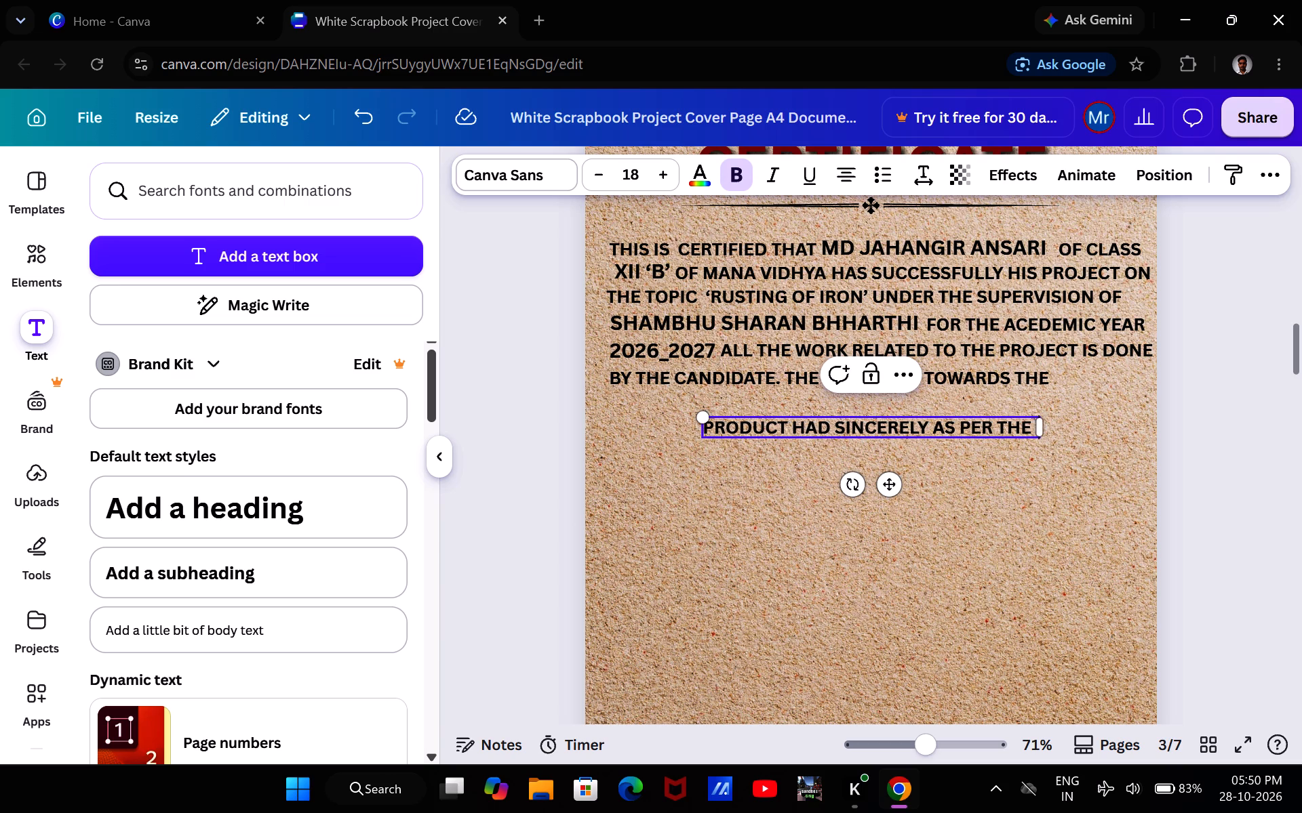
type("S")
key("BackSpace")
key("BackSpace")
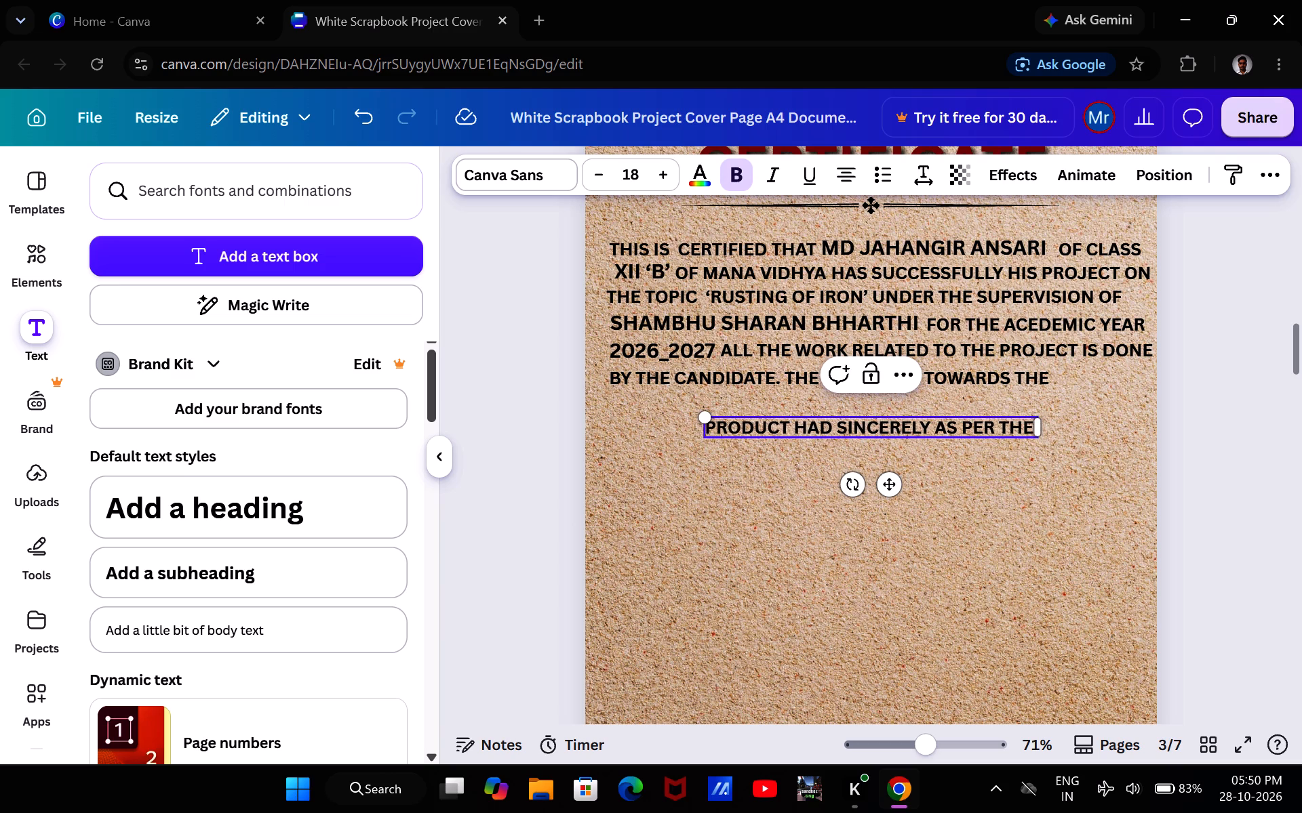
type("SY")
type("LLABUS")
key("space")
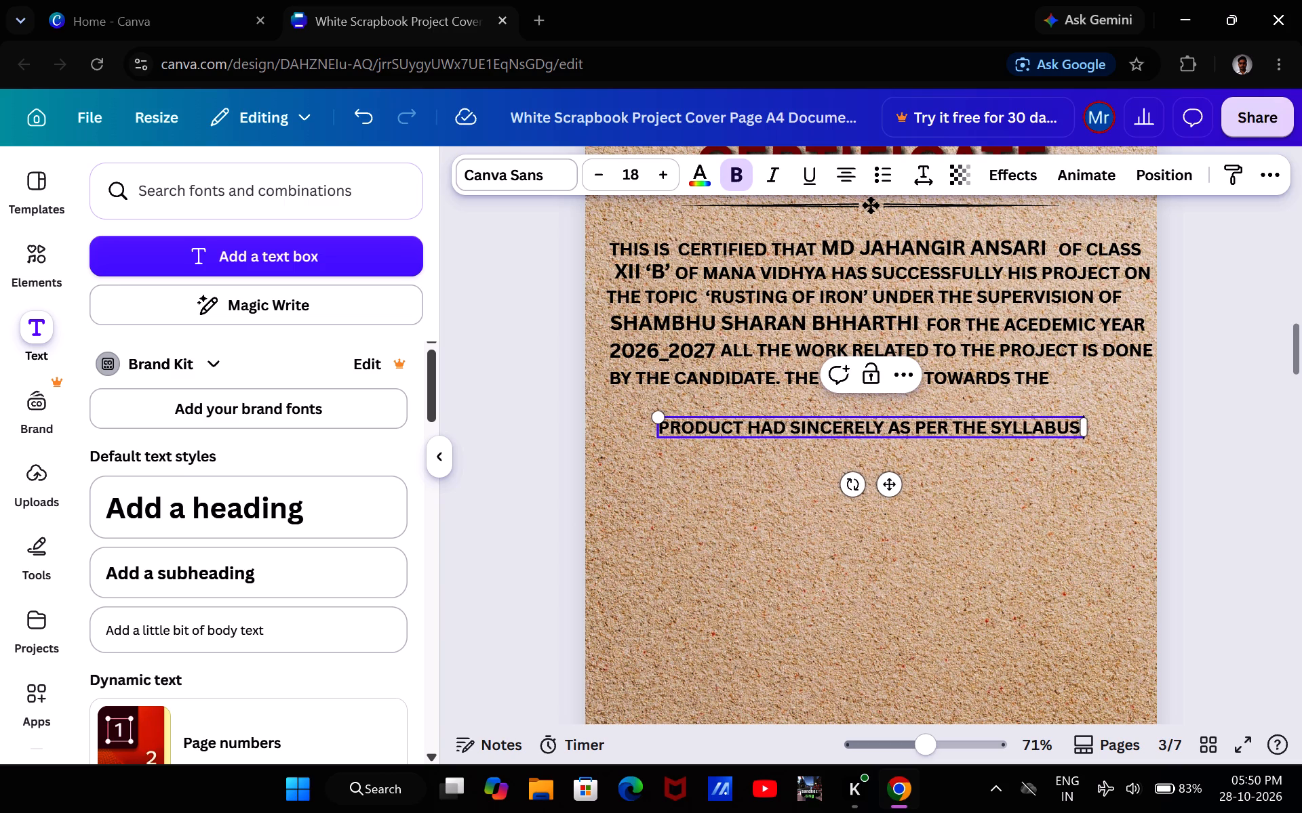
type("PRE")
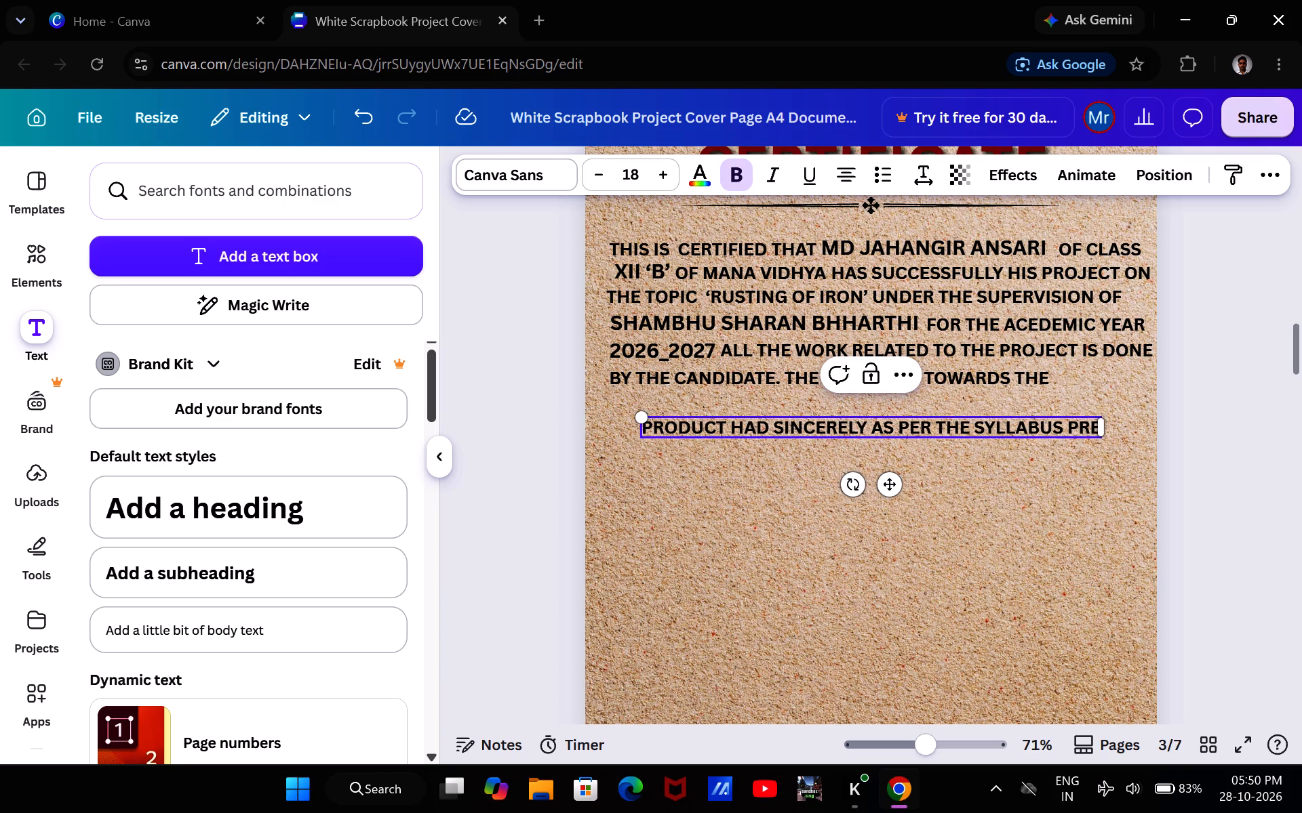
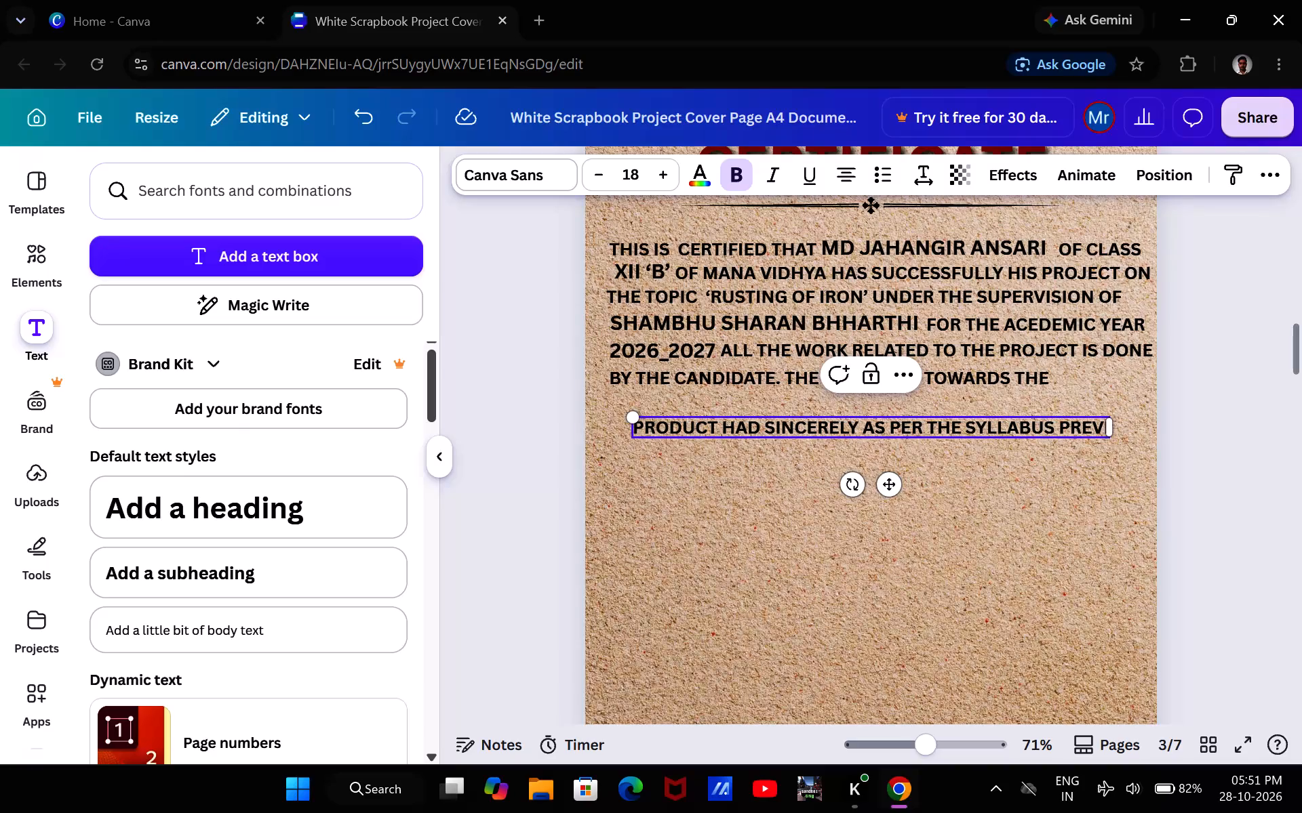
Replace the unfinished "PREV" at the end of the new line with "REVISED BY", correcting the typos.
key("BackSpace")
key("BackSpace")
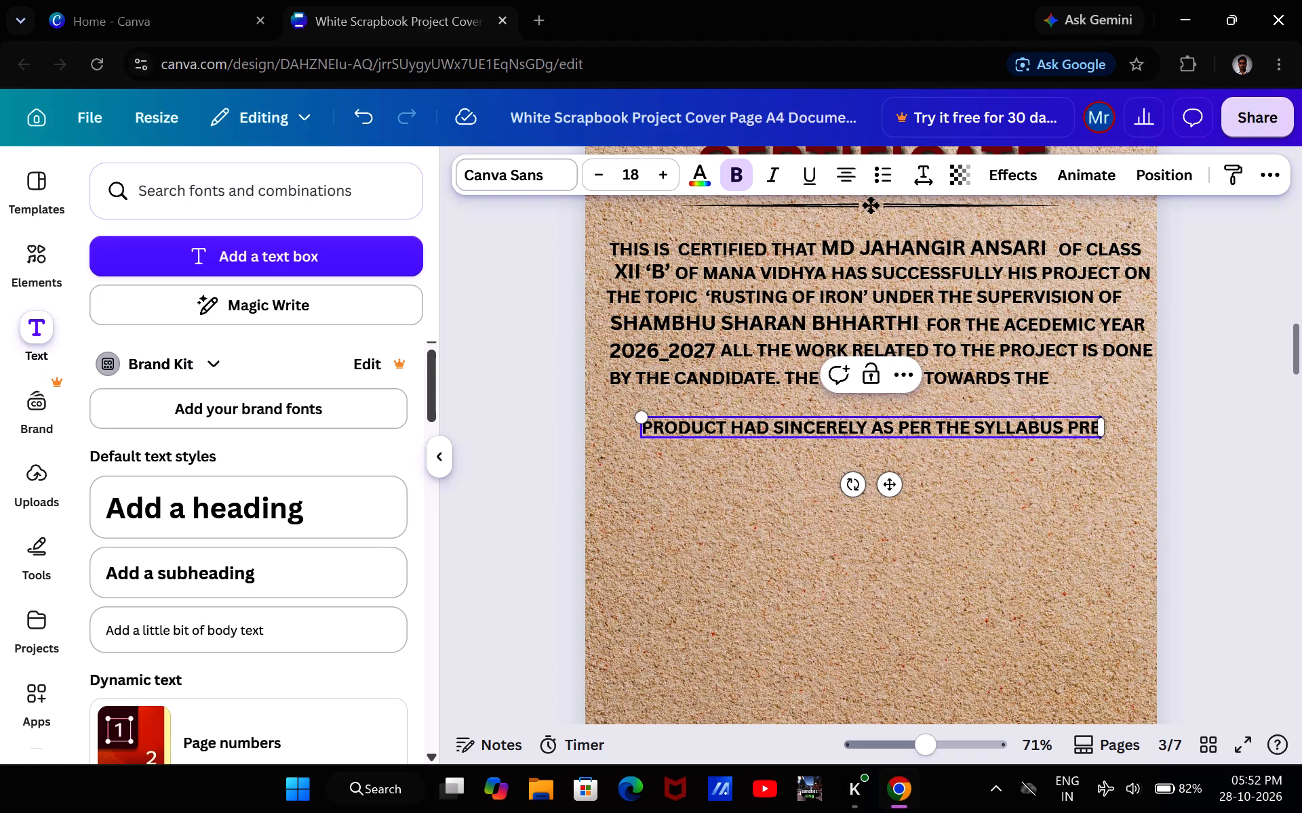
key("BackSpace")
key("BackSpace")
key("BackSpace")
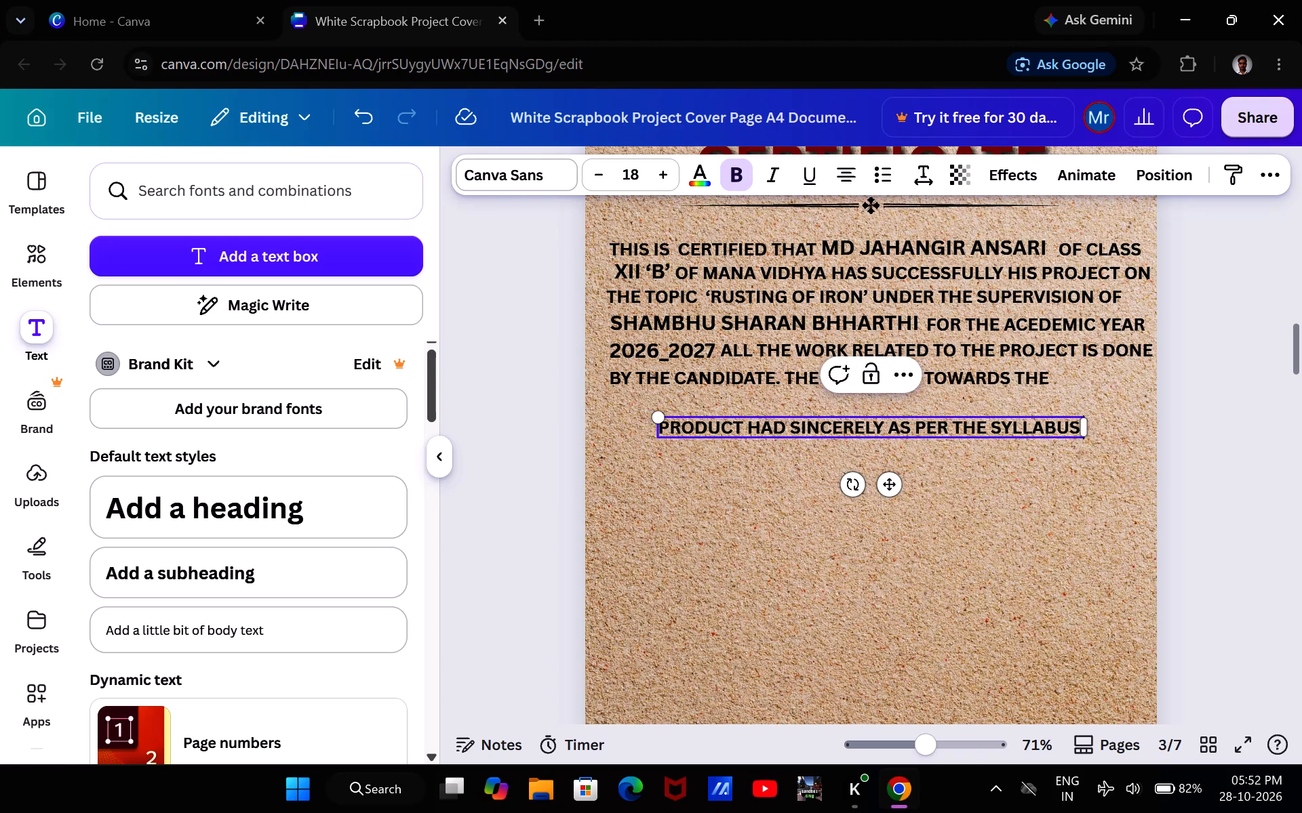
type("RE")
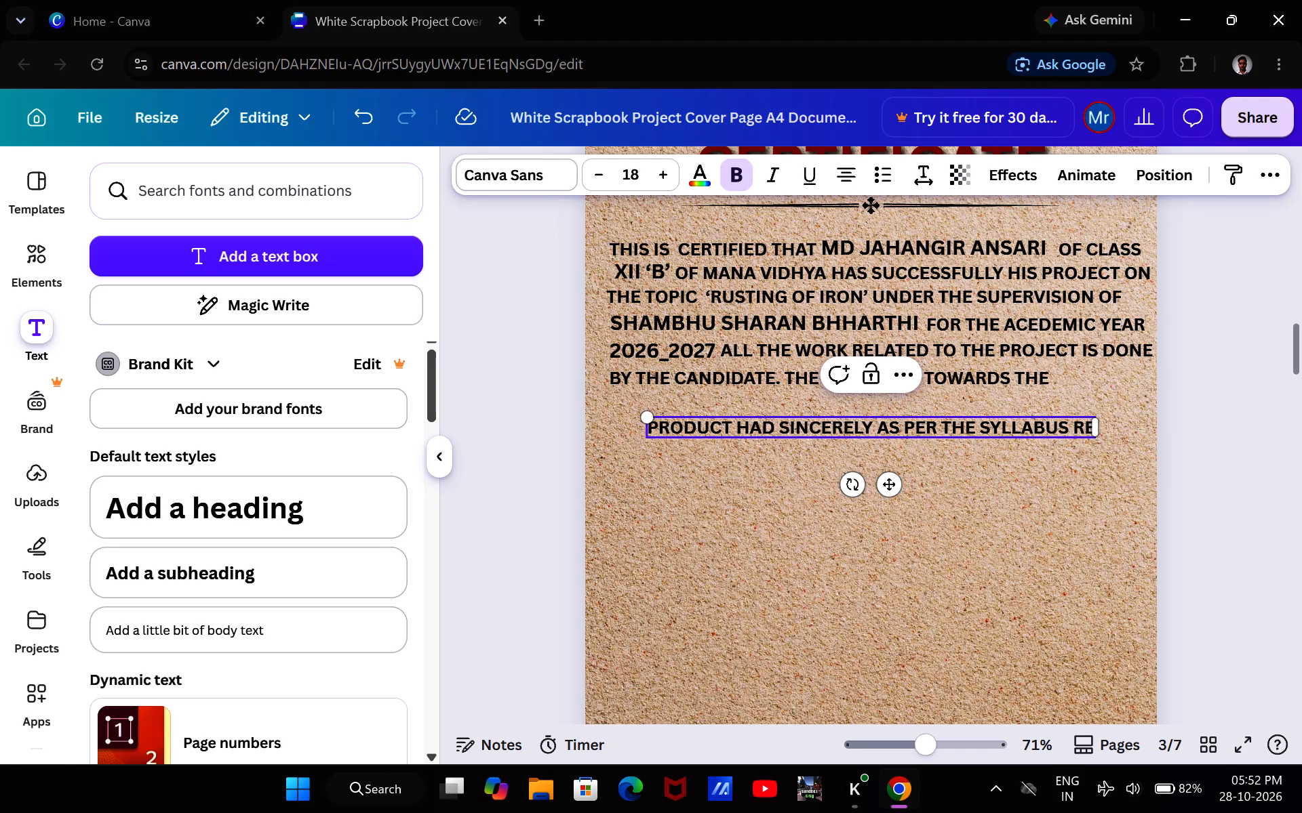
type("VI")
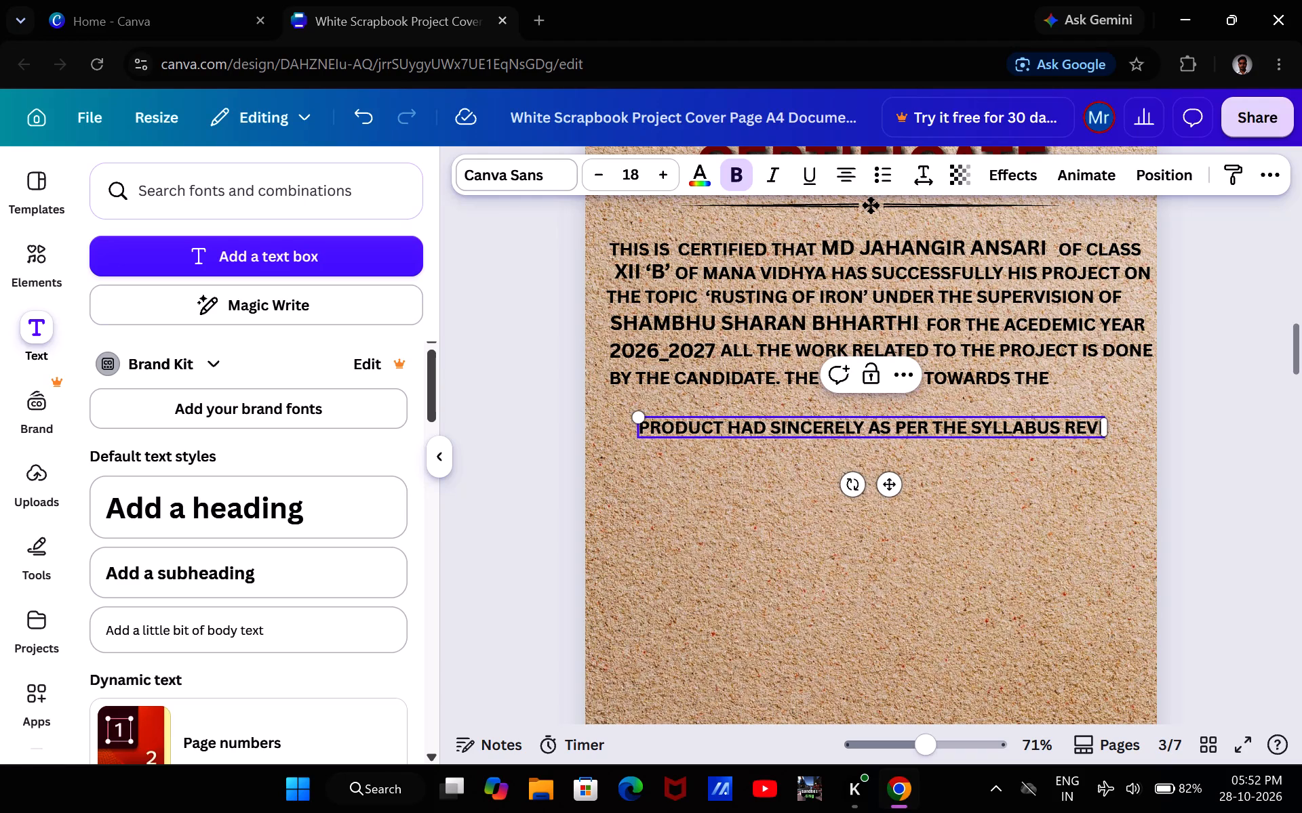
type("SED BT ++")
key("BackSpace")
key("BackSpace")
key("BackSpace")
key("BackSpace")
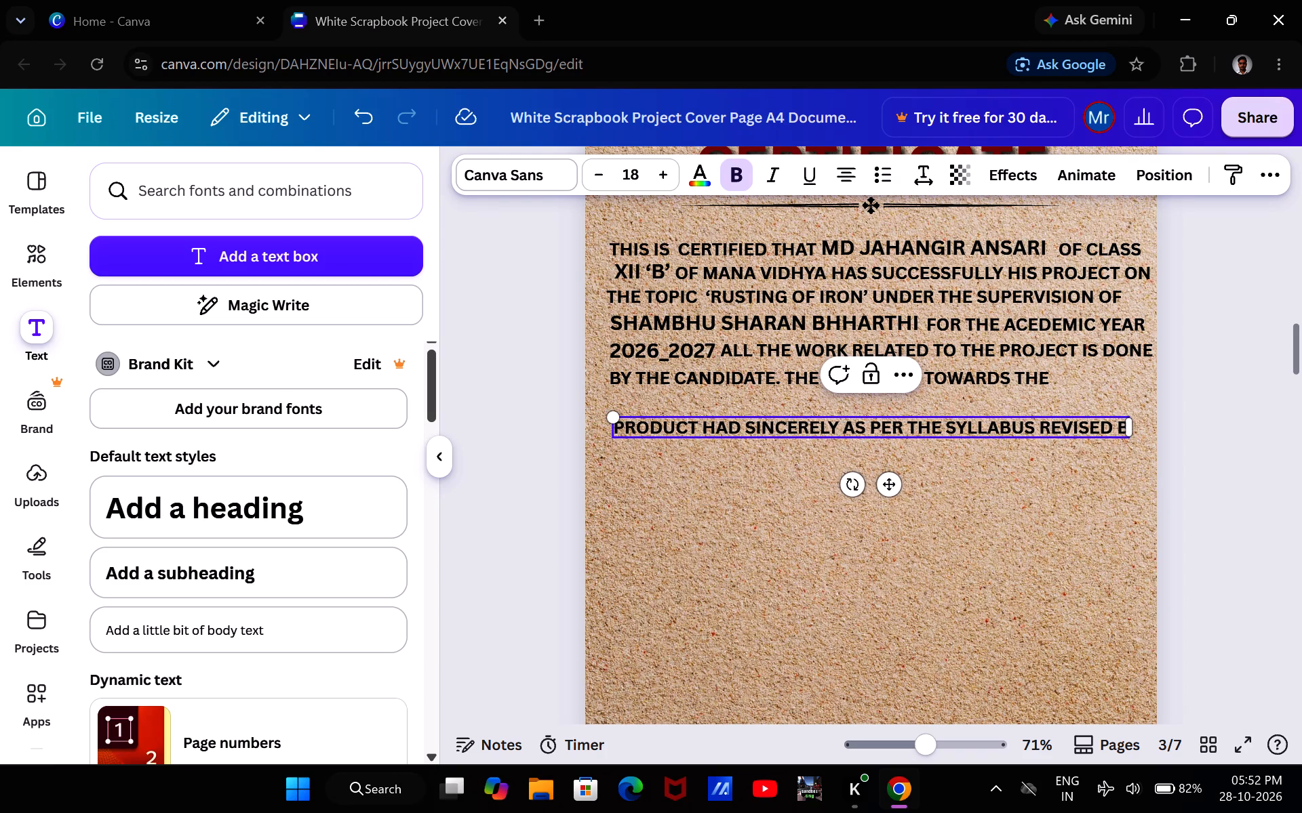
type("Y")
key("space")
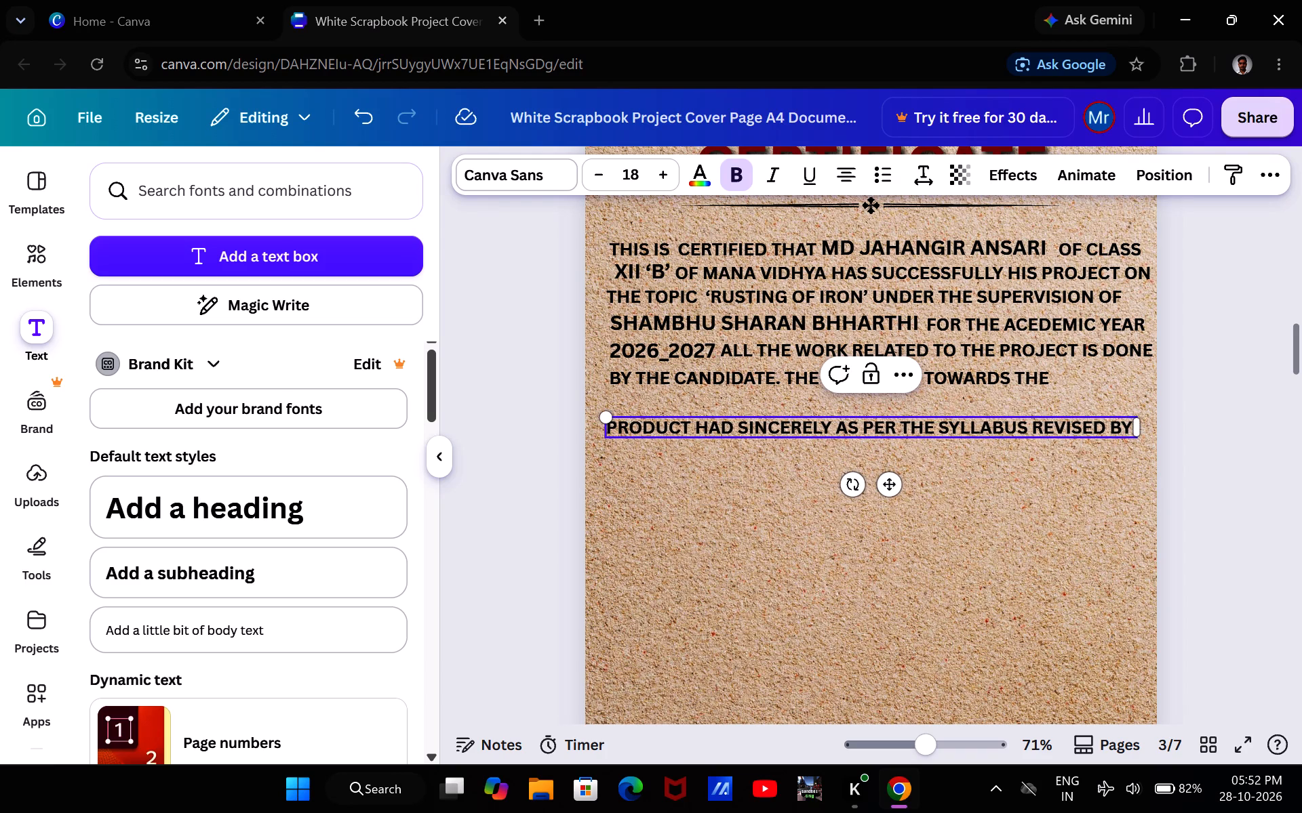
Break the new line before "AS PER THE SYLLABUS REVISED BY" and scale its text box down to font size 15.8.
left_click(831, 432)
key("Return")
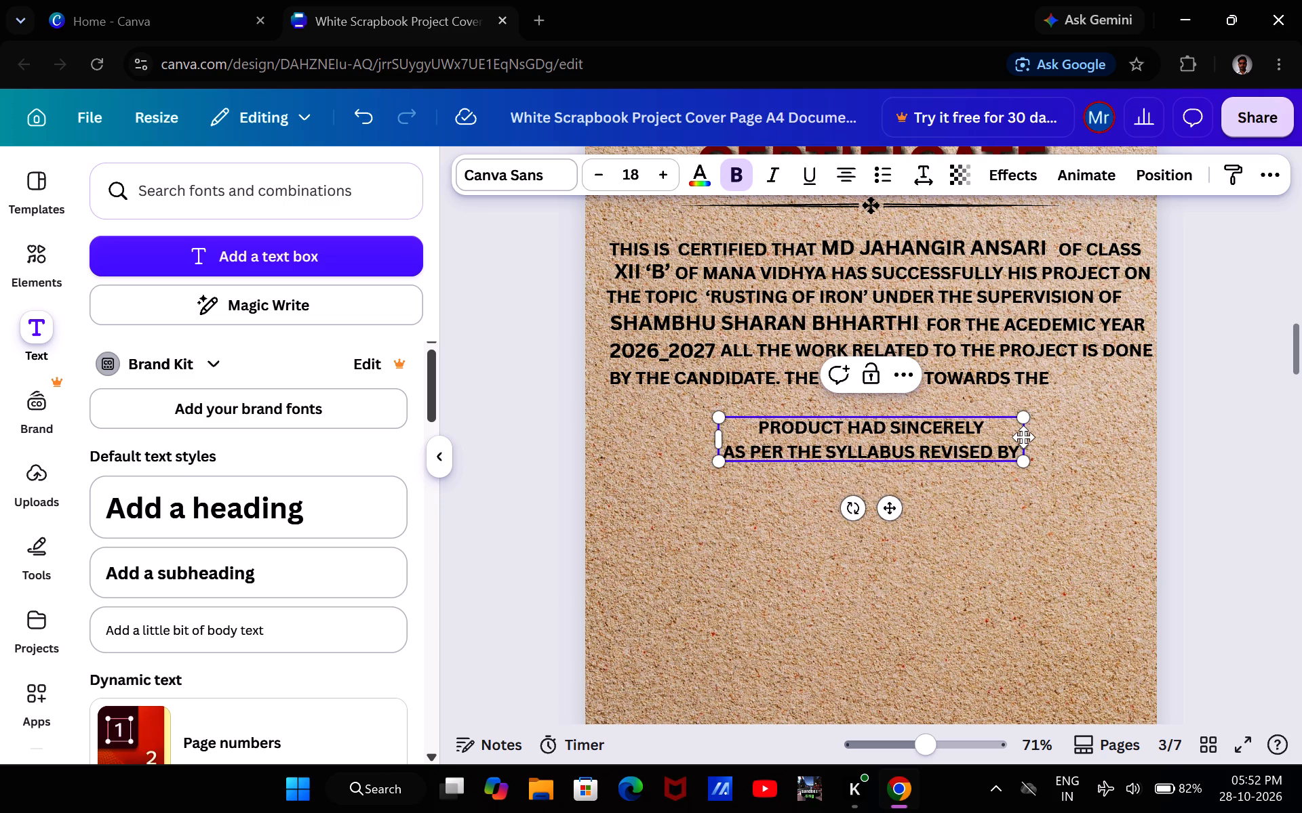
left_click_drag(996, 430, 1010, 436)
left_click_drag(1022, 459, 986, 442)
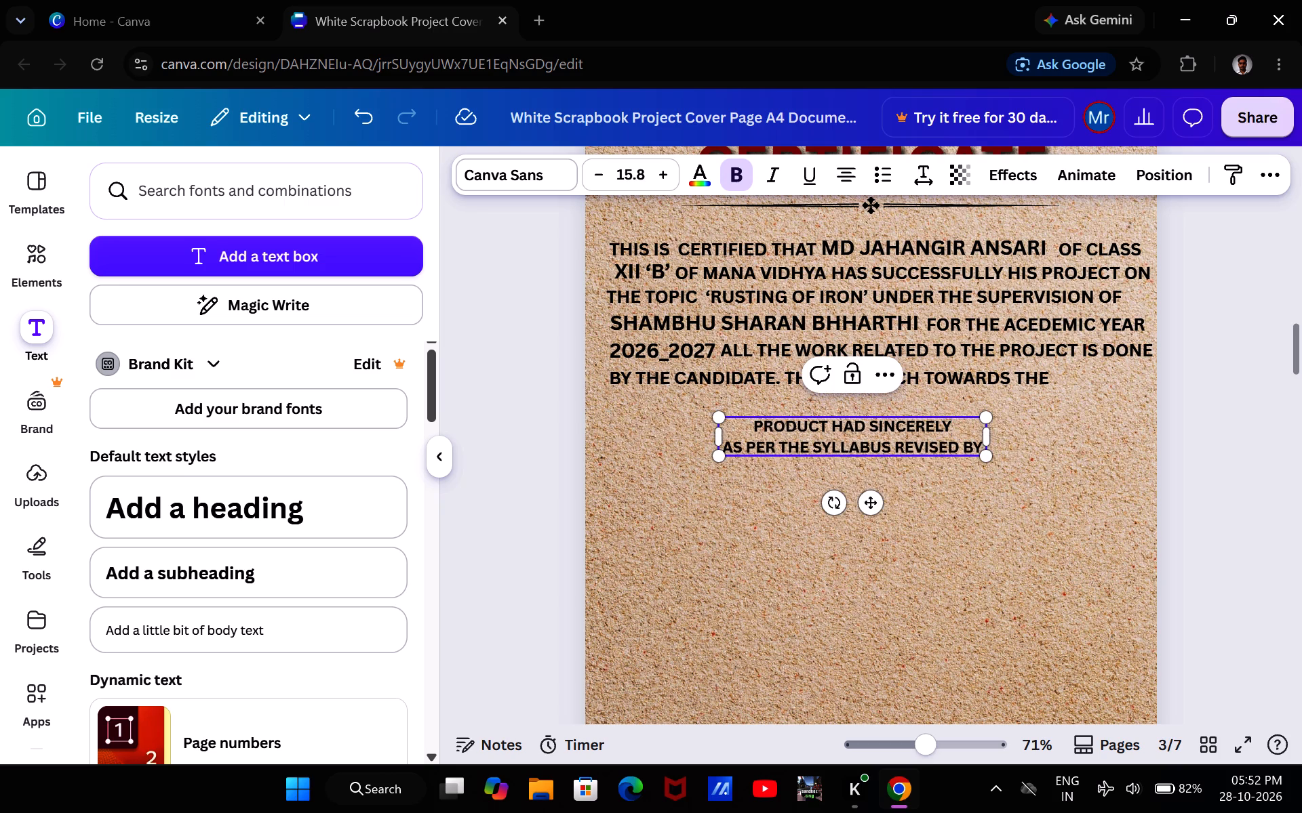
Move the two-line "PRODUCT HAD SINCERELY" text box up to the end of the "TOWARDS THE" line.
left_click_drag(938, 431, 1029, 411)
left_click(1029, 411)
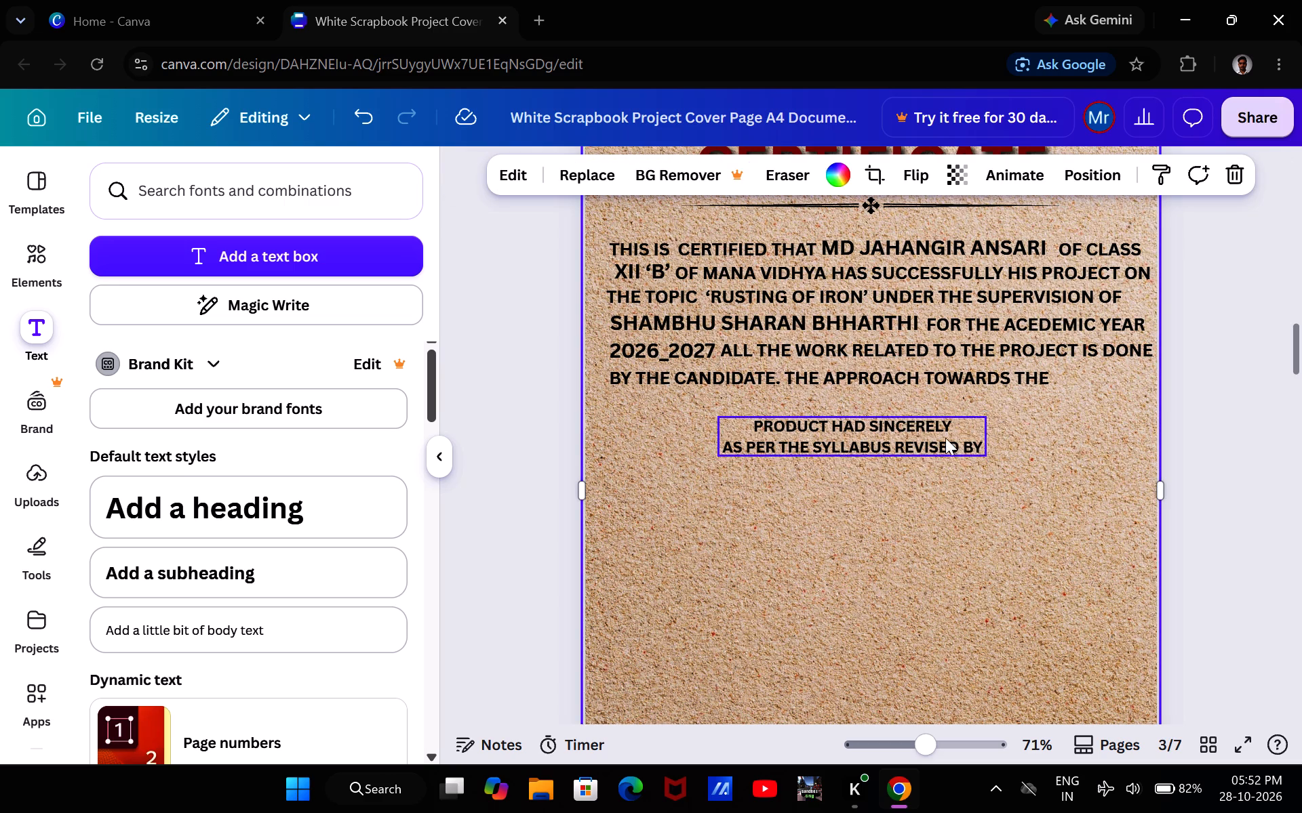
left_click_drag(945, 438, 1189, 386)
left_click_drag(1197, 386, 1207, 386)
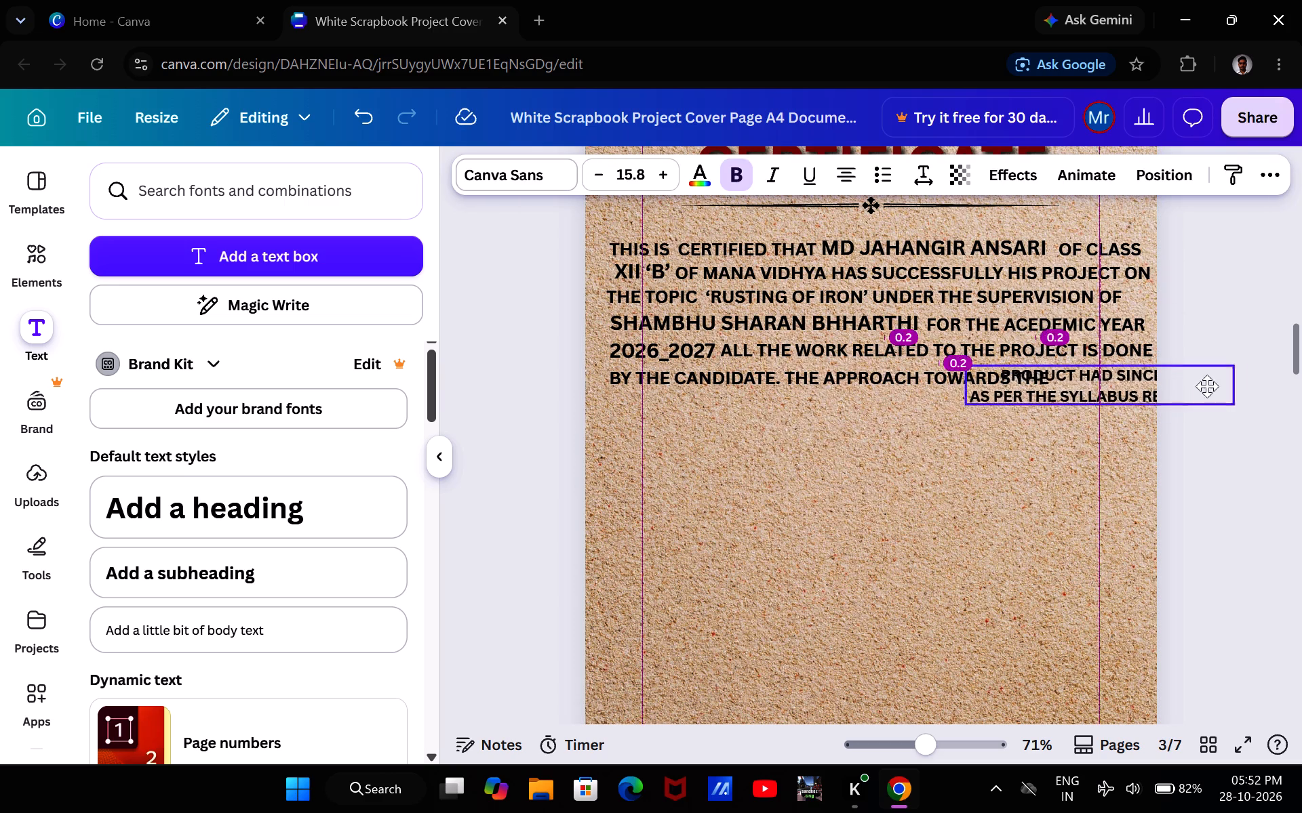
left_click_drag(1207, 386, 1250, 390)
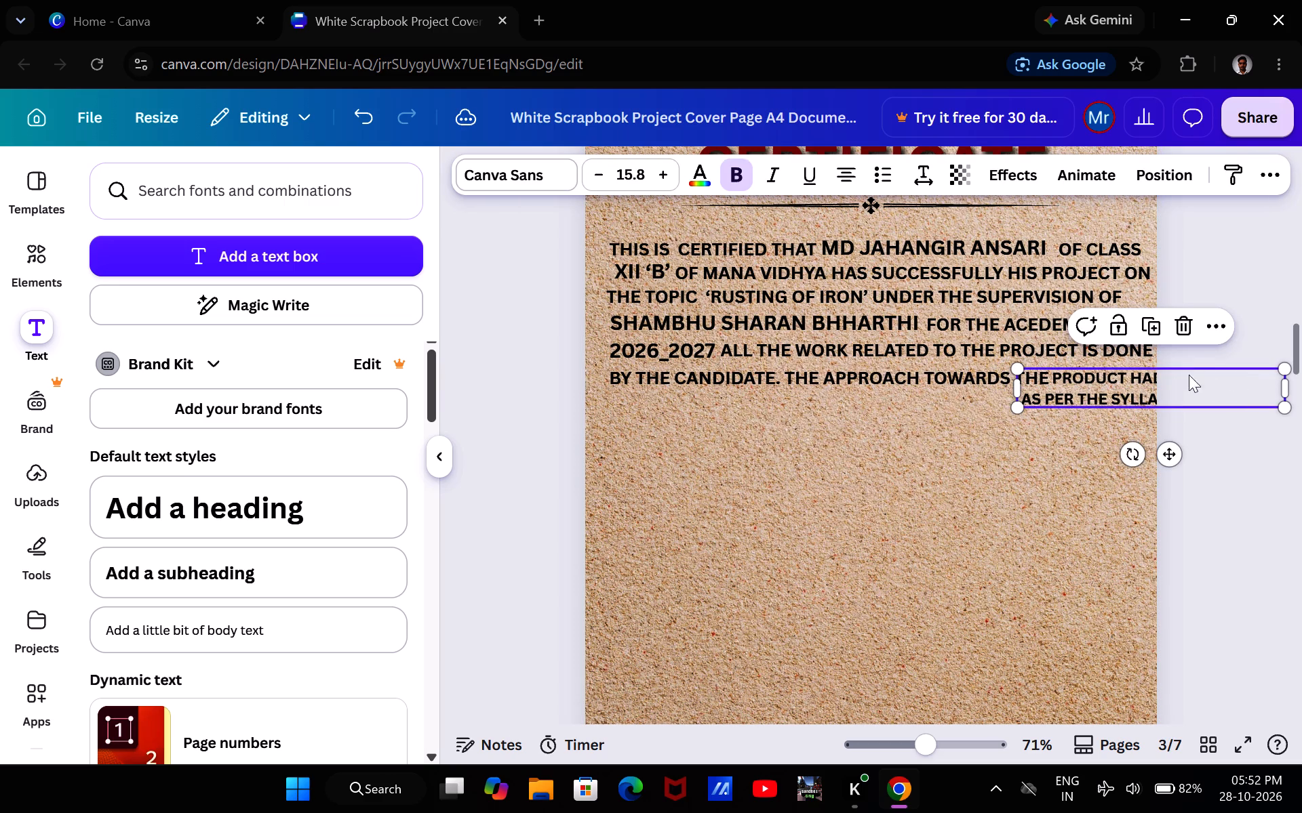
Break the text after "PRODUCT" so "HAD SINCERELY" starts on its own line.
left_click(1132, 374)
left_click(1132, 374)
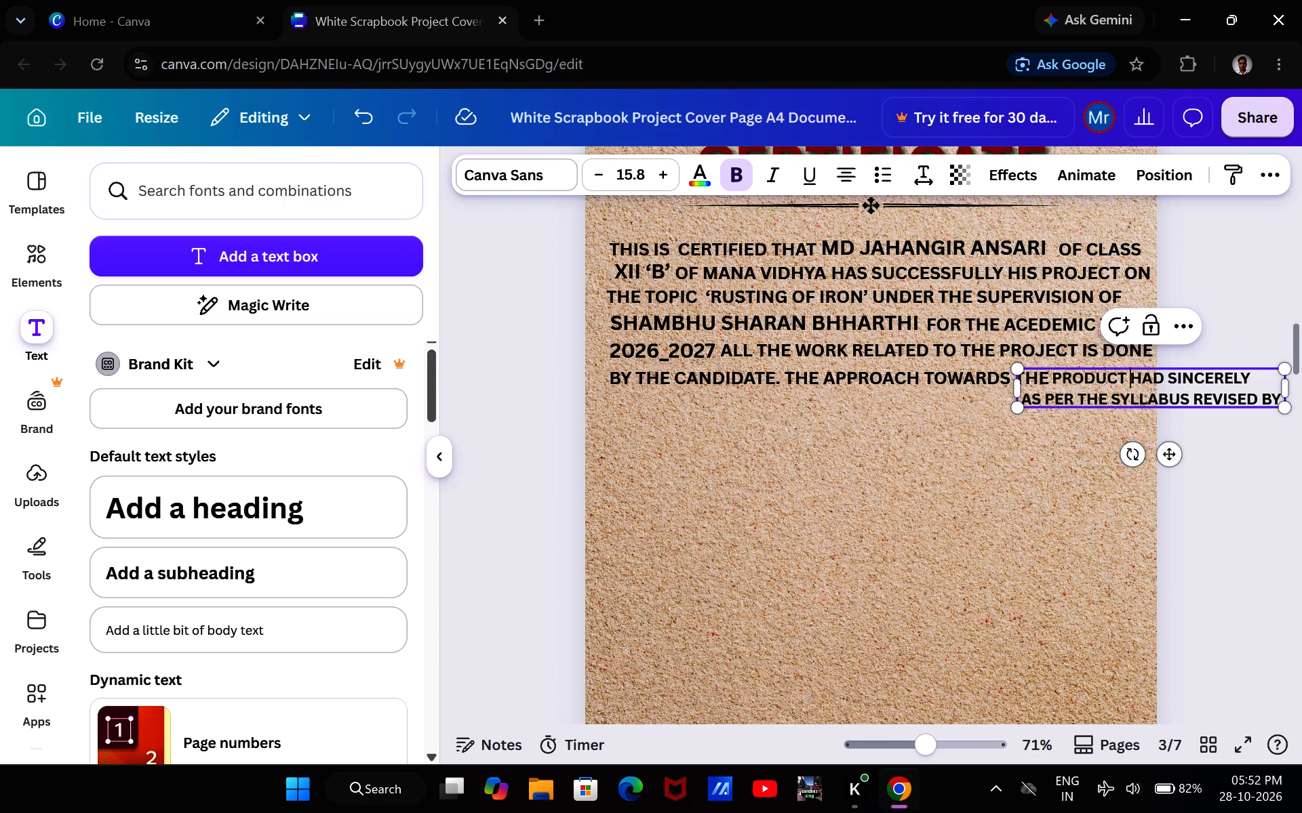
key("Return")
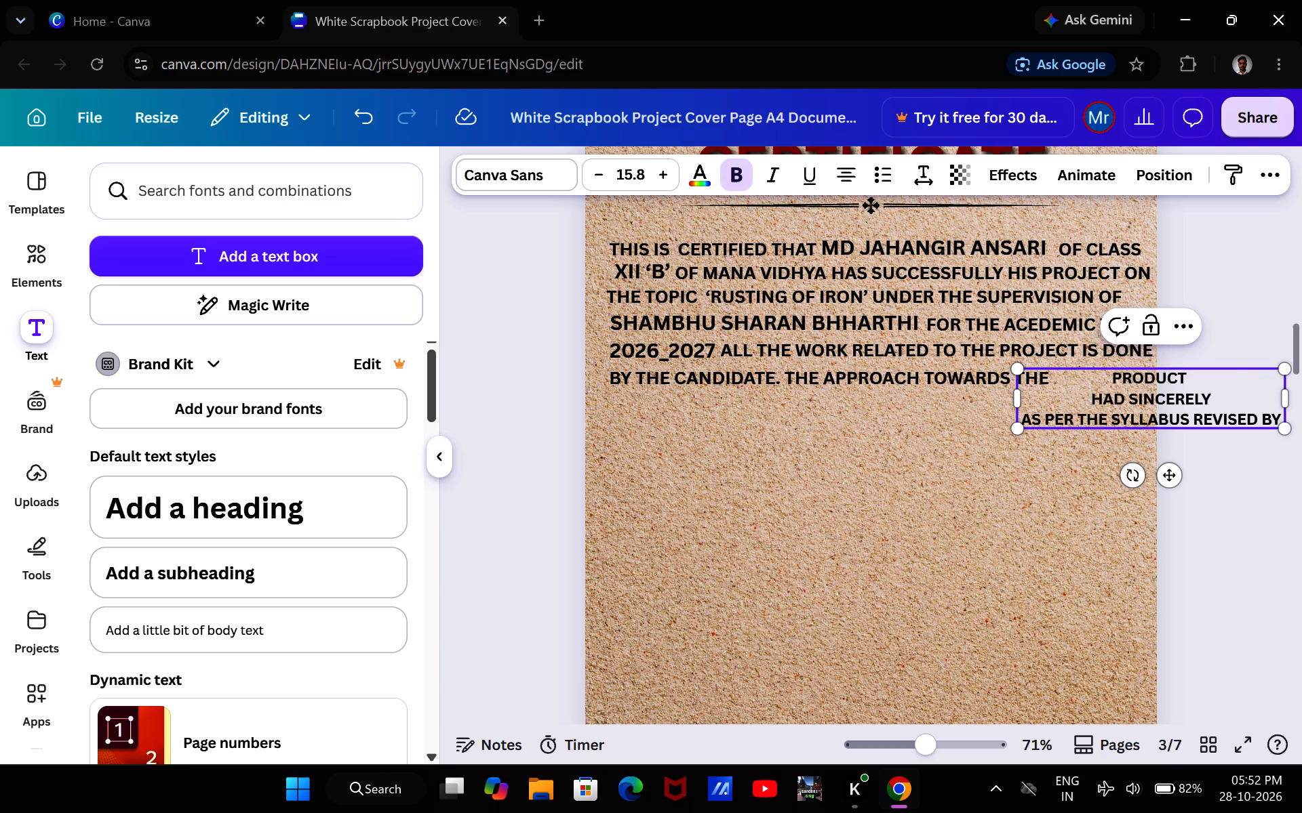
key("BackSpace")
key("BackSpace")
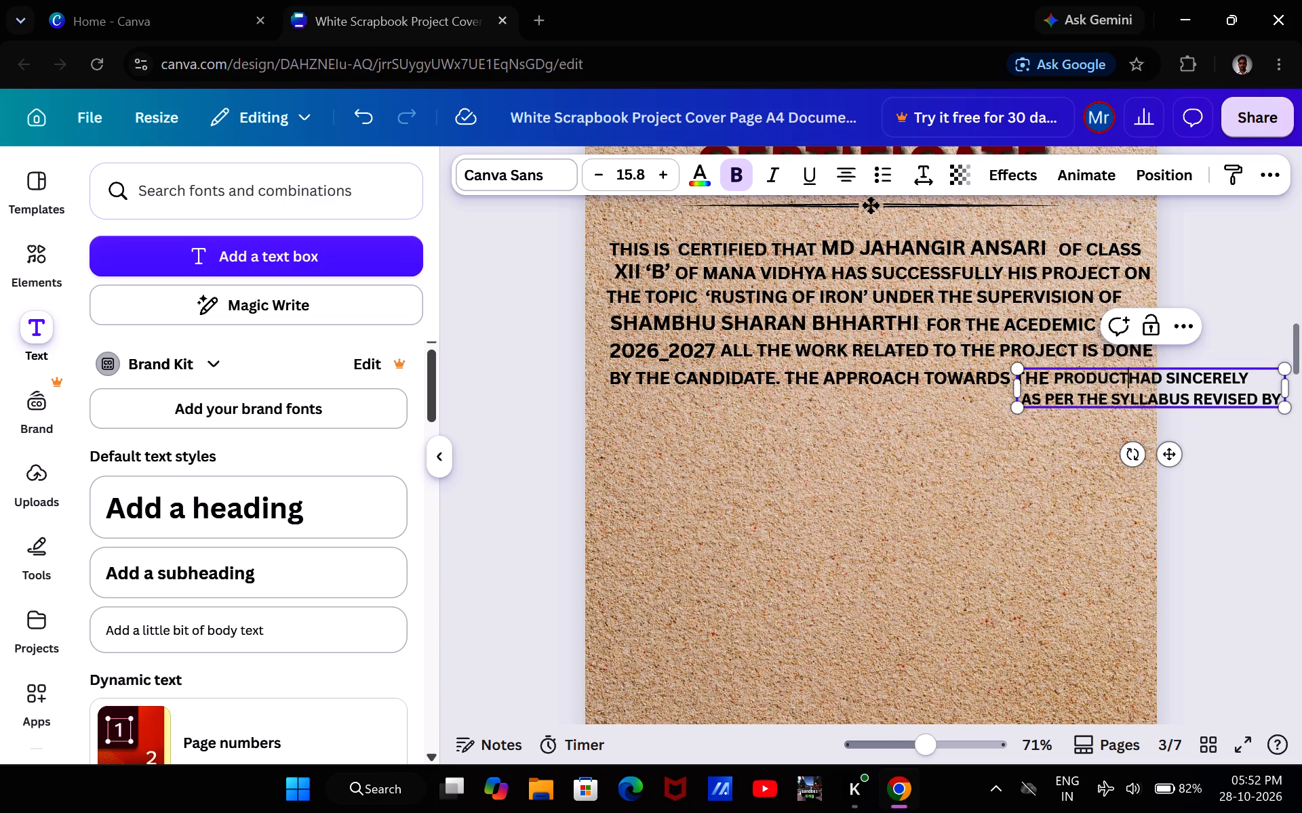
key("Return")
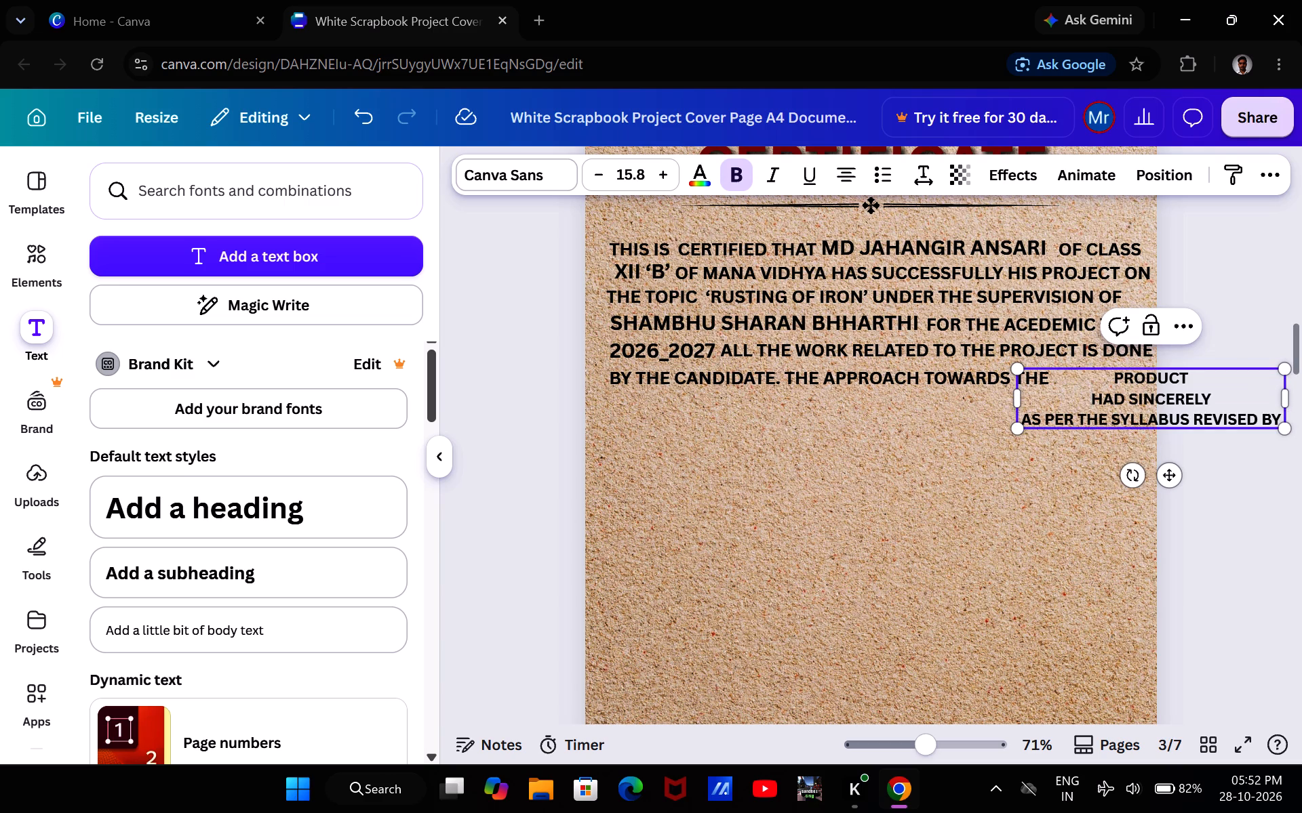
key("space")
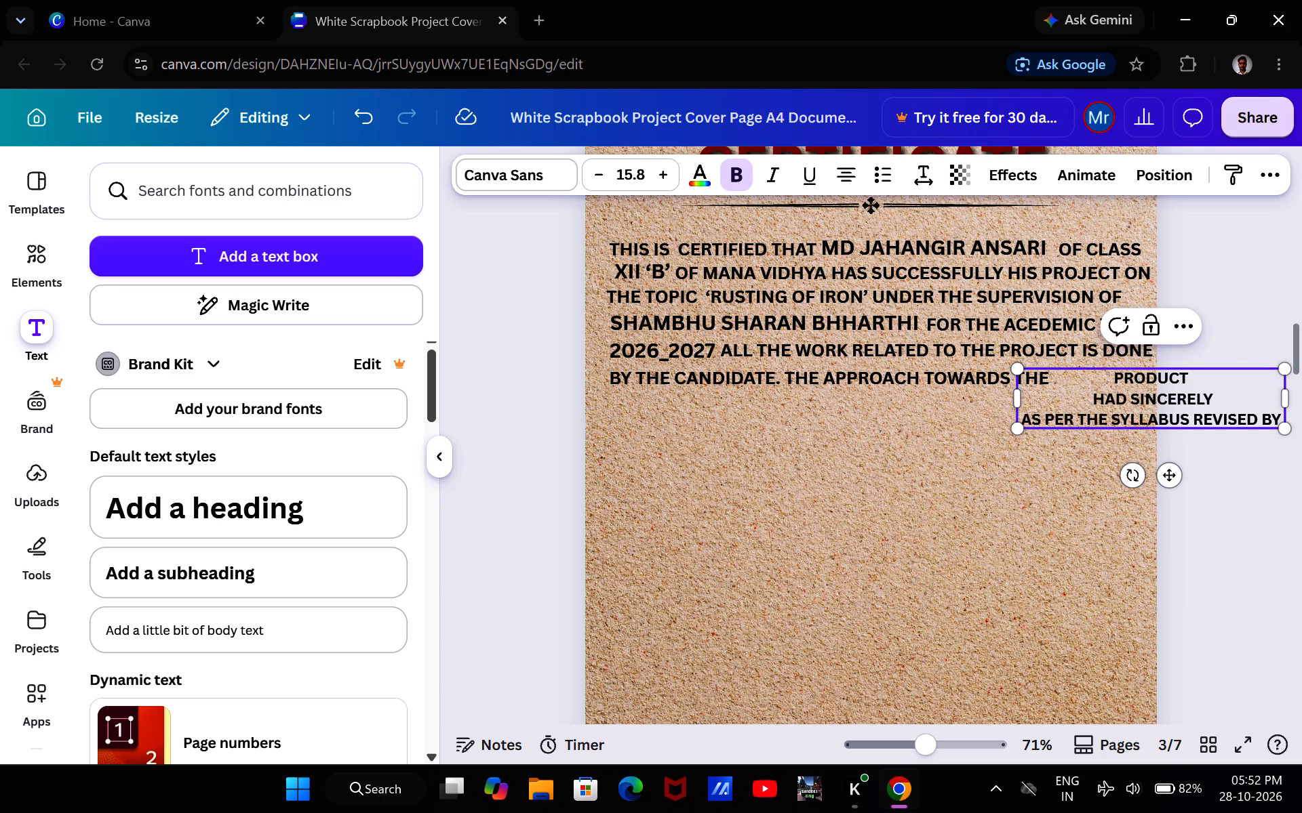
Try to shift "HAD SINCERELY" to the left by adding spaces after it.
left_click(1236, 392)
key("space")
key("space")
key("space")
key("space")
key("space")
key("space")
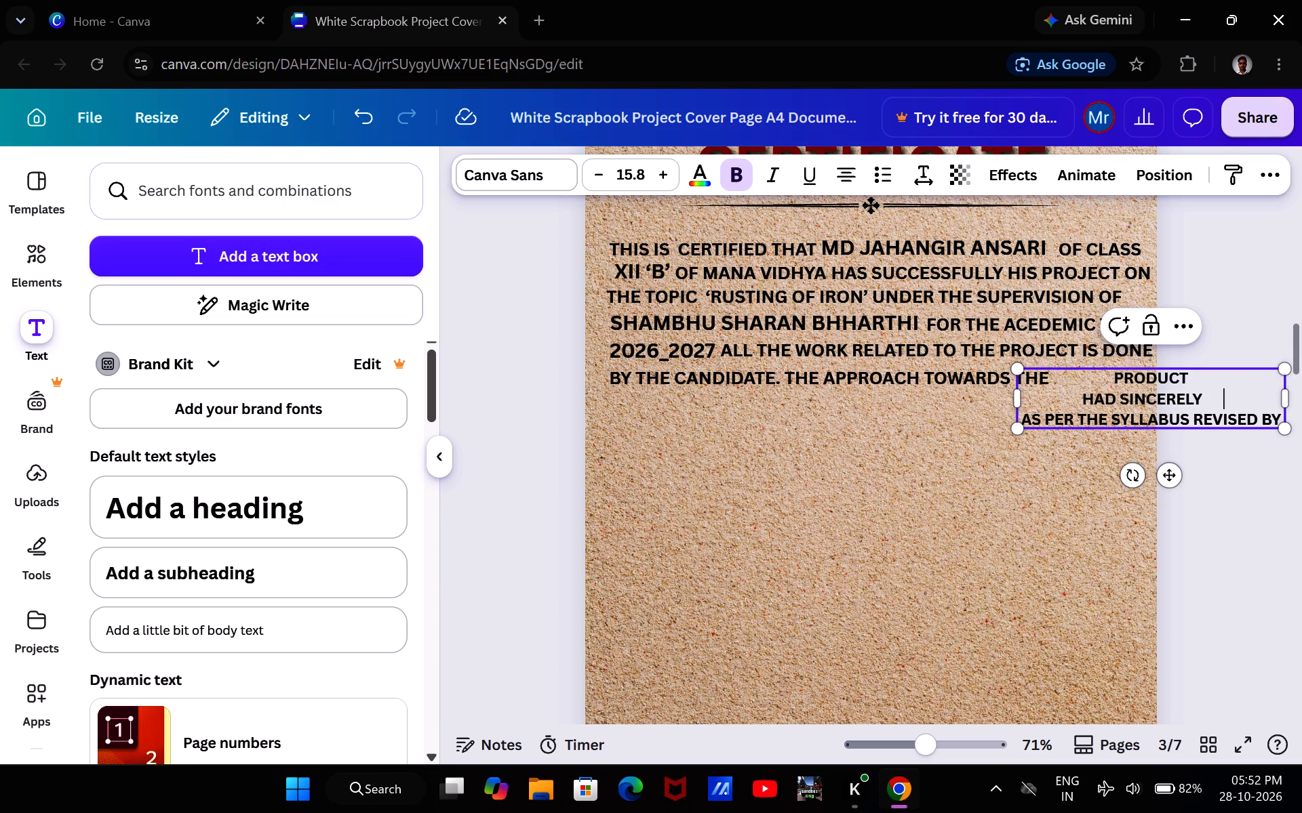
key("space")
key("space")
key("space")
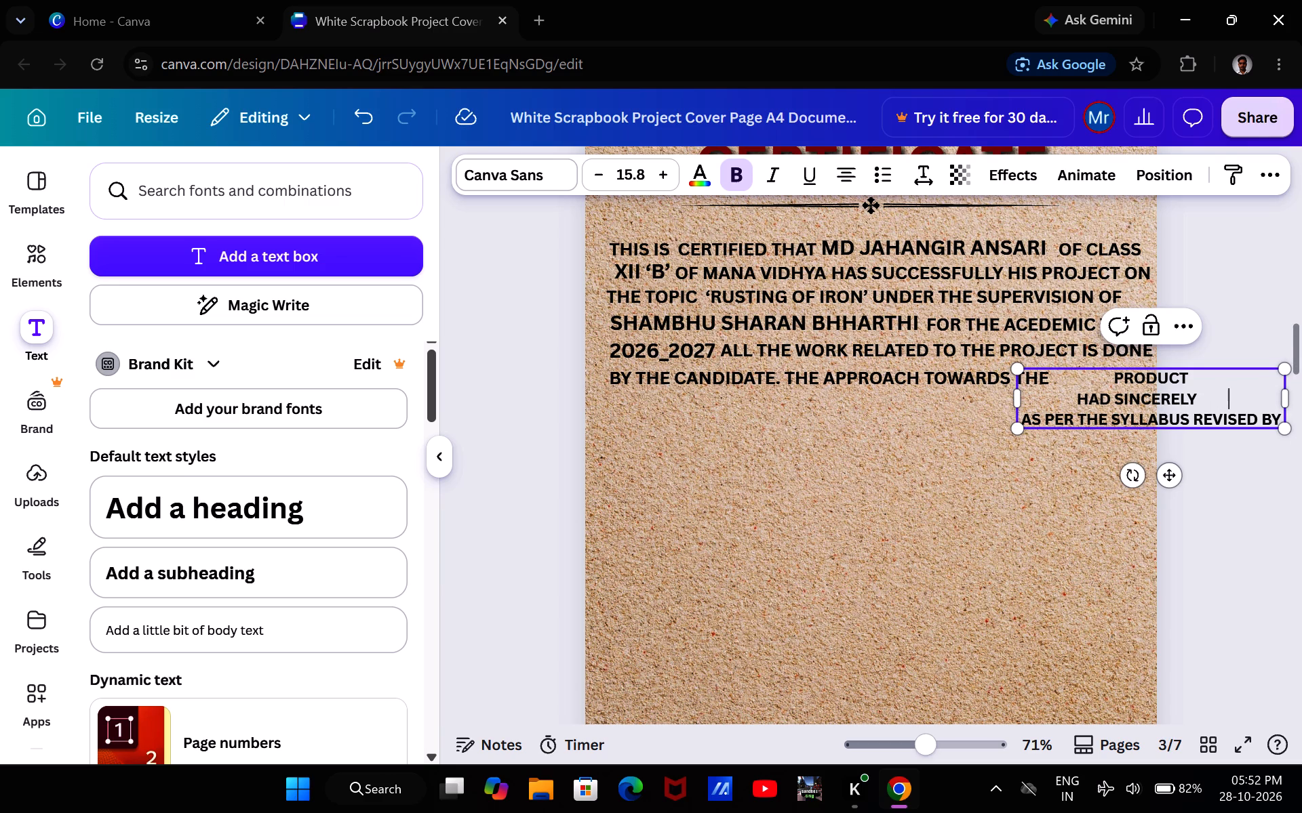
Set the "PRODUCT" text box's font size to 18 and shift it left so "PRODUCT" directly follows "TOWARDS THE".
left_click(626, 171)
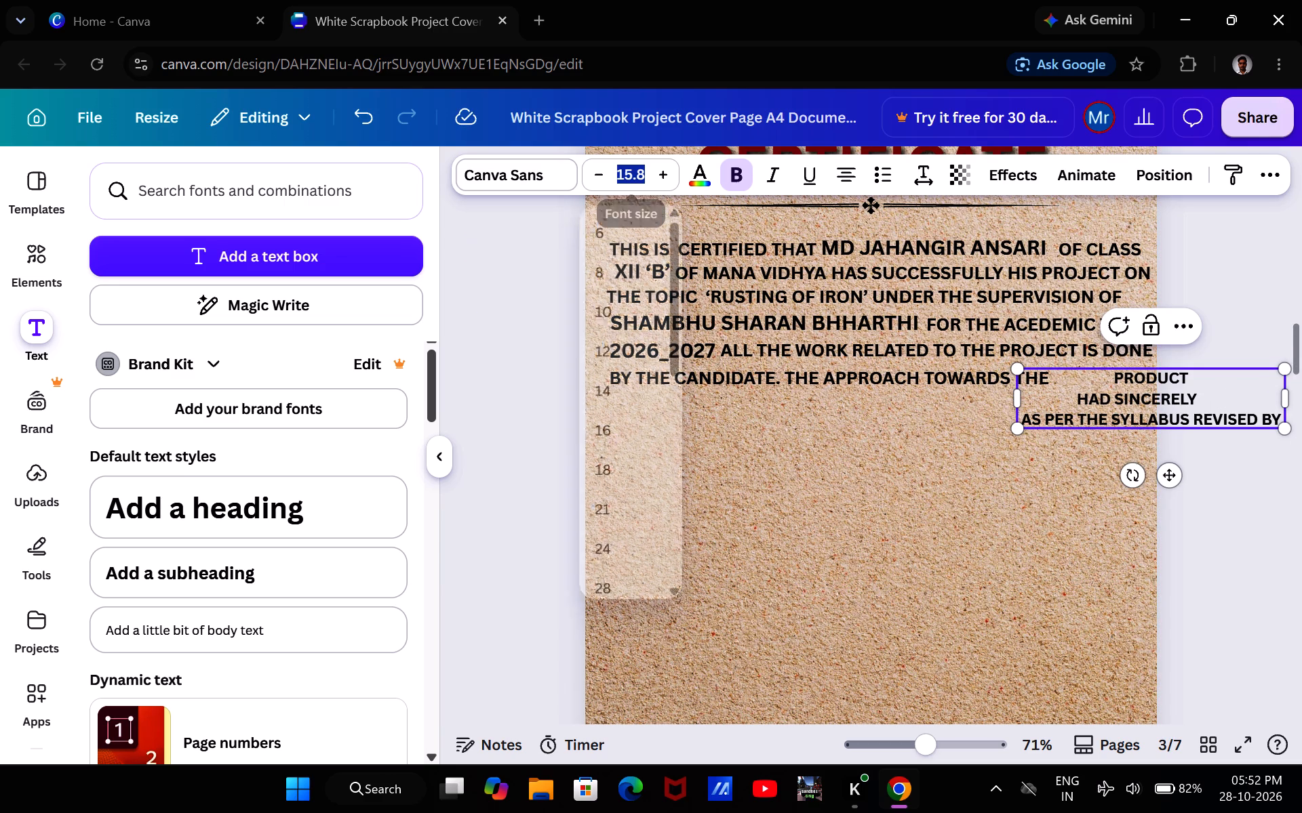
left_click(633, 478)
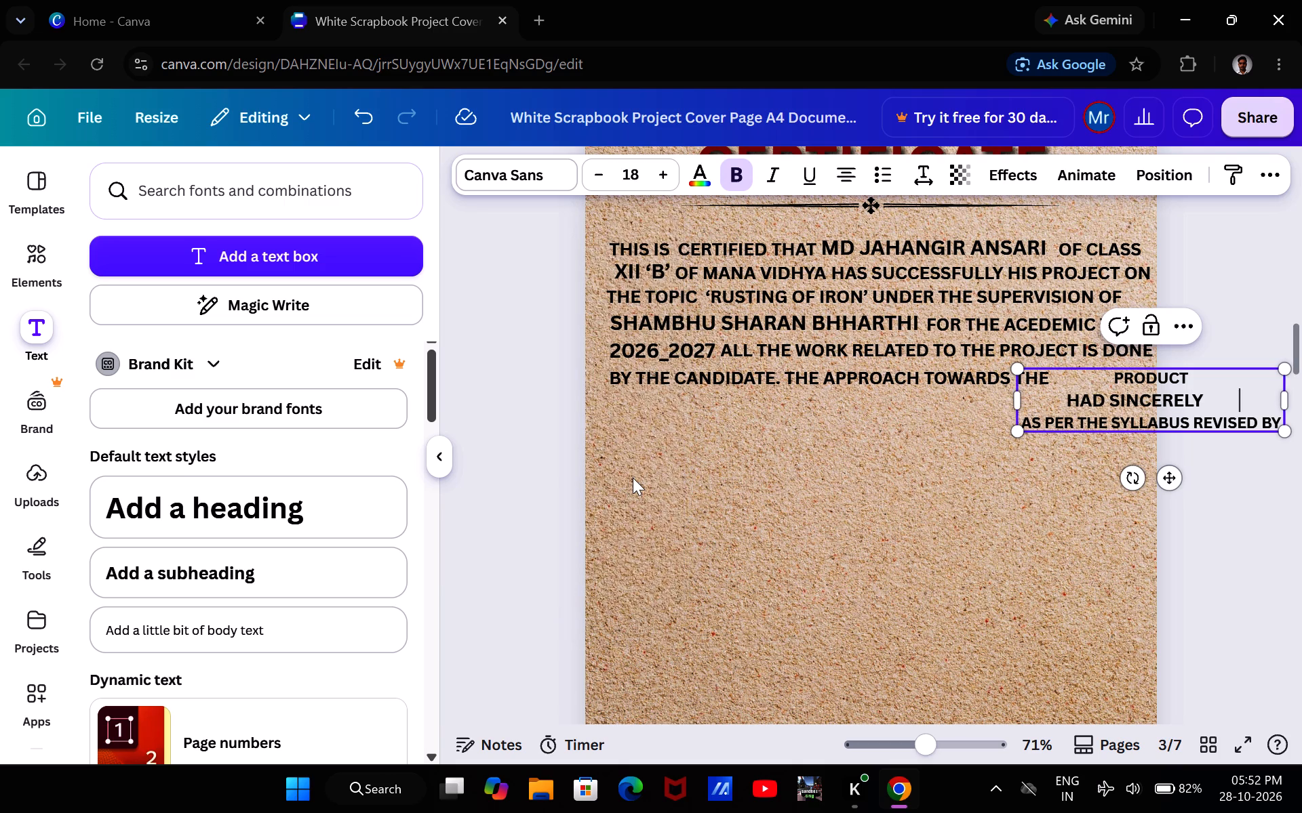
left_click(633, 478)
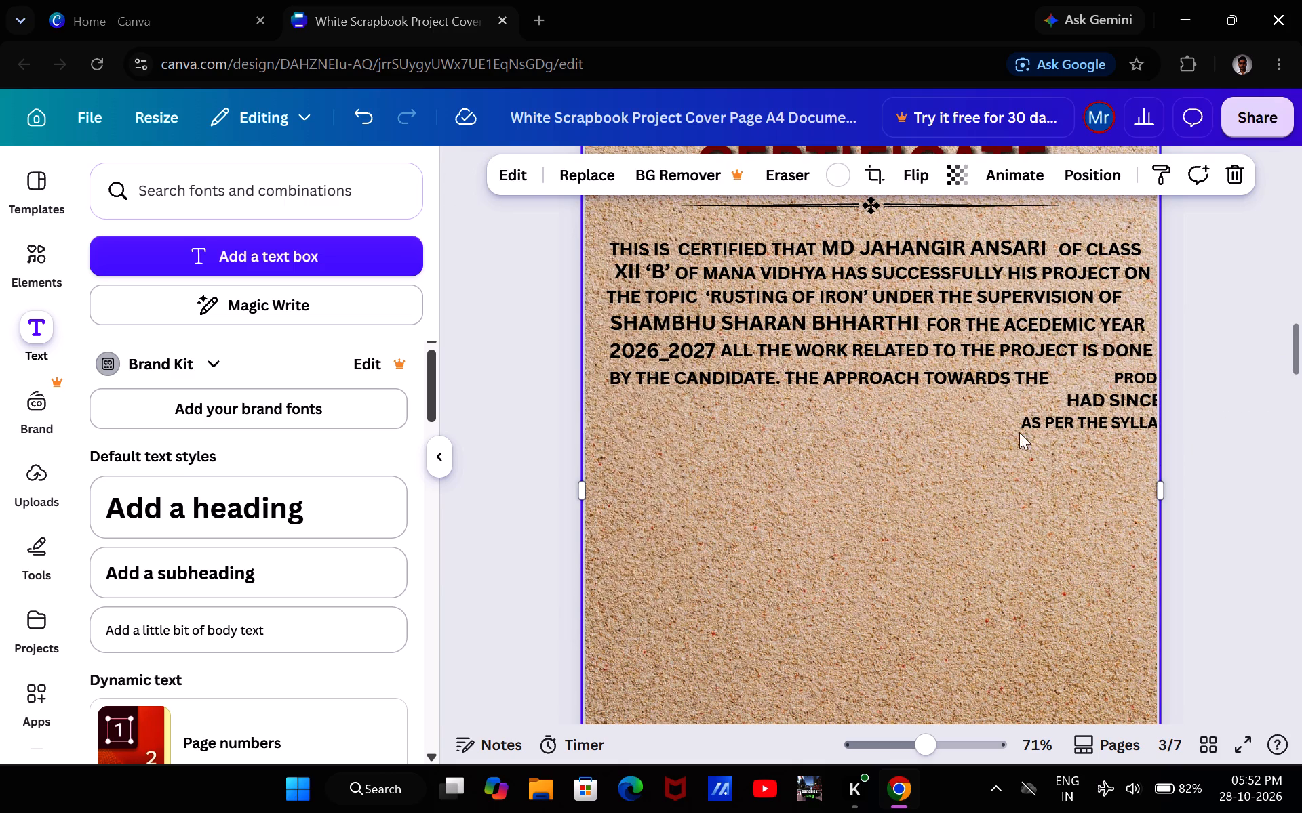
left_click_drag(1077, 424, 1023, 423)
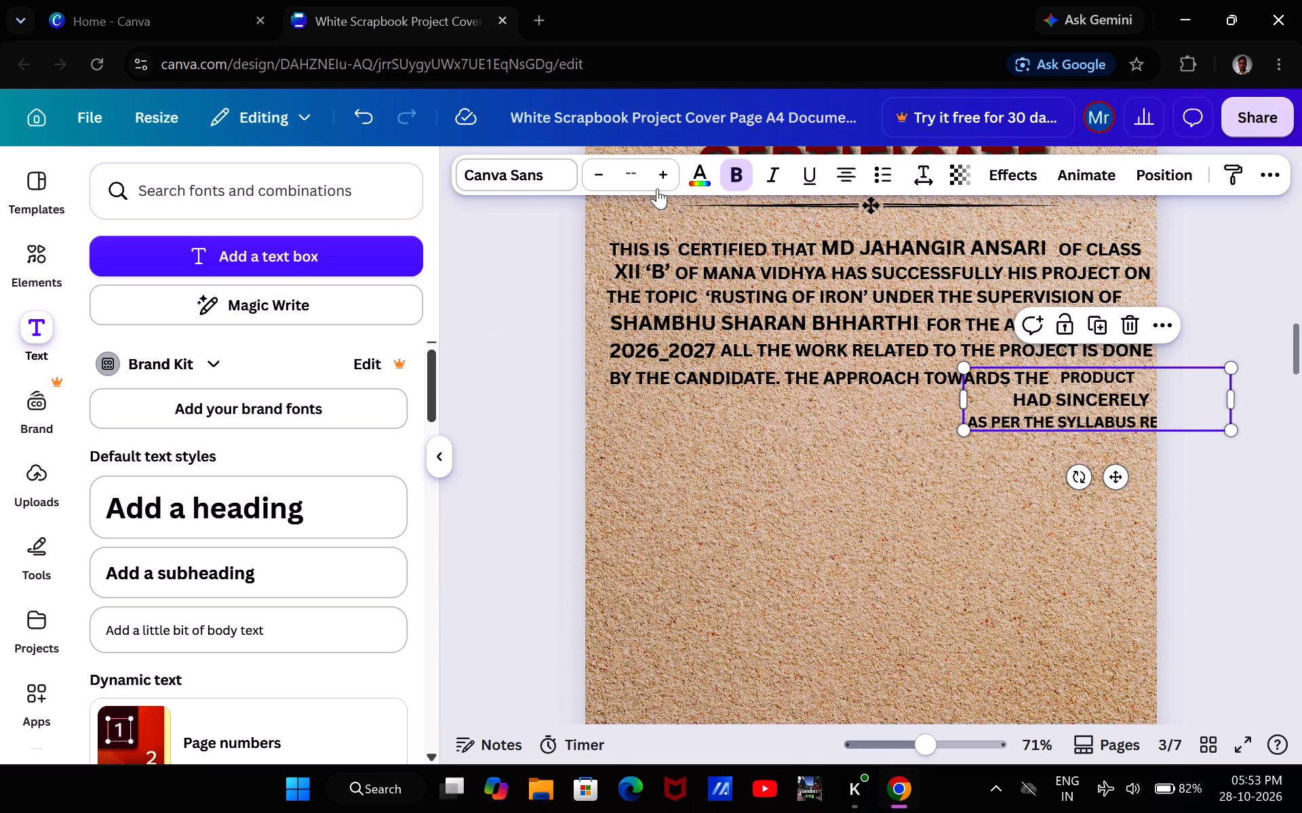
left_click(628, 179)
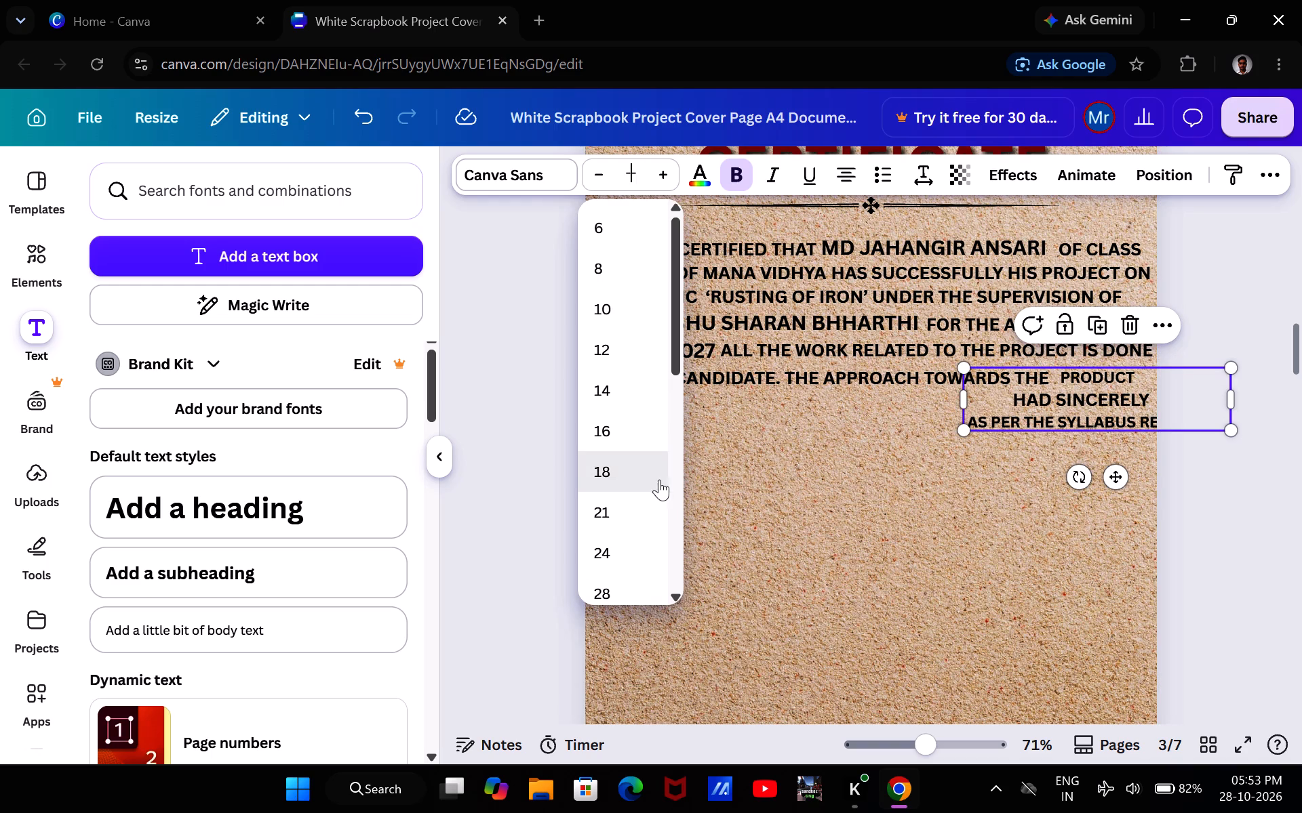
left_click(653, 478)
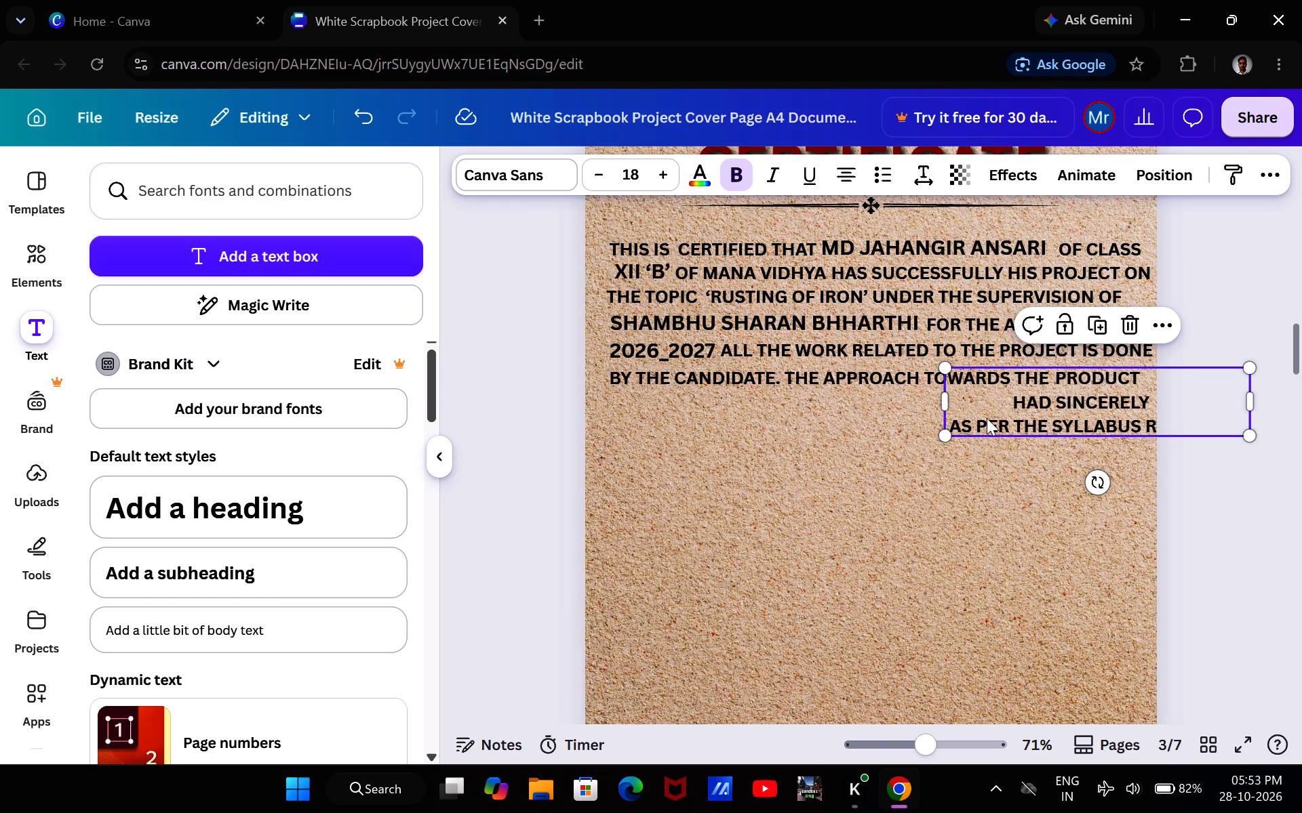
left_click(987, 418)
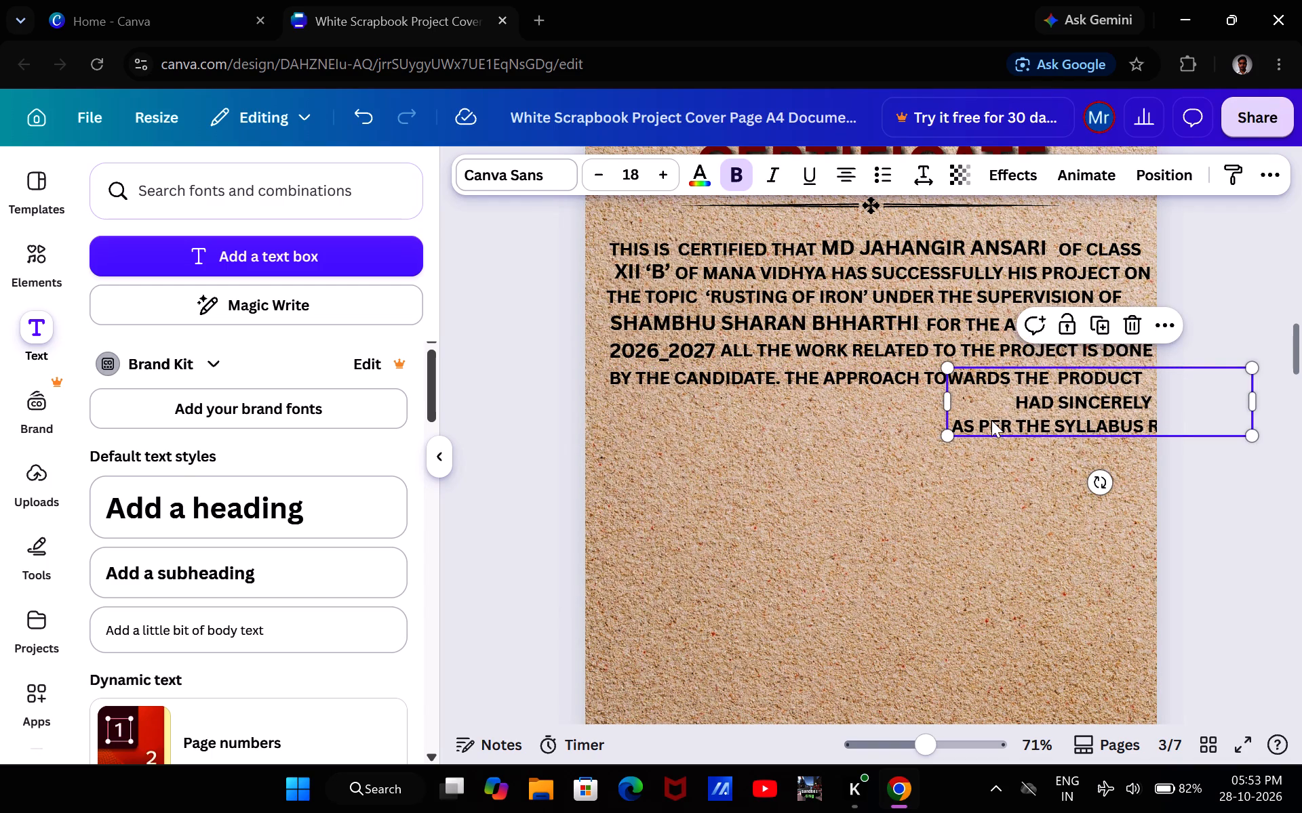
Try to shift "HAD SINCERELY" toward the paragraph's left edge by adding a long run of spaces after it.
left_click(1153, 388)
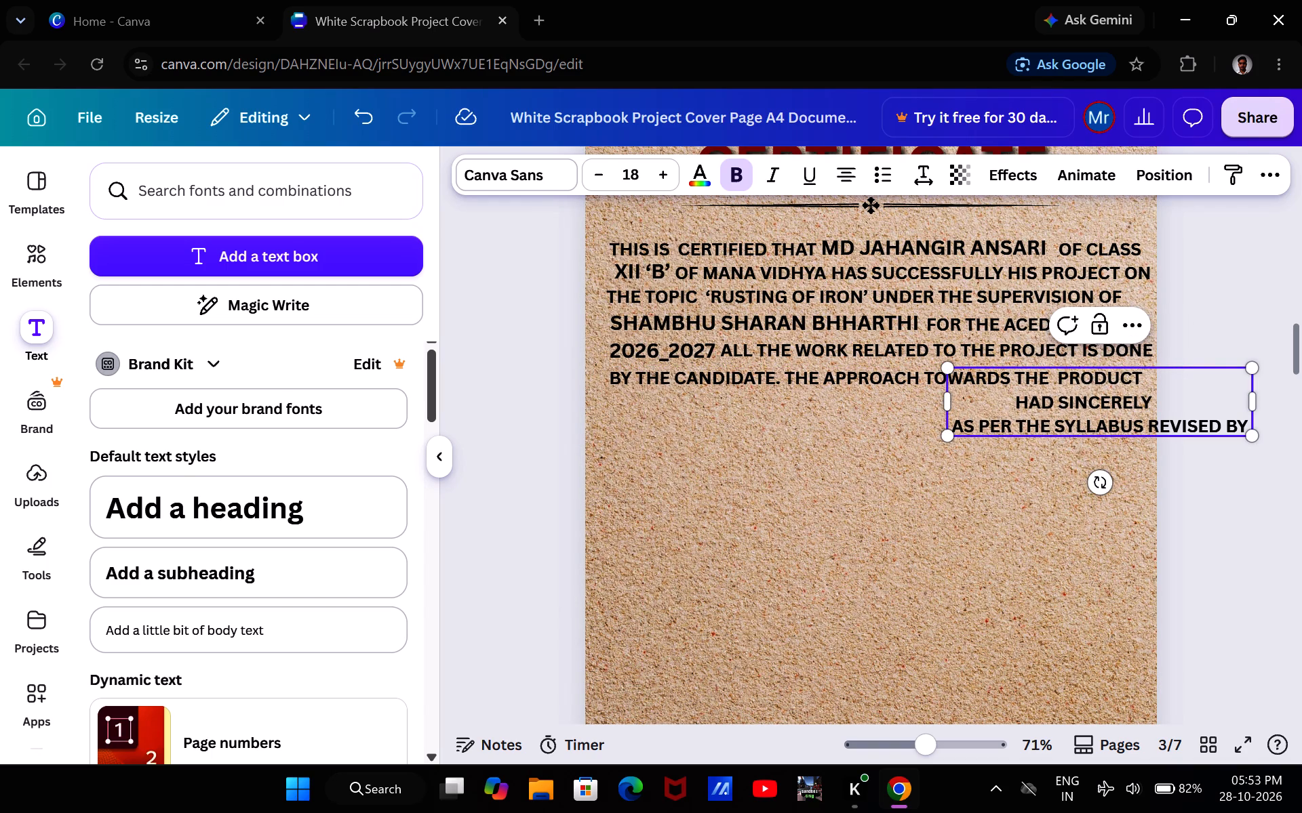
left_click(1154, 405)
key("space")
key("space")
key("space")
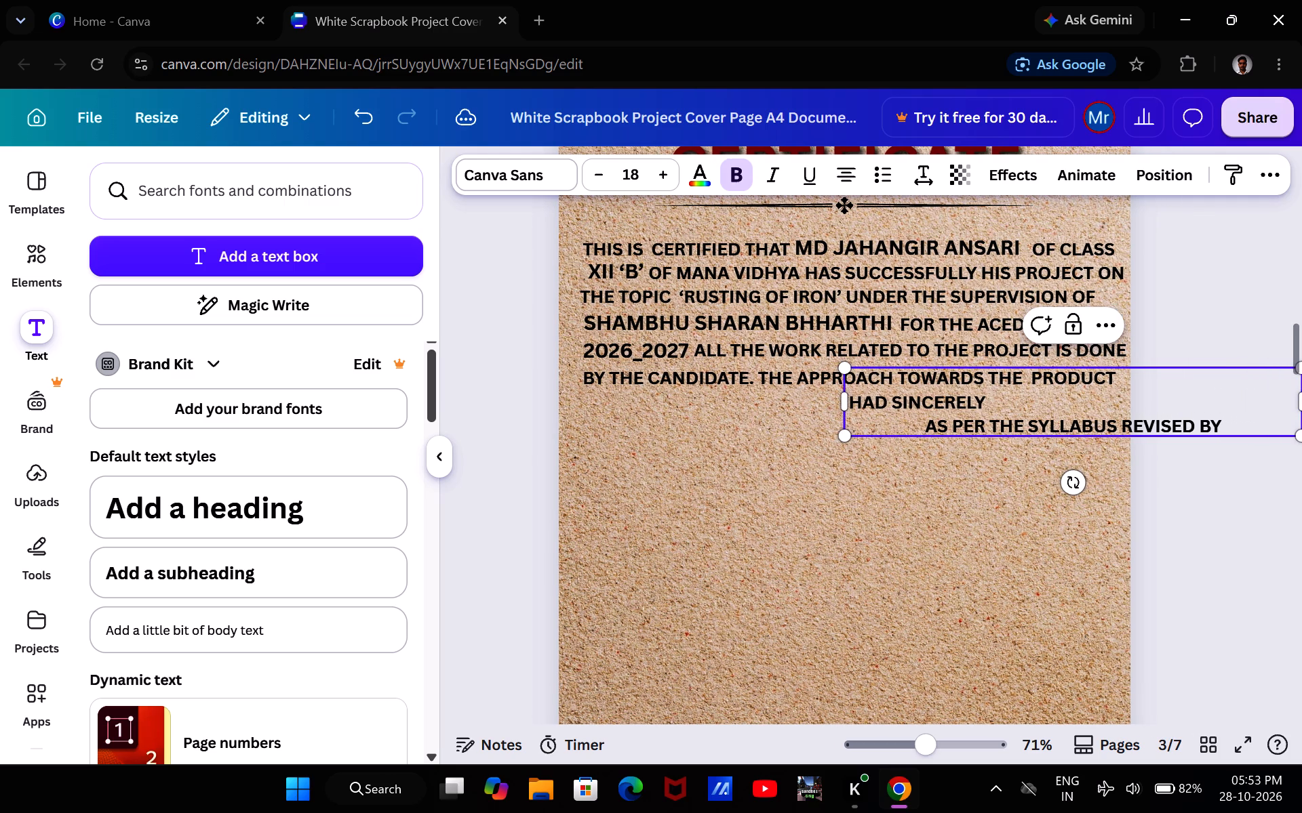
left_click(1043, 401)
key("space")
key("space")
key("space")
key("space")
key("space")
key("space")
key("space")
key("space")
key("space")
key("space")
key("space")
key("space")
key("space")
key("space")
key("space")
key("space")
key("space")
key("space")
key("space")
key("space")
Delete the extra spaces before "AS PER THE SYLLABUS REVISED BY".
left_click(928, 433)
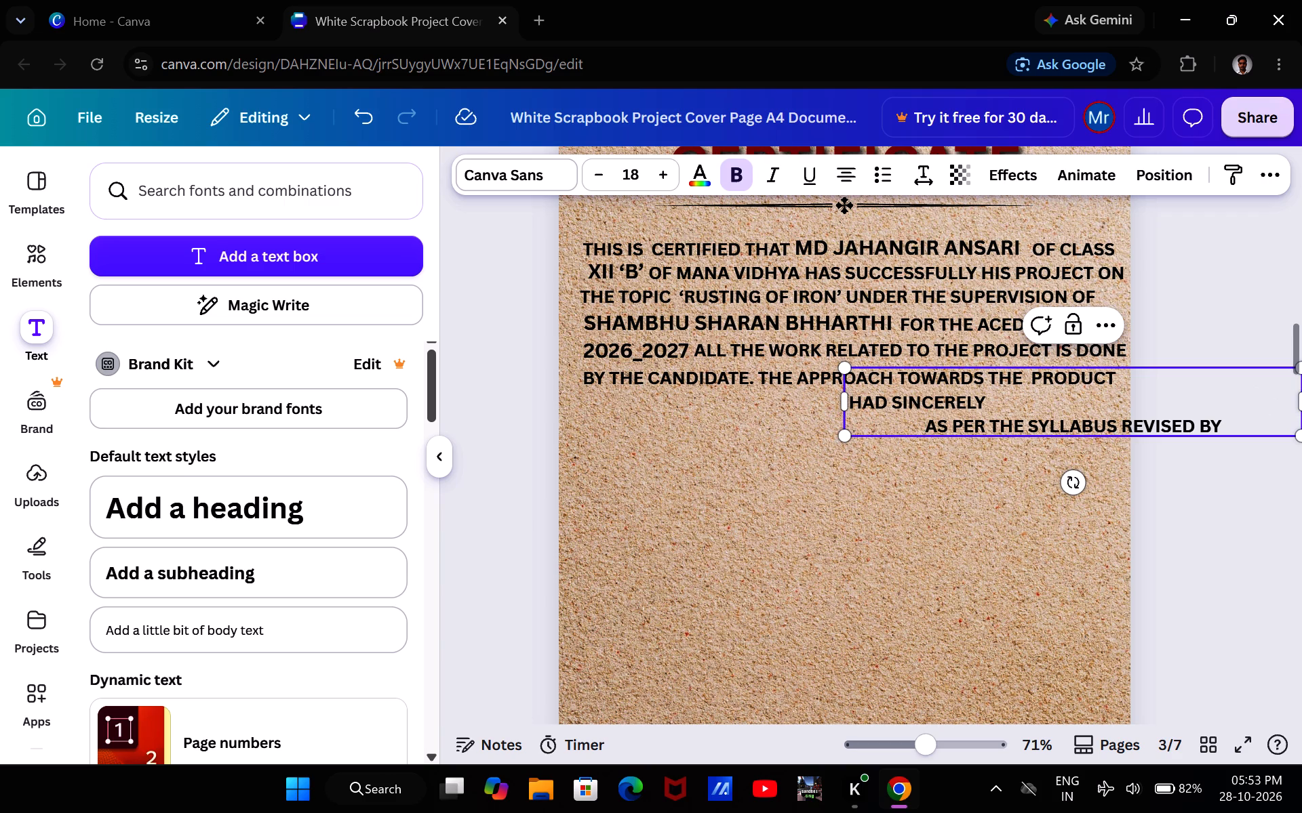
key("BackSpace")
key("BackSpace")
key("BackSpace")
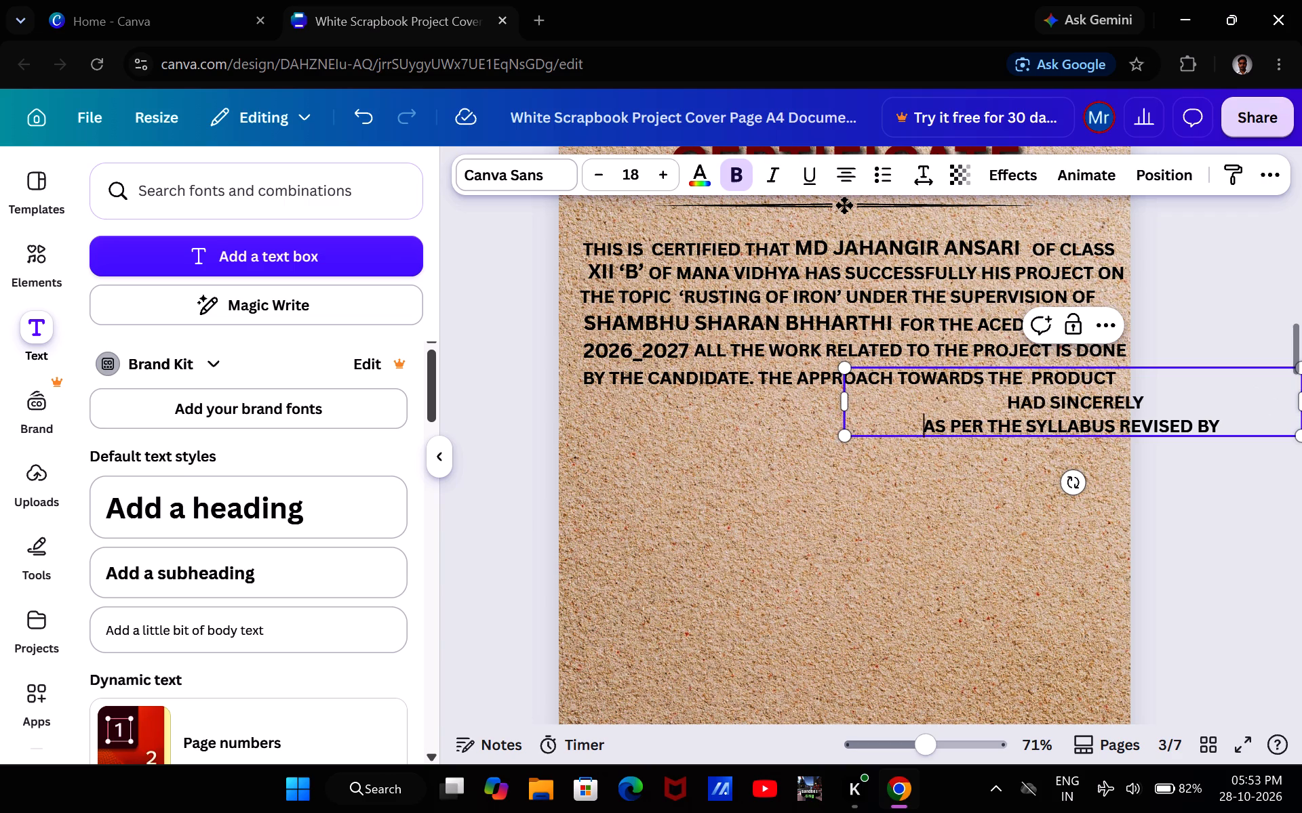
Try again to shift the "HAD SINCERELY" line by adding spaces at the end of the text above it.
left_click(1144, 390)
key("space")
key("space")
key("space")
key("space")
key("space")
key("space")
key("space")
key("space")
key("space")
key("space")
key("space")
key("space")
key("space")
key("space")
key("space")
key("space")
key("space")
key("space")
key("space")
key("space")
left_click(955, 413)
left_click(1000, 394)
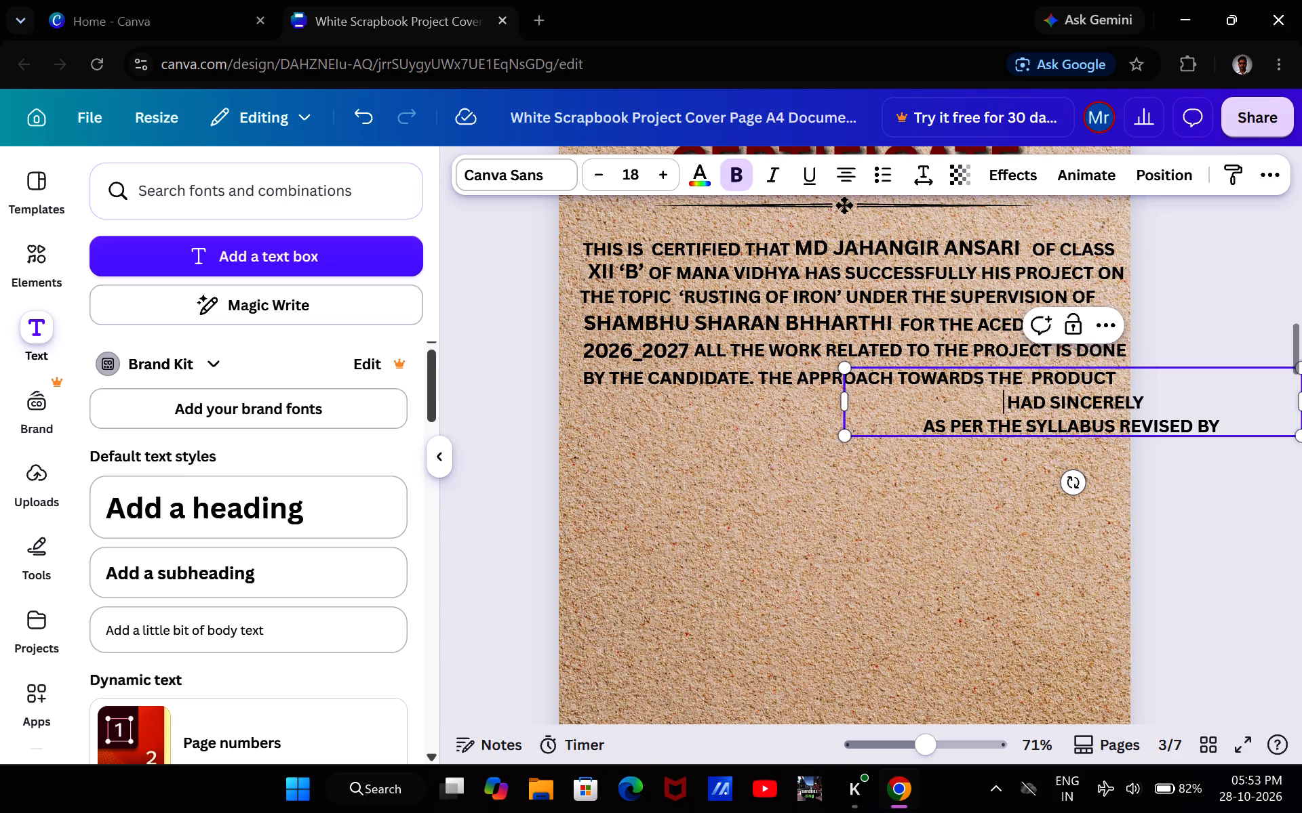
Delete "HAD SINCERELY AS PER THE SYLLABUS REVISED BY" from the text box, keeping only "PRODUCT".
left_click(1233, 434)
left_click_drag(1233, 434, 1160, 428)
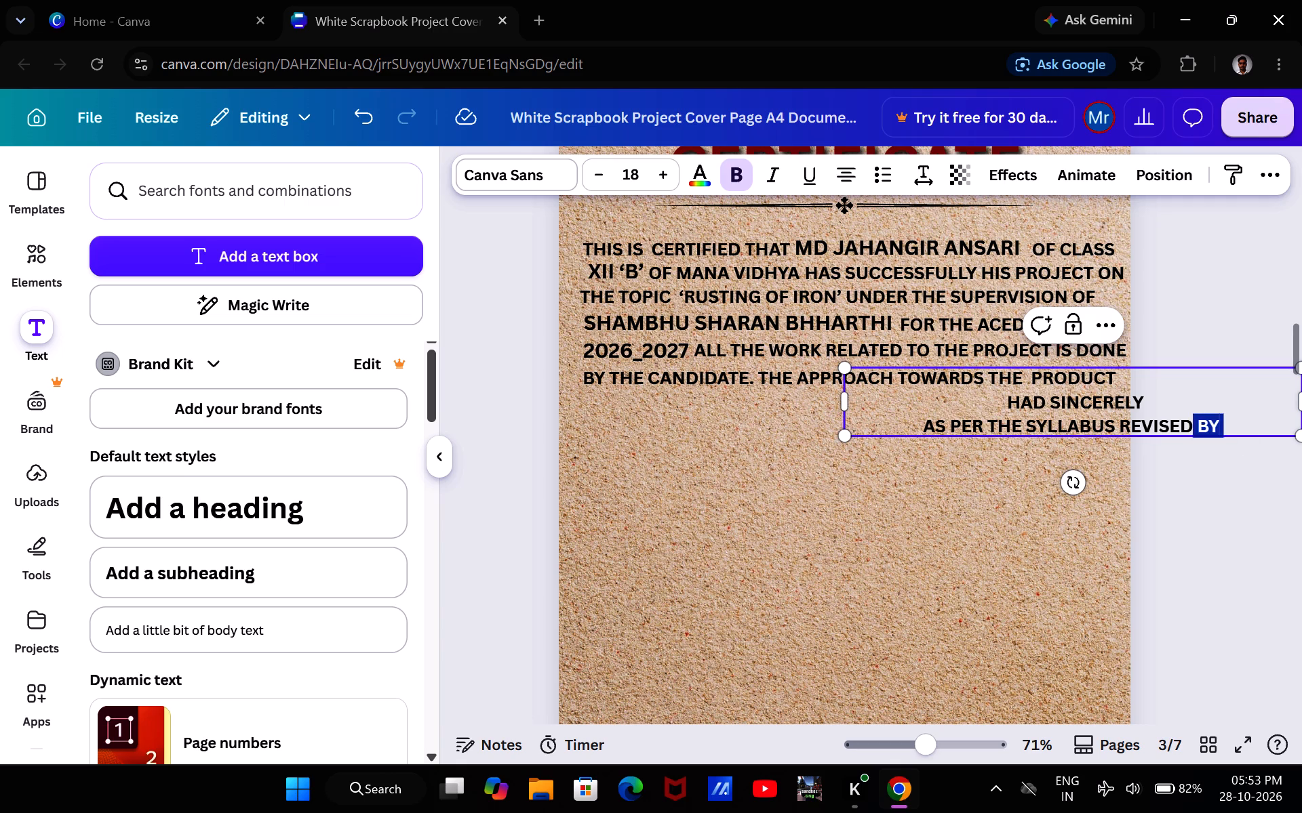
left_click_drag(1160, 428, 1010, 402)
key("BackSpace")
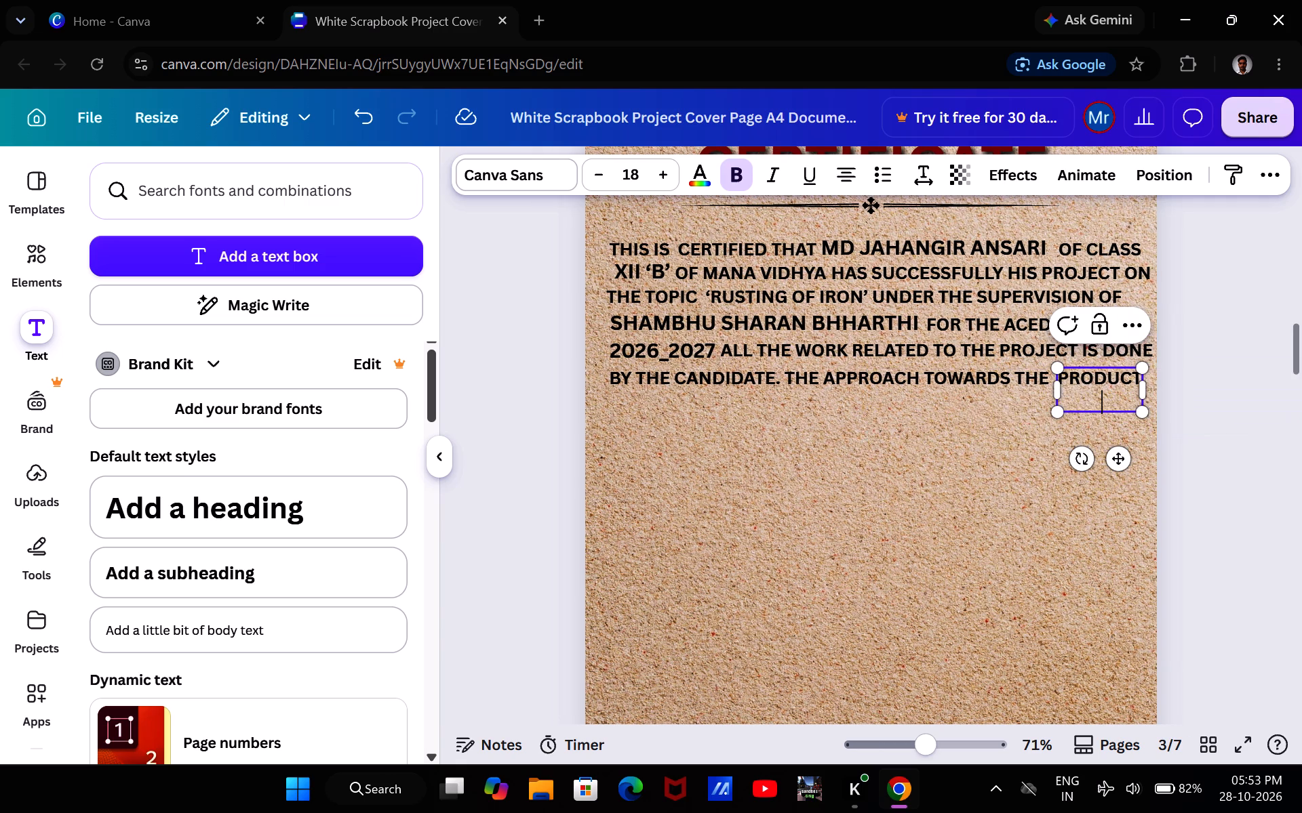
left_click(975, 435)
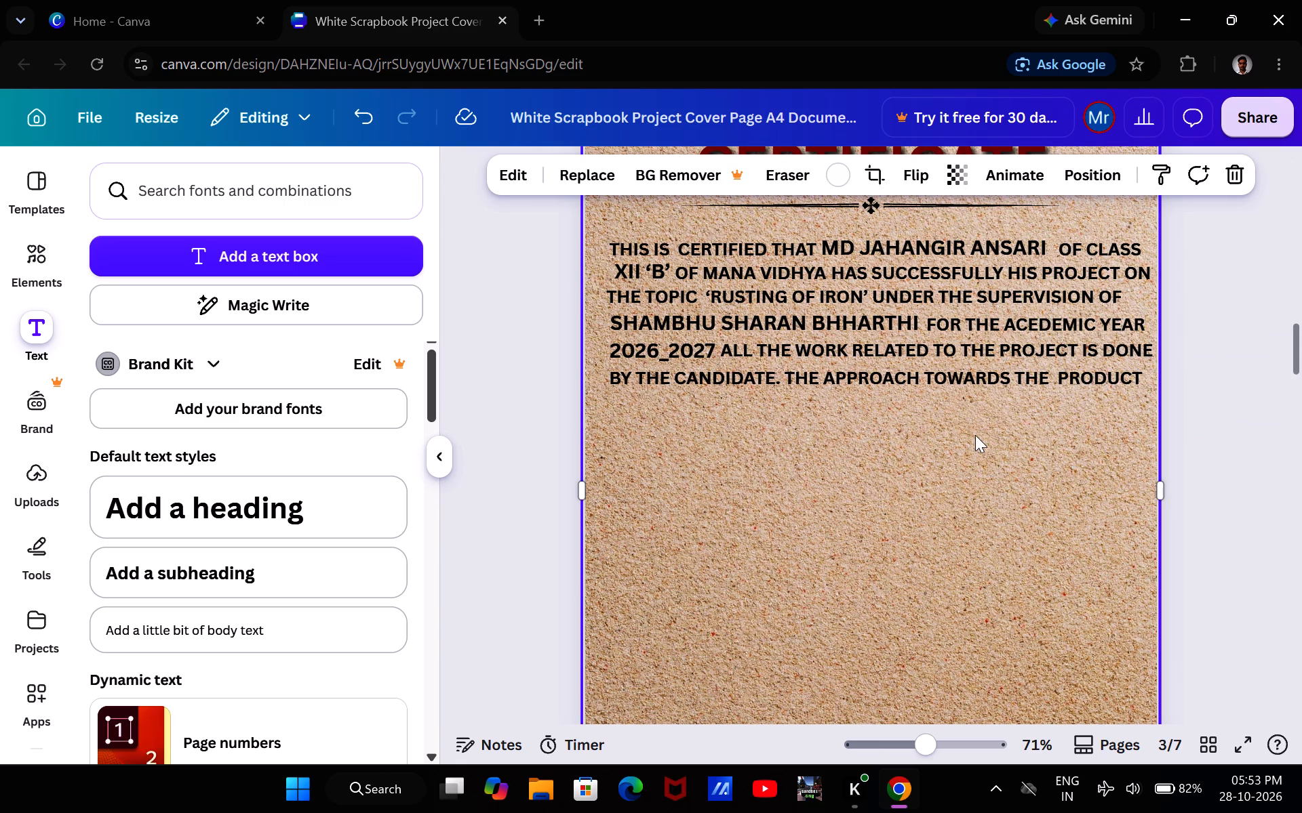
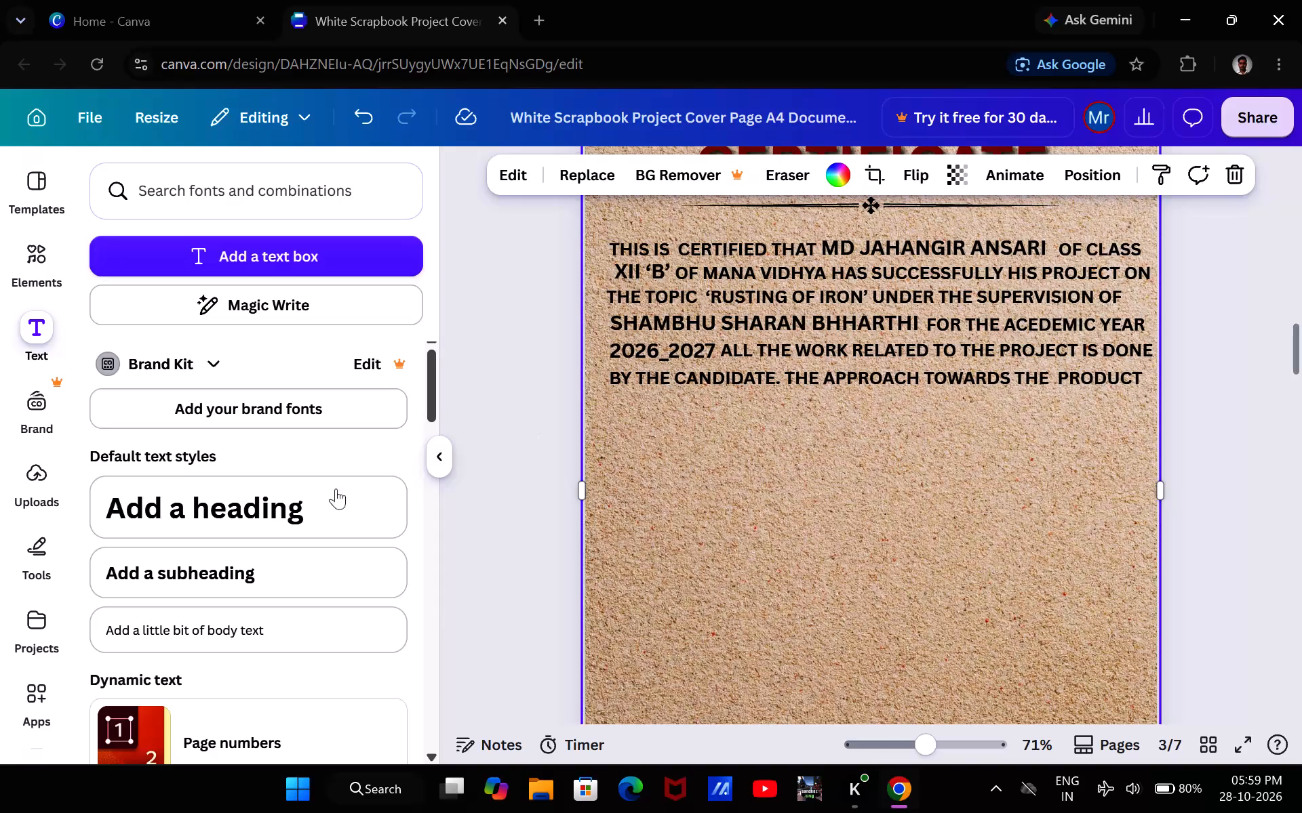
Add a size 18 subheading below the certificate paragraph reading "HAD SINCERELY AND SCIENTIFIC AS PER THE SYLLABUS PRE".
left_click(275, 560)
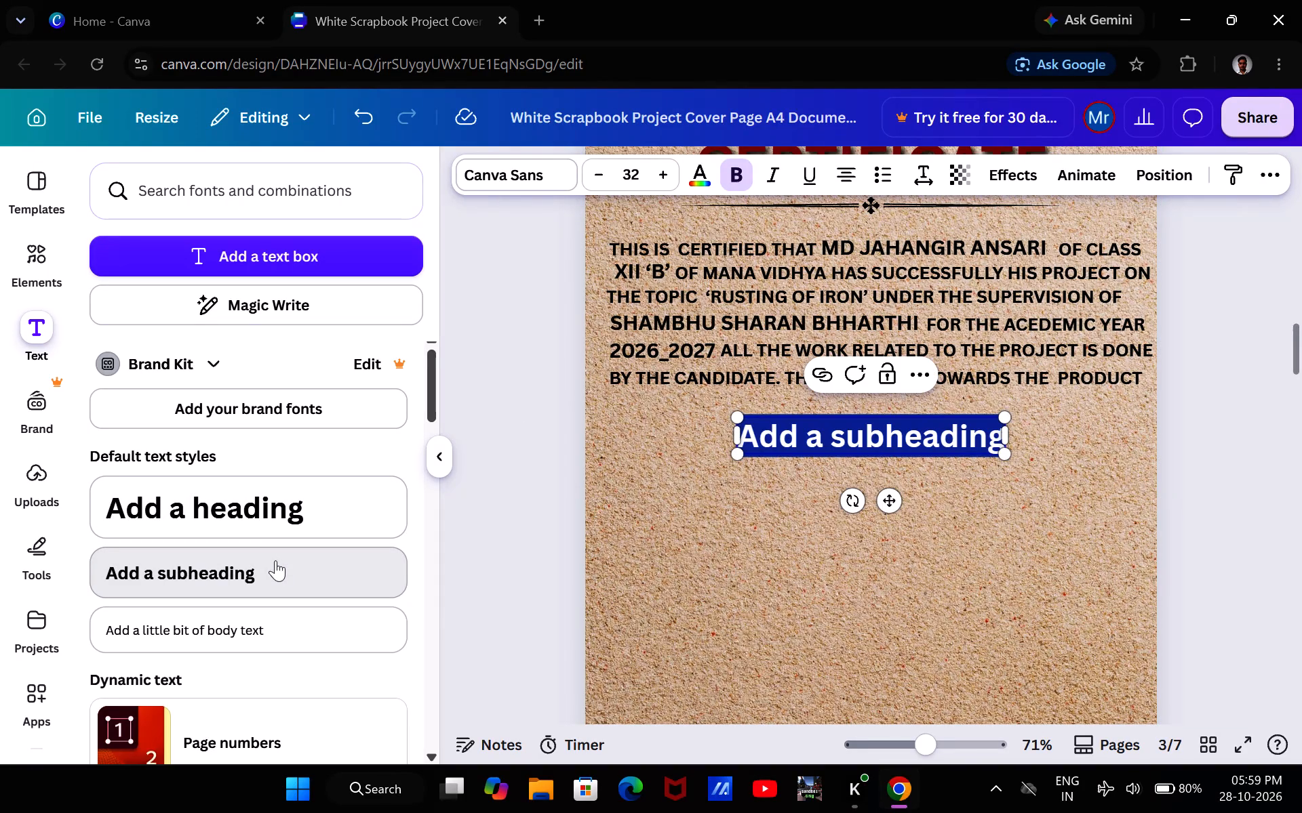
left_click(627, 181)
left_click(595, 440)
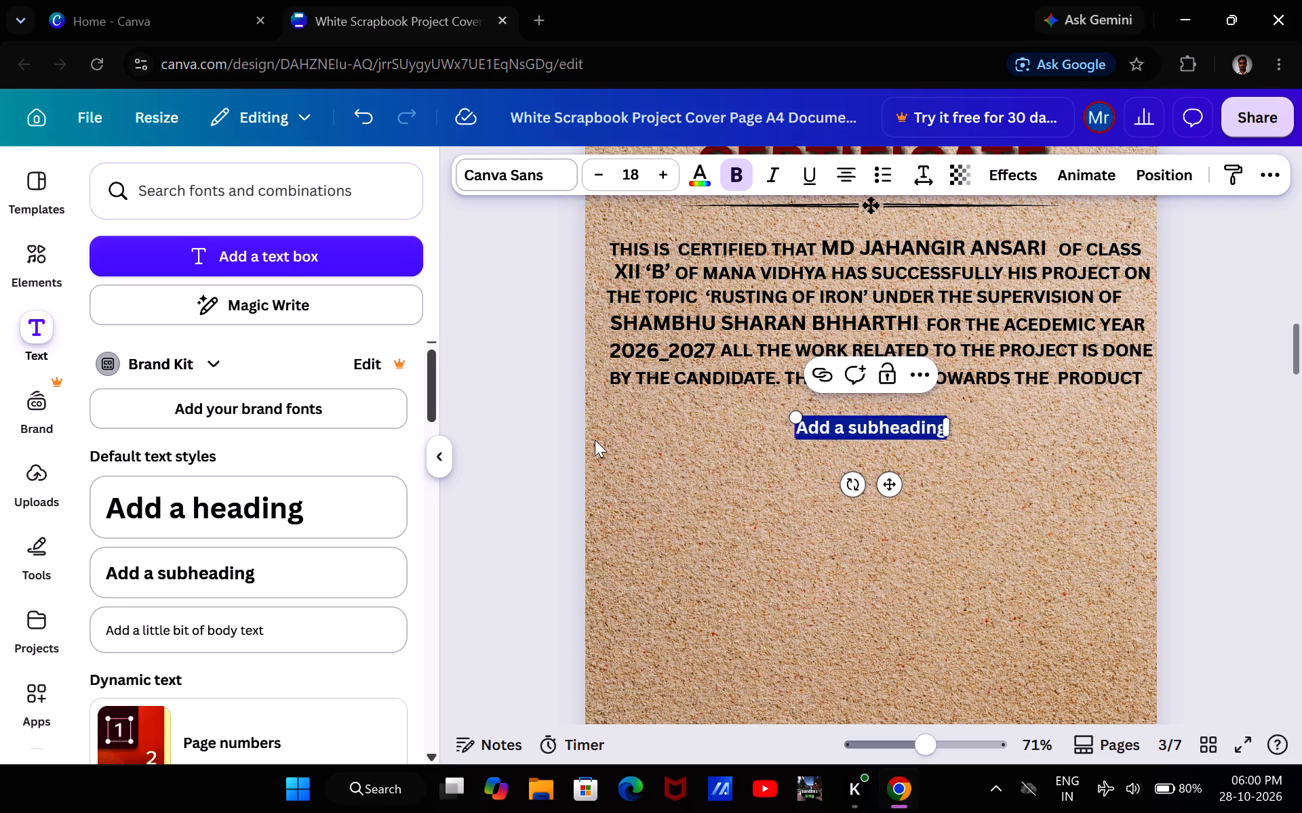
type("HAD")
key("space")
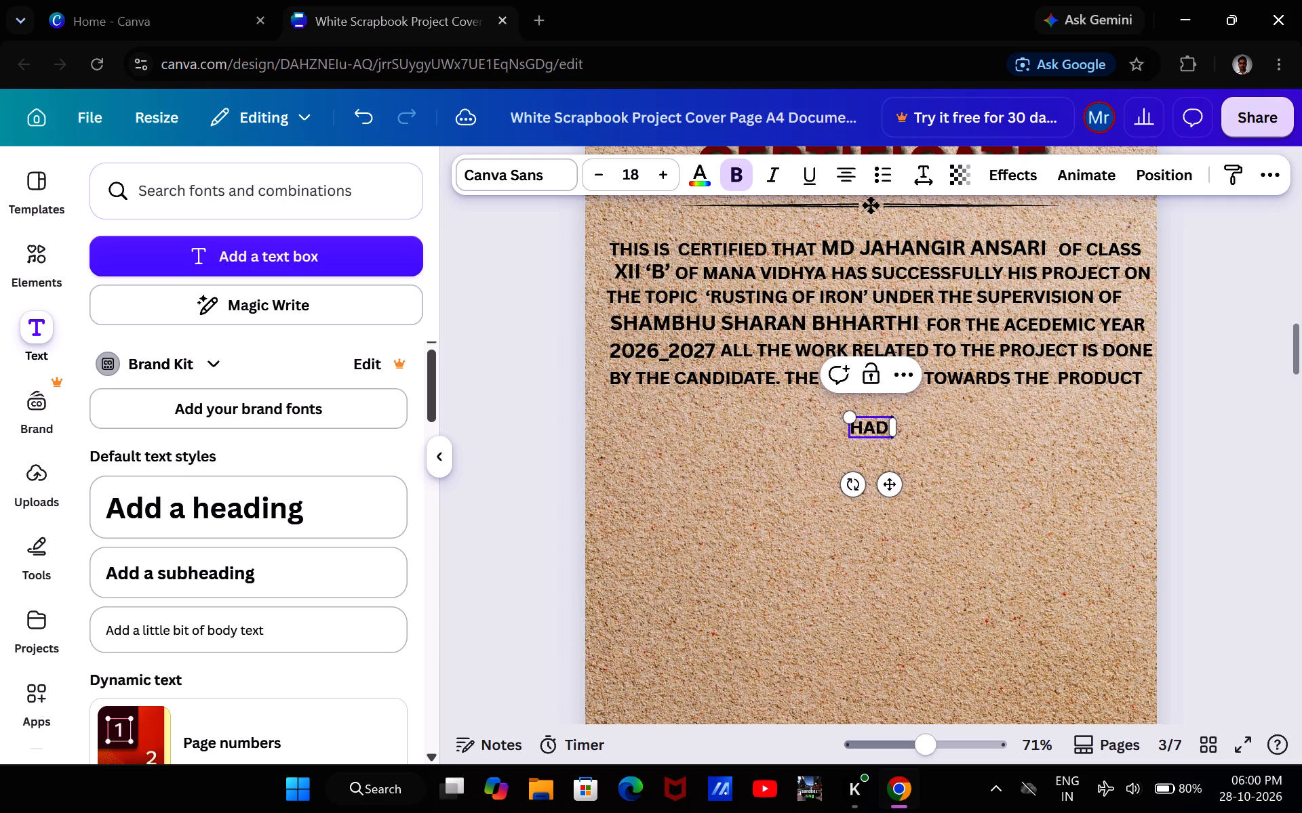
type("SINCERELY")
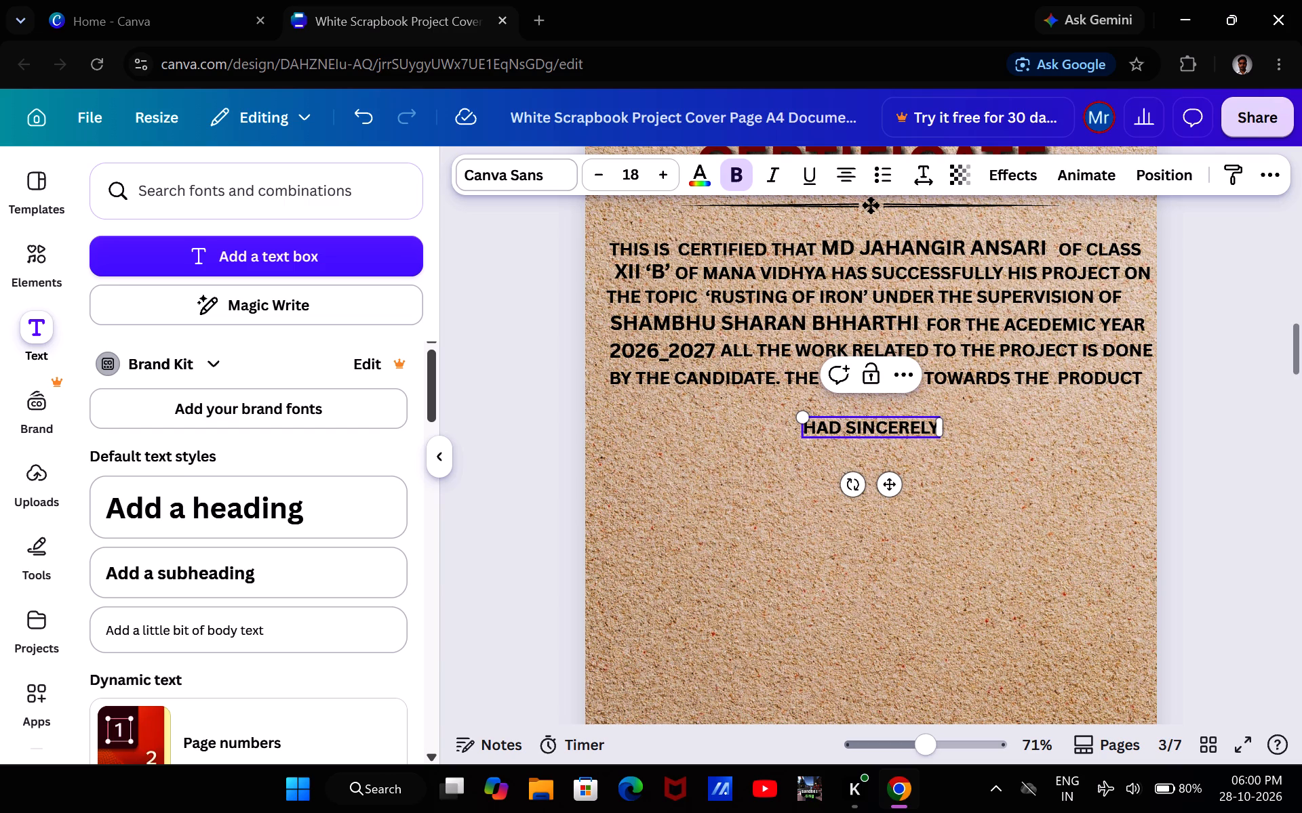
key("space")
type("AND")
key("space")
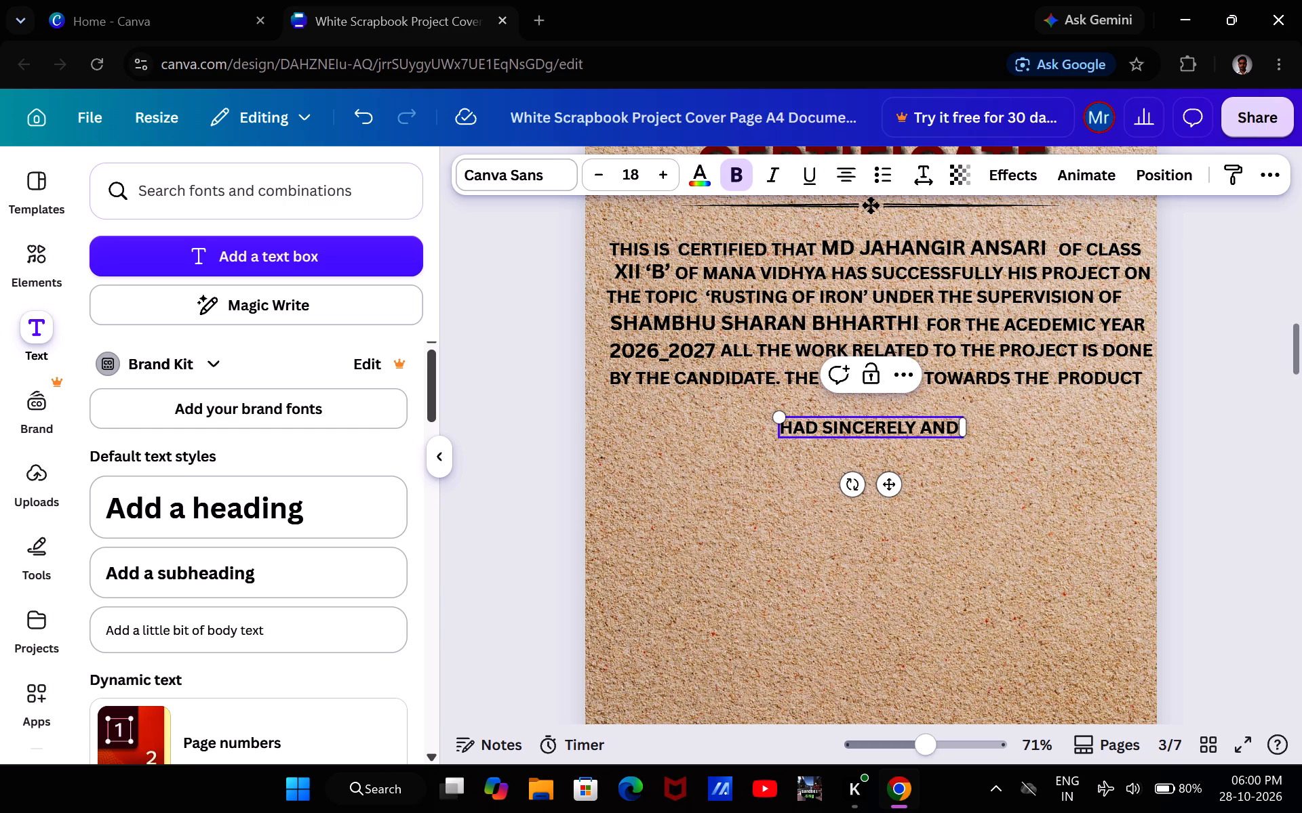
key("s")
type("CIENTIFIC")
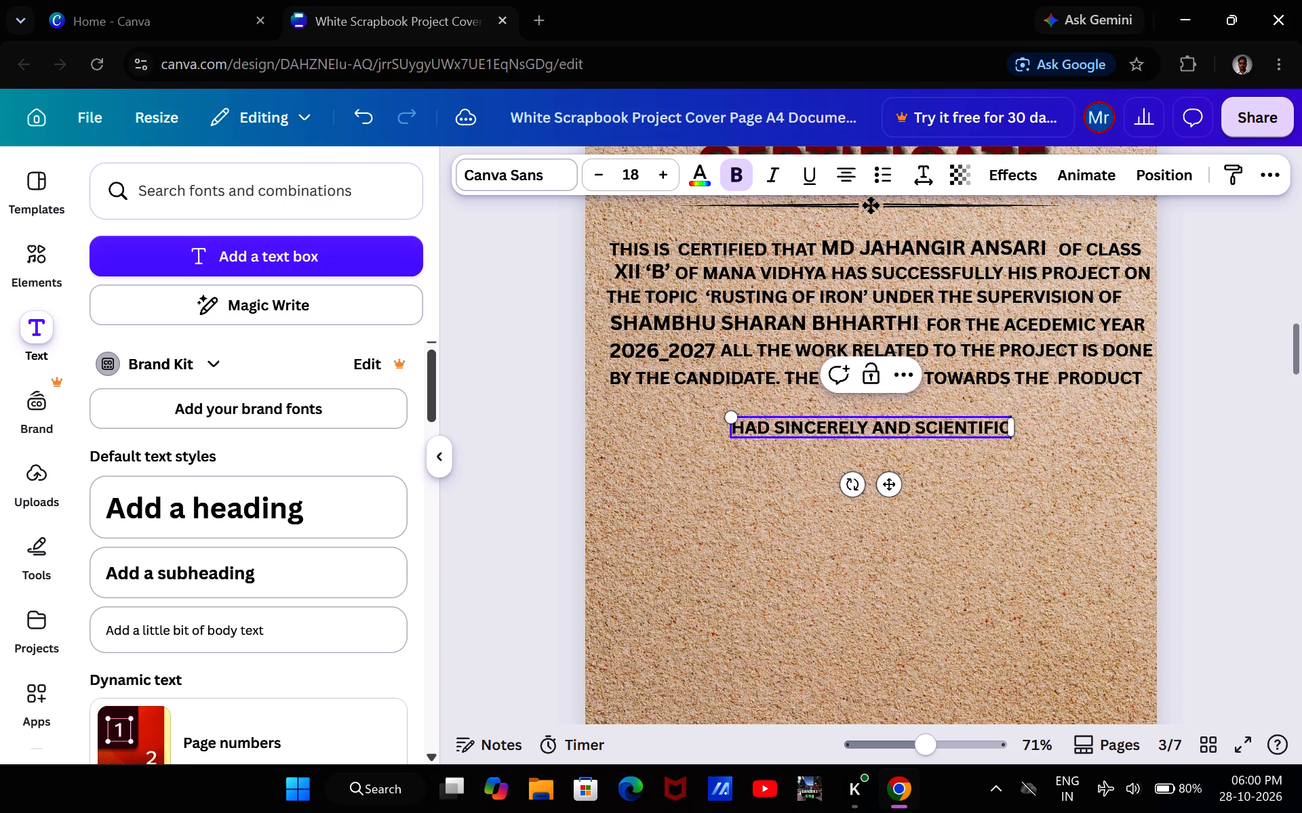
key("space")
type("AS")
key("space")
type("PER")
key("space")
type("THE SYLLABUS")
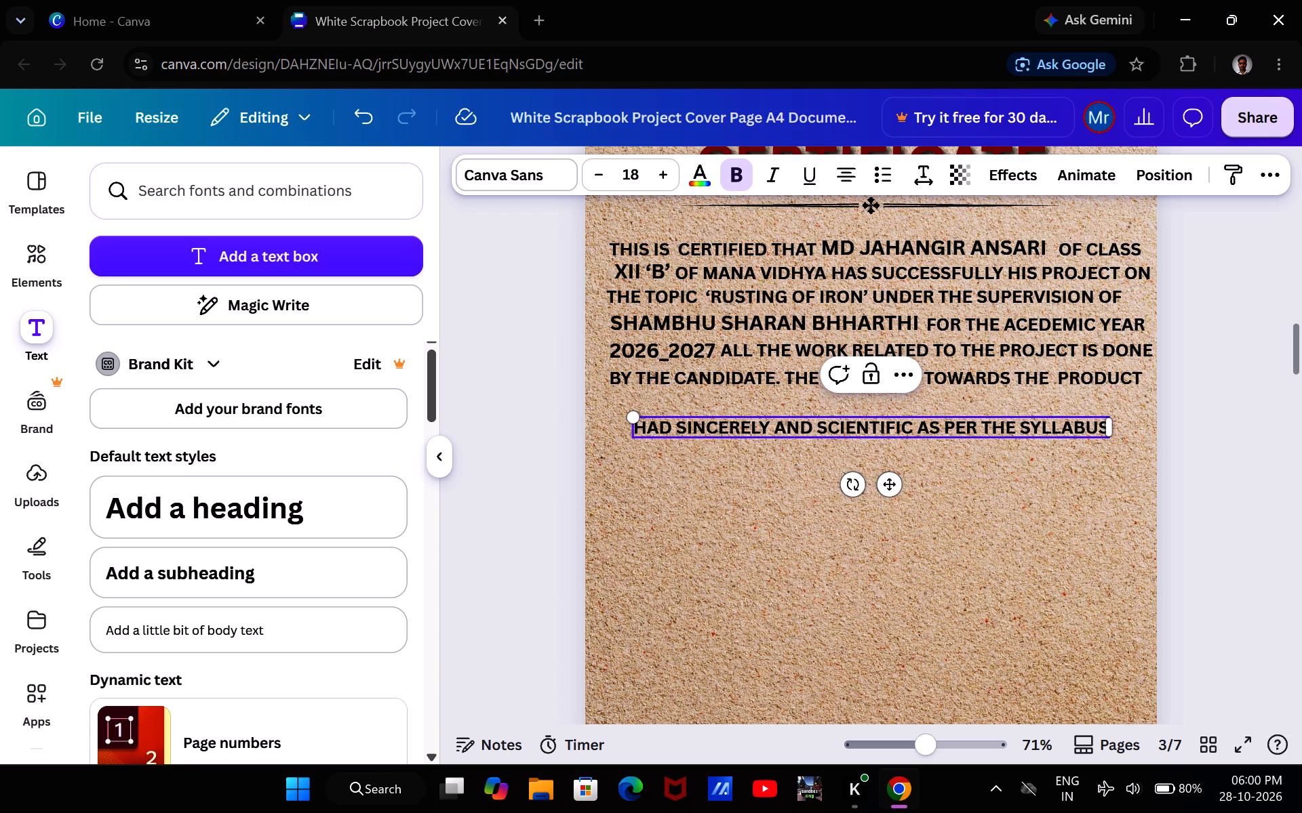
key("space")
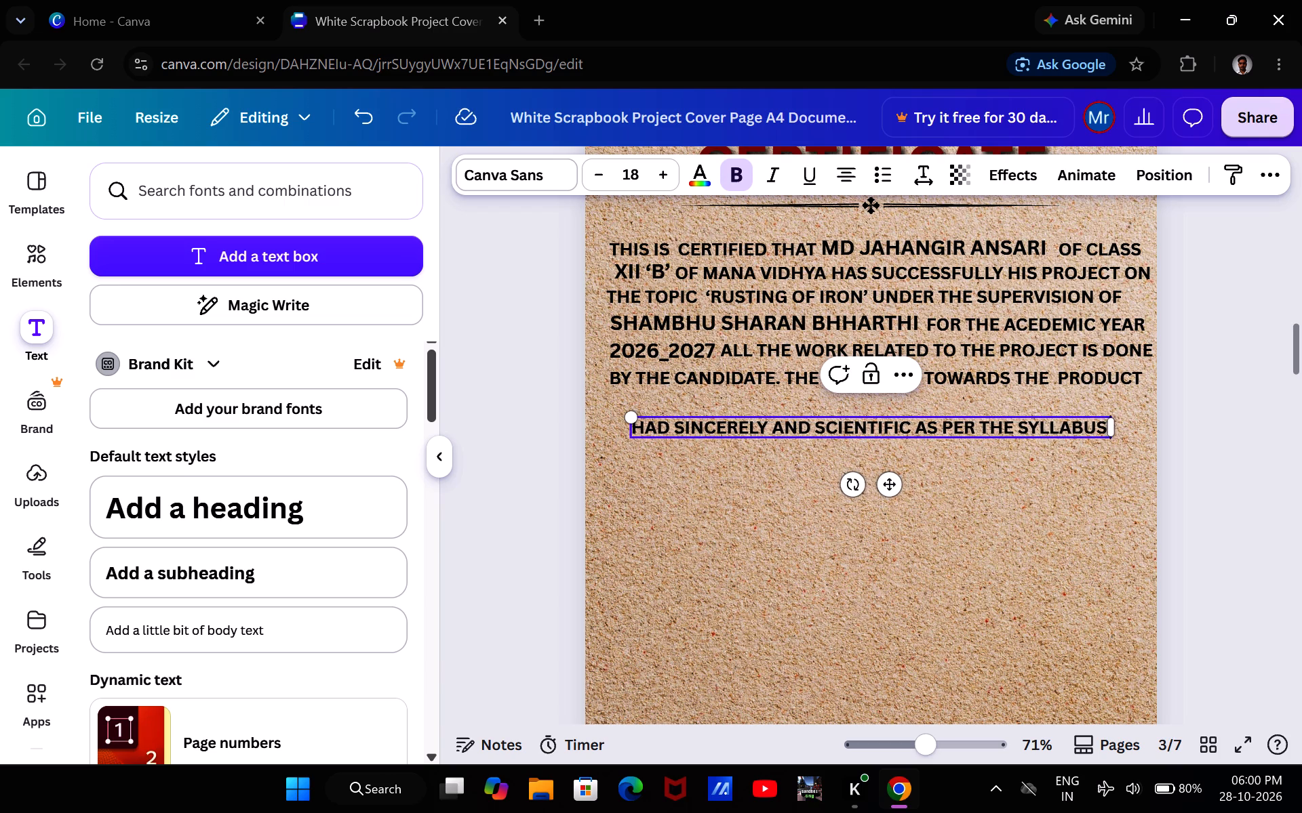
type("PRE")
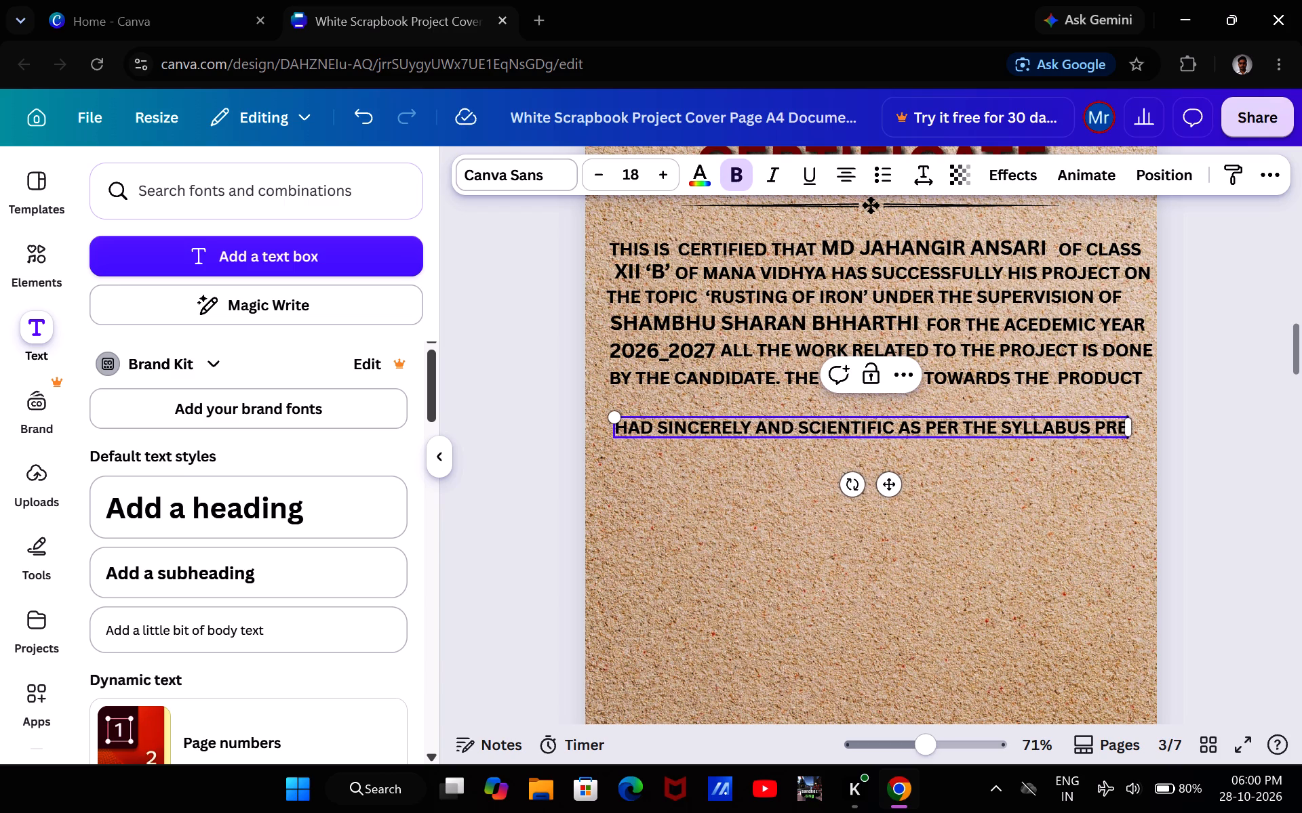
Move the new "HAD SINCERELY" line up to sit directly beneath the "BY THE CANDIDATE" line.
left_click(893, 485)
left_click_drag(893, 485, 920, 458)
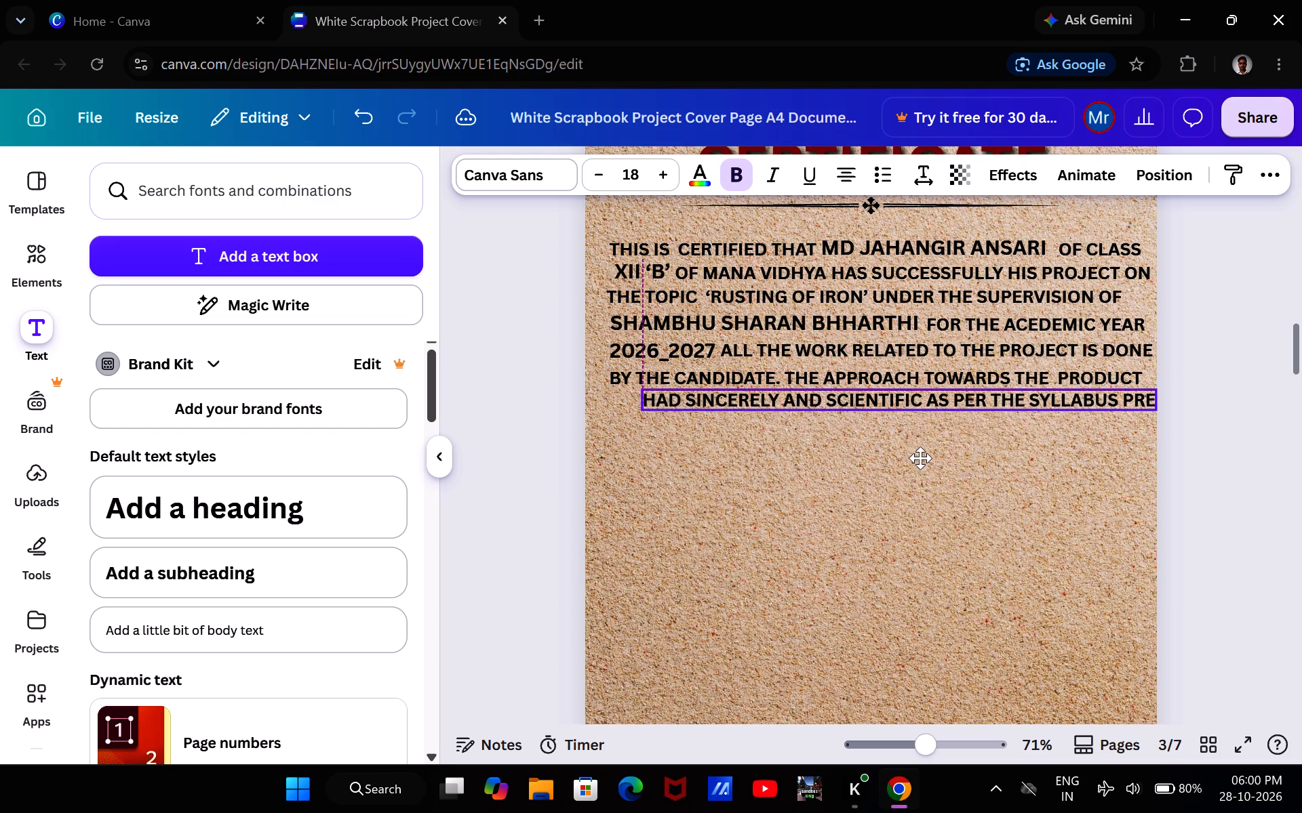
left_click_drag(920, 458, 920, 458)
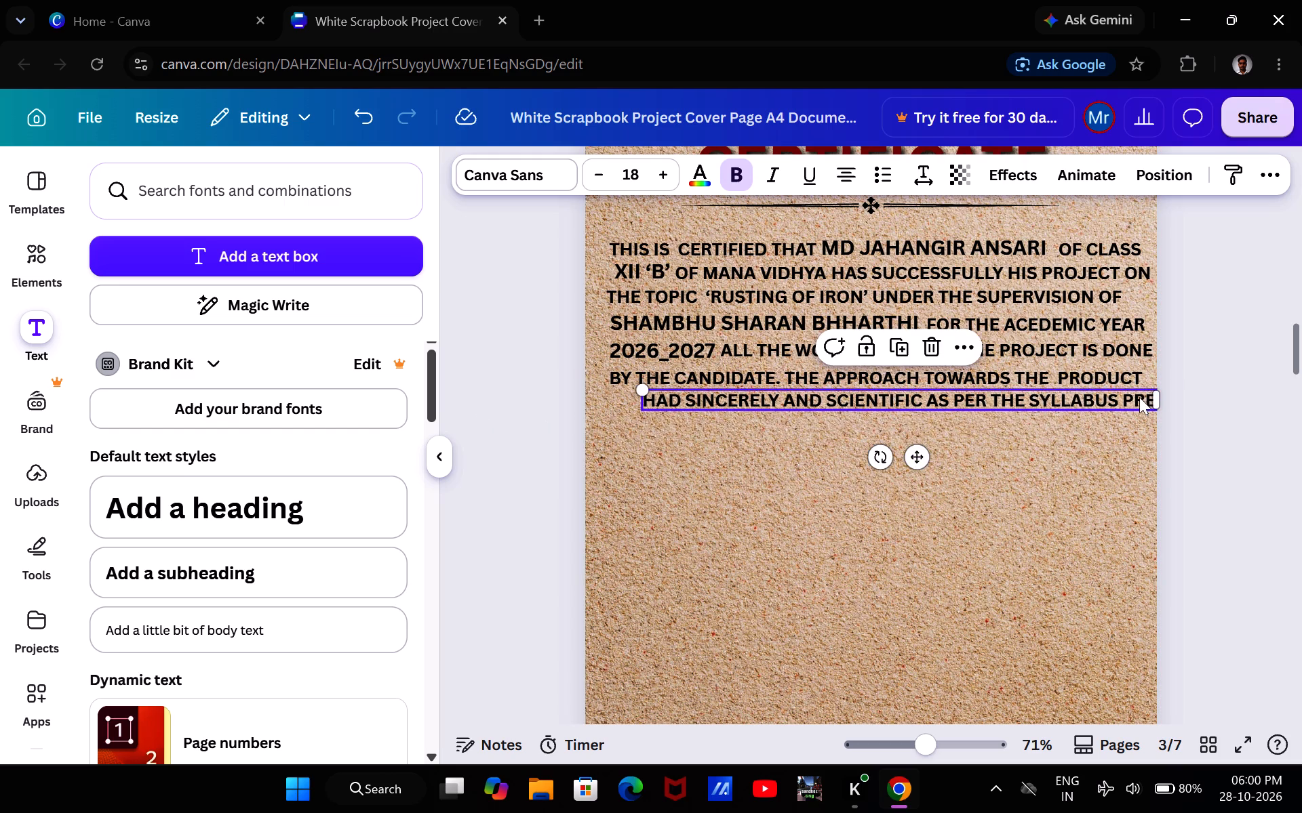
Replace "PRE" at the end of the "HAD SINCERELY" line with "R".
left_click(1130, 394)
key("Right")
key("Right")
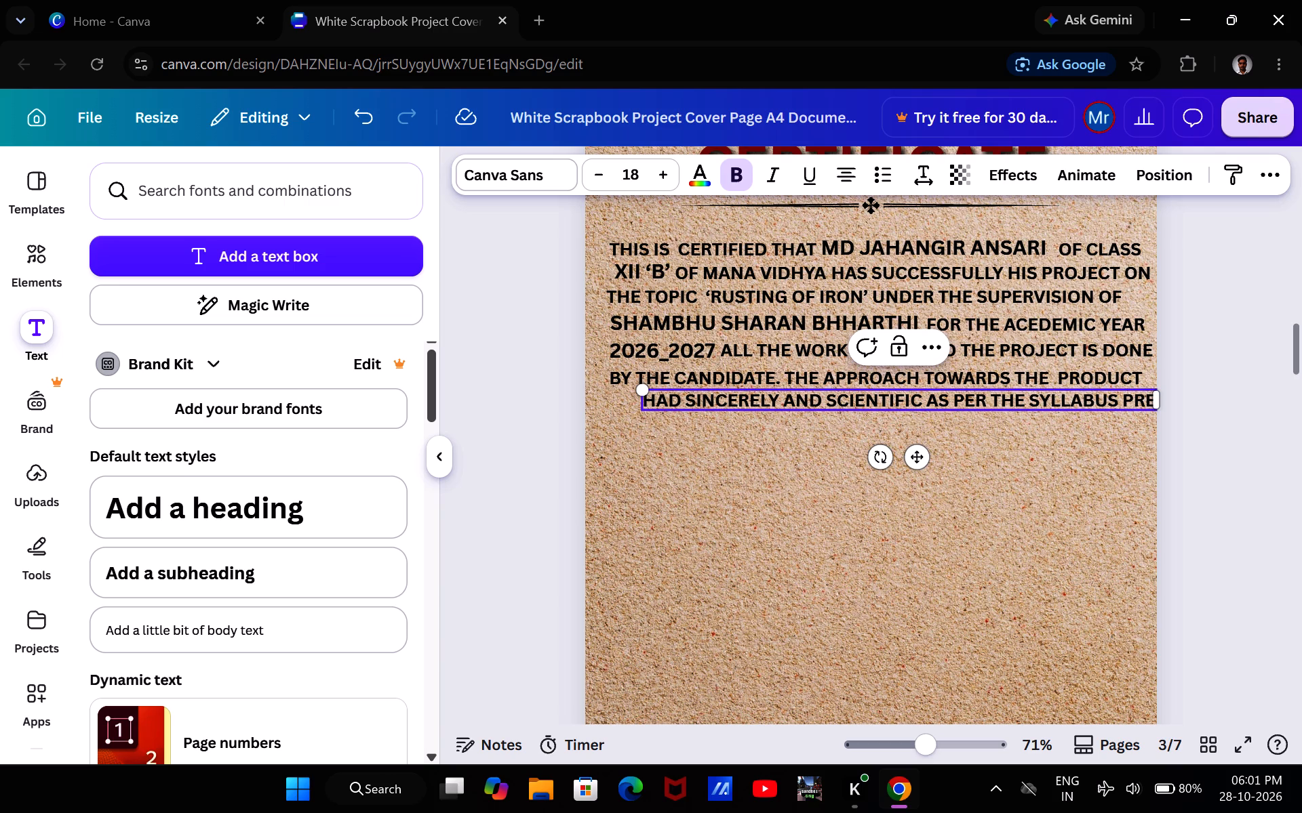
key("BackSpace")
key("BackSpace")
key("BackSpace")
type("RE")
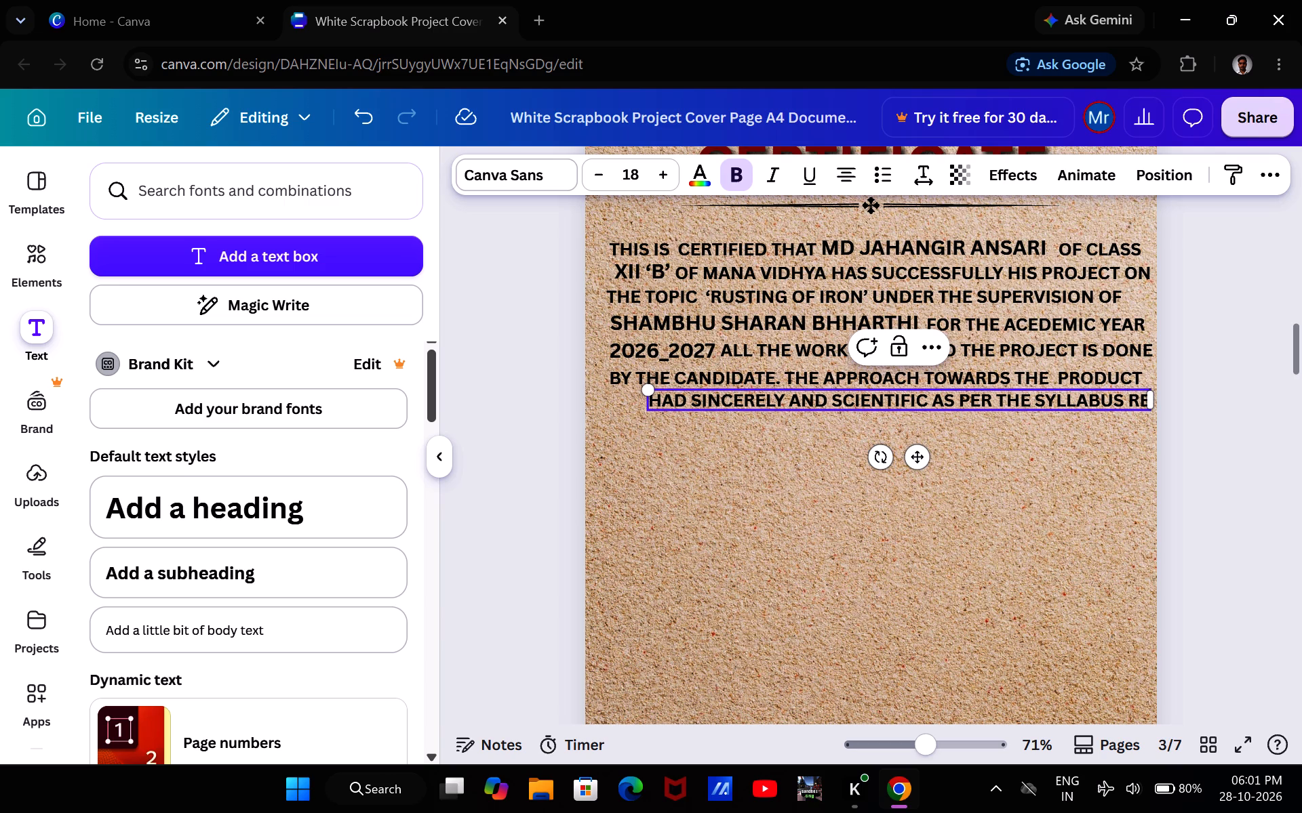
type("CEI")
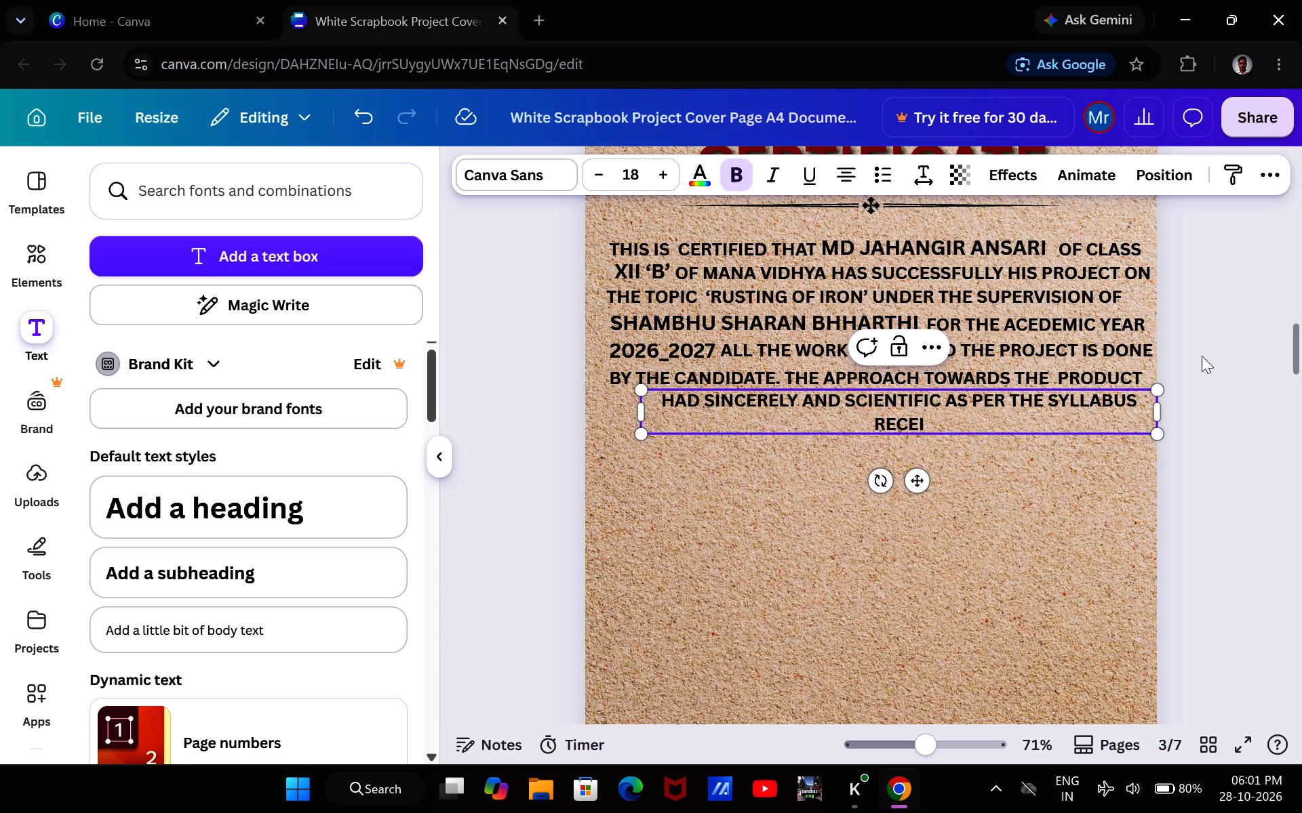
key("BackSpace")
key("BackSpace")
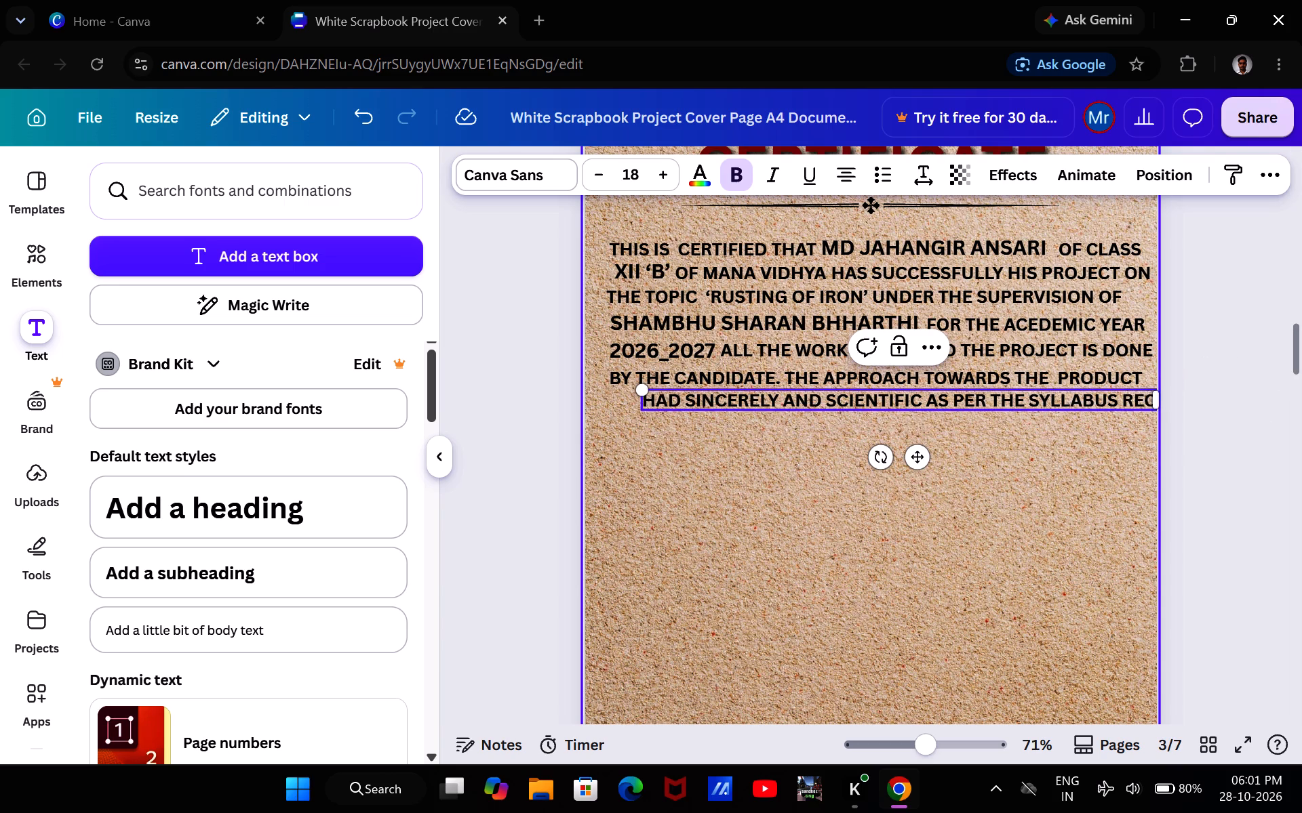
key("BackSpace")
key("BackSpace")
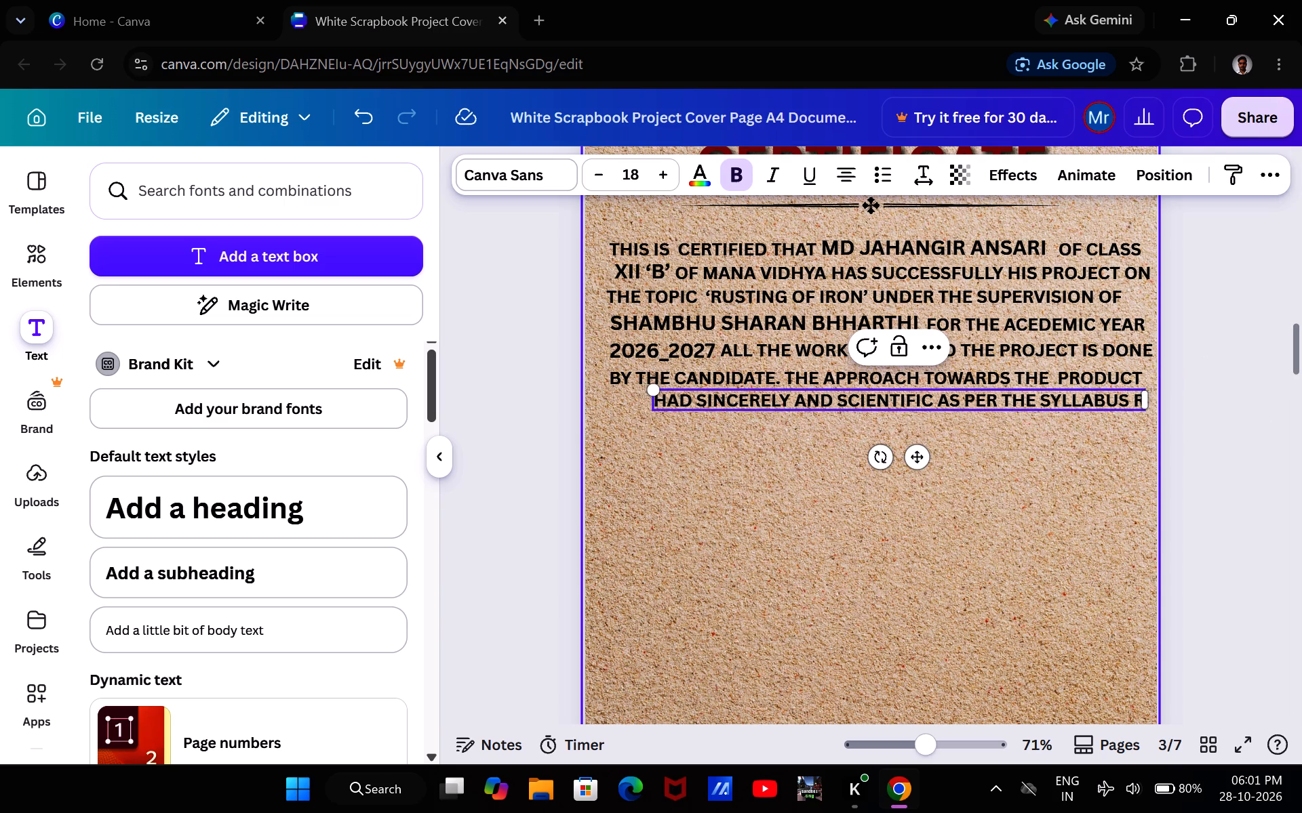
Shift the "HAD SINCERELY" line sideways so it starts near the paragraph's left edge.
left_click_drag(923, 454, 873, 454)
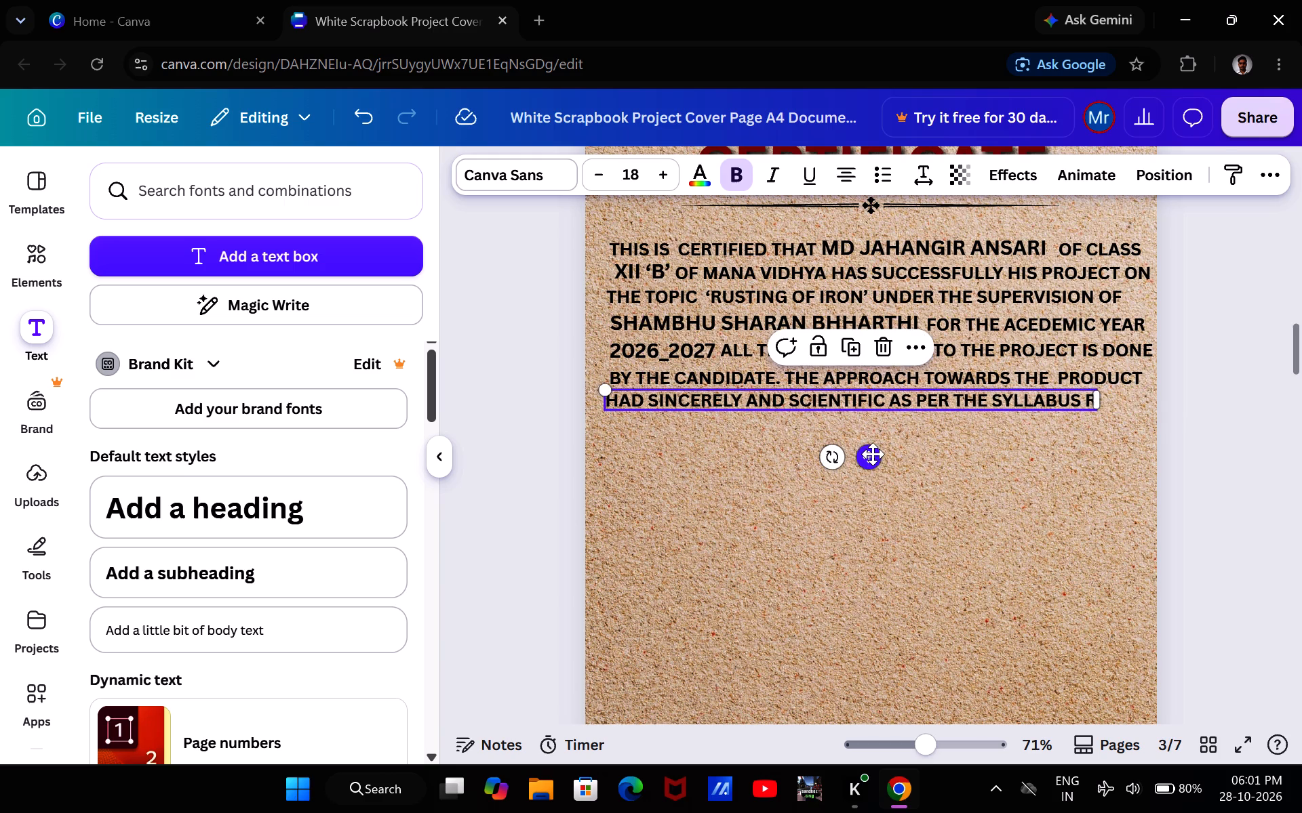
Complete the last word of the "HAD SINCERELY" line as "RECEIVED".
key("e")
left_click(1068, 399)
key("Right")
key("Right")
key("Right")
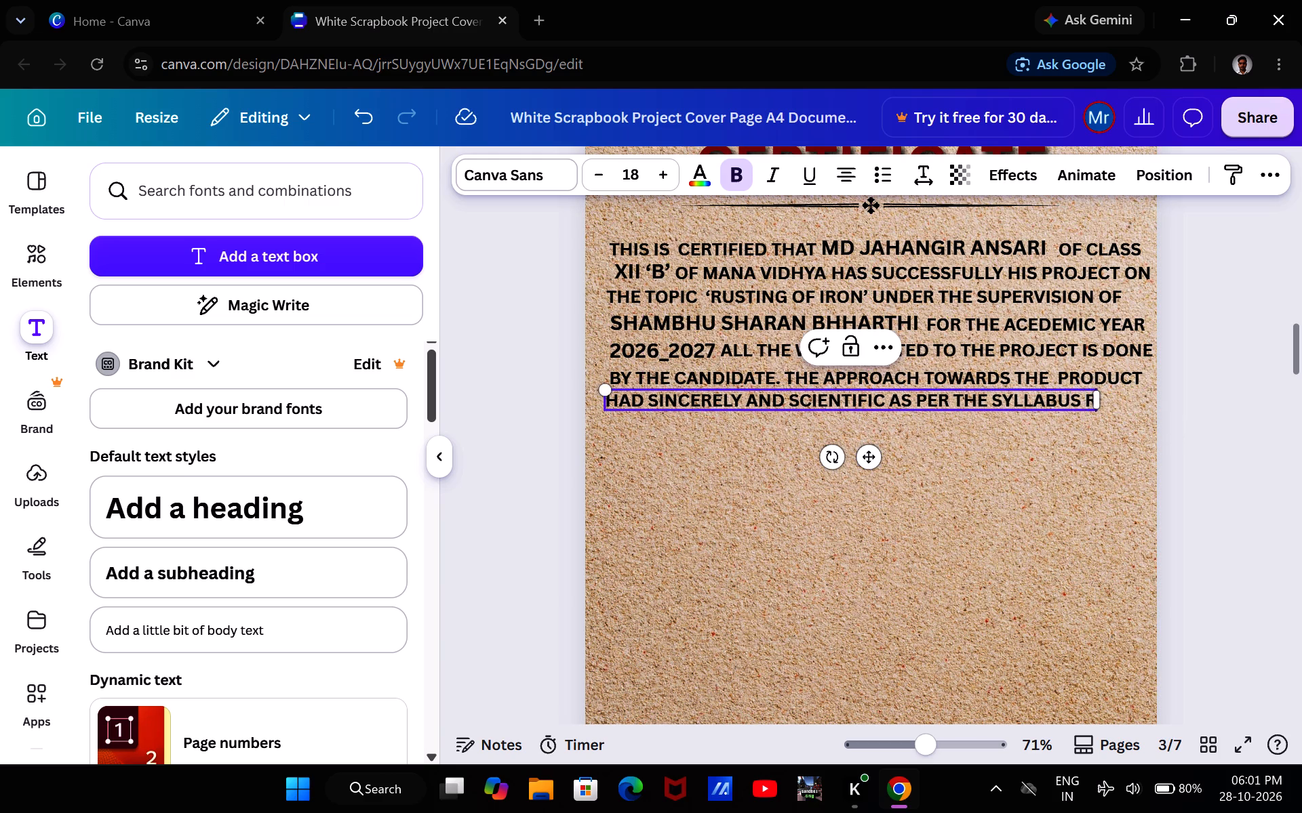
key("e")
type("CEIVE")
key("d")
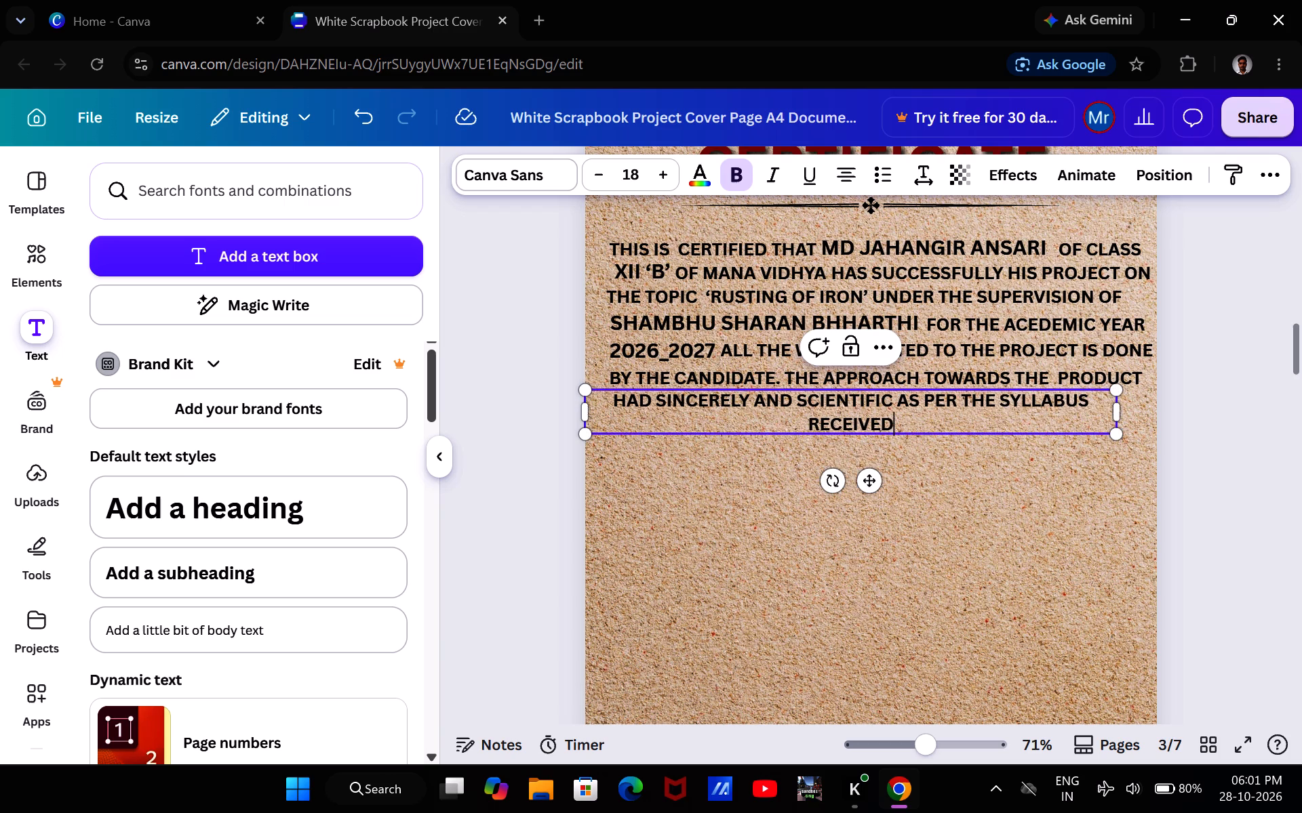
Widen the "HAD SINCERELY" text box slightly past the page's right edge so "RECEIVED" fits on the same line.
double_click(1116, 415)
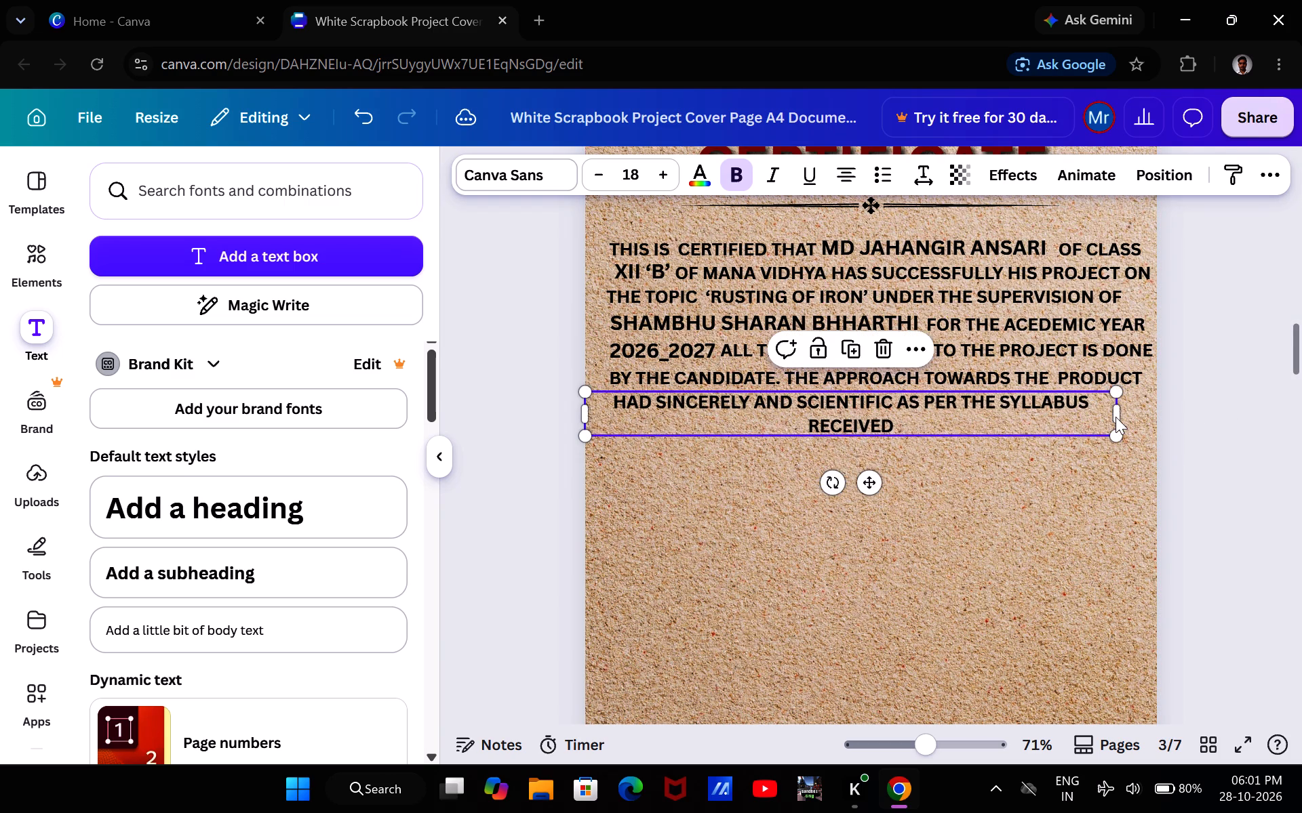
left_click(1115, 414)
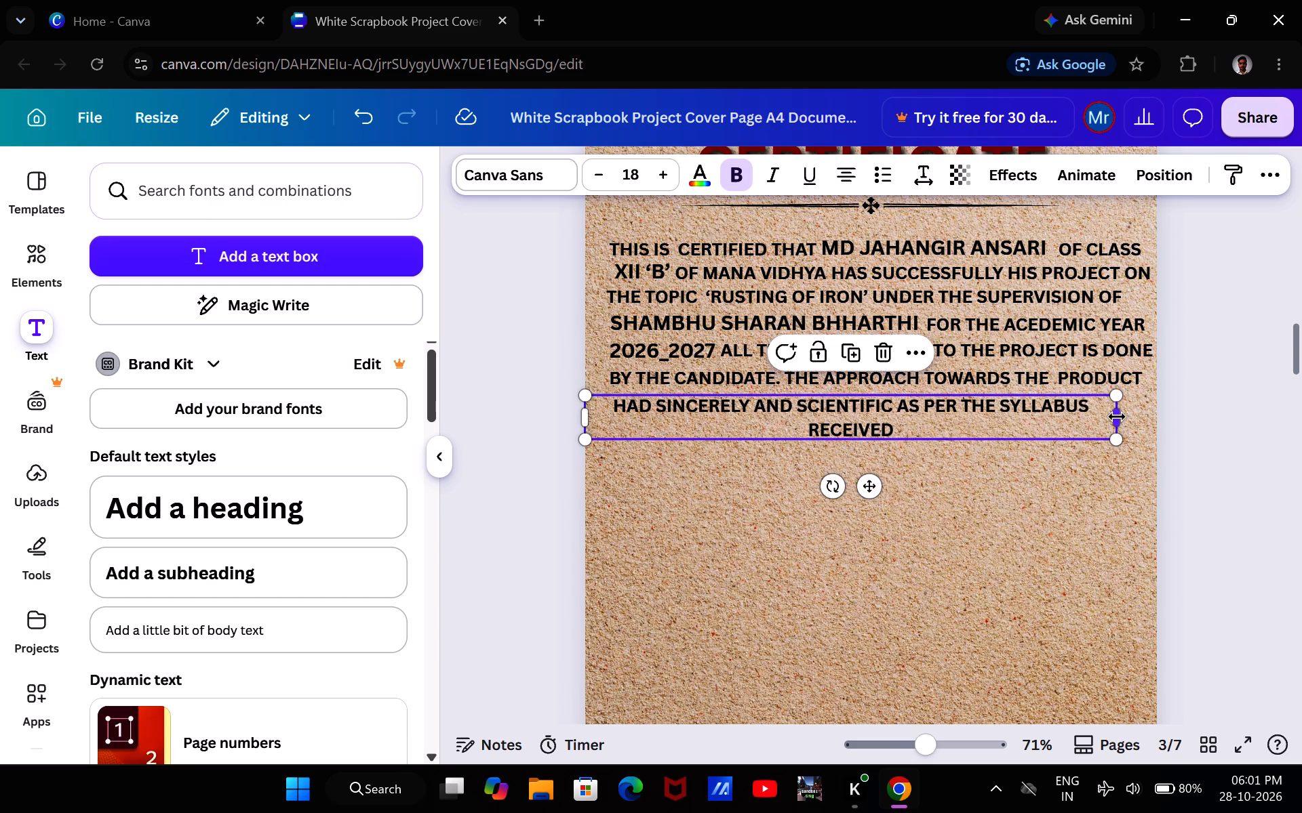
left_click(1111, 421)
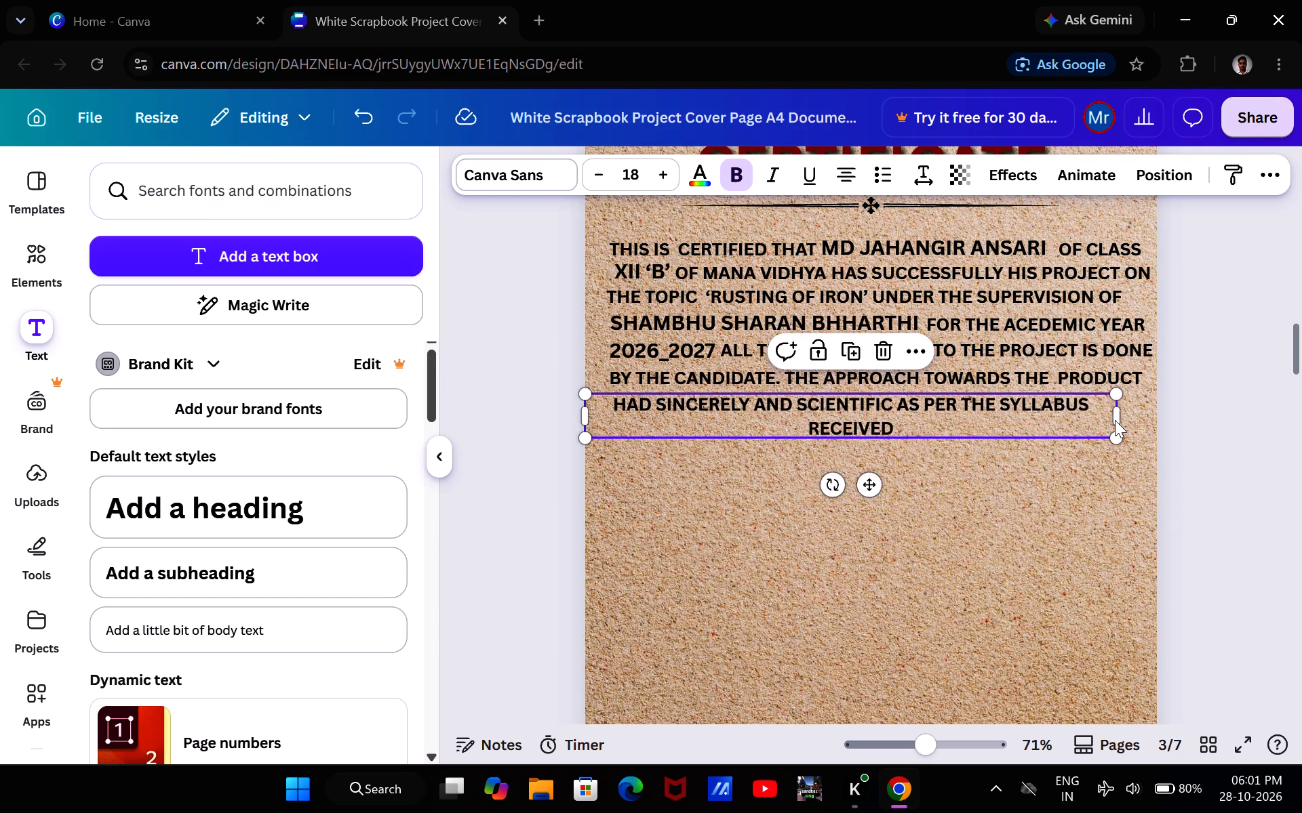
double_click(1116, 418)
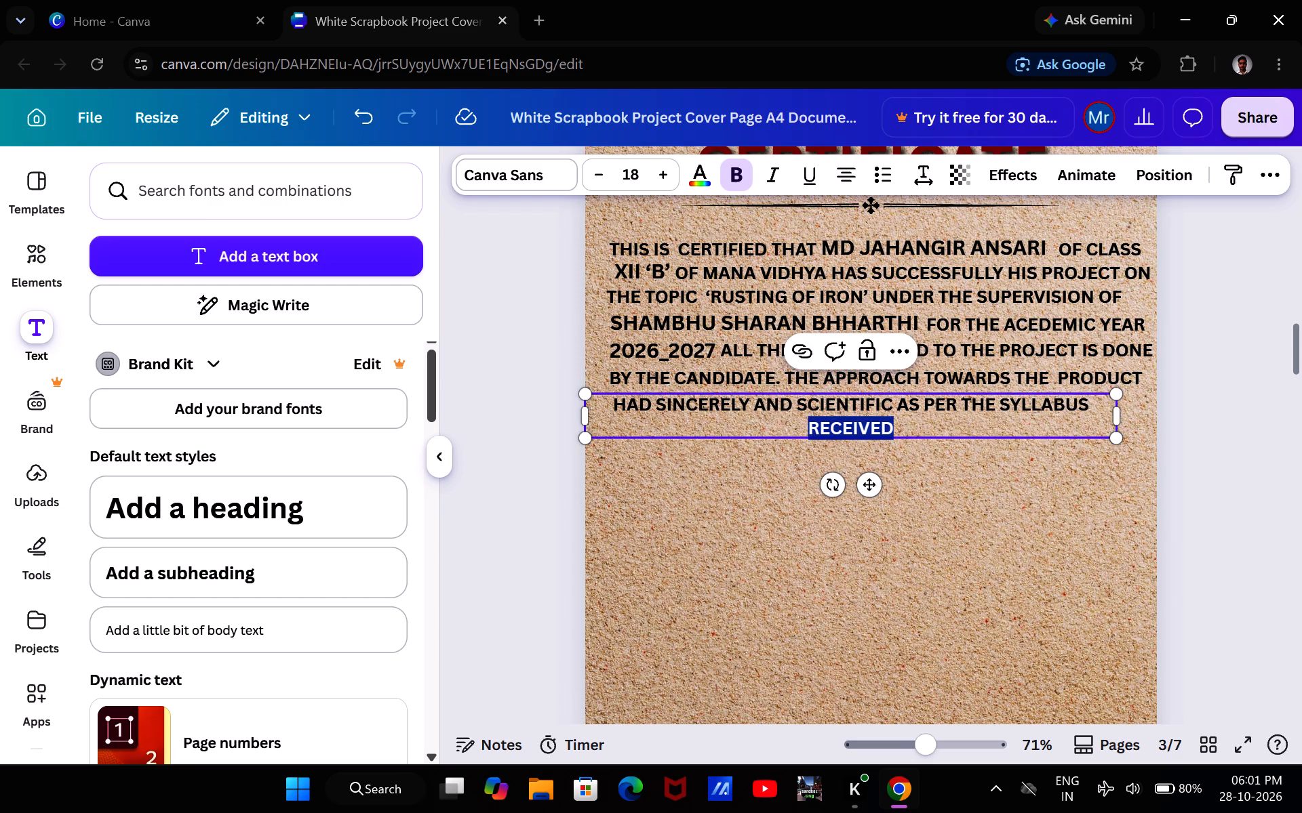
left_click_drag(1123, 416, 1165, 415)
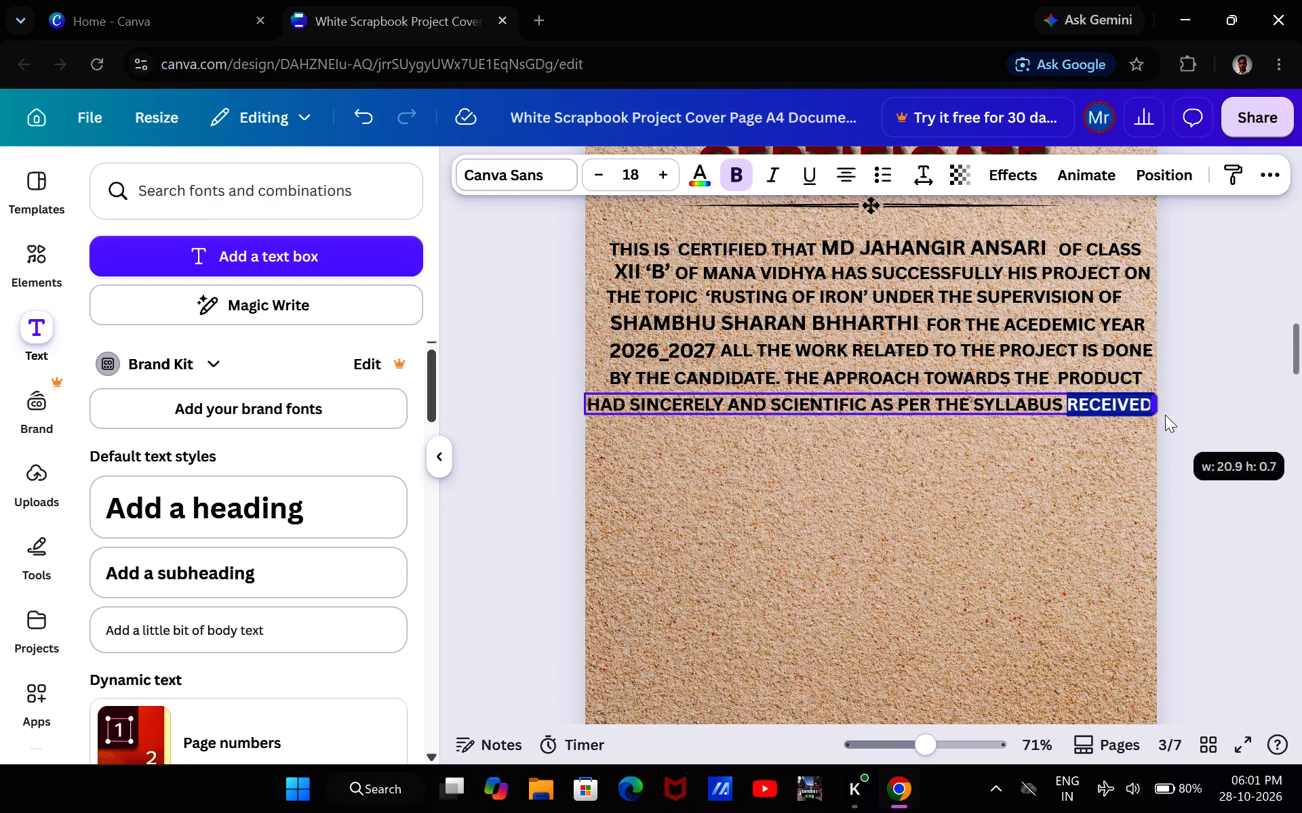
left_click_drag(1165, 415, 1176, 413)
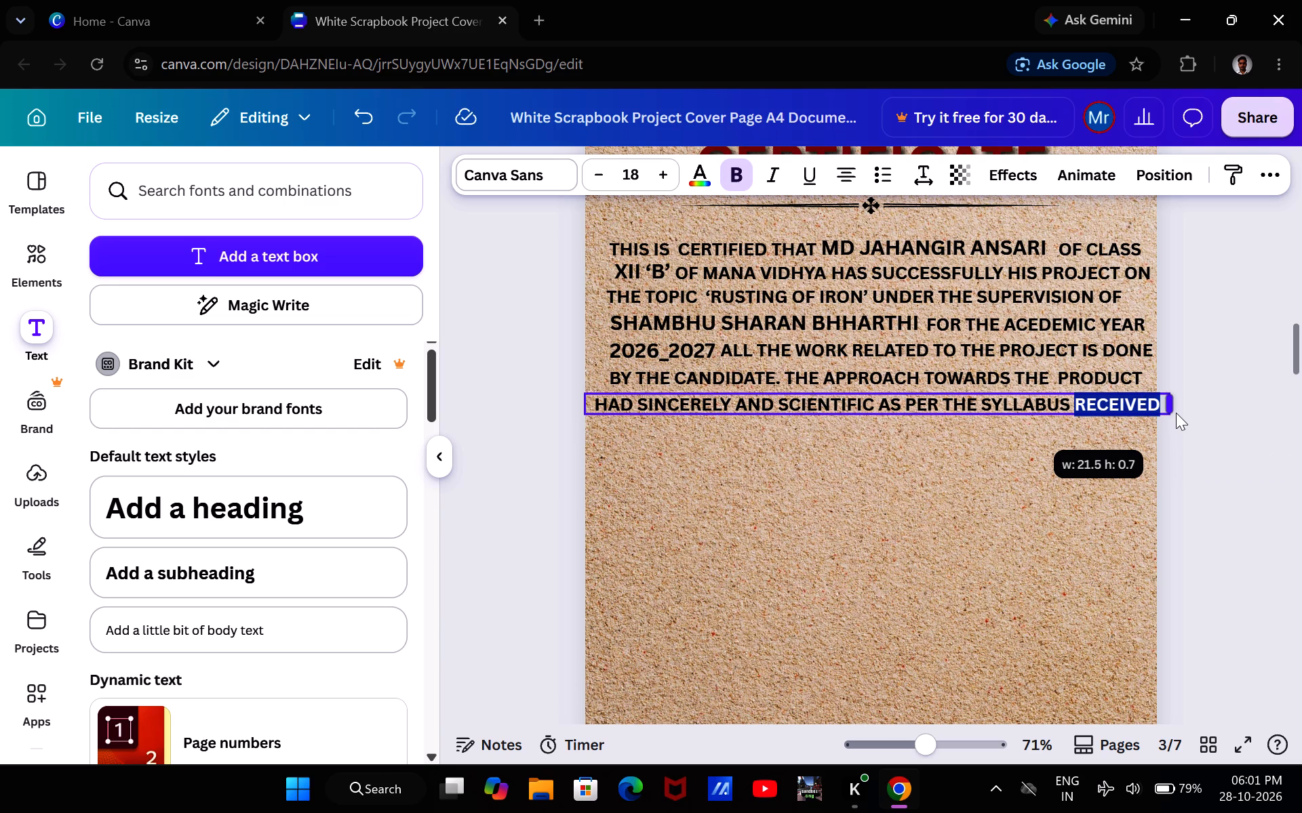
left_click_drag(1176, 413, 1150, 414)
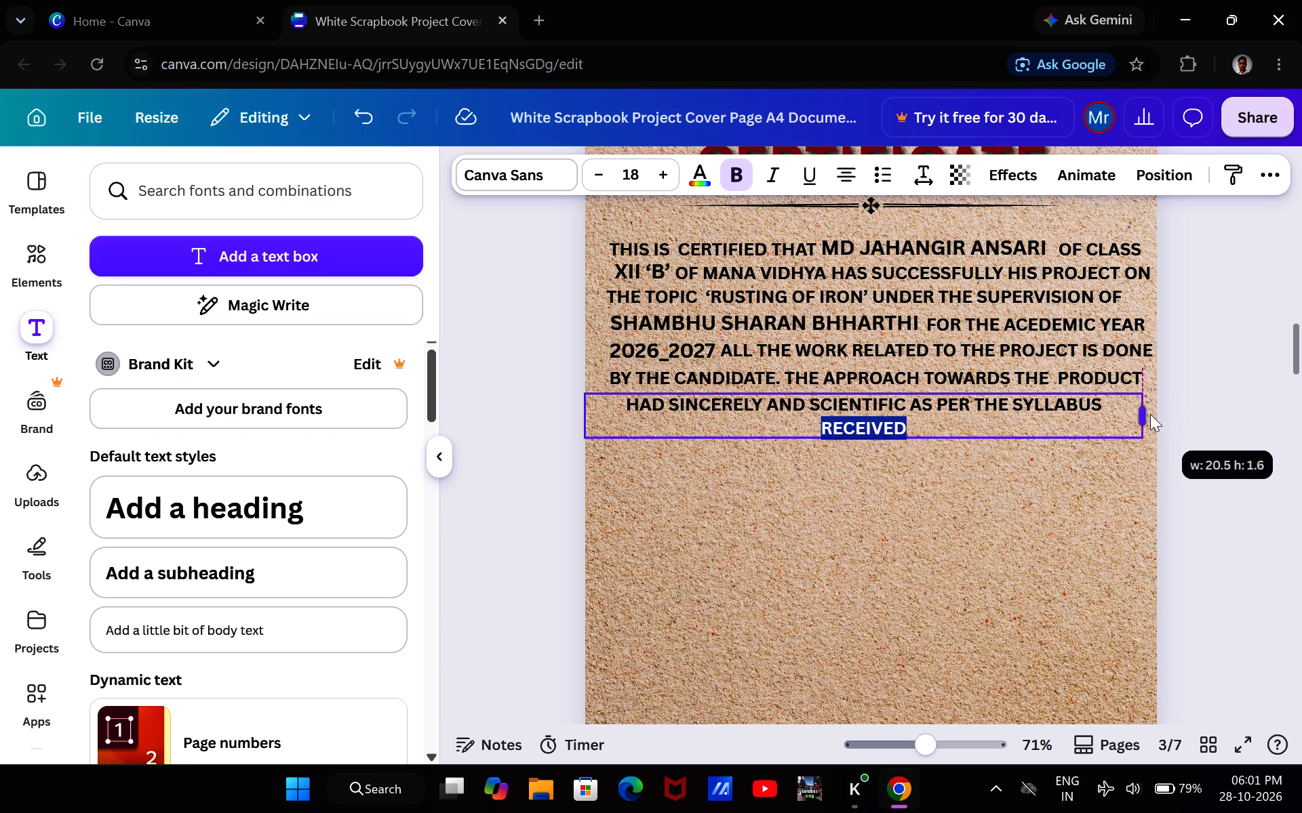
left_click_drag(1150, 414, 1171, 408)
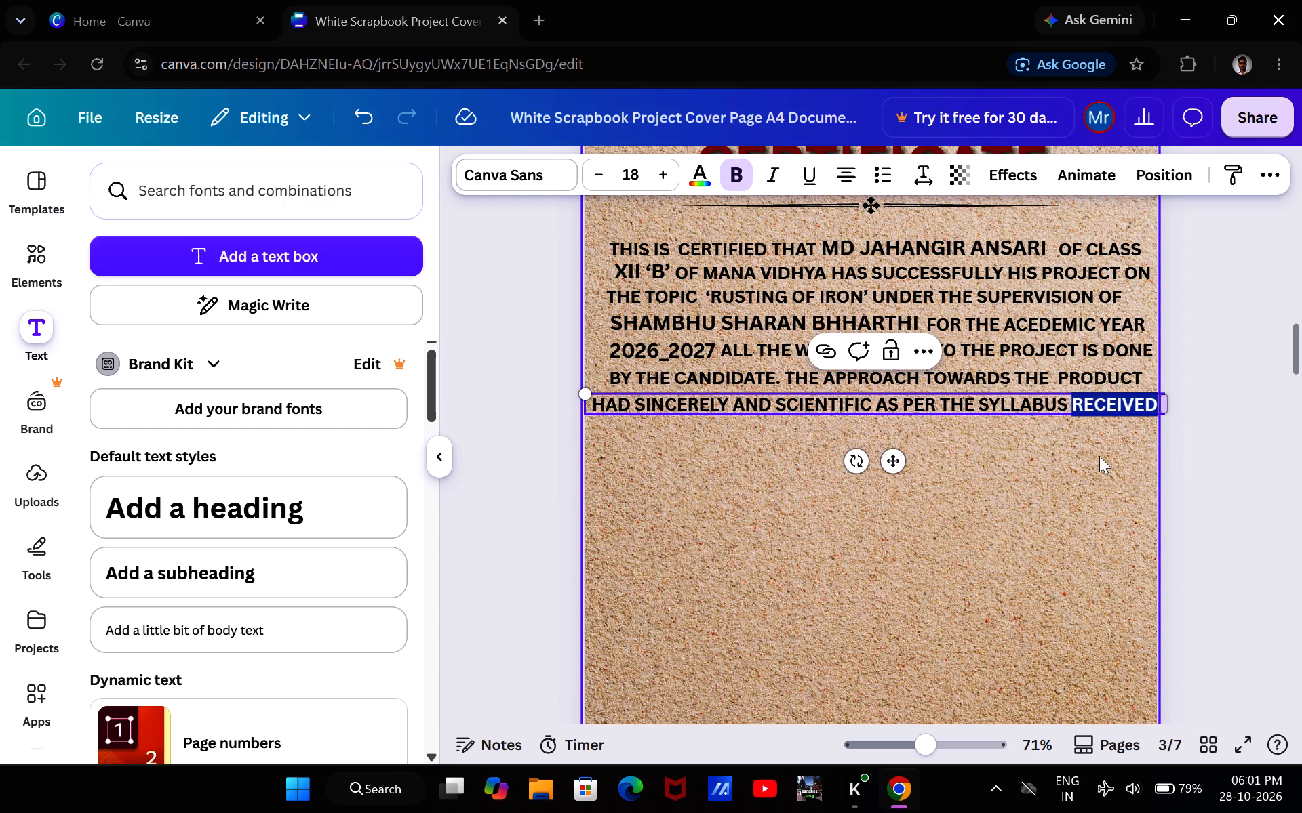
left_click(1099, 456)
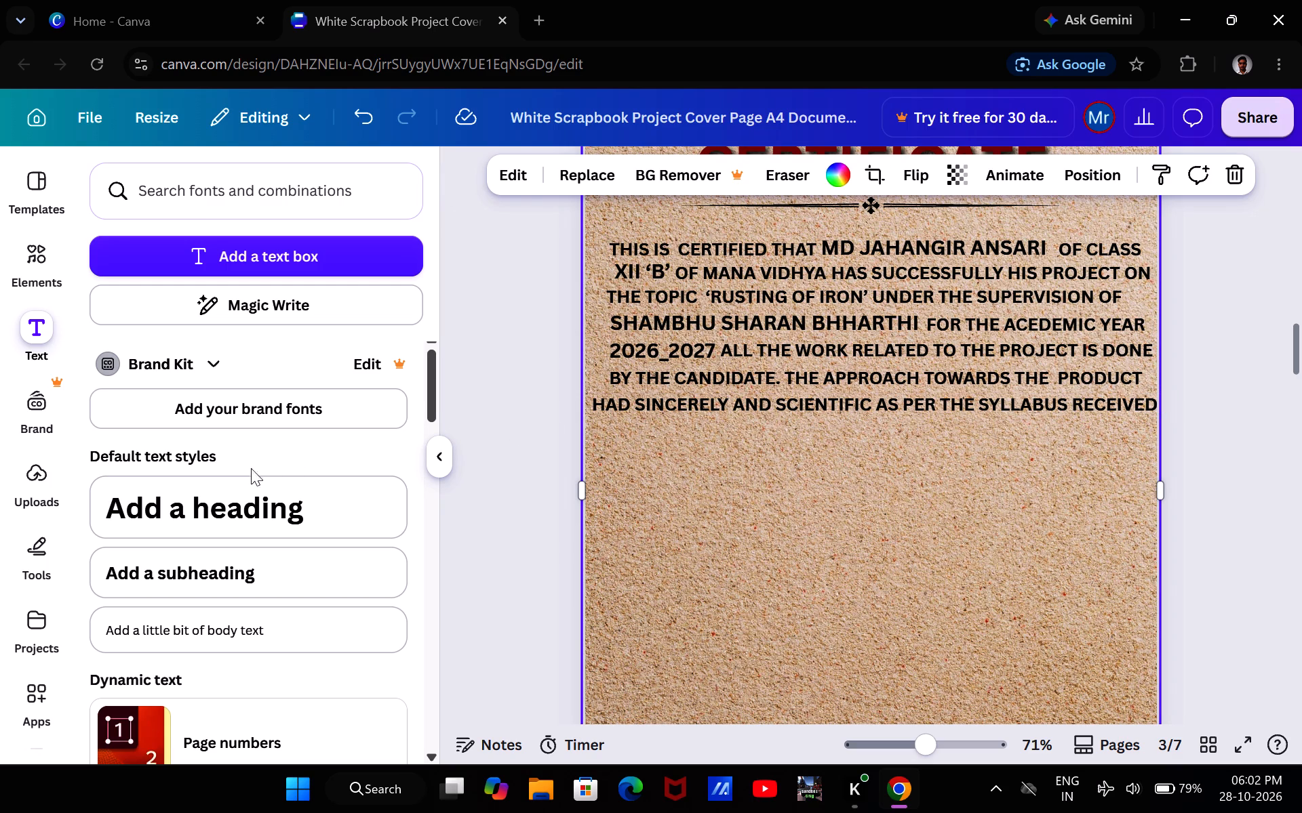
Add a size 18 subheading reading "BY THE CBSE" below the "HAD SINCERELY" line.
left_click(216, 566)
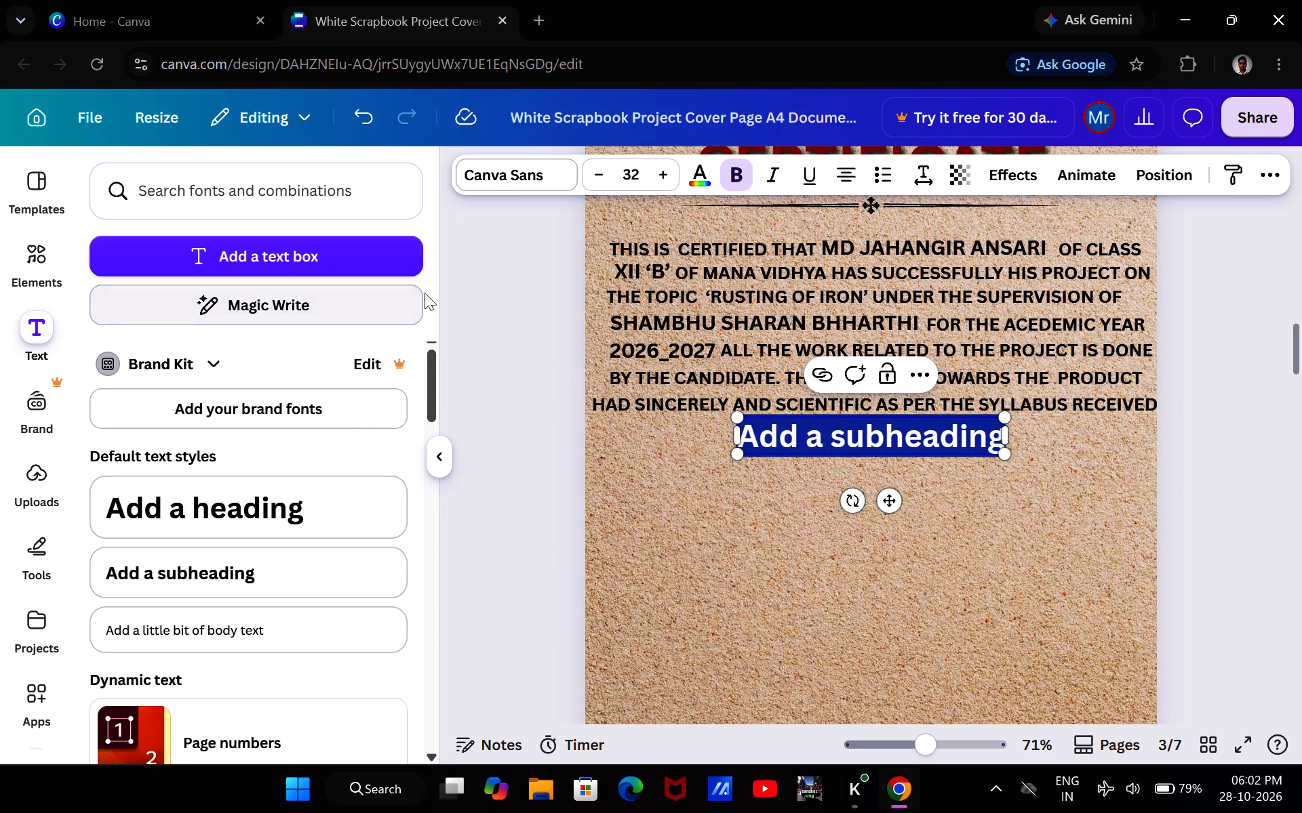
left_click(639, 190)
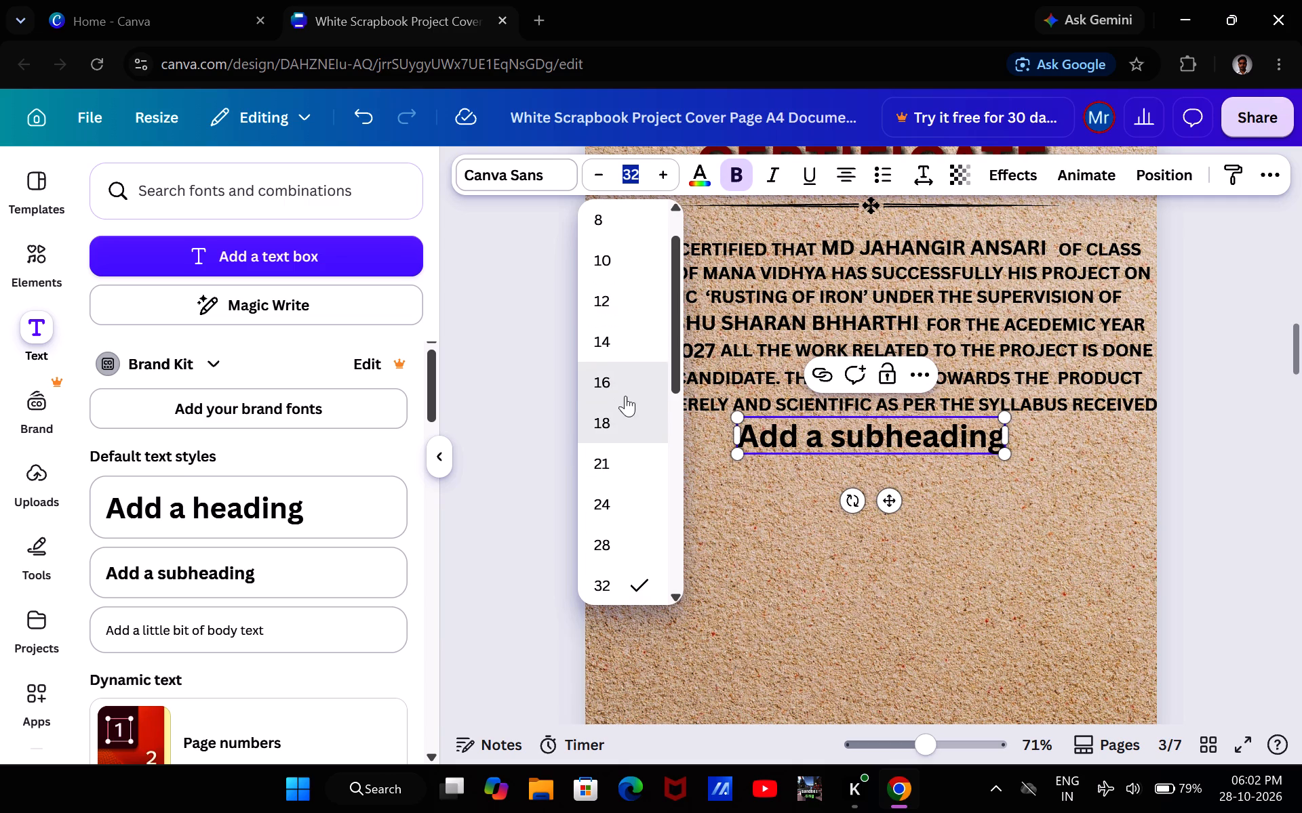
left_click(611, 405)
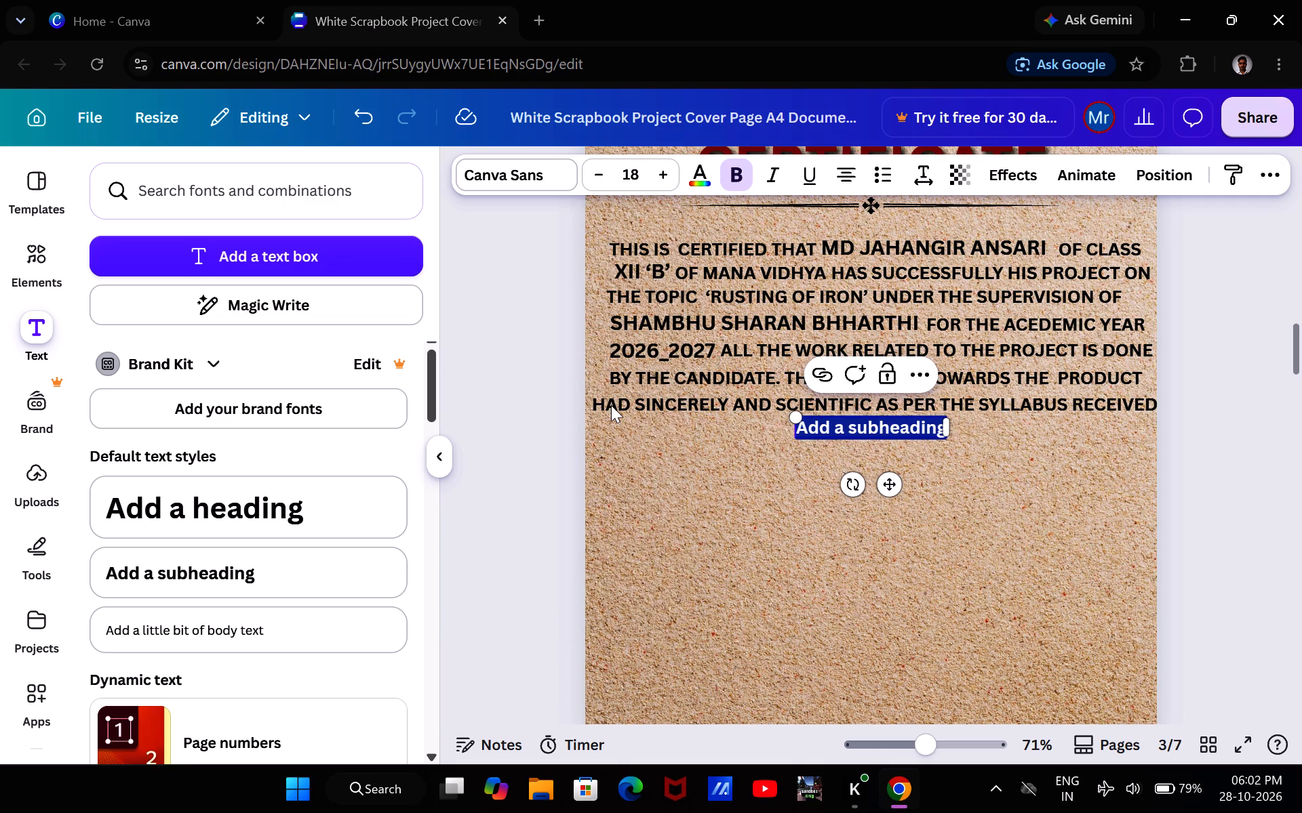
type("BY THE")
key("space")
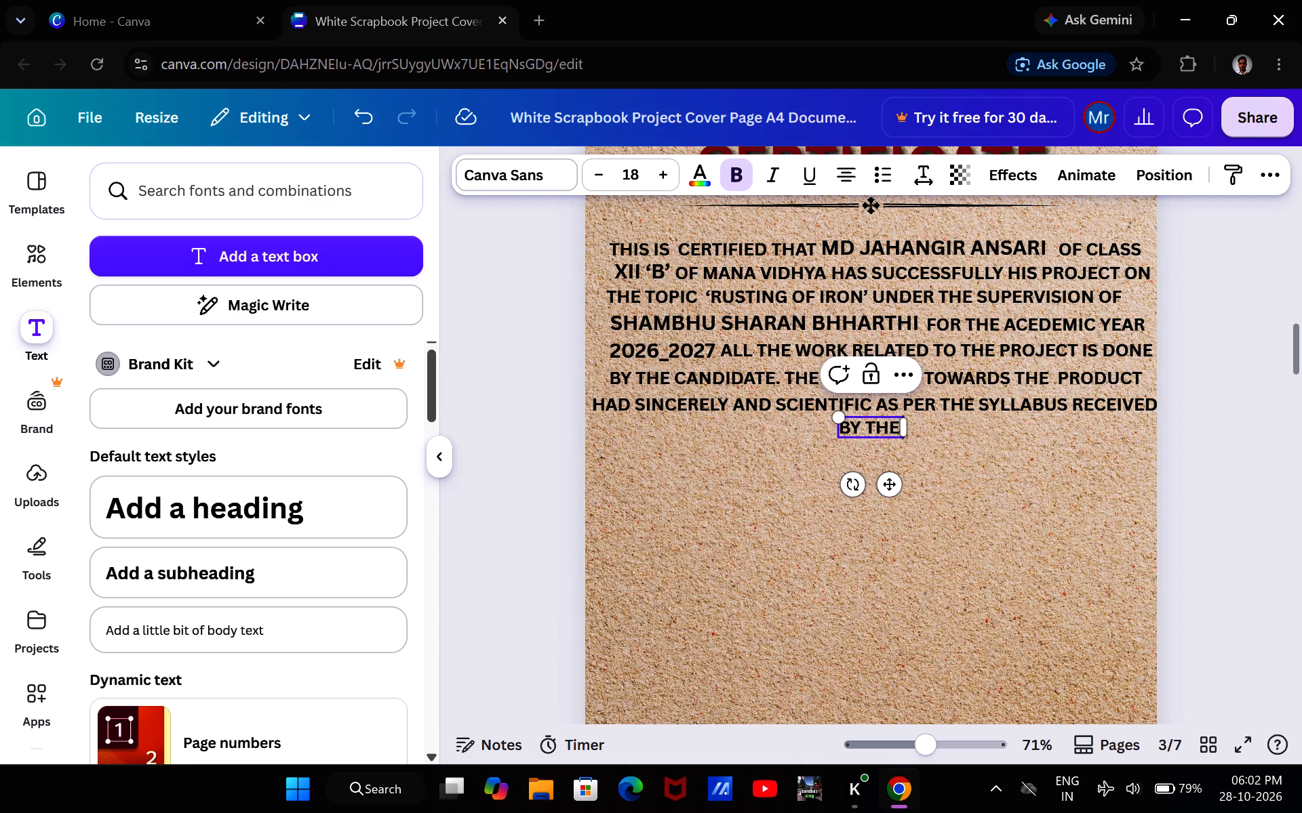
type("CBSE")
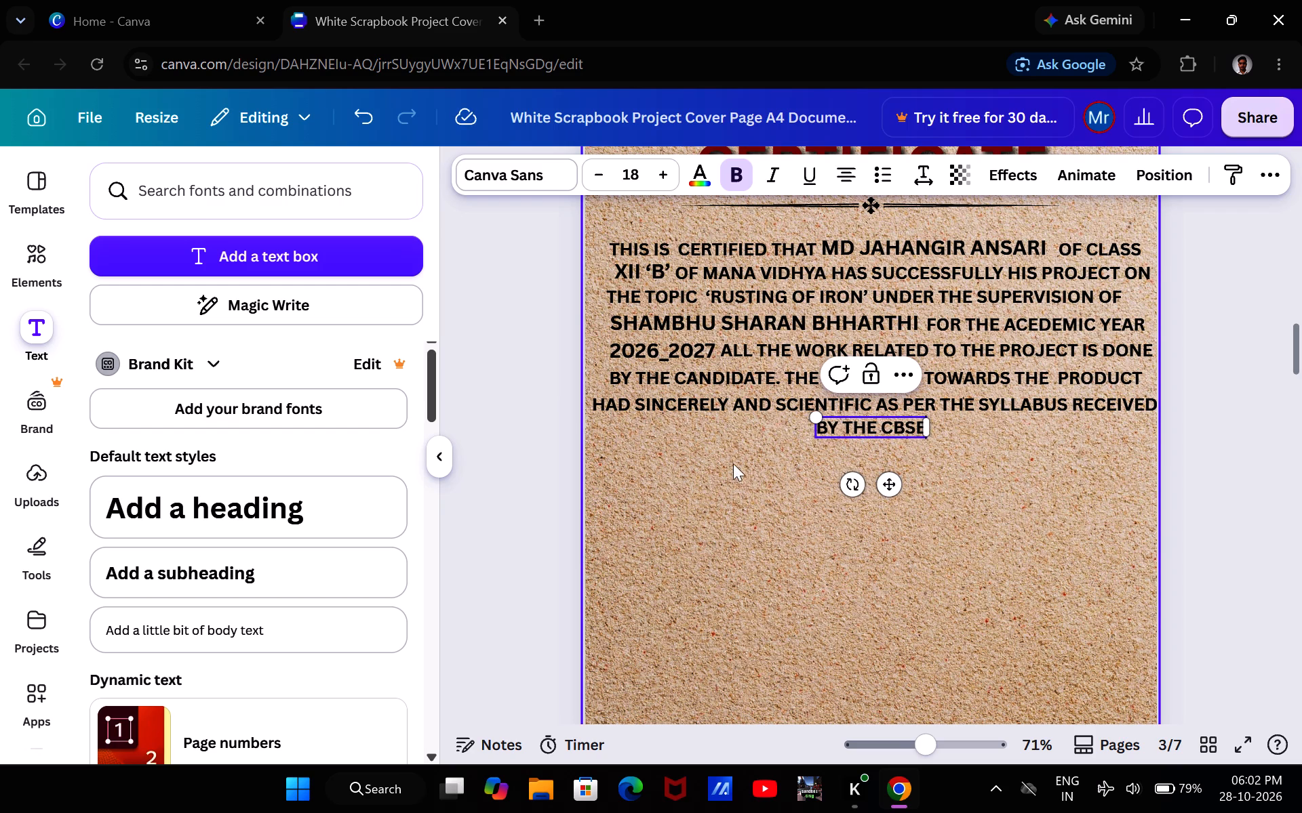
Move the "BY THE CBSE" text to the paragraph's left edge, directly below the "HAD SINCERELY" line.
left_click_drag(884, 491, 686, 489)
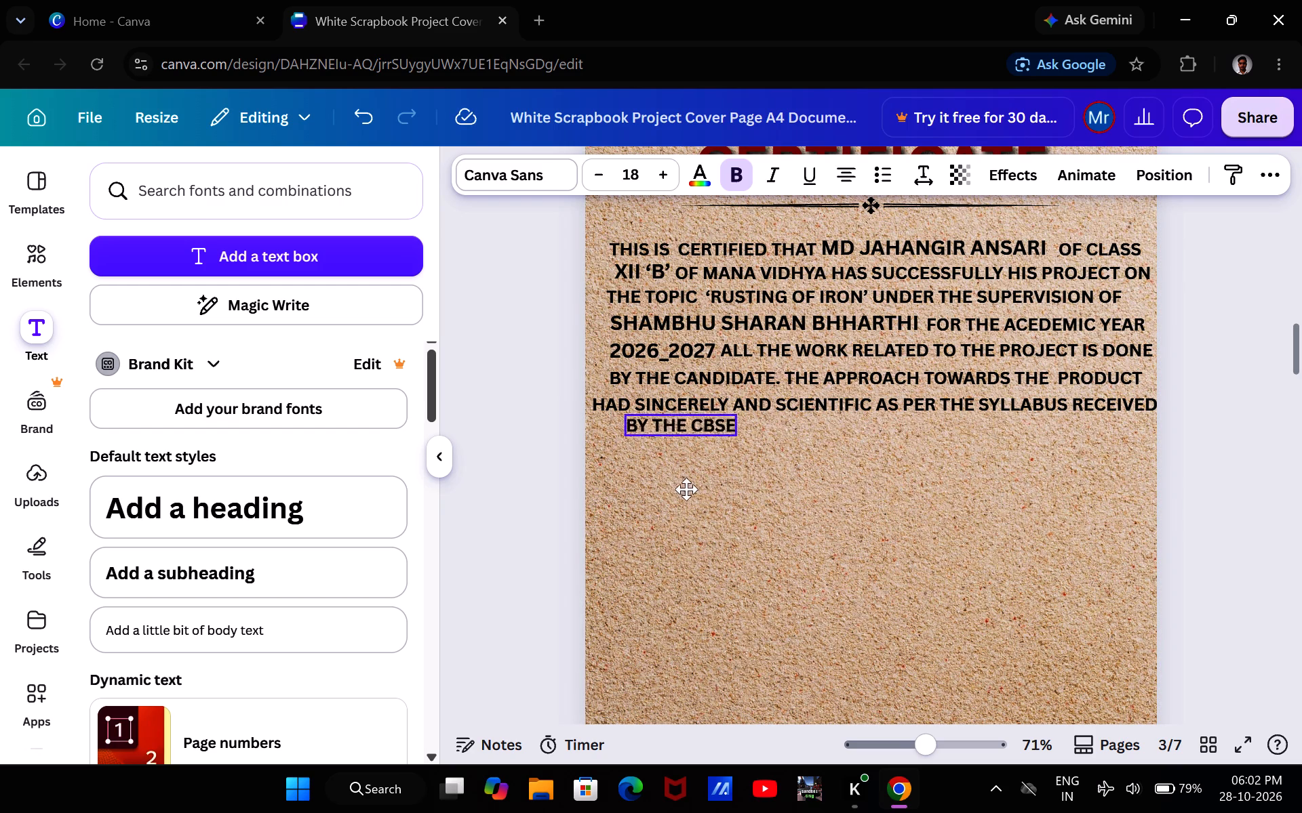
left_click_drag(686, 489, 671, 491)
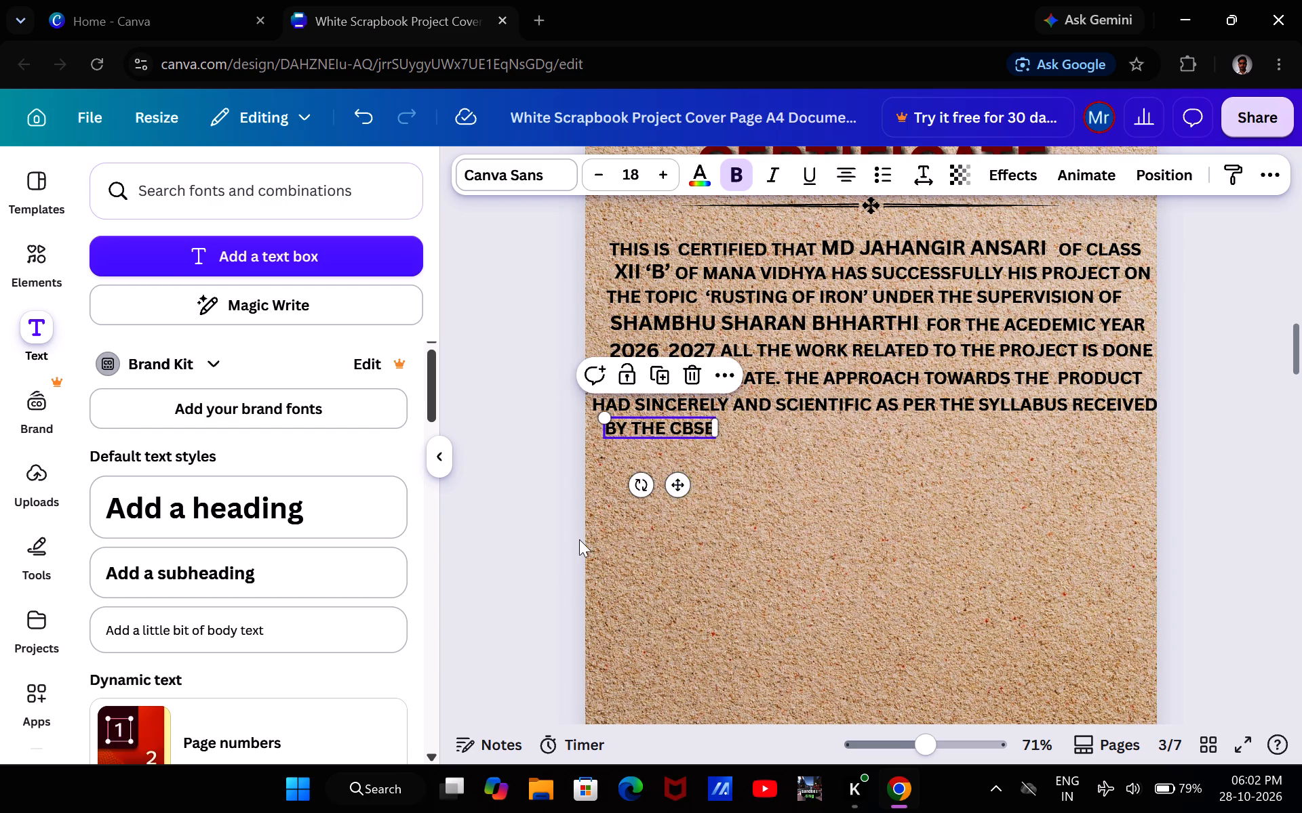
left_click(558, 549)
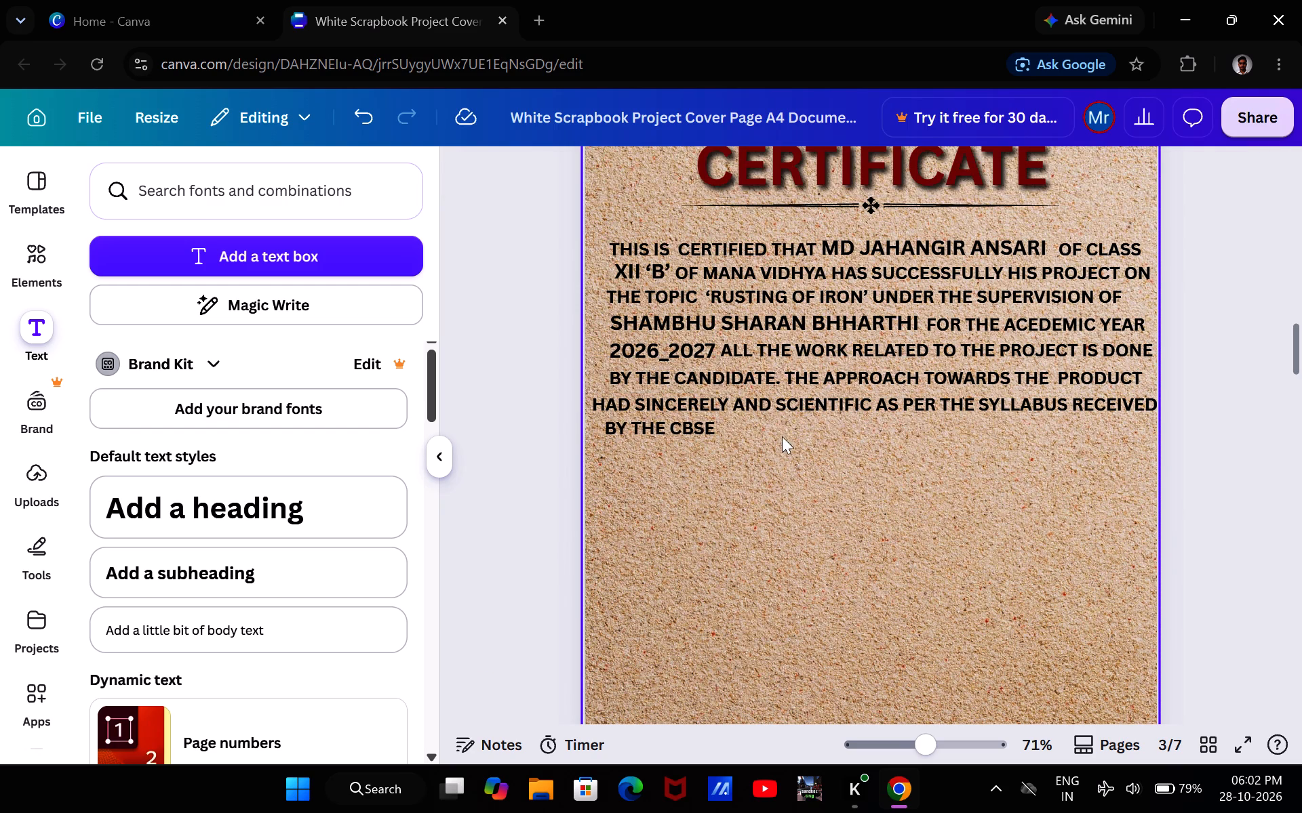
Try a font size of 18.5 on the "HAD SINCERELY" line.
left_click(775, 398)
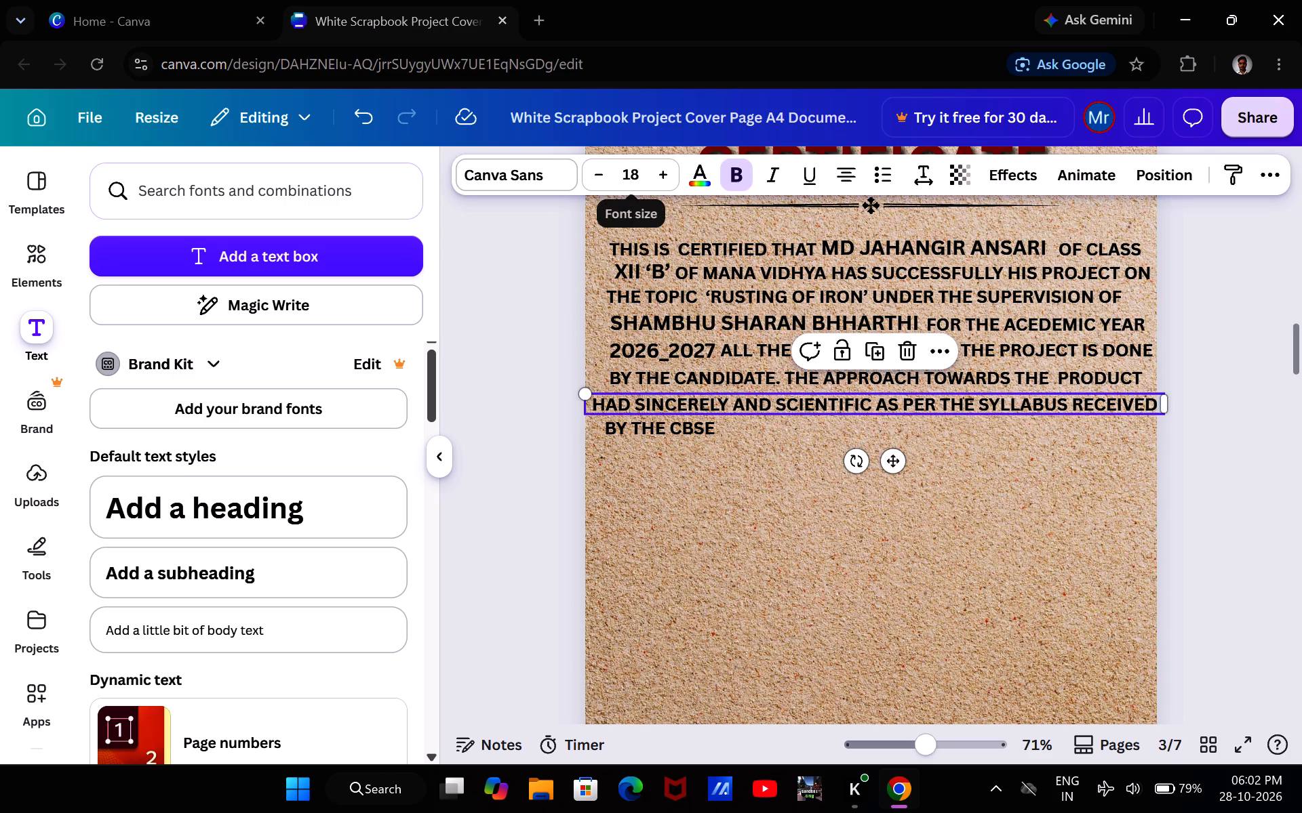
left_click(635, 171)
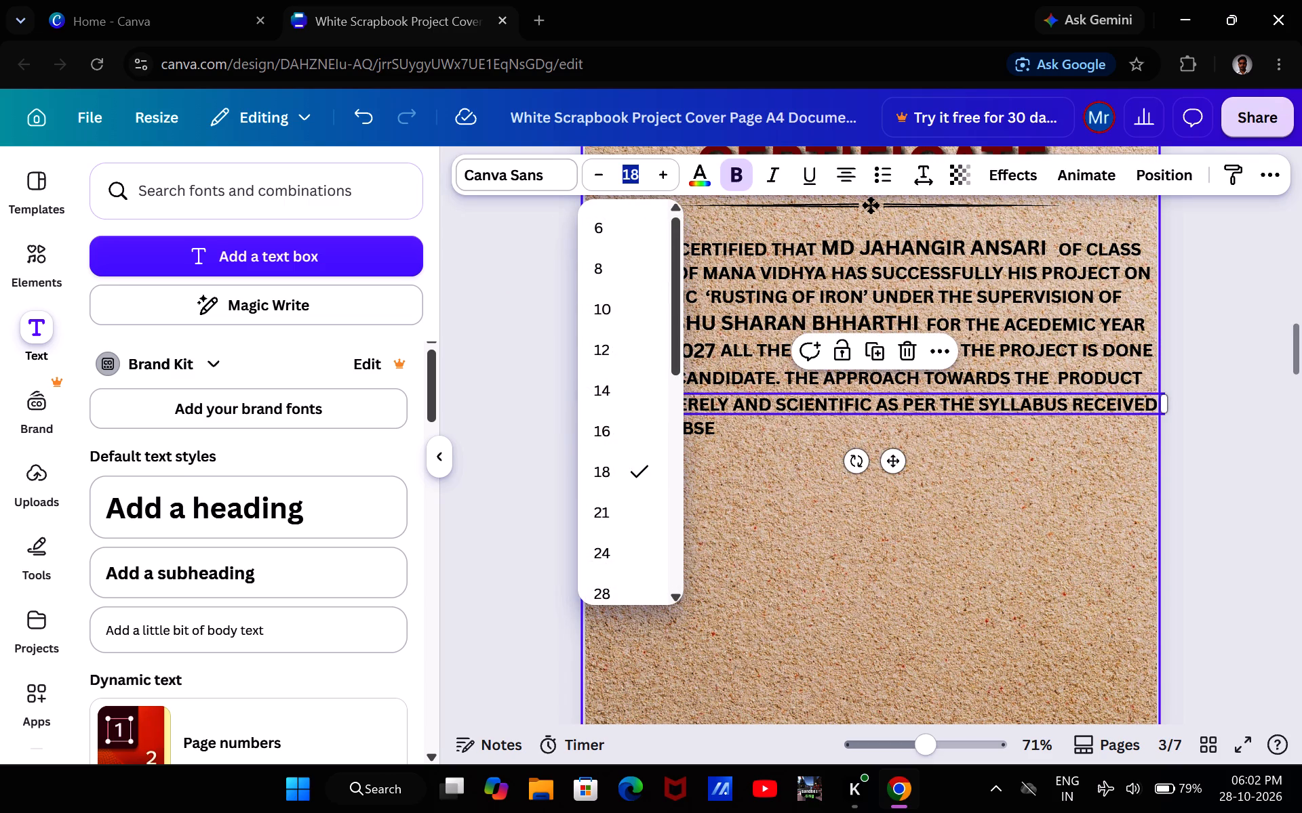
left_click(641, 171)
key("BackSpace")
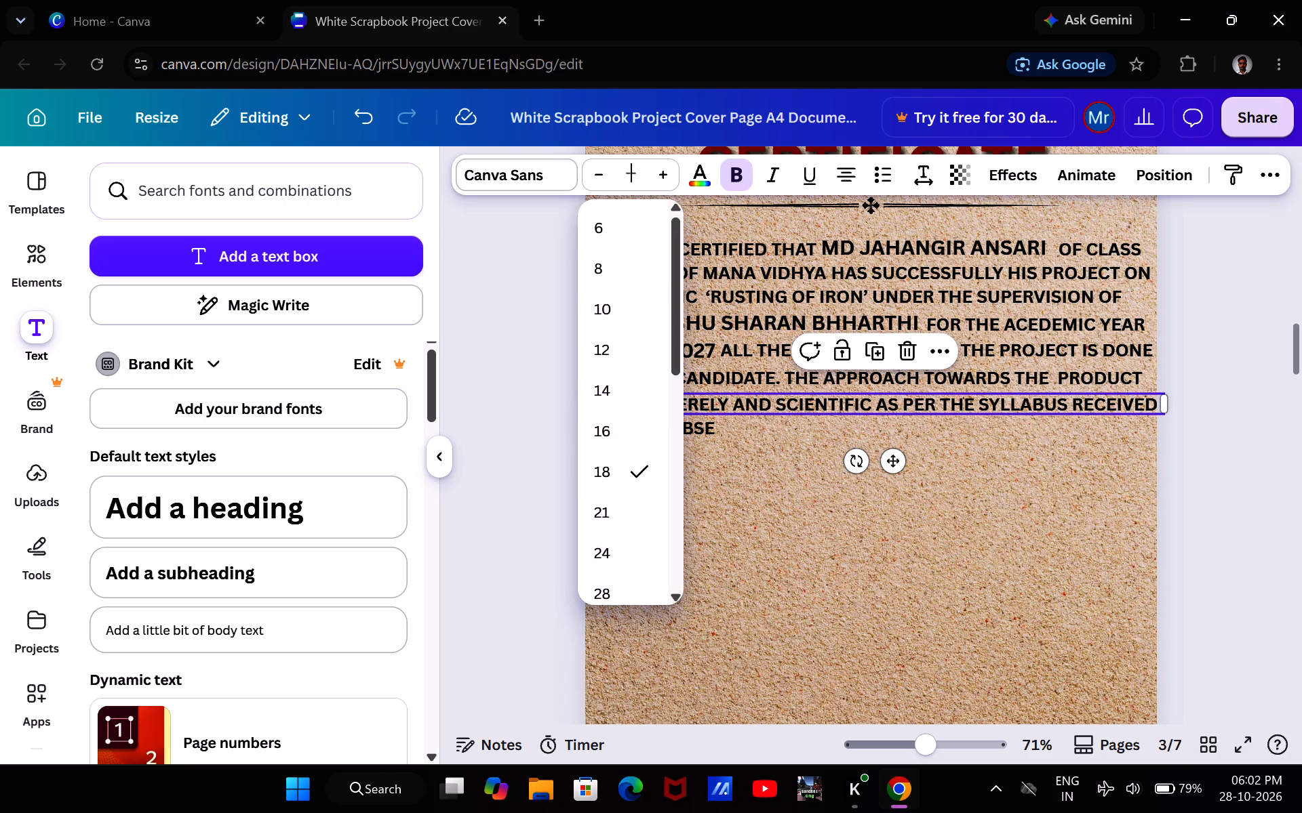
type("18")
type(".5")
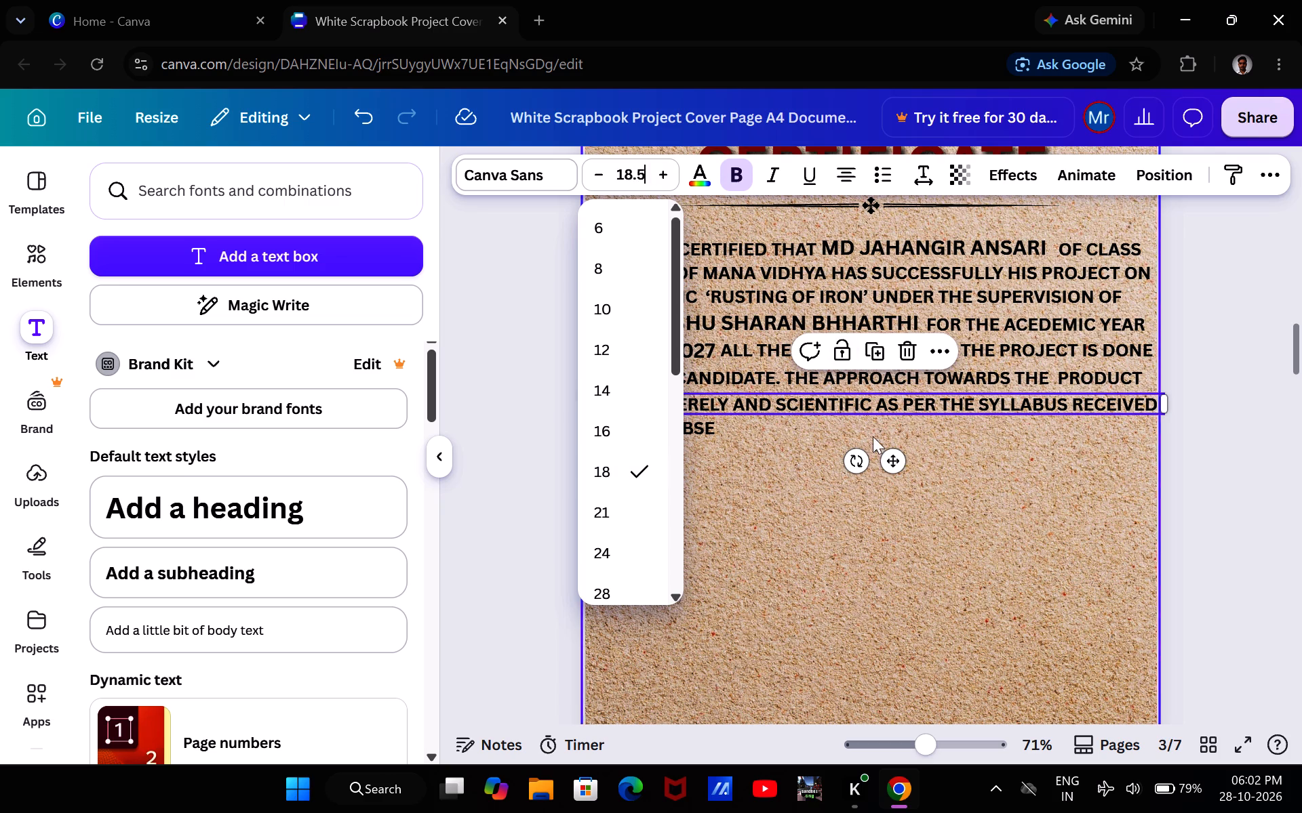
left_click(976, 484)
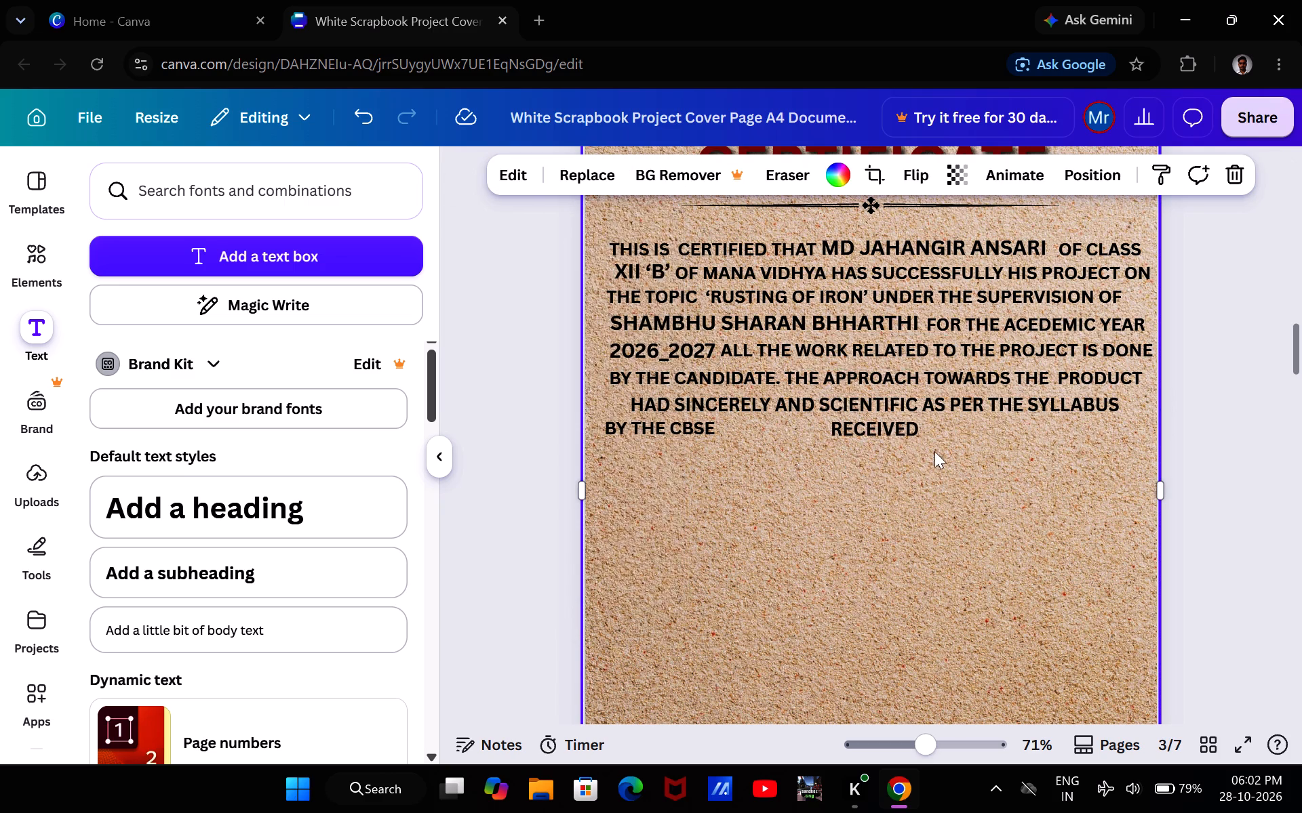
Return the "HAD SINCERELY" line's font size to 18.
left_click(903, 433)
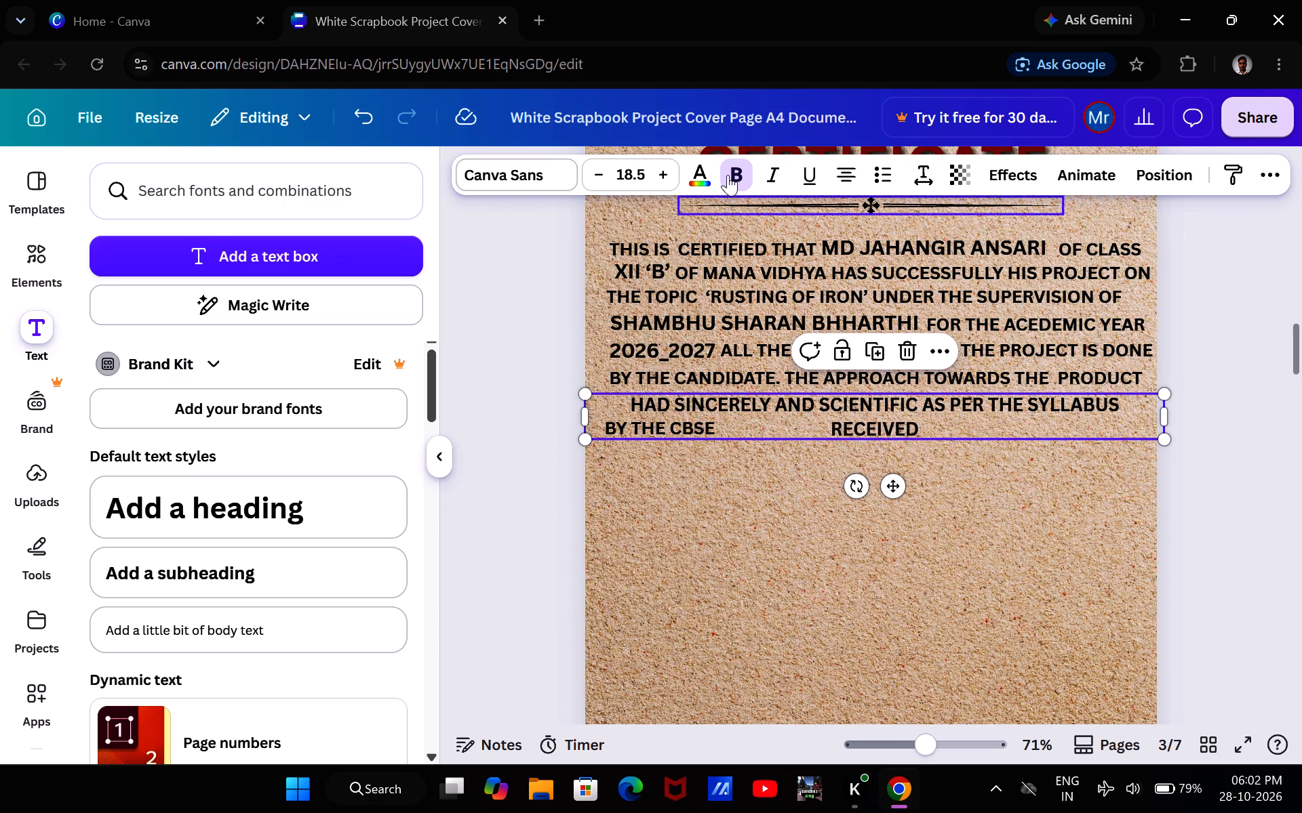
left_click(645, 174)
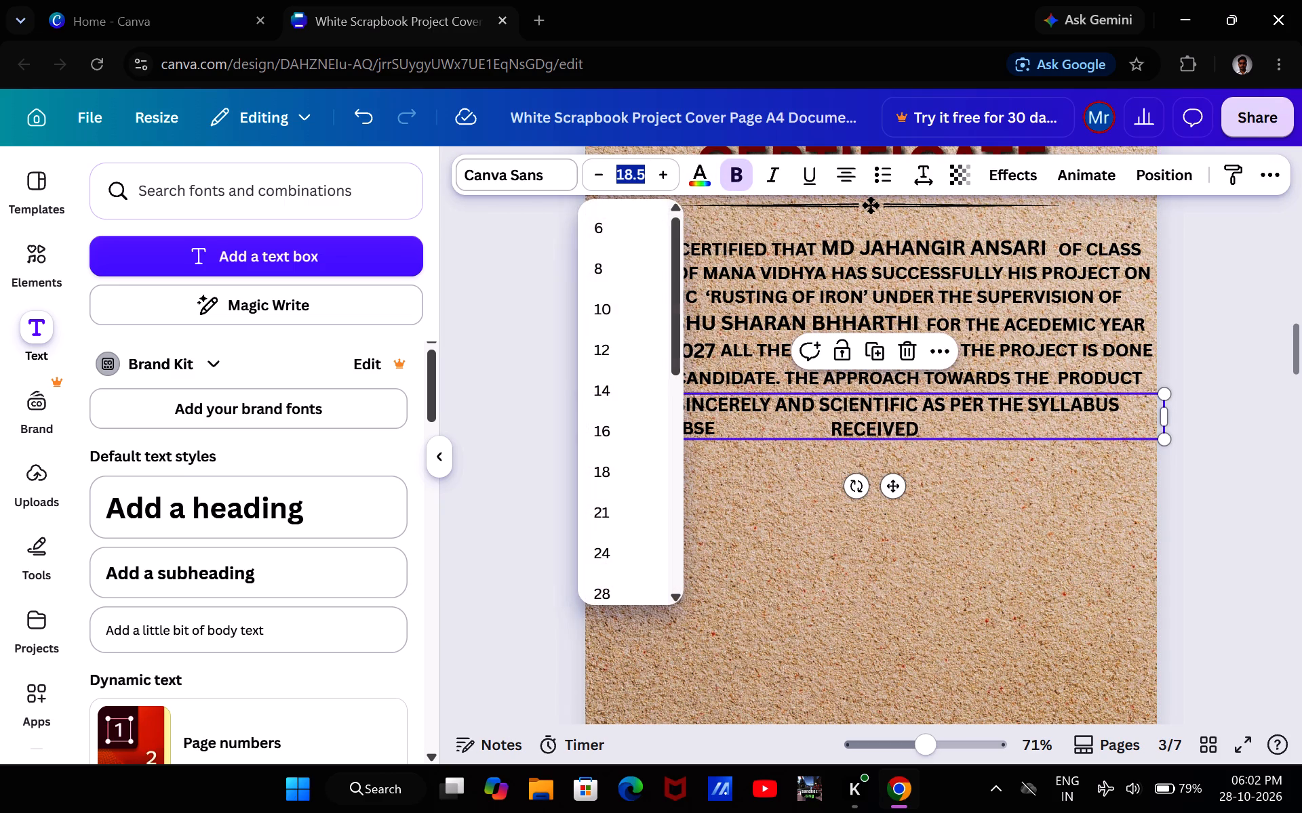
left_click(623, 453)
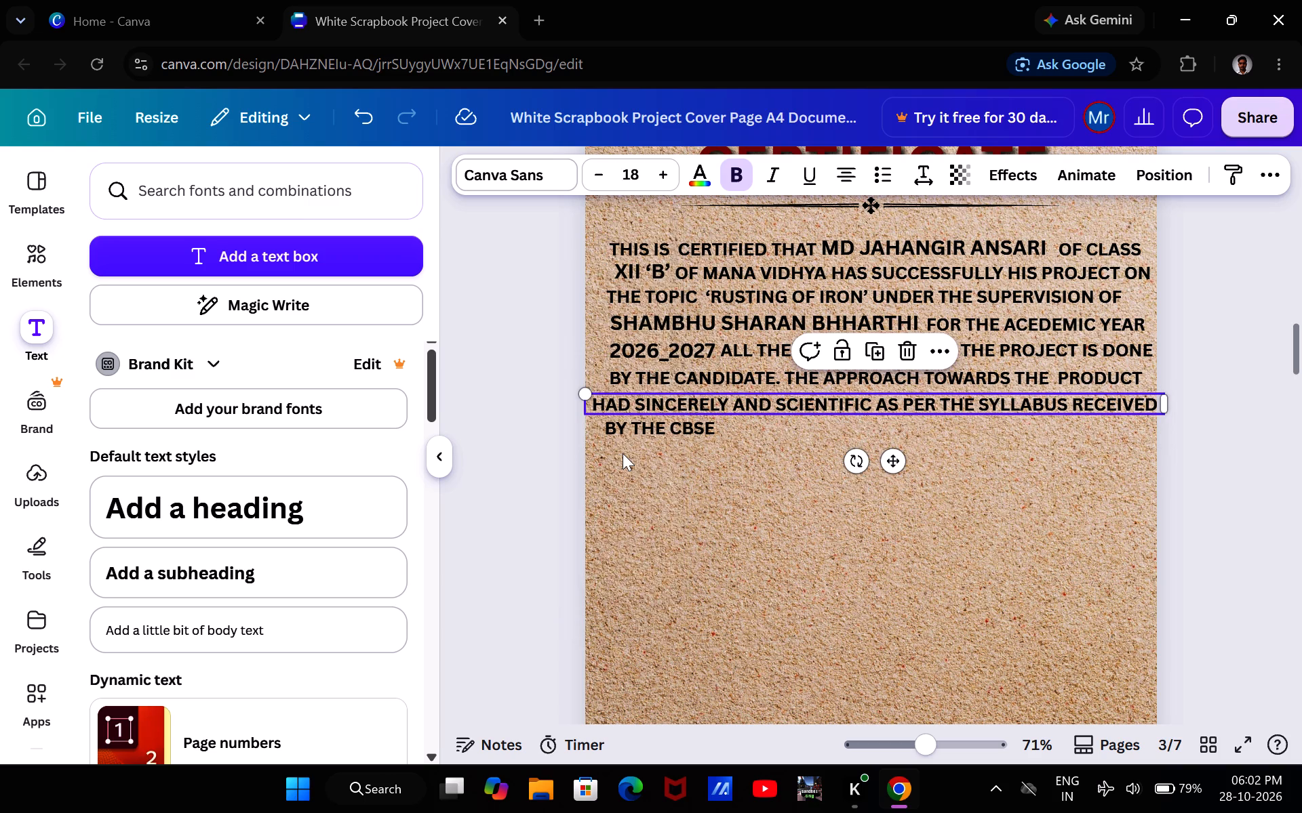
Reduce the font size of the "HAD SINCERELY" line to 17.5 and deselect it.
left_click(608, 169)
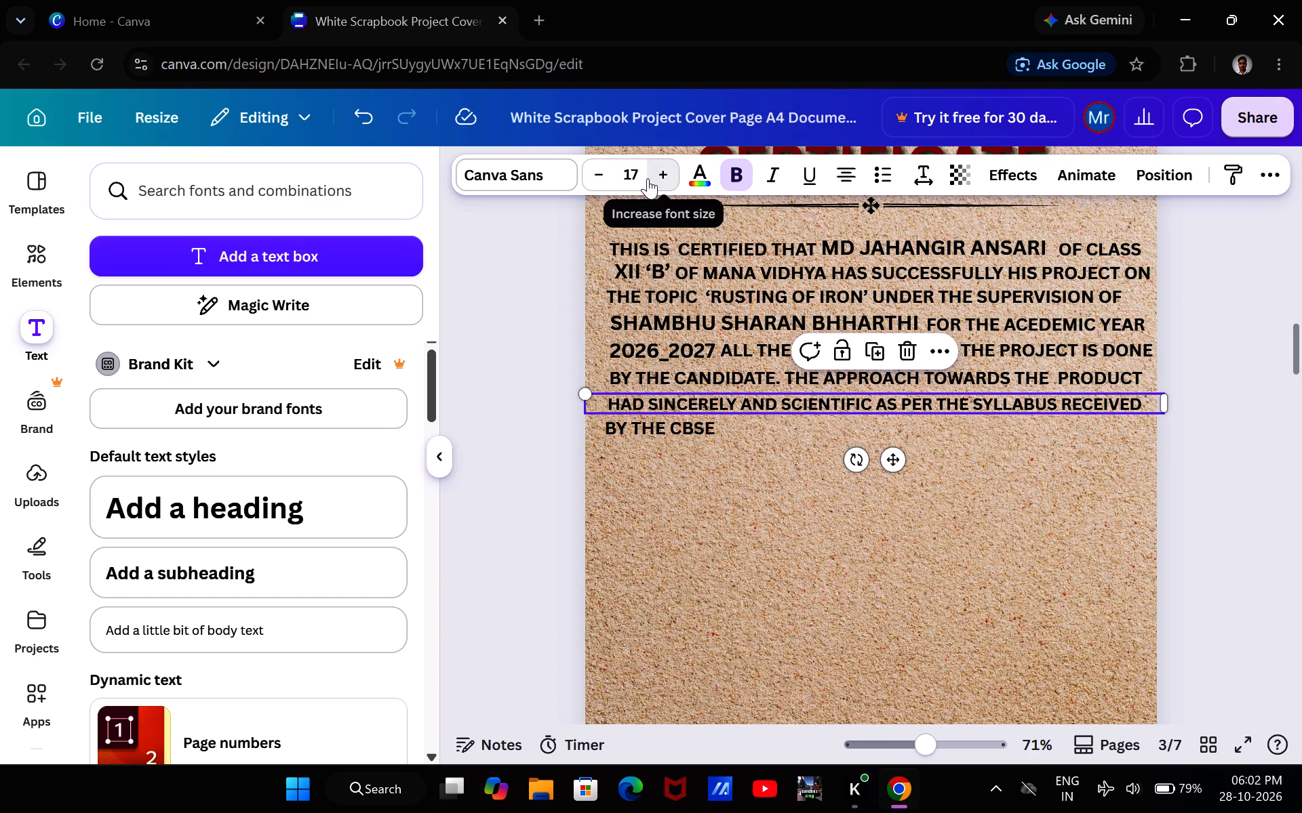
left_click(639, 174)
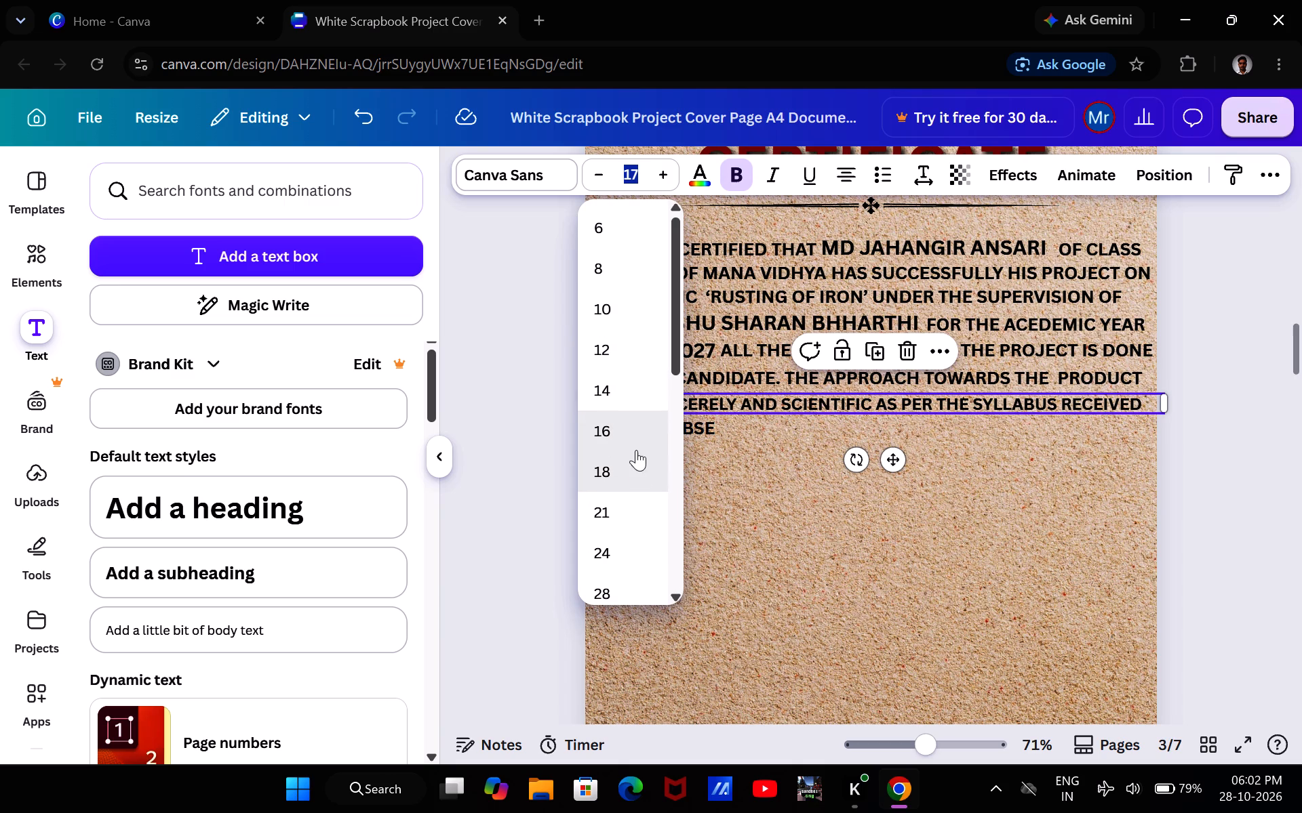
left_click_drag(675, 360, 633, 180)
left_click(633, 180)
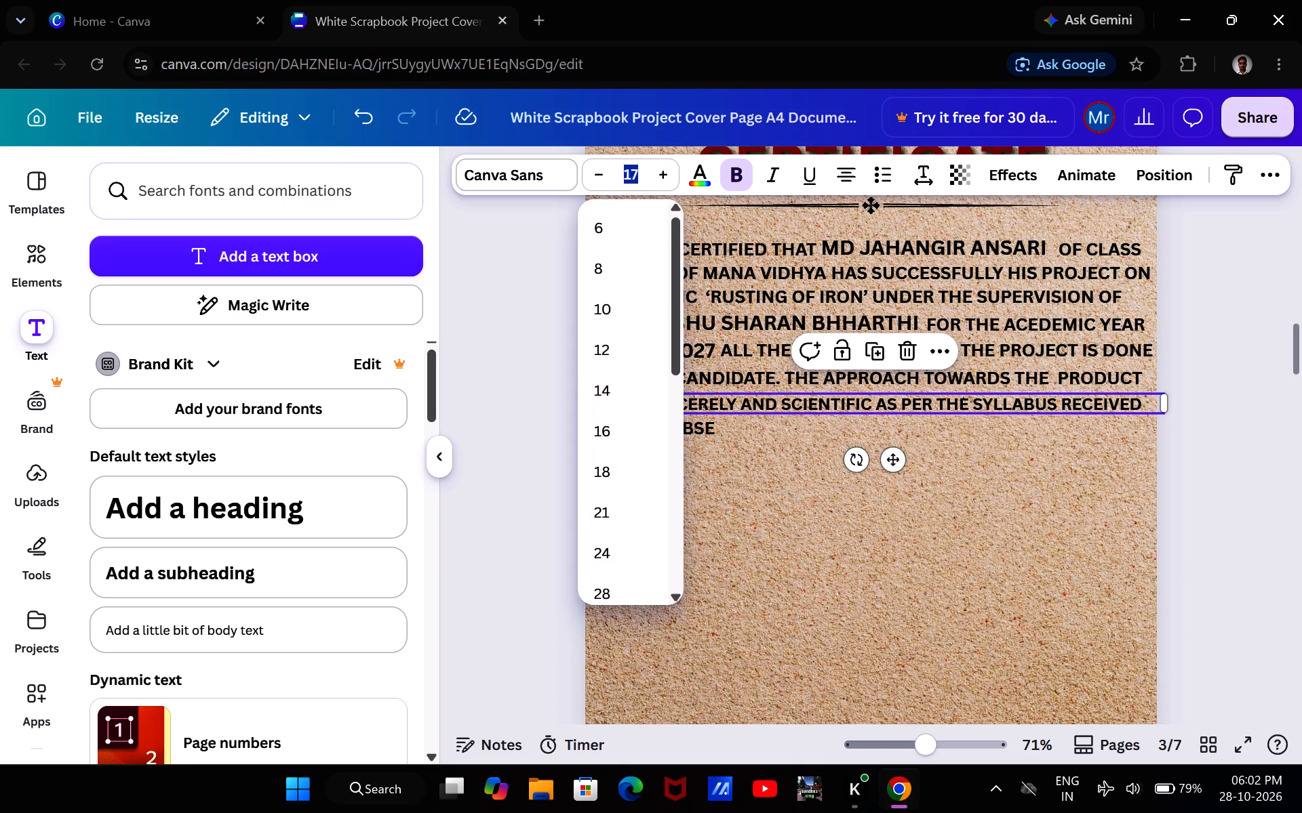
left_click(633, 180)
key("1")
key("7")
type(".5")
key("Return")
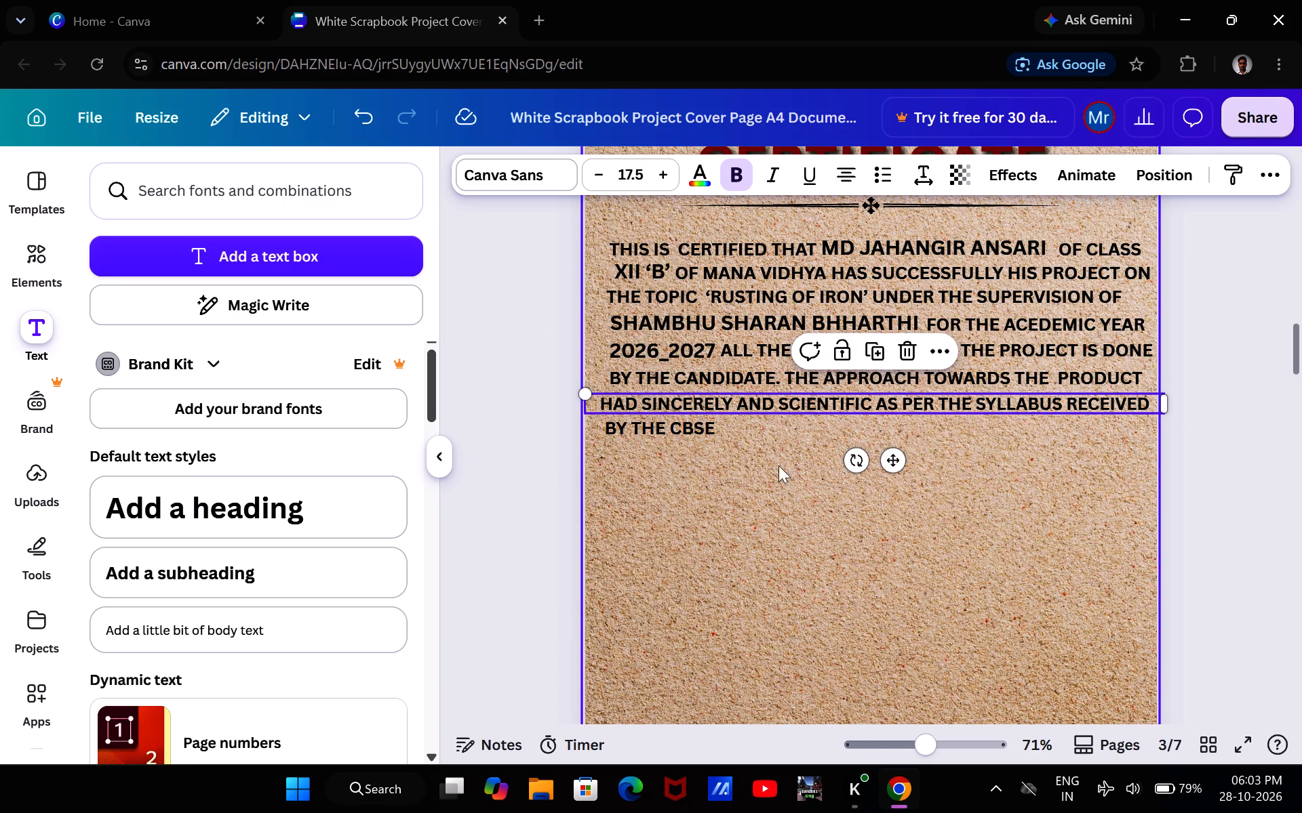
left_click(723, 480)
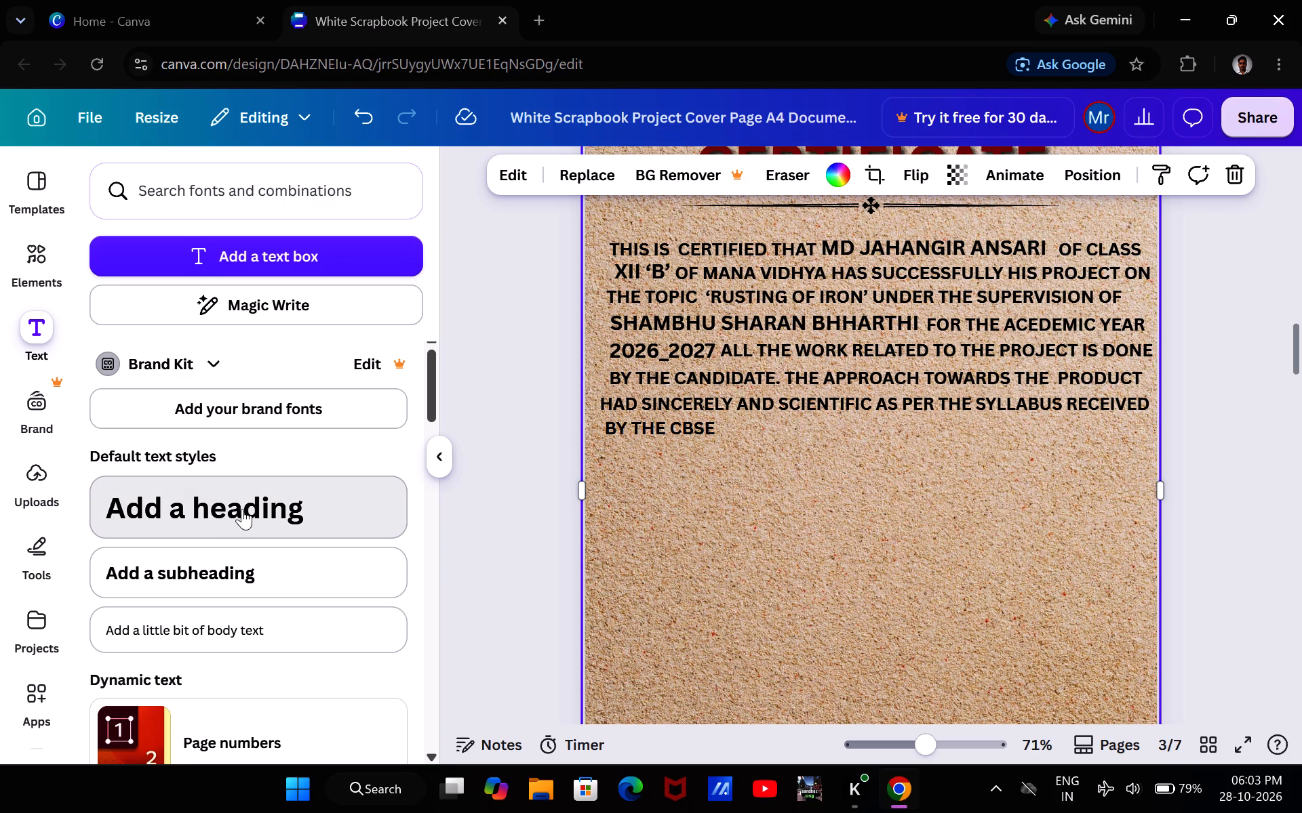
Add a new subheading reading "EXTERNAL SIGNATURE:-" to the certificate page.
left_click(184, 568)
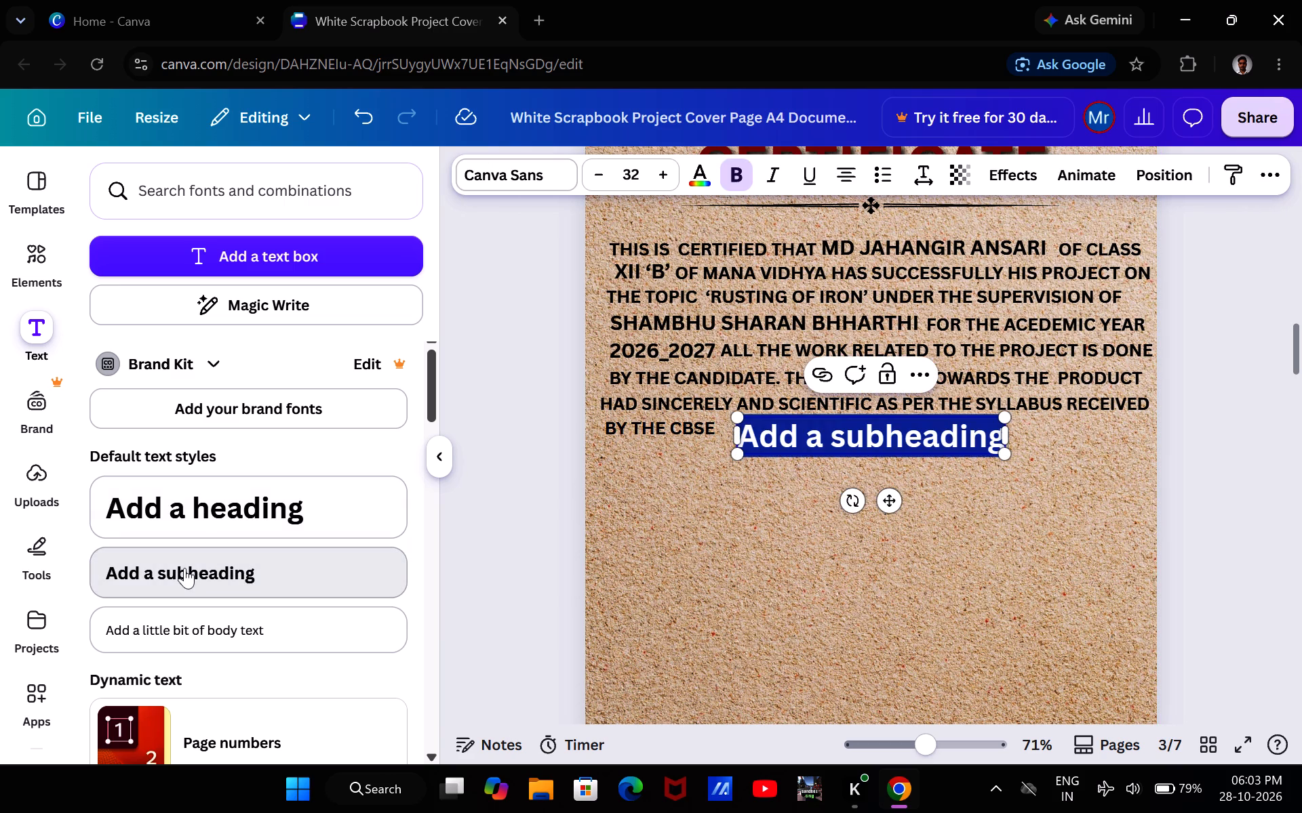
type("EC")
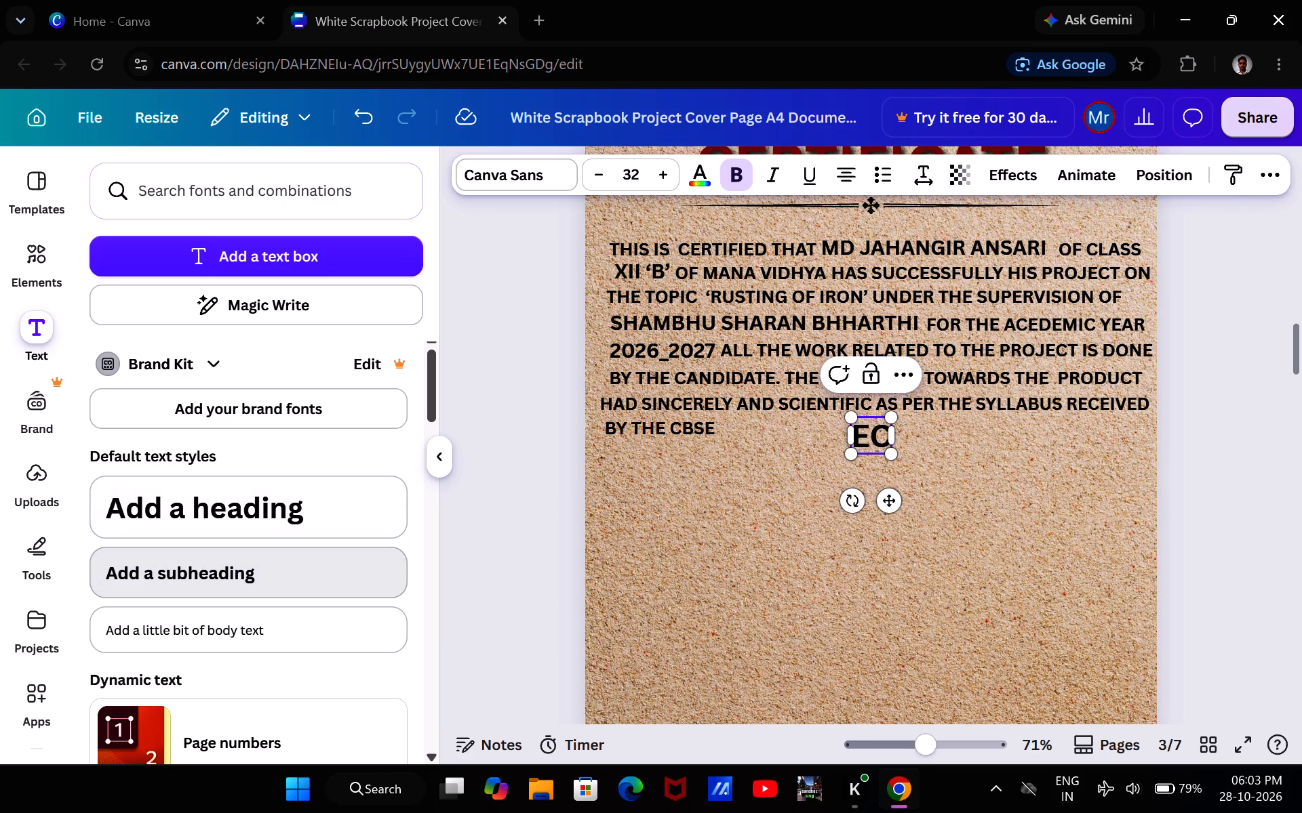
key("BackSpace")
key("c")
key("BackSpace")
type("XTERNAL")
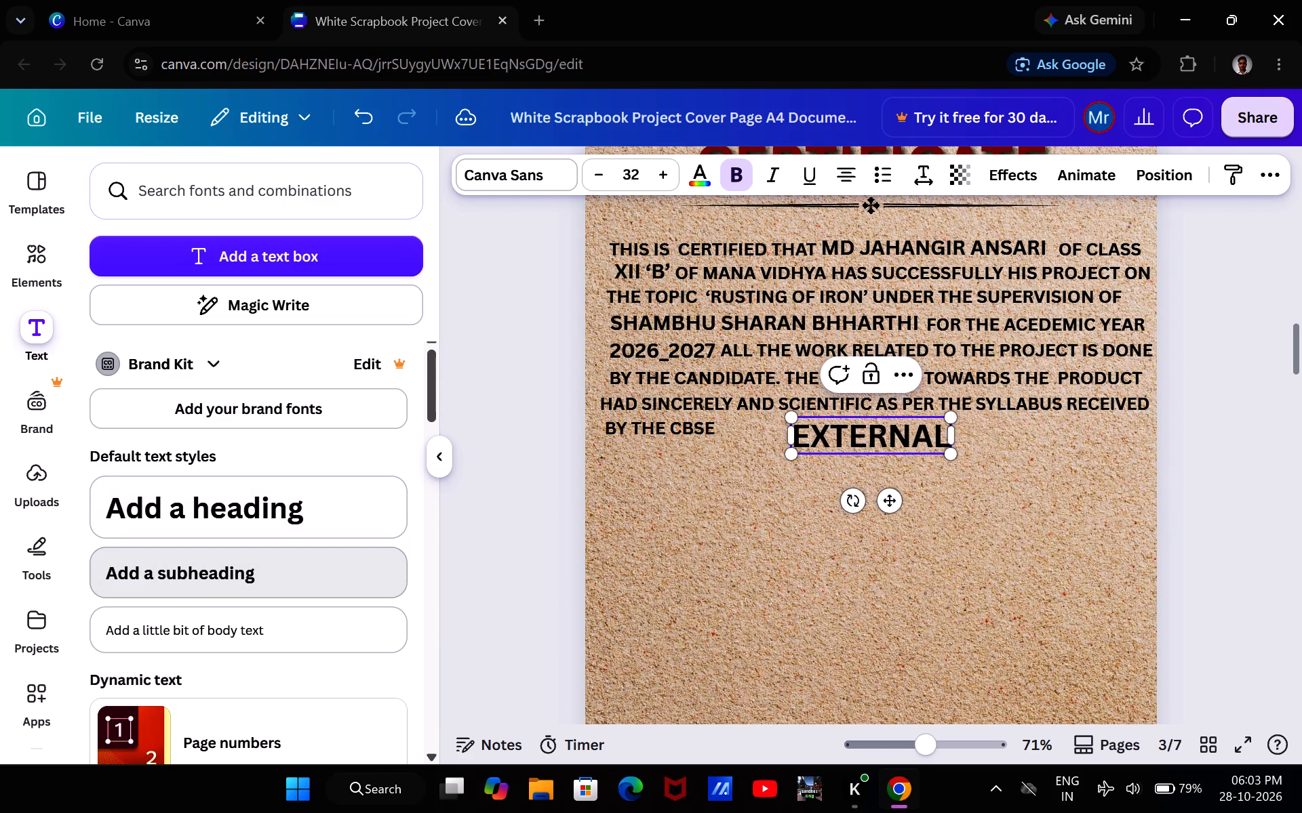
key("space")
type("SIG")
type("NATURE")
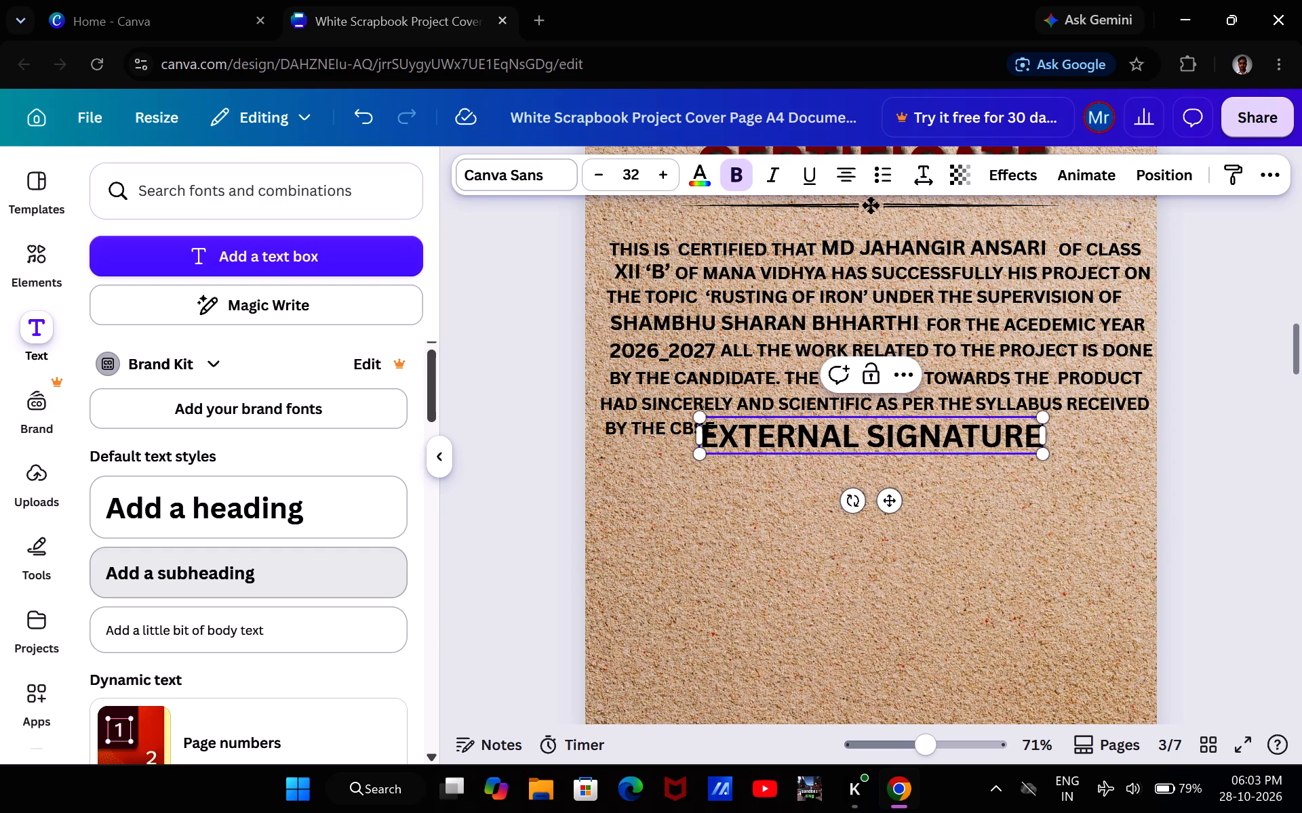
key("shift+colon")
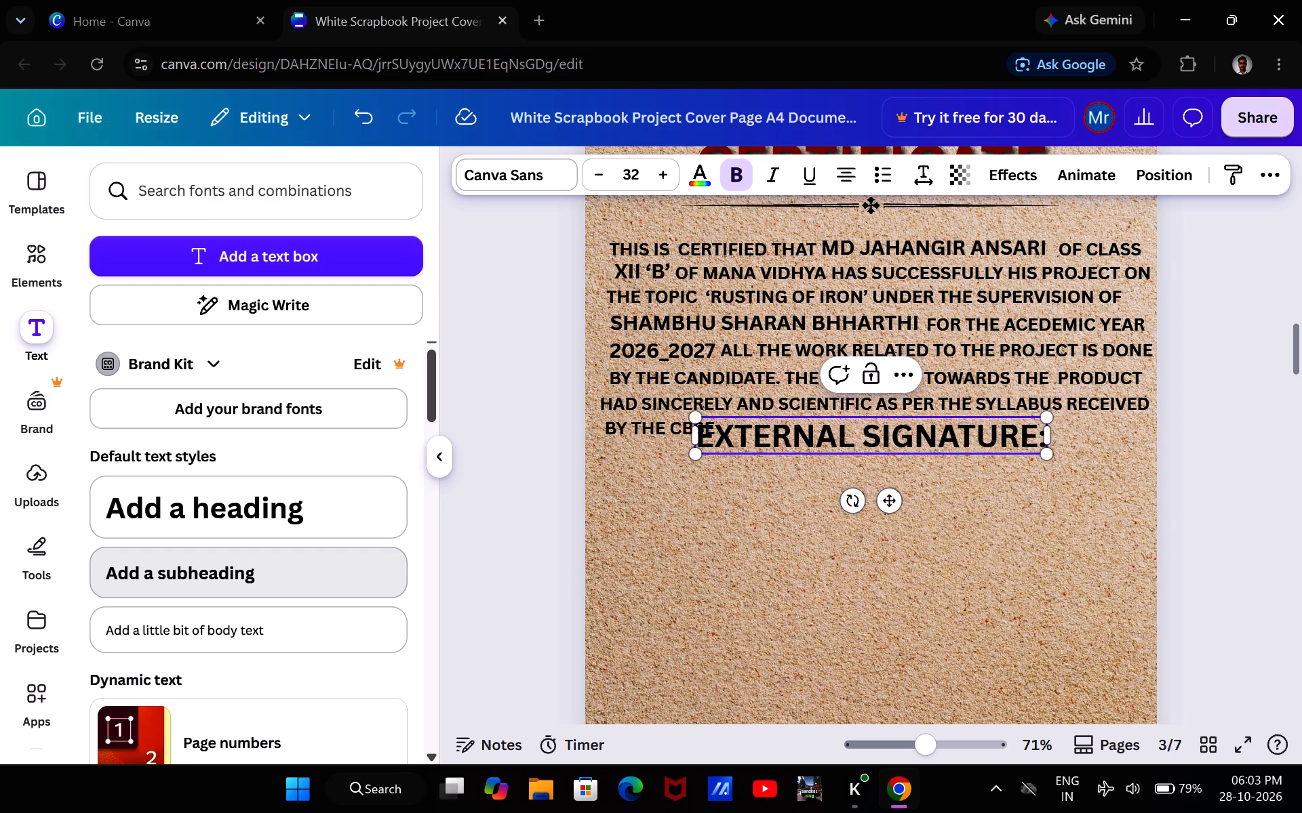
key("minus")
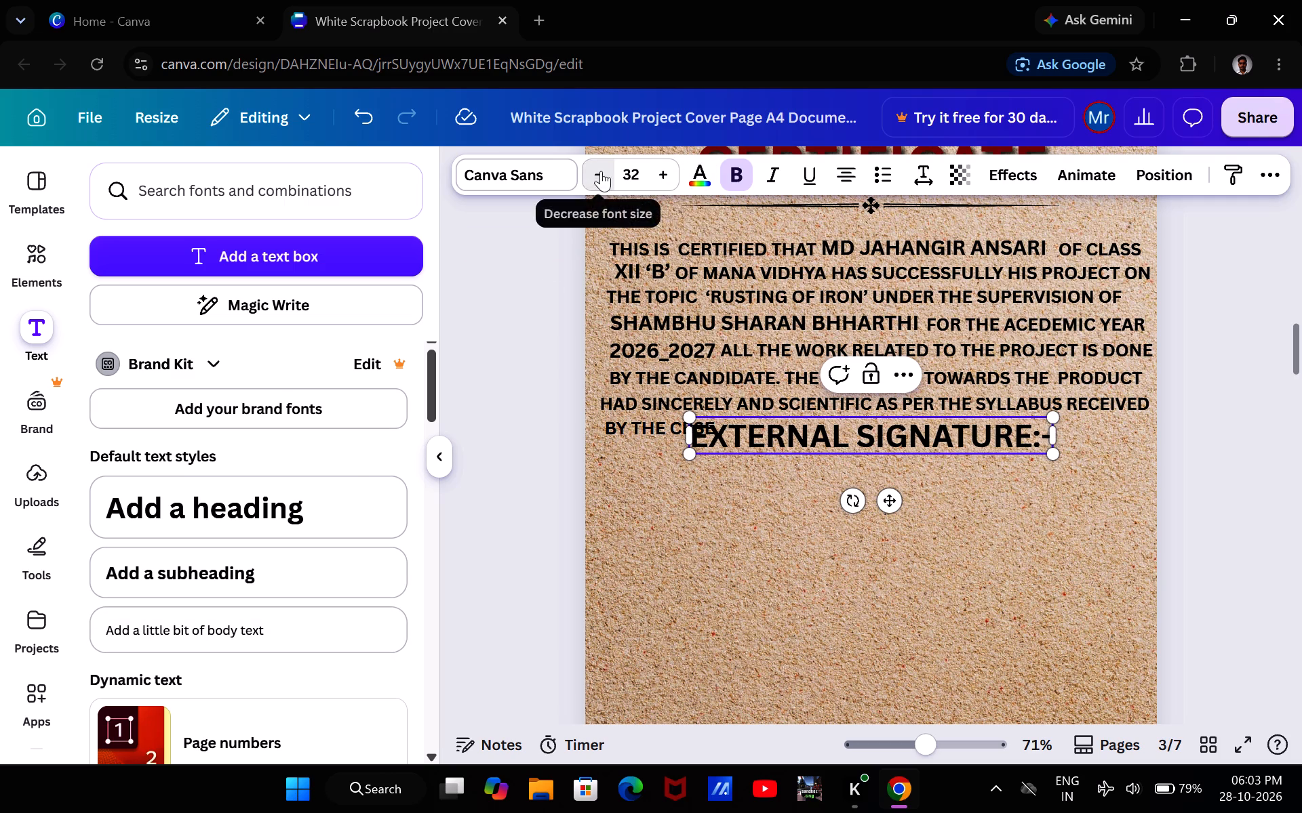
Set the "EXTERNAL SIGNATURE:-" subheading's font size to 24.
left_click(631, 182)
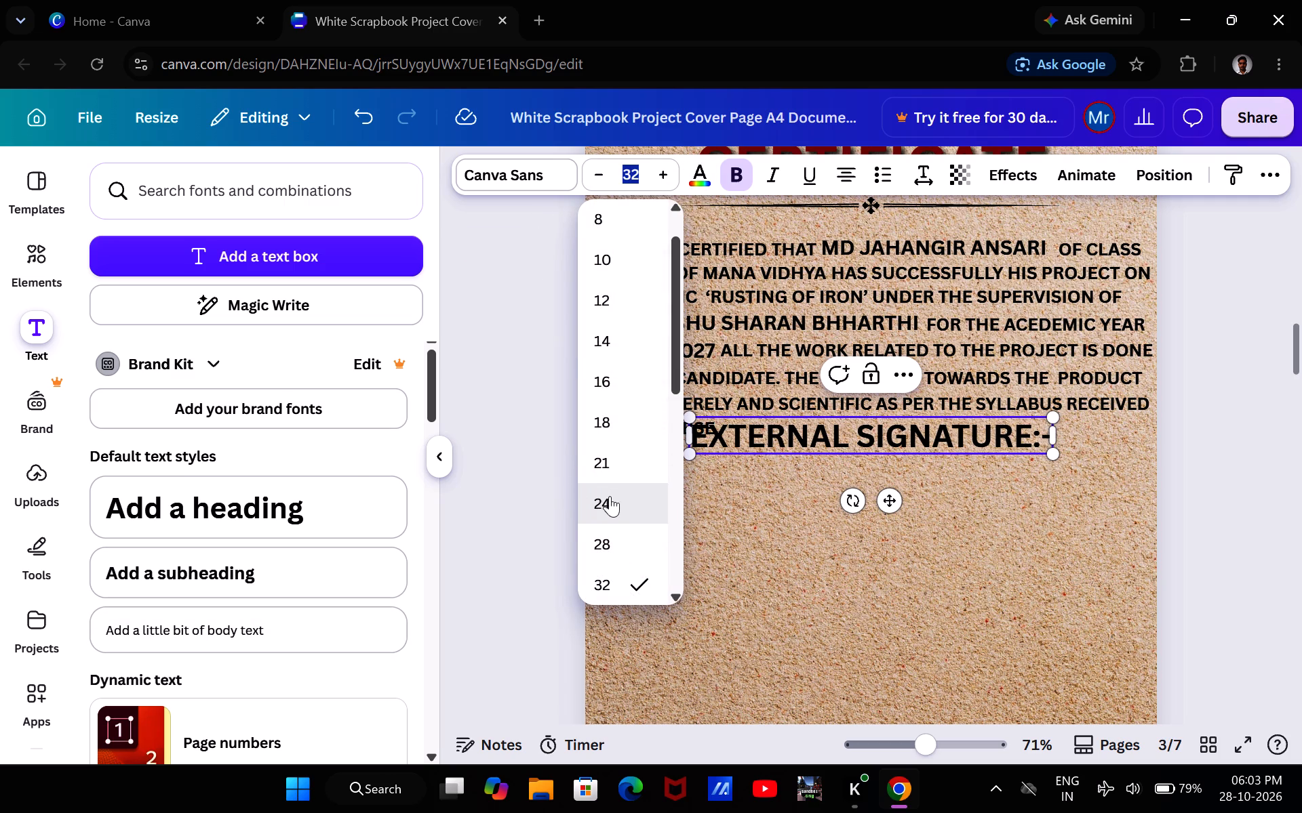
left_click(610, 496)
Place "EXTERNAL SIGNATURE:-" well below the certificate paragraph, with its left edge aligned to the "BY THE CBSE" line.
left_click_drag(890, 486, 764, 608)
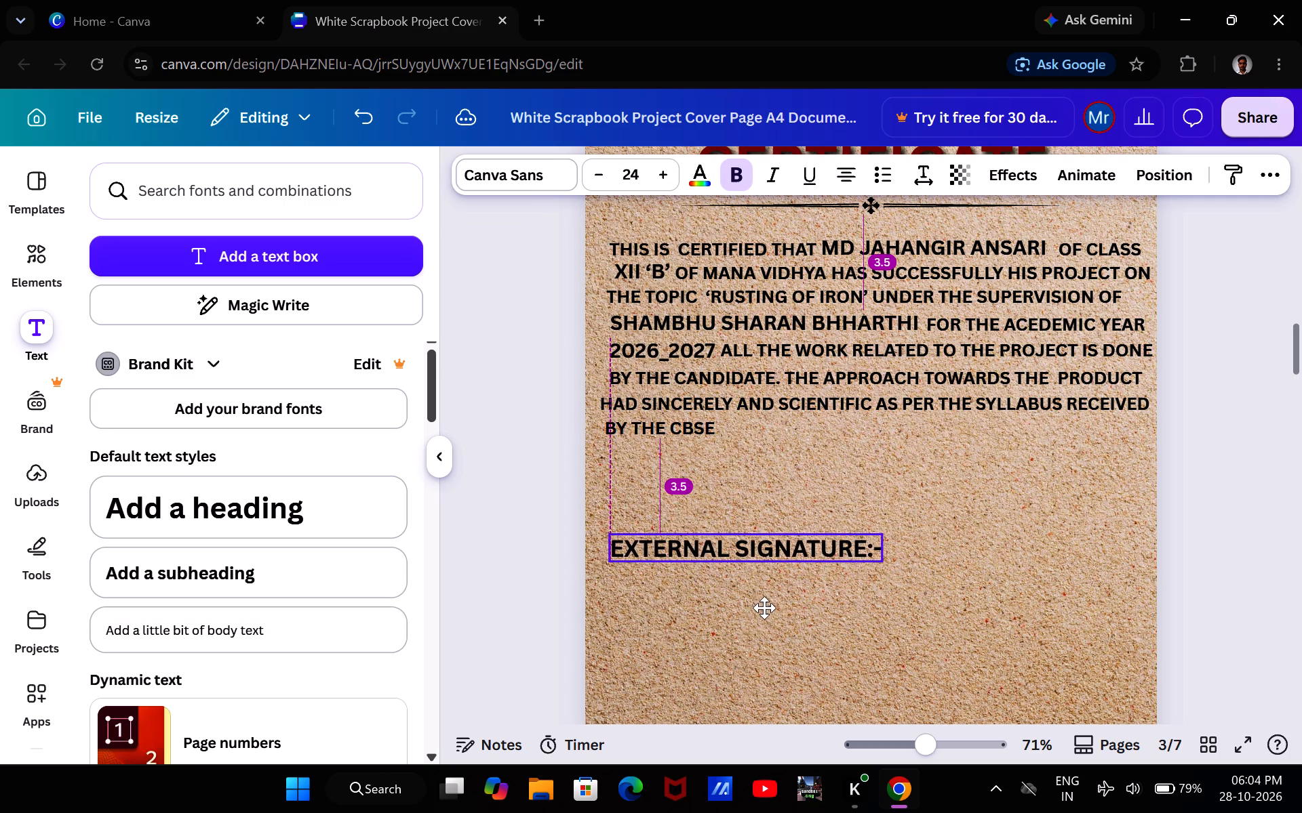
left_click_drag(764, 608, 760, 605)
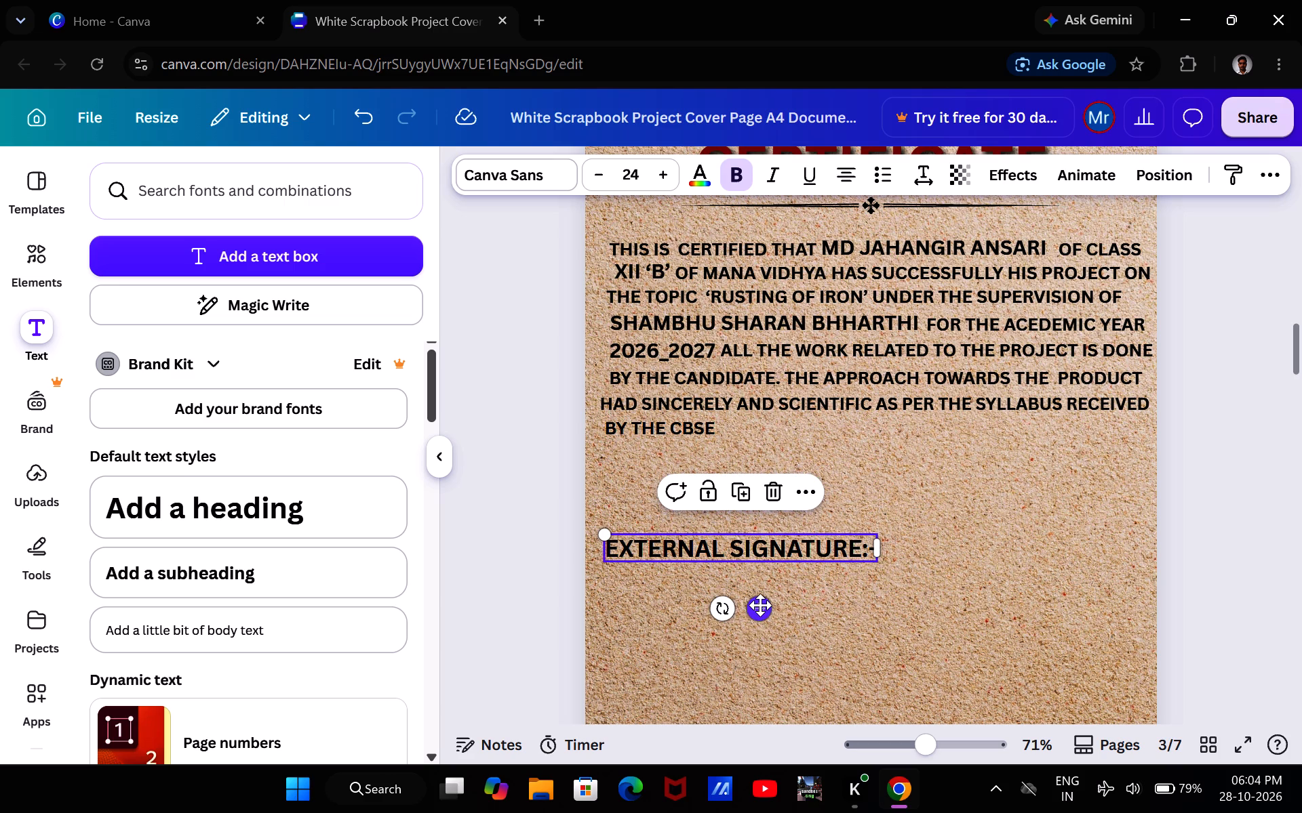
Duplicate the "EXTERNAL SIGNATURE:-" text and place the copy a short gap below the original, aligned with its left edge.
scroll(760, 605, "down", 1)
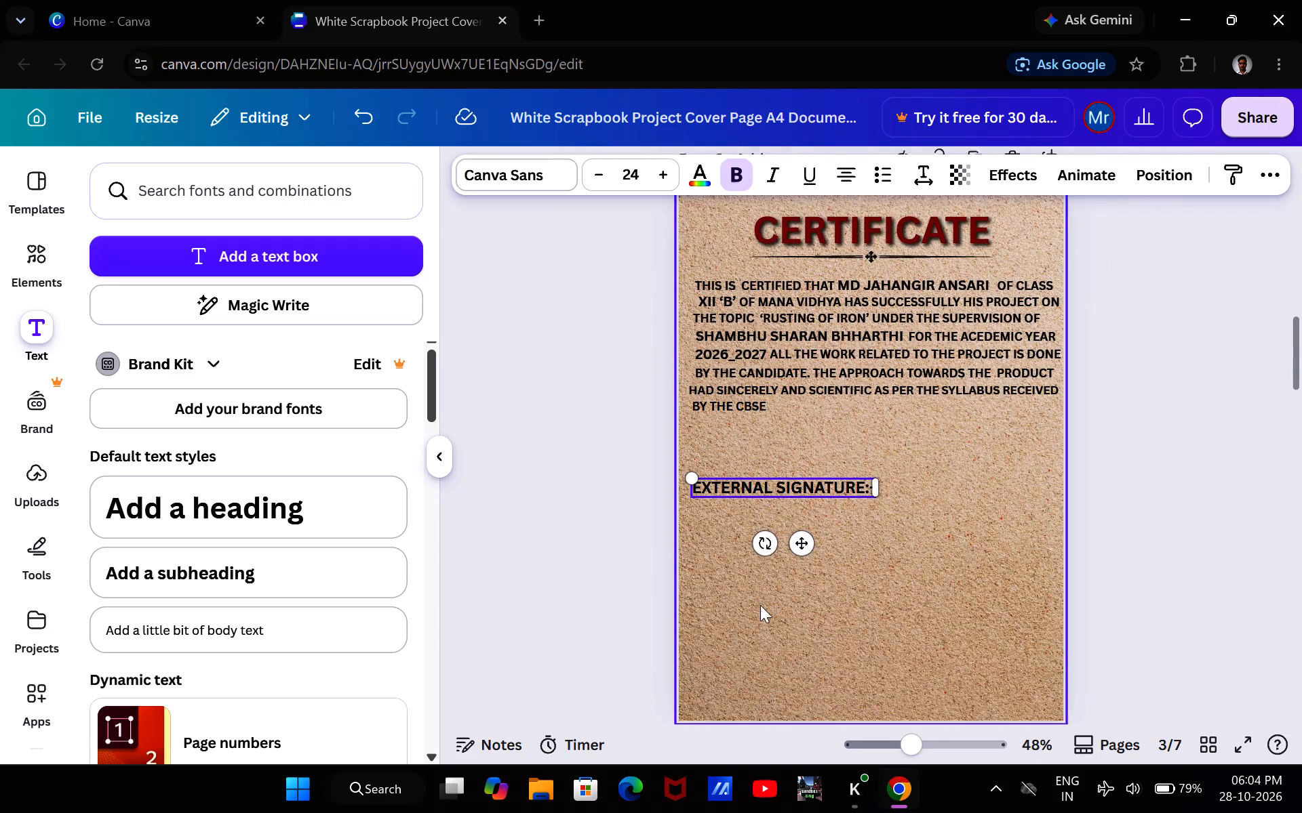
scroll(760, 605, "down", 1)
scroll(760, 605, "up", 1)
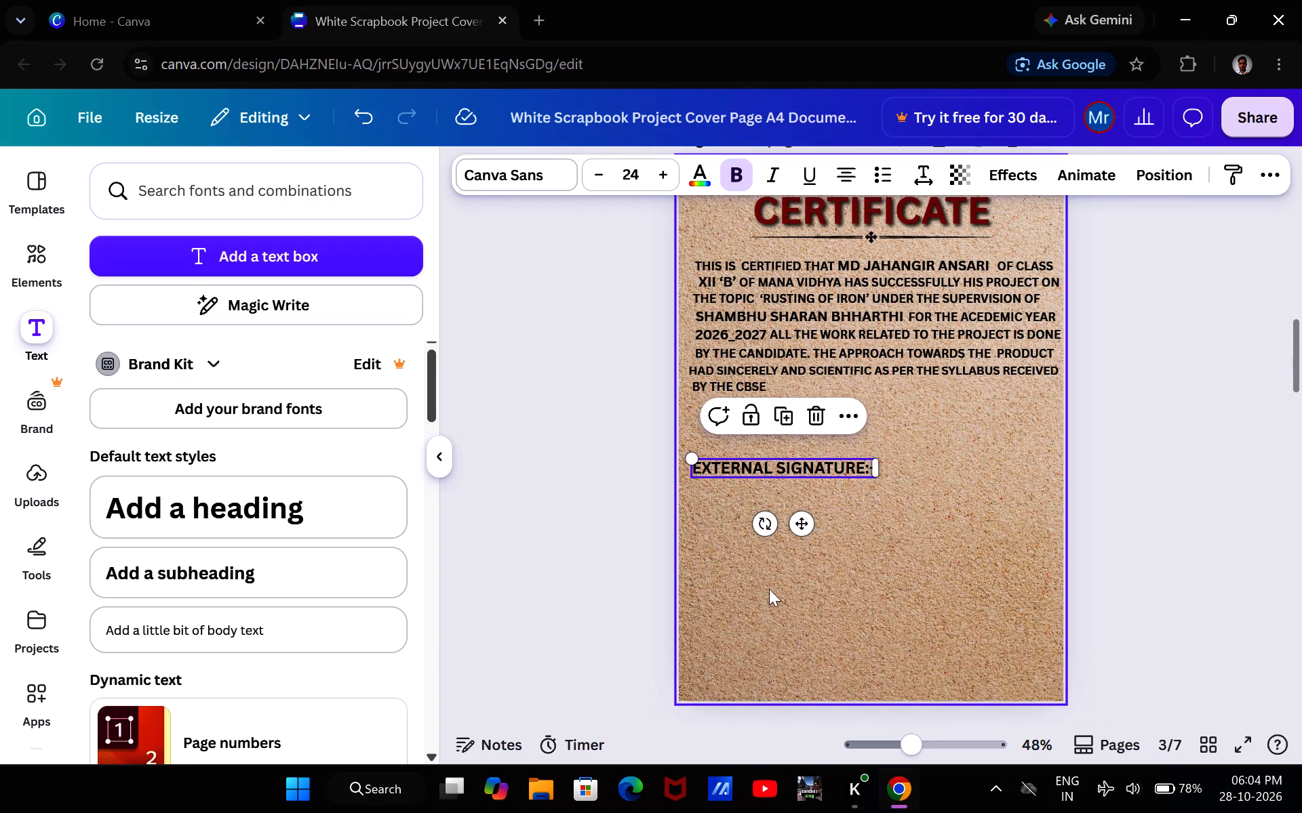
left_click(782, 424)
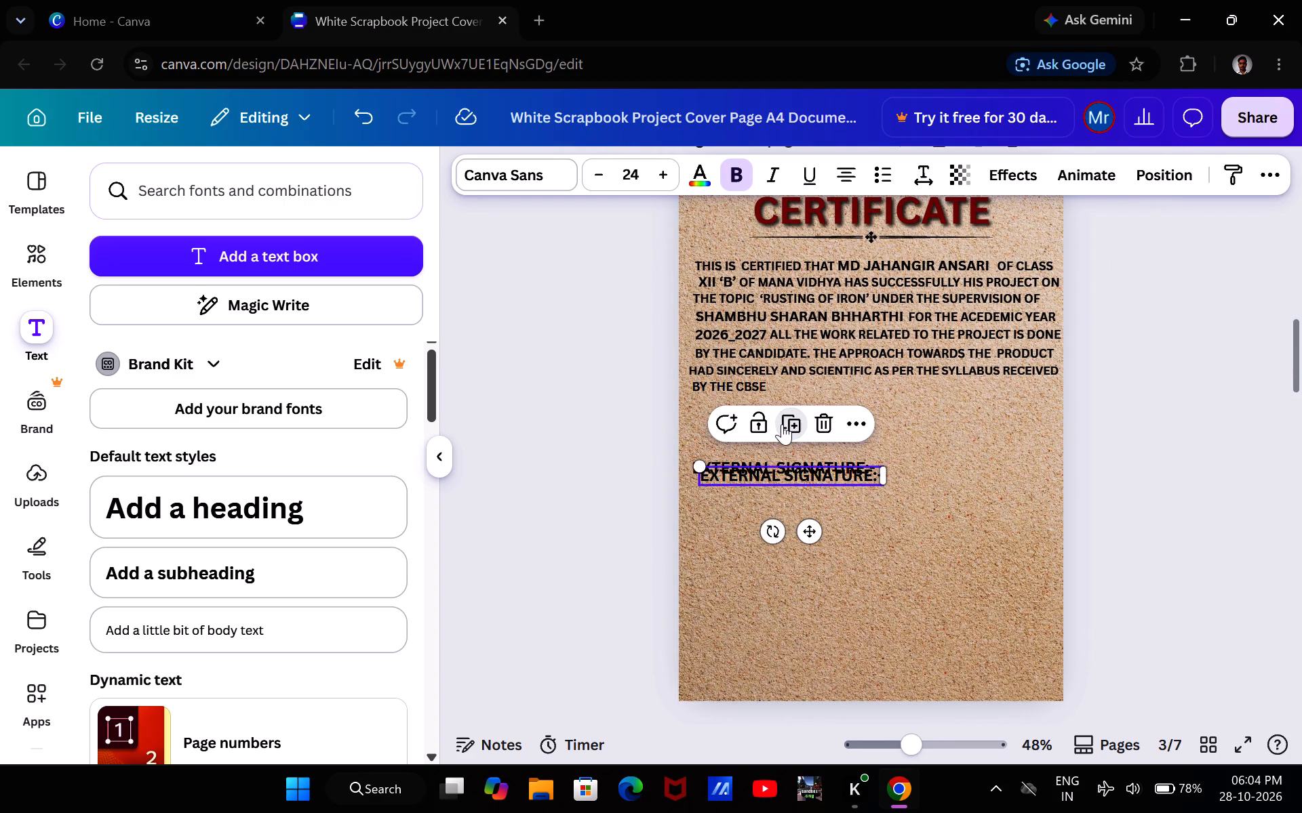
left_click_drag(805, 545, 805, 530)
left_click_drag(805, 530, 802, 547)
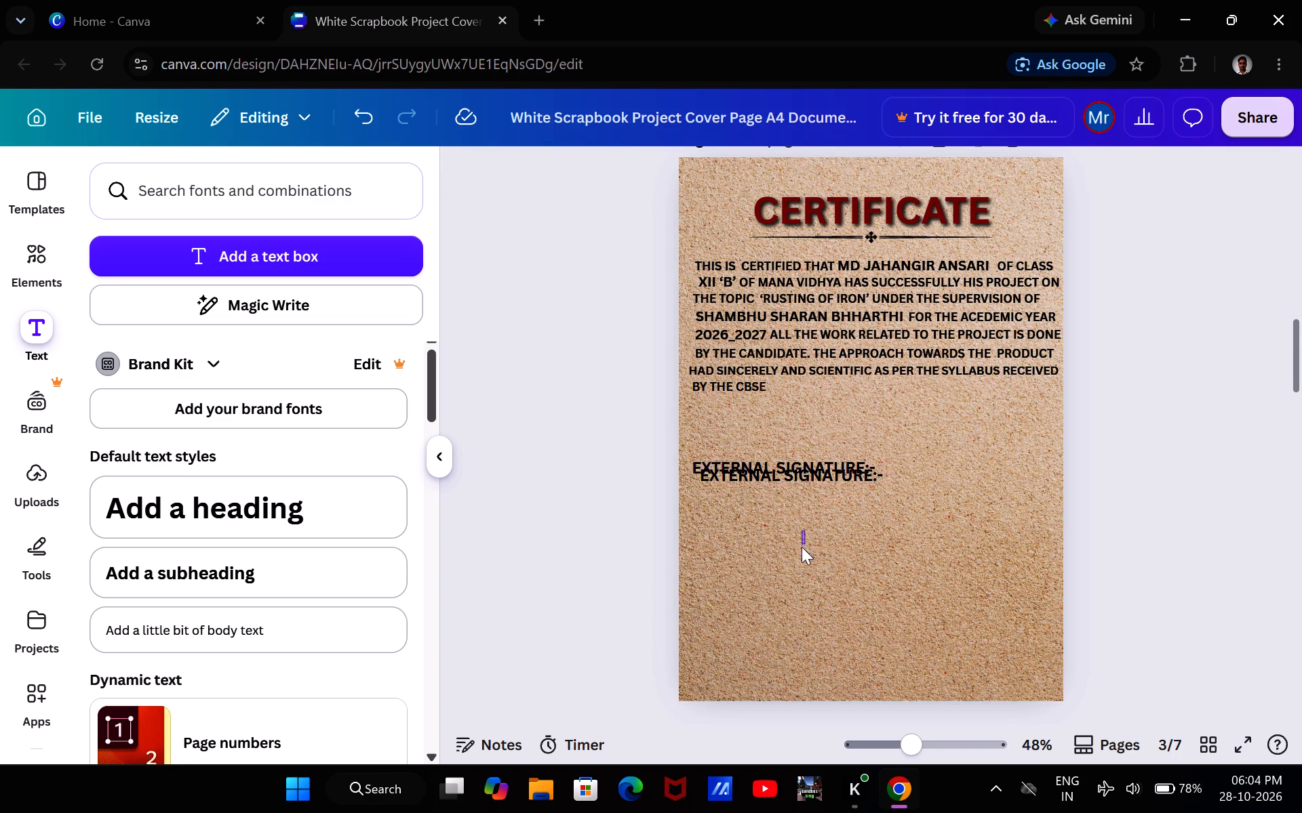
left_click_drag(802, 547, 787, 478)
left_click(787, 478)
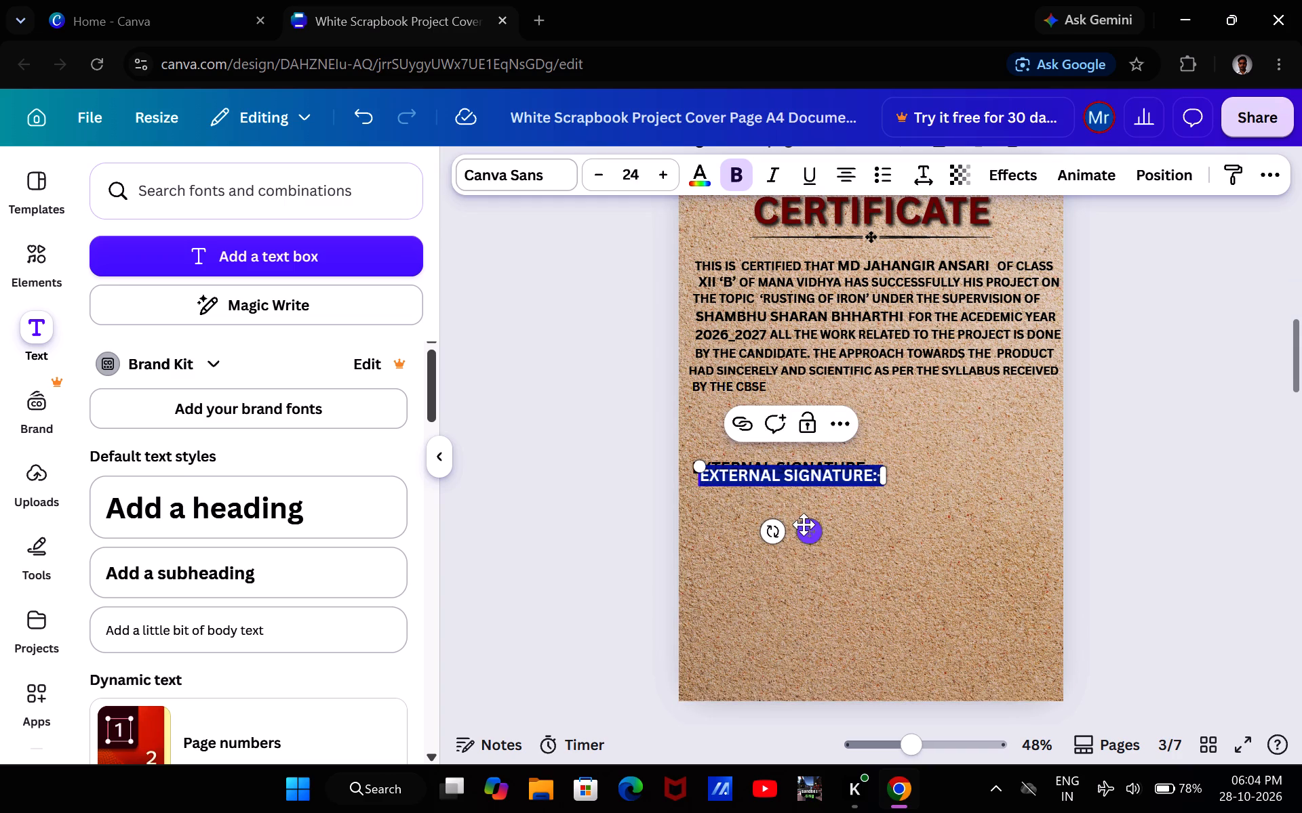
left_click(806, 529)
left_click_drag(806, 529, 799, 582)
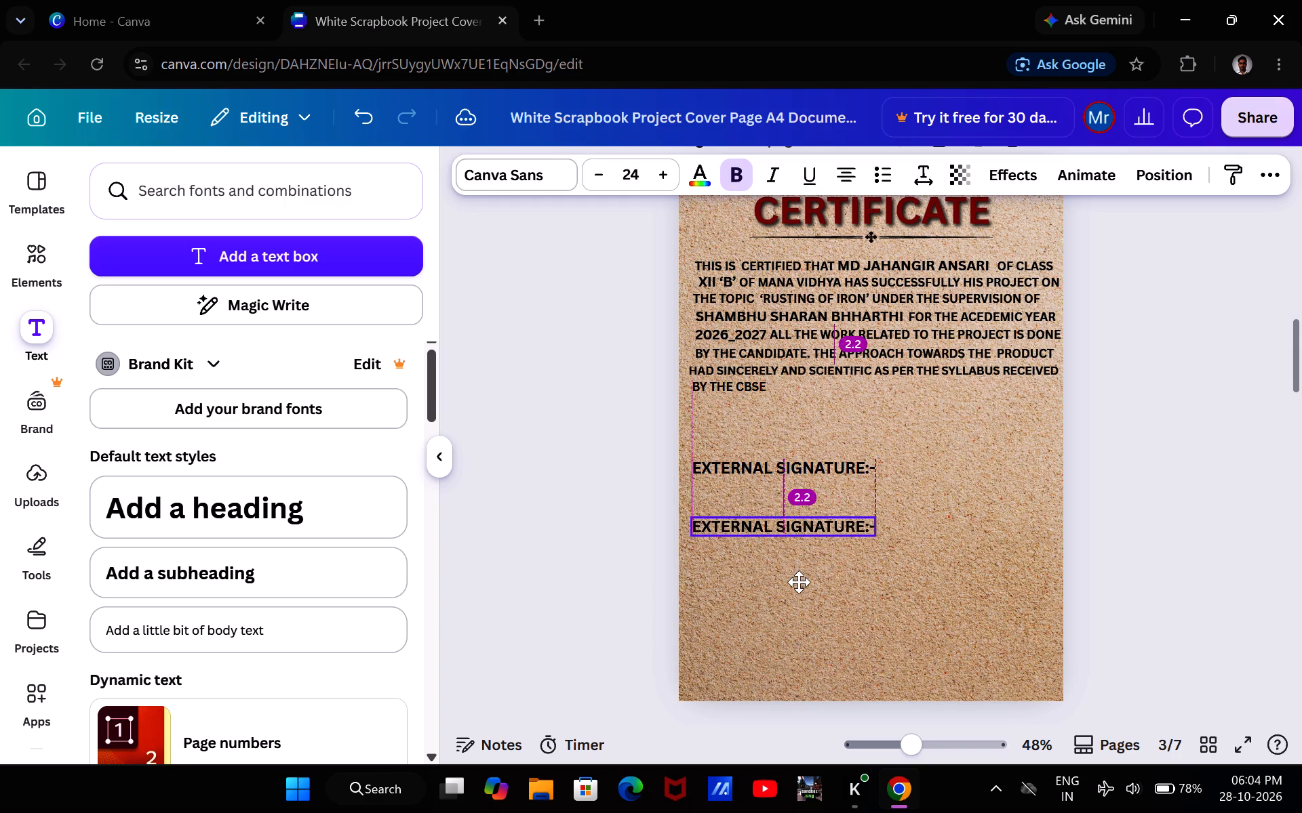
left_click_drag(799, 582, 799, 586)
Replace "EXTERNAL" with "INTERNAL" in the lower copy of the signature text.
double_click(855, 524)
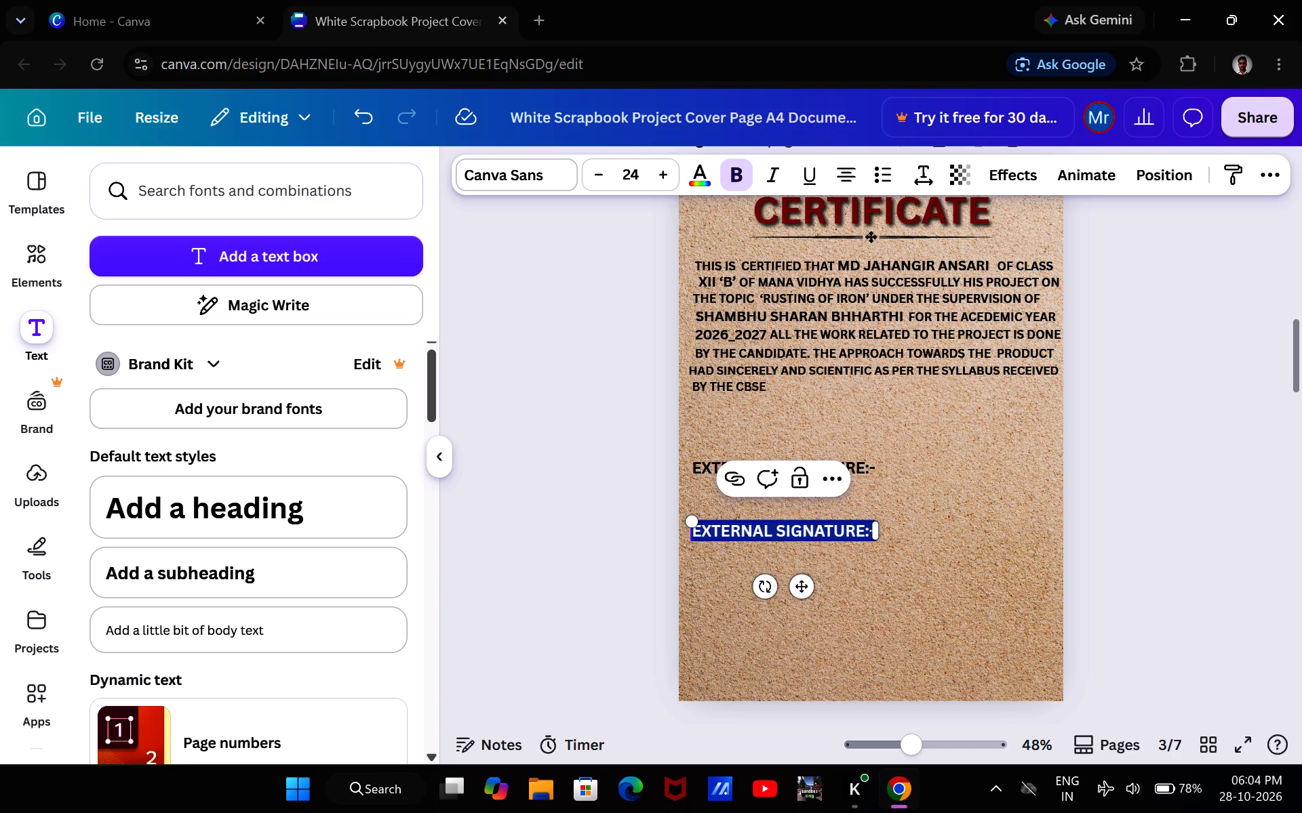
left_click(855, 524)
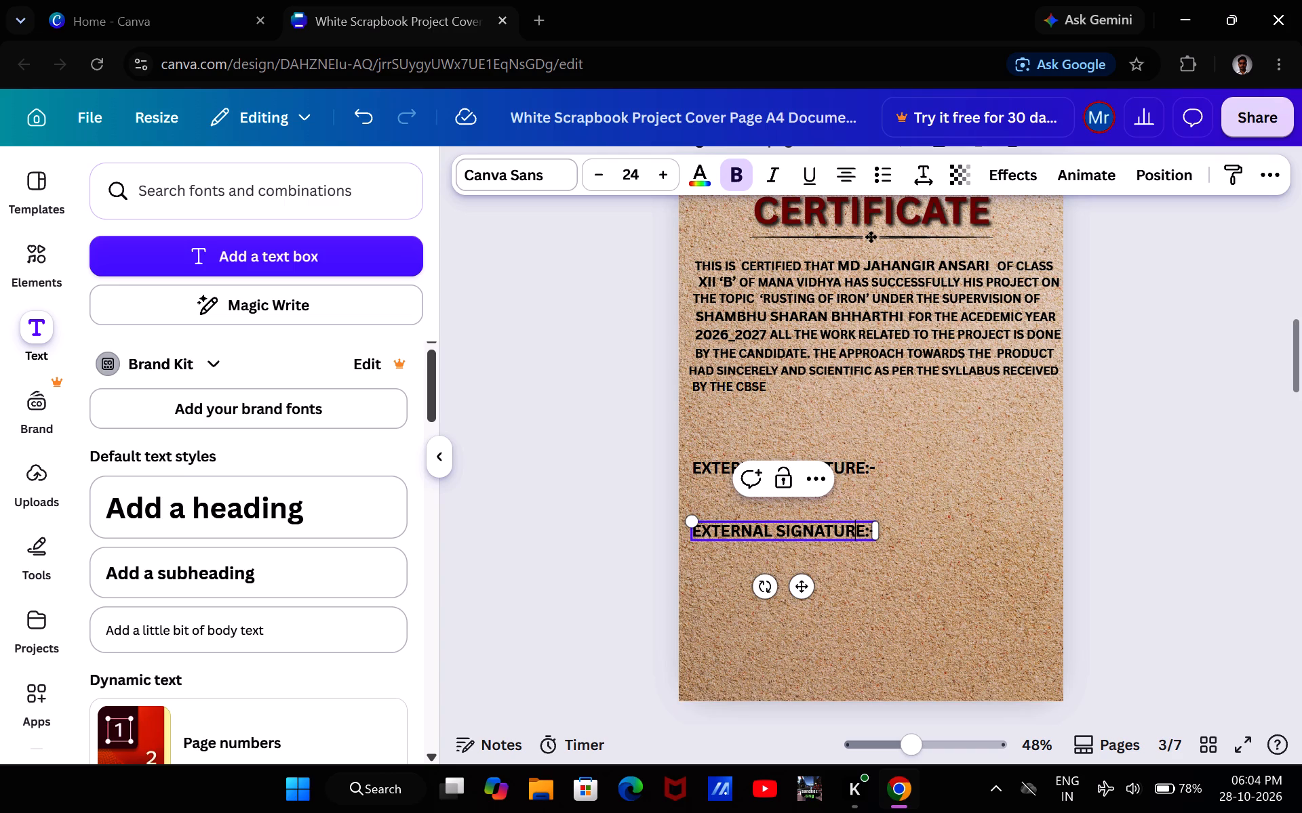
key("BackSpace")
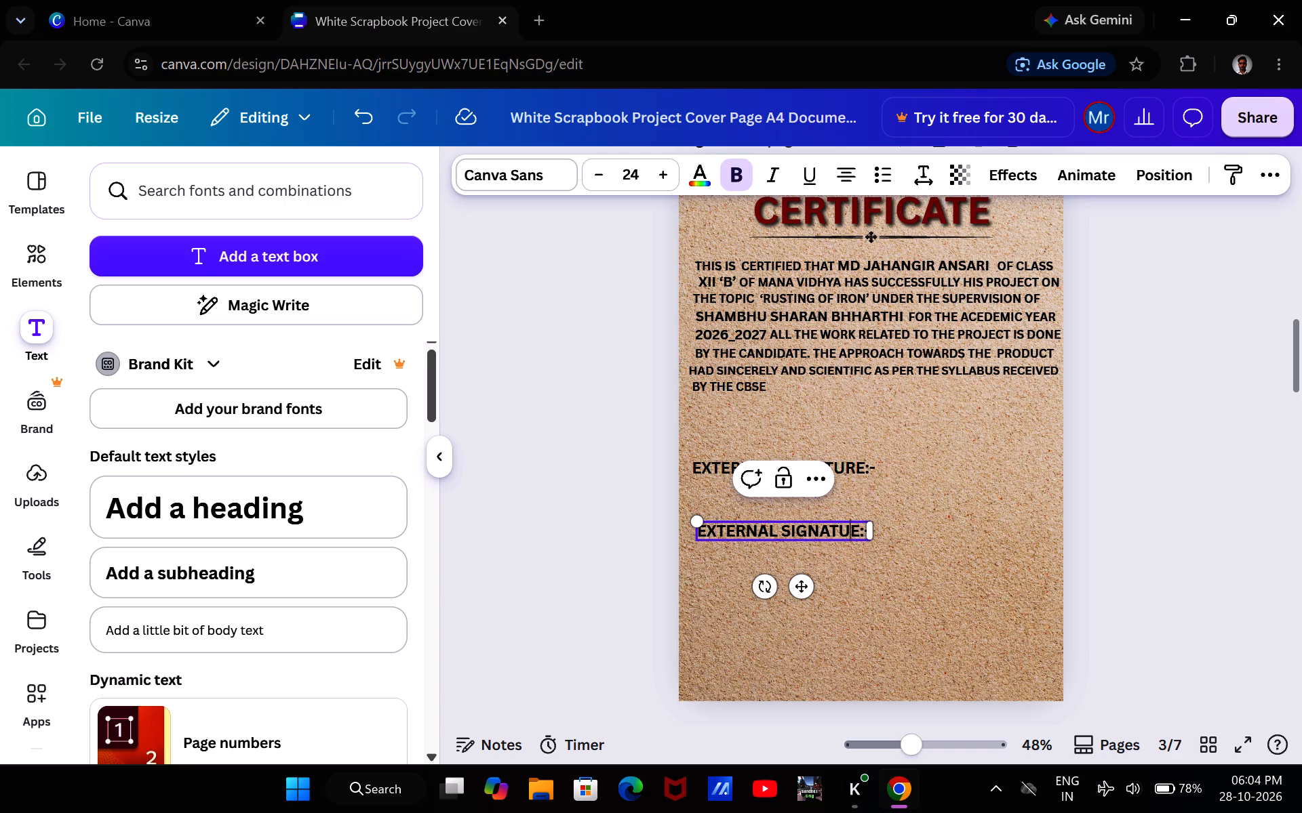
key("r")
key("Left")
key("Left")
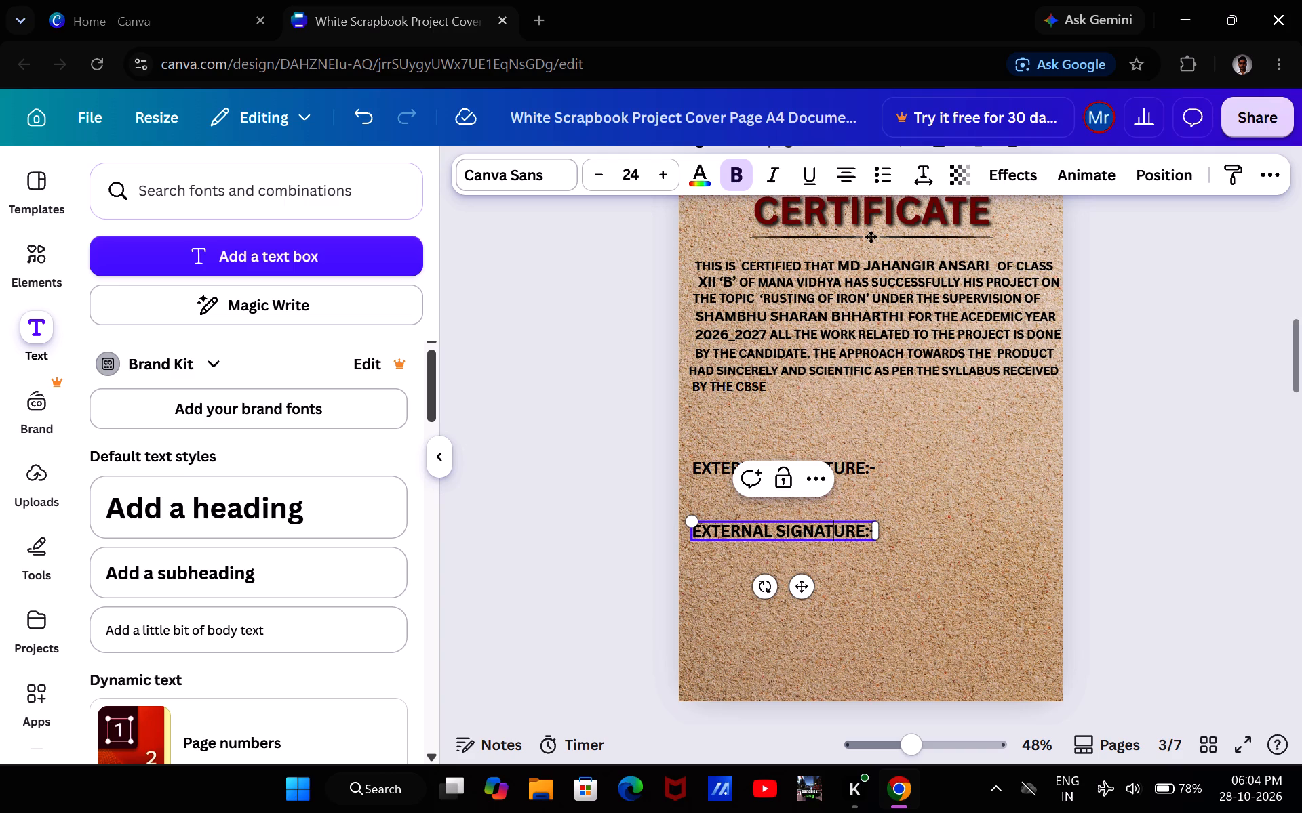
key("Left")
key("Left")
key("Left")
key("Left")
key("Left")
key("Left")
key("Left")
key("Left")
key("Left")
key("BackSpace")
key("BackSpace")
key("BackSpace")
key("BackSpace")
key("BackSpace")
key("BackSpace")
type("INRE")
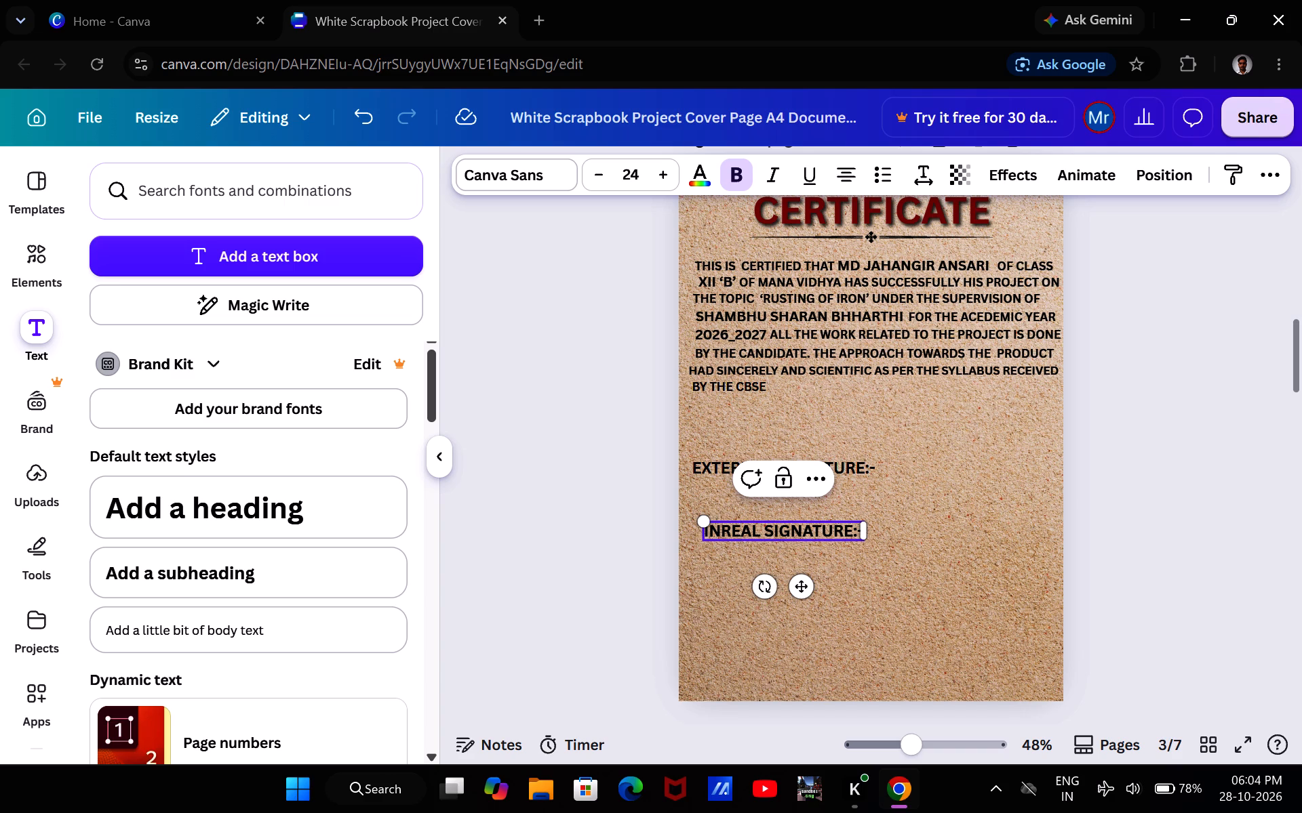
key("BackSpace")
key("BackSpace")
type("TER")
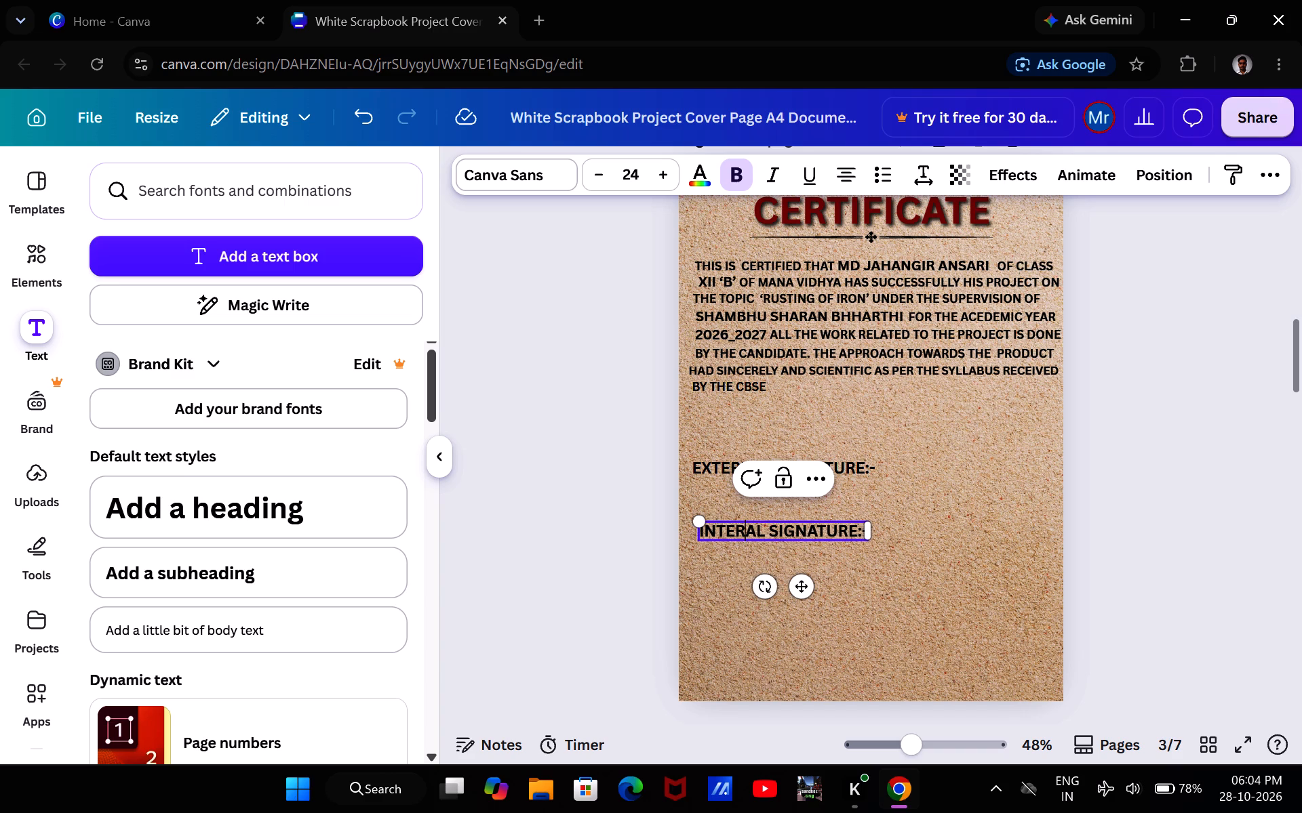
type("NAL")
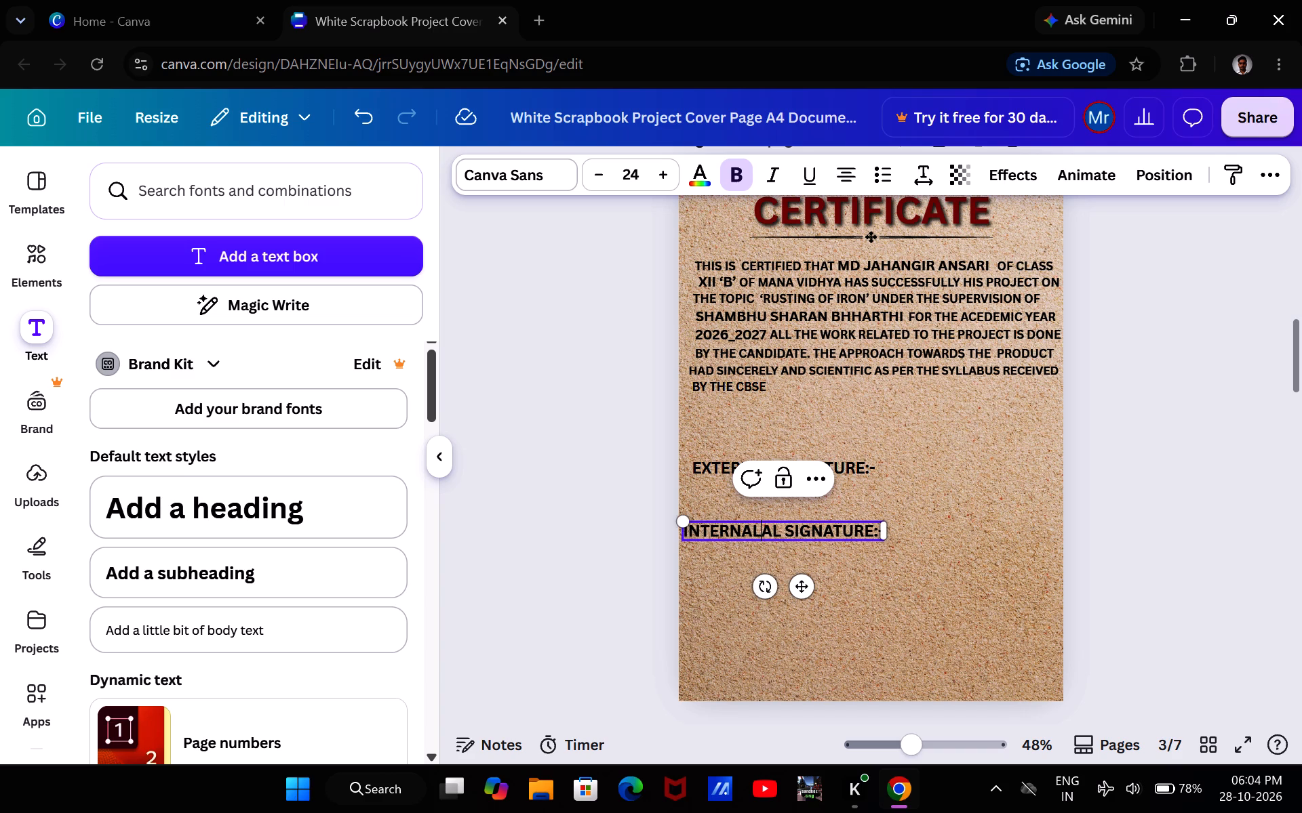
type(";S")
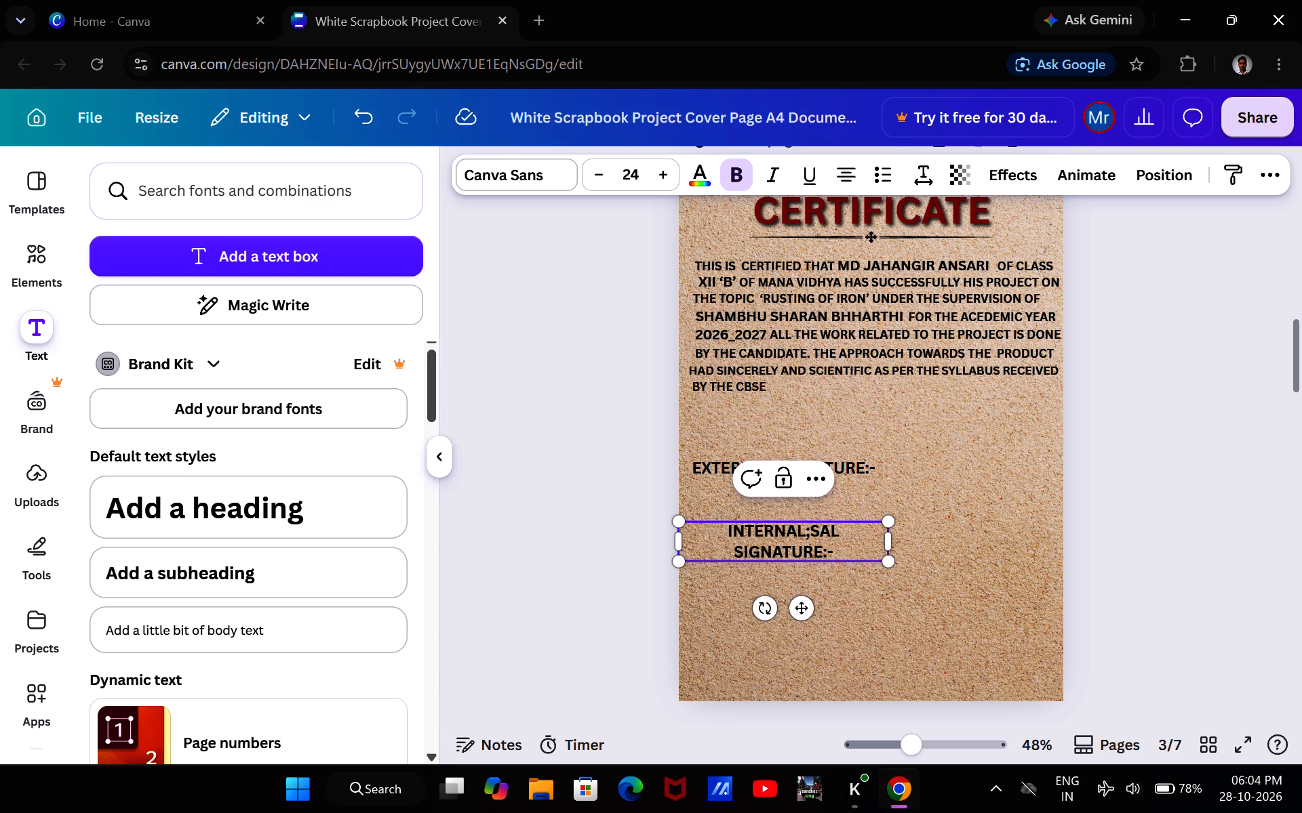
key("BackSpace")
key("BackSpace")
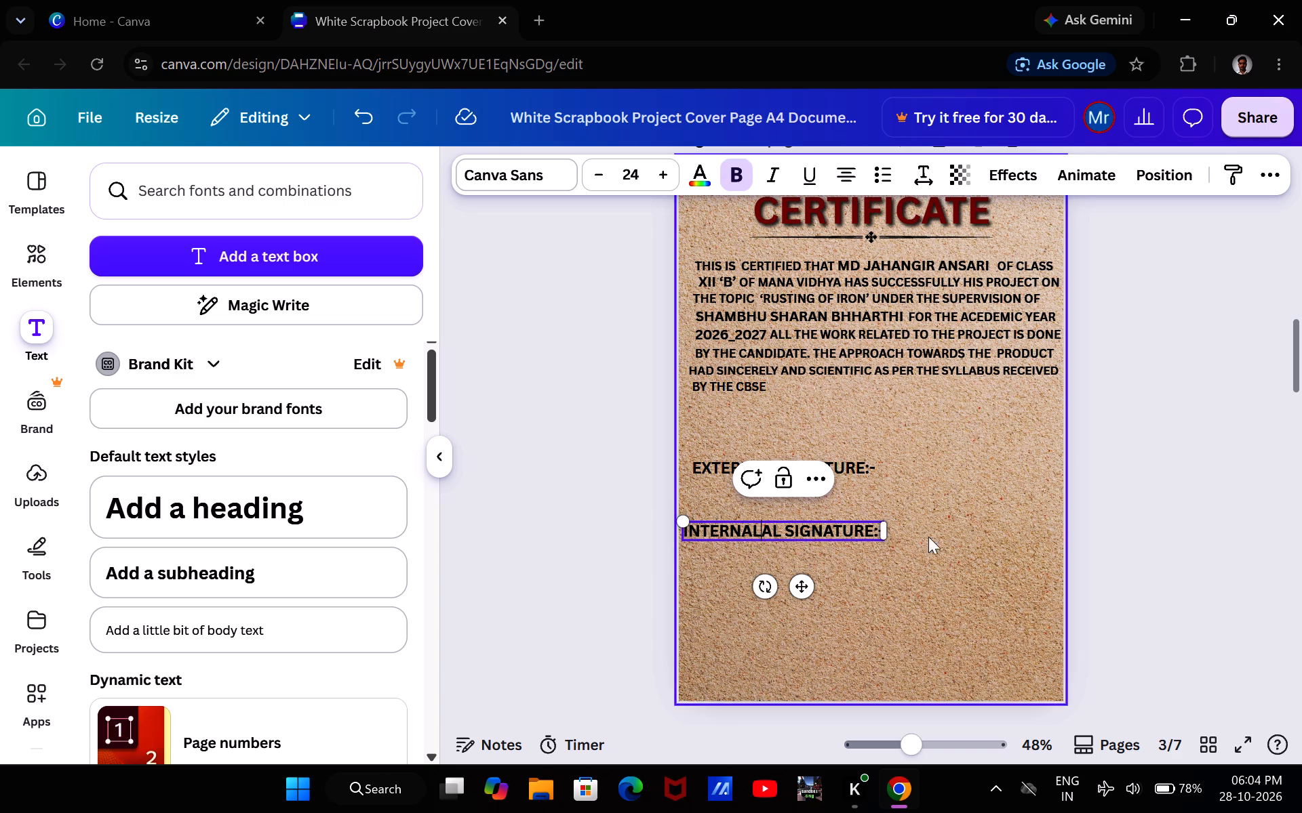
Widen the lower signature text box on its right side so the wording has room on one line.
left_click_drag(886, 539, 964, 526)
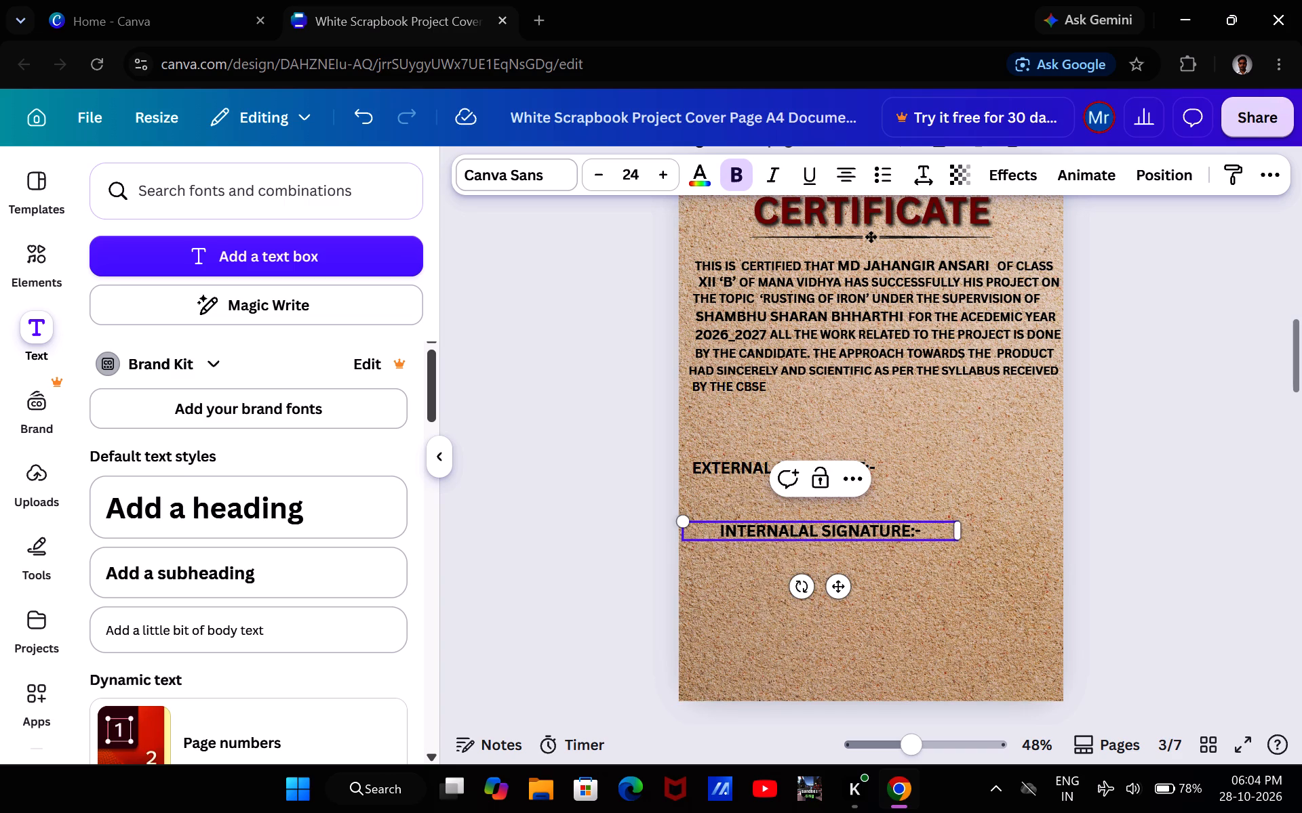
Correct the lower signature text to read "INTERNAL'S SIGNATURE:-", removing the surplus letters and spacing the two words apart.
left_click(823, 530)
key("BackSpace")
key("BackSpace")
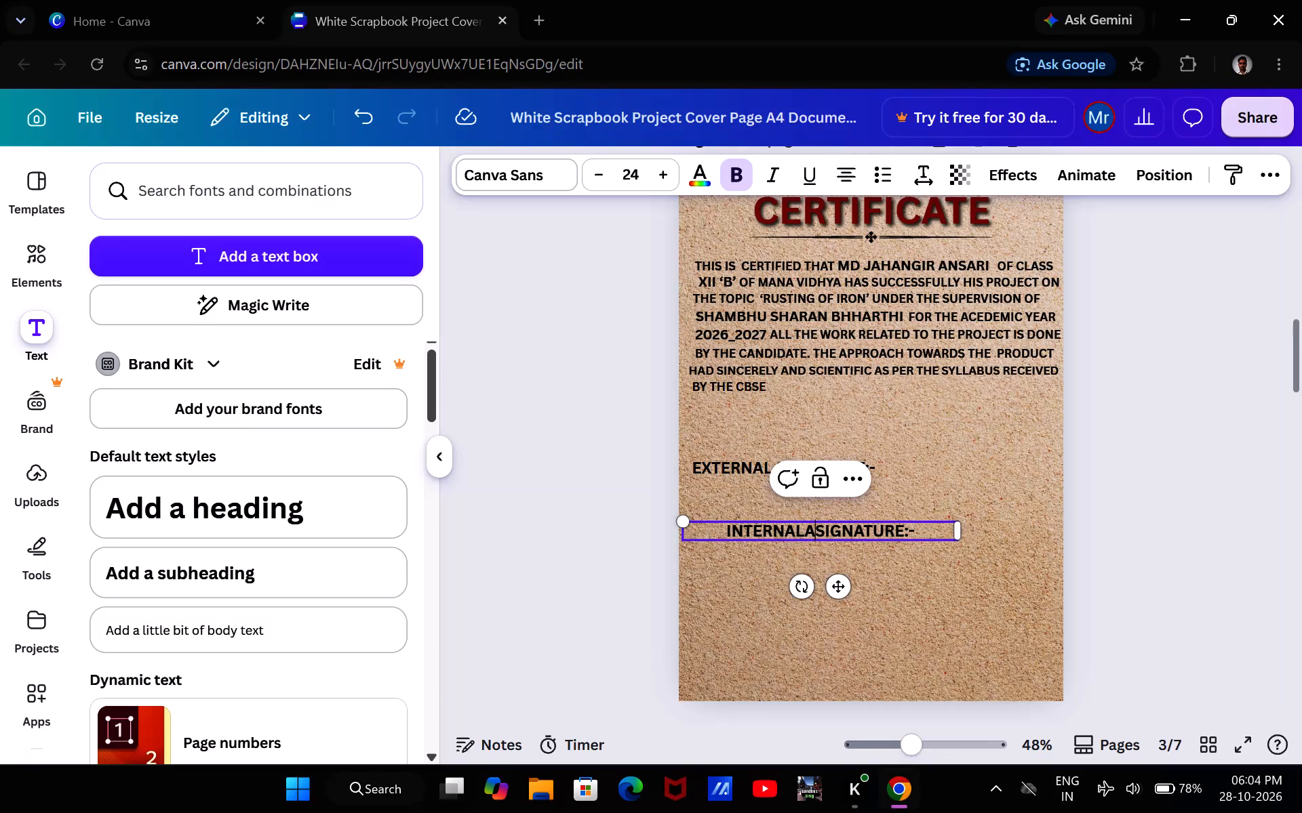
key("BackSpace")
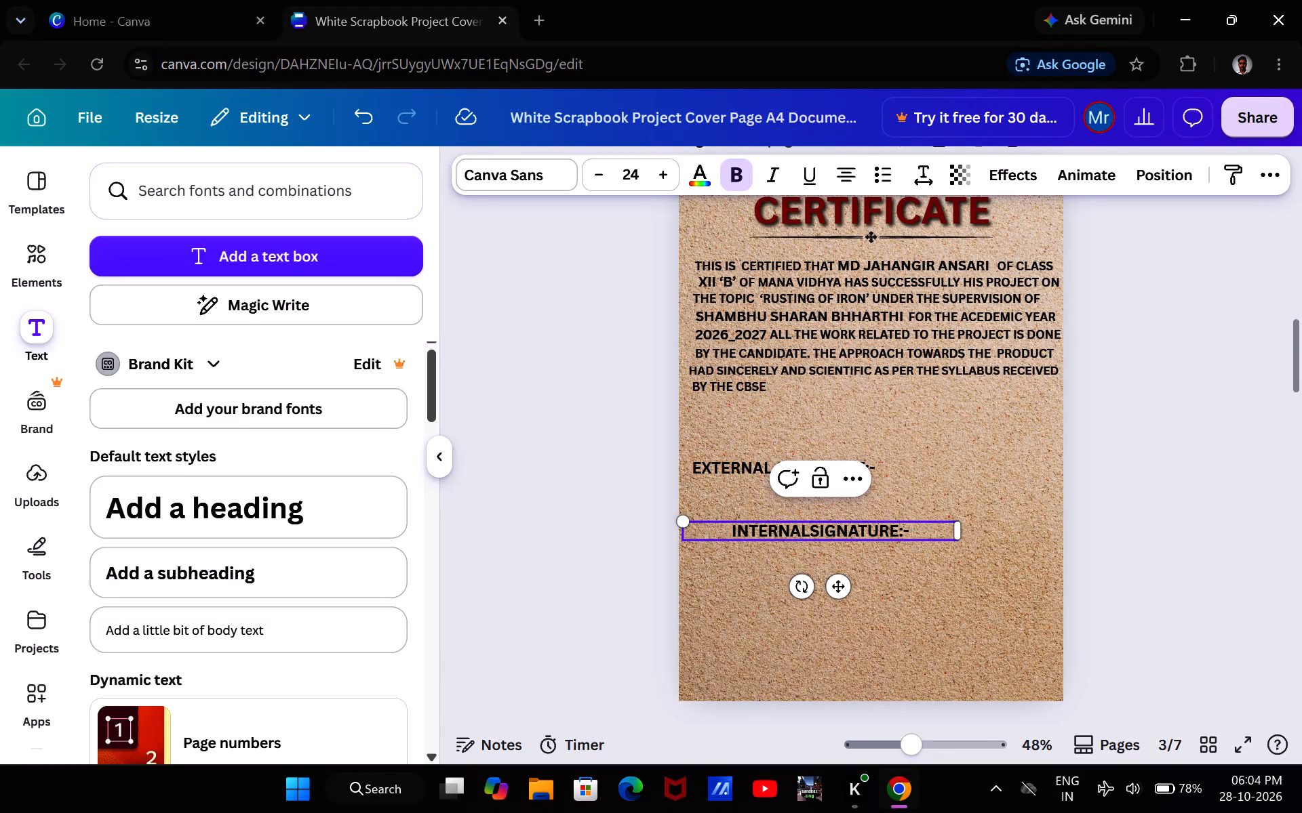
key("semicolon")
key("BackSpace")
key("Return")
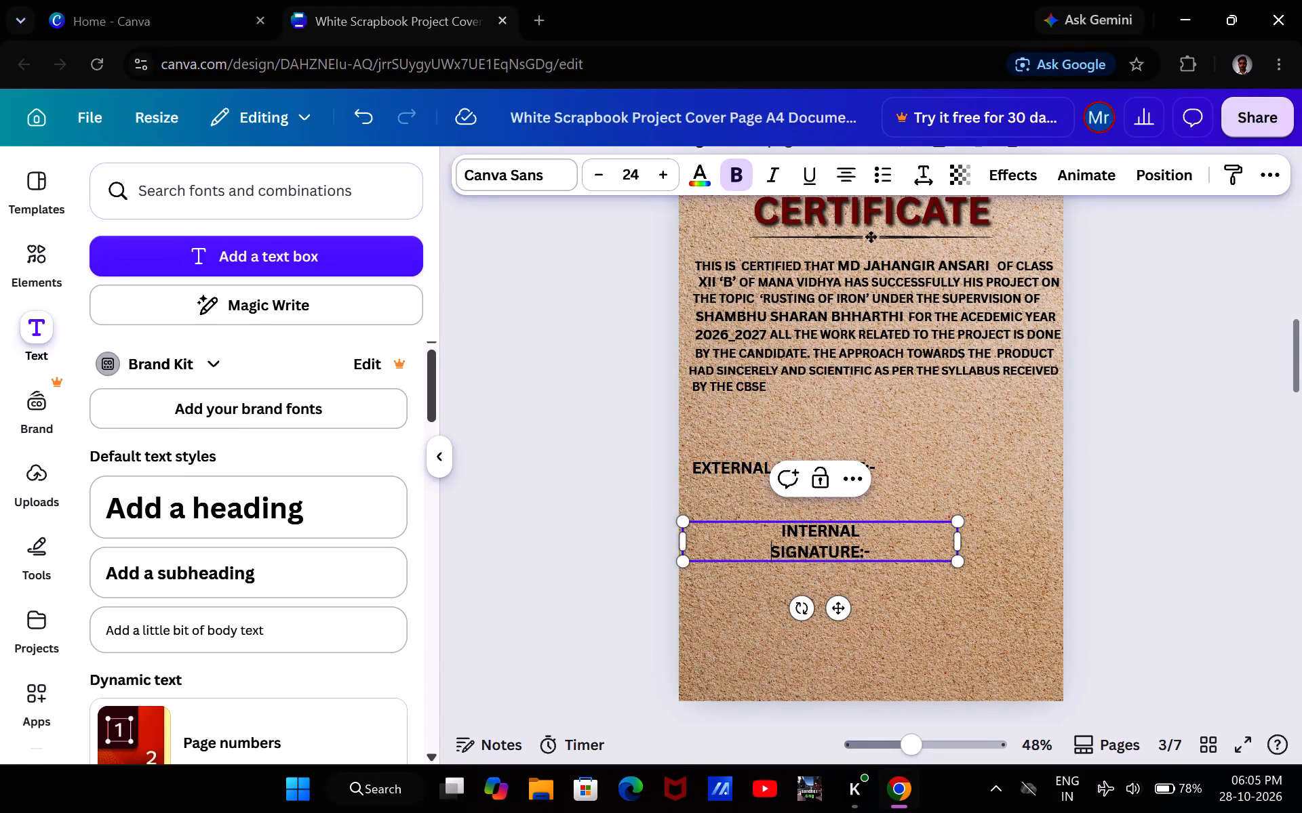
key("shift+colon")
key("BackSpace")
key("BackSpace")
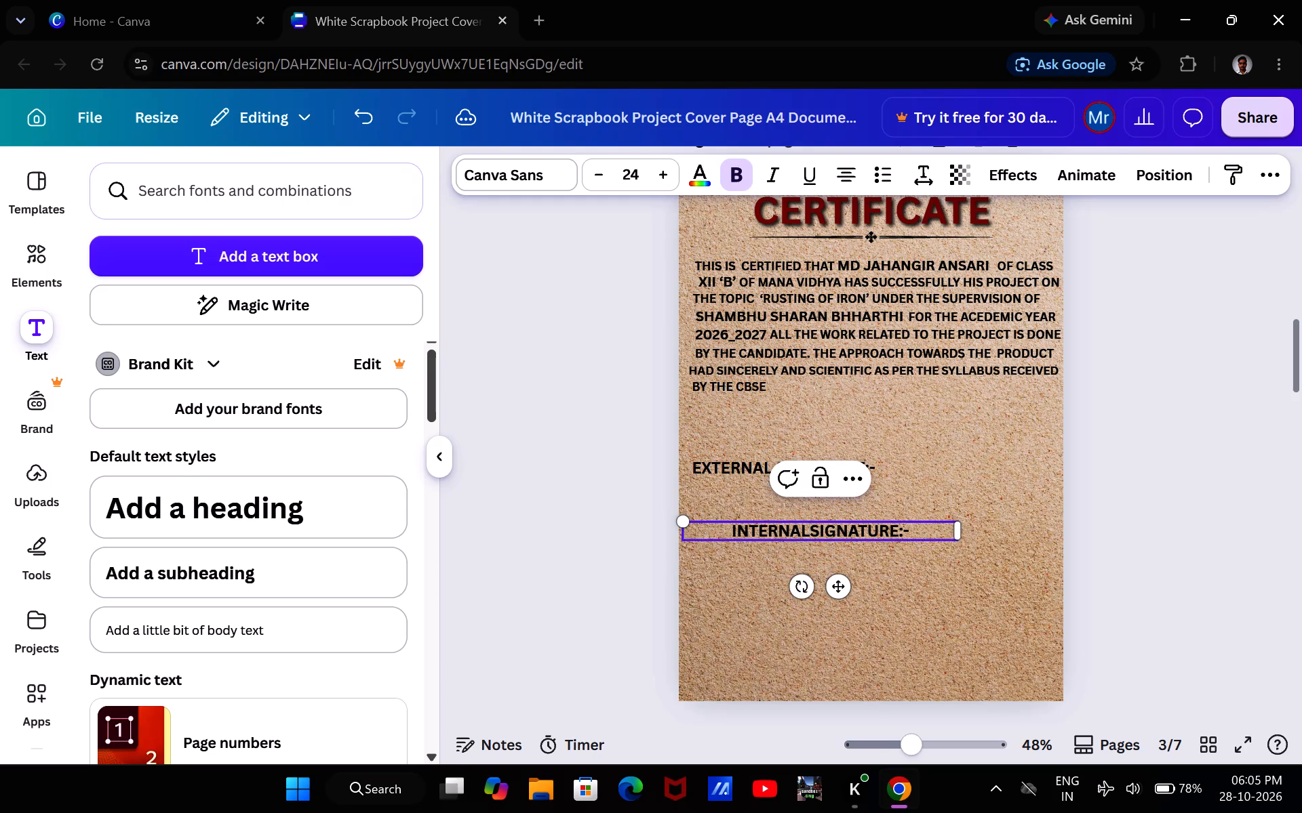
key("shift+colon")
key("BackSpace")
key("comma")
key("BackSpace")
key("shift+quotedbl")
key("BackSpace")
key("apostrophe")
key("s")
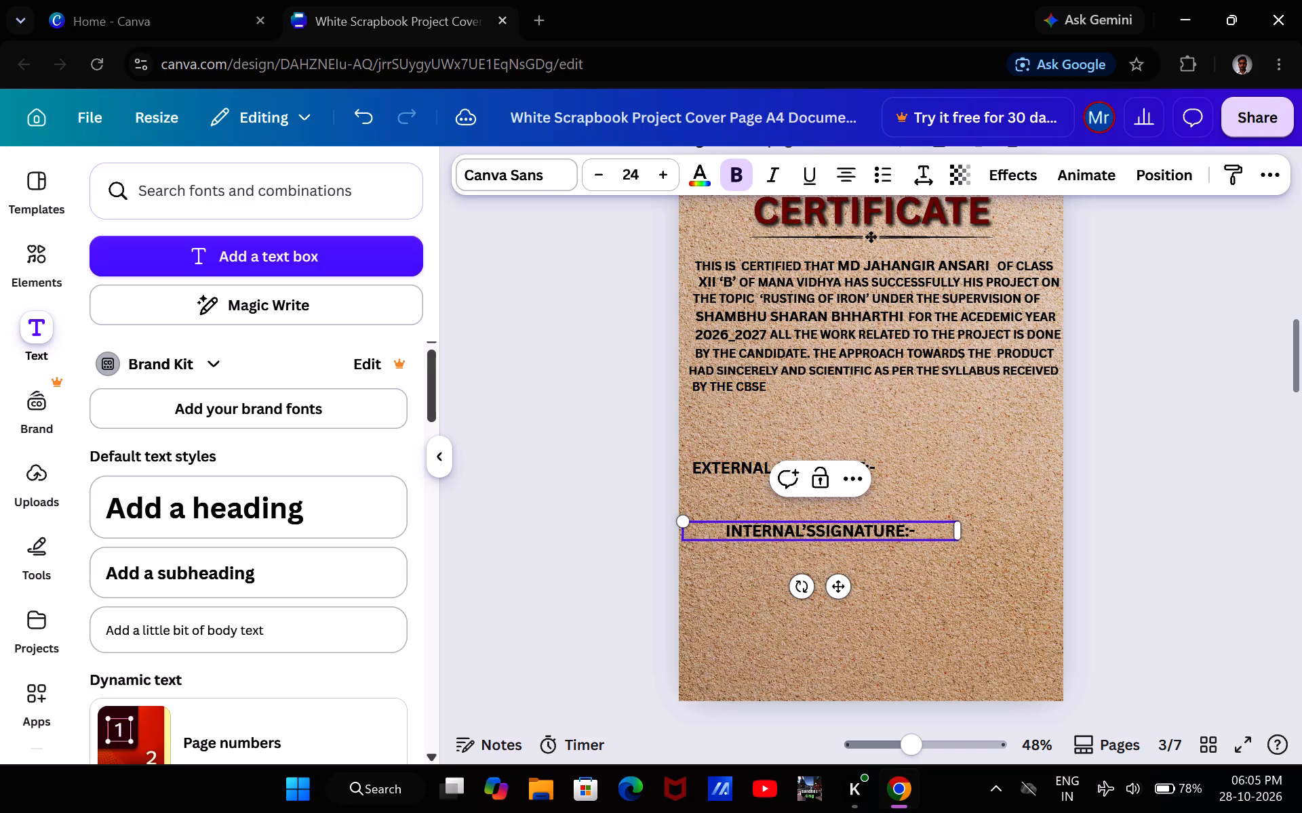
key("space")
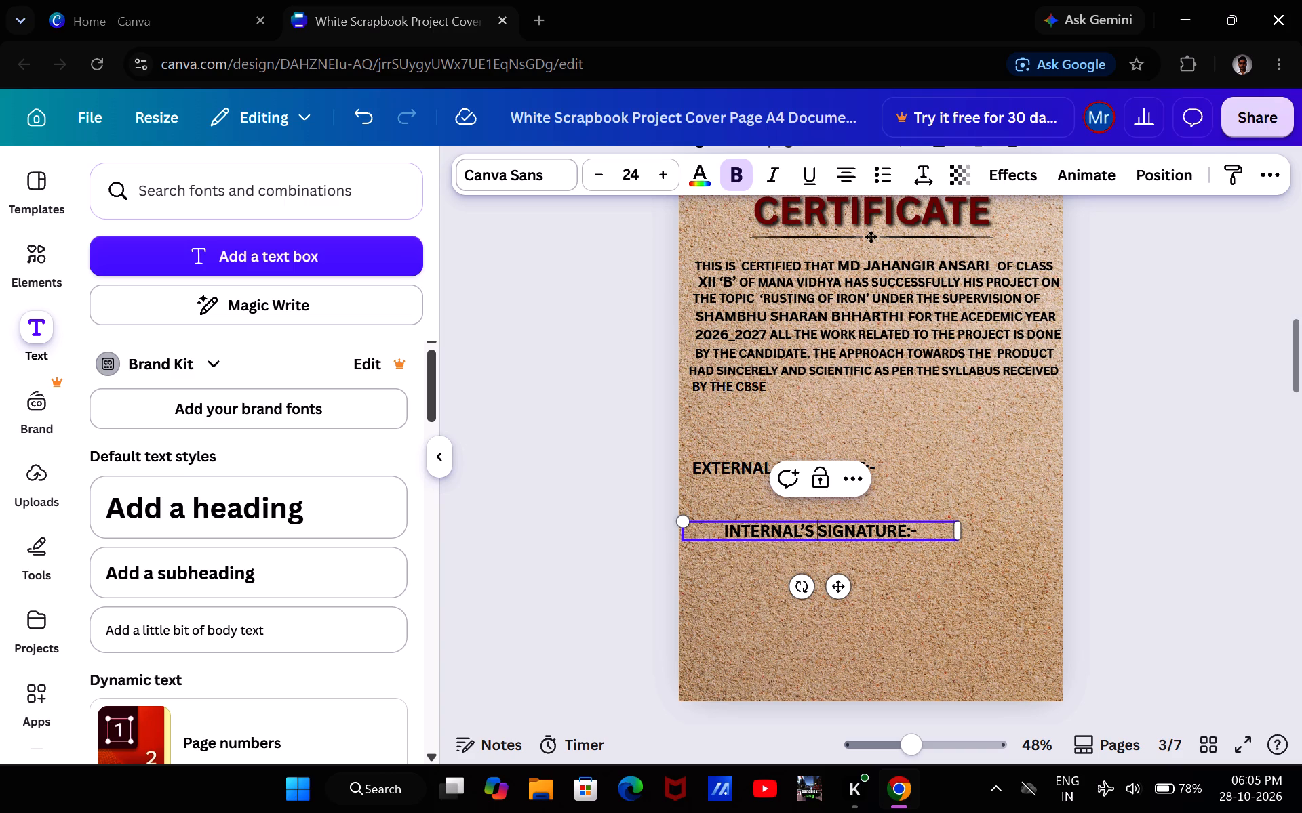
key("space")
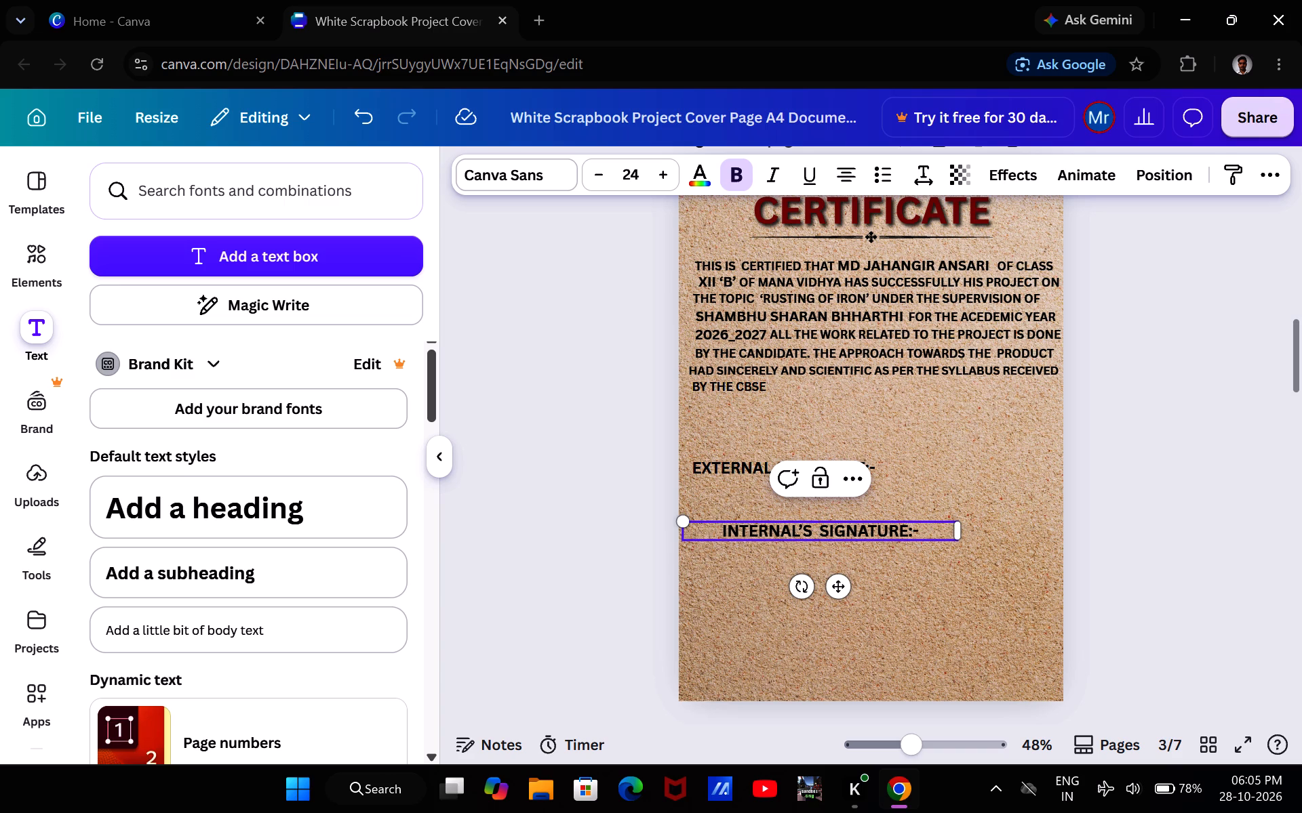
Move the lower signature text box to centre it beneath "EXTERNAL SIGNATURE:-" with a vertical gap of about 2.4.
left_click_drag(838, 589, 802, 530)
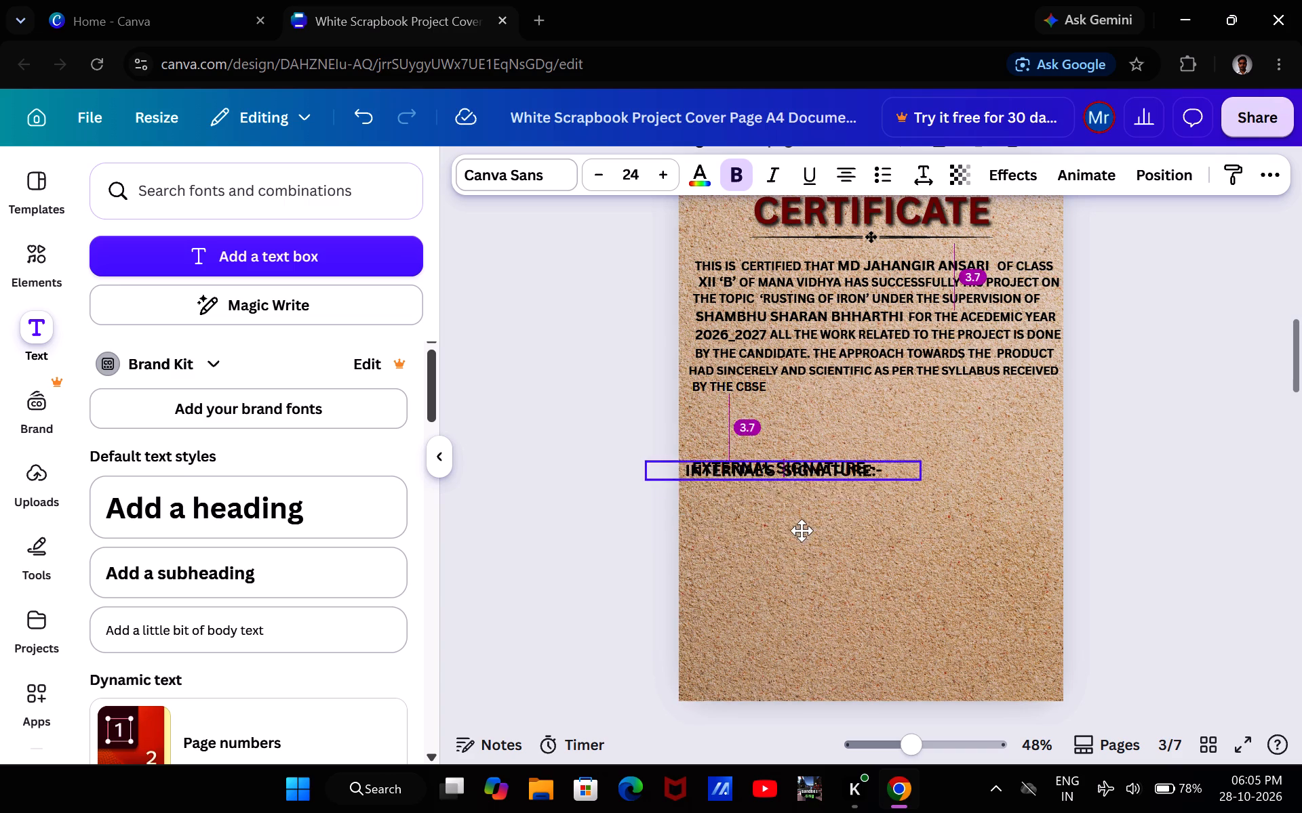
left_click_drag(802, 530, 804, 589)
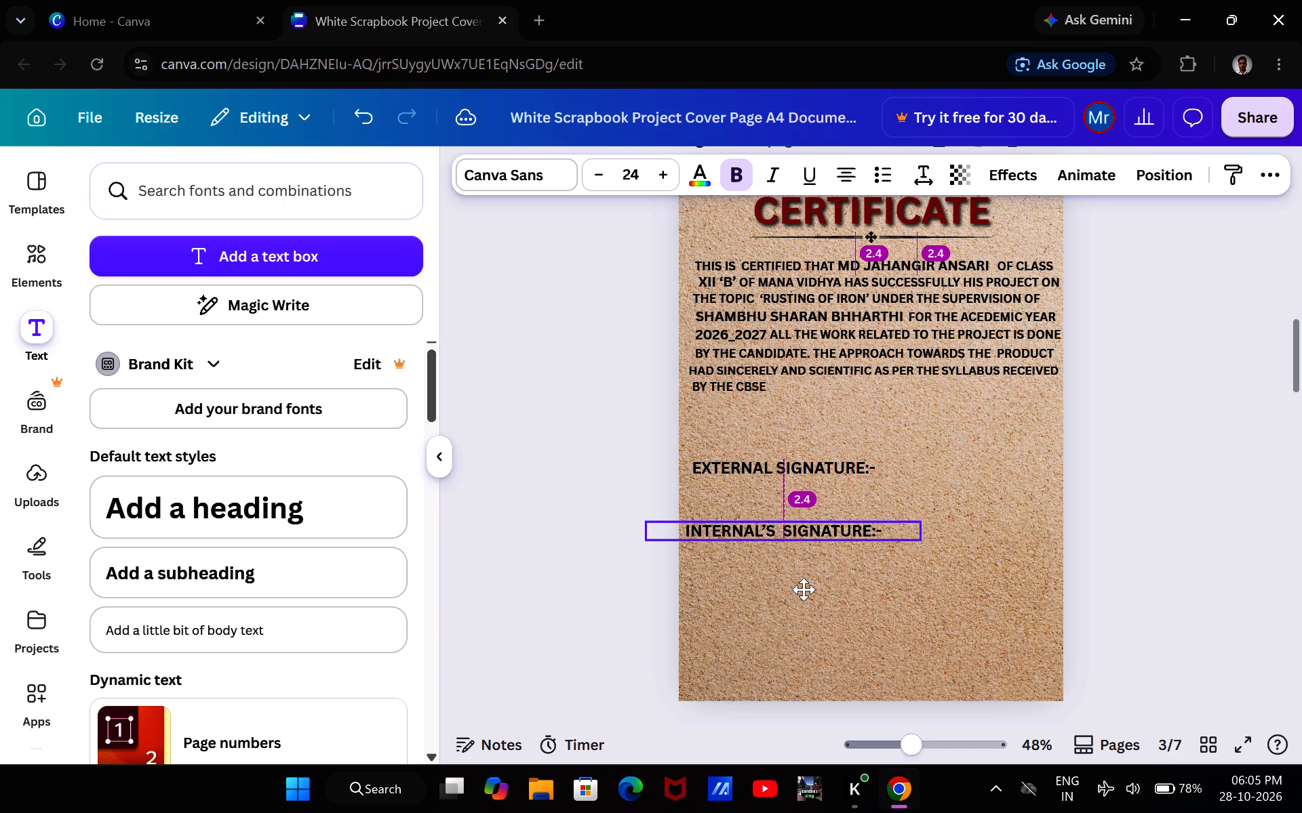
left_click_drag(804, 589, 803, 589)
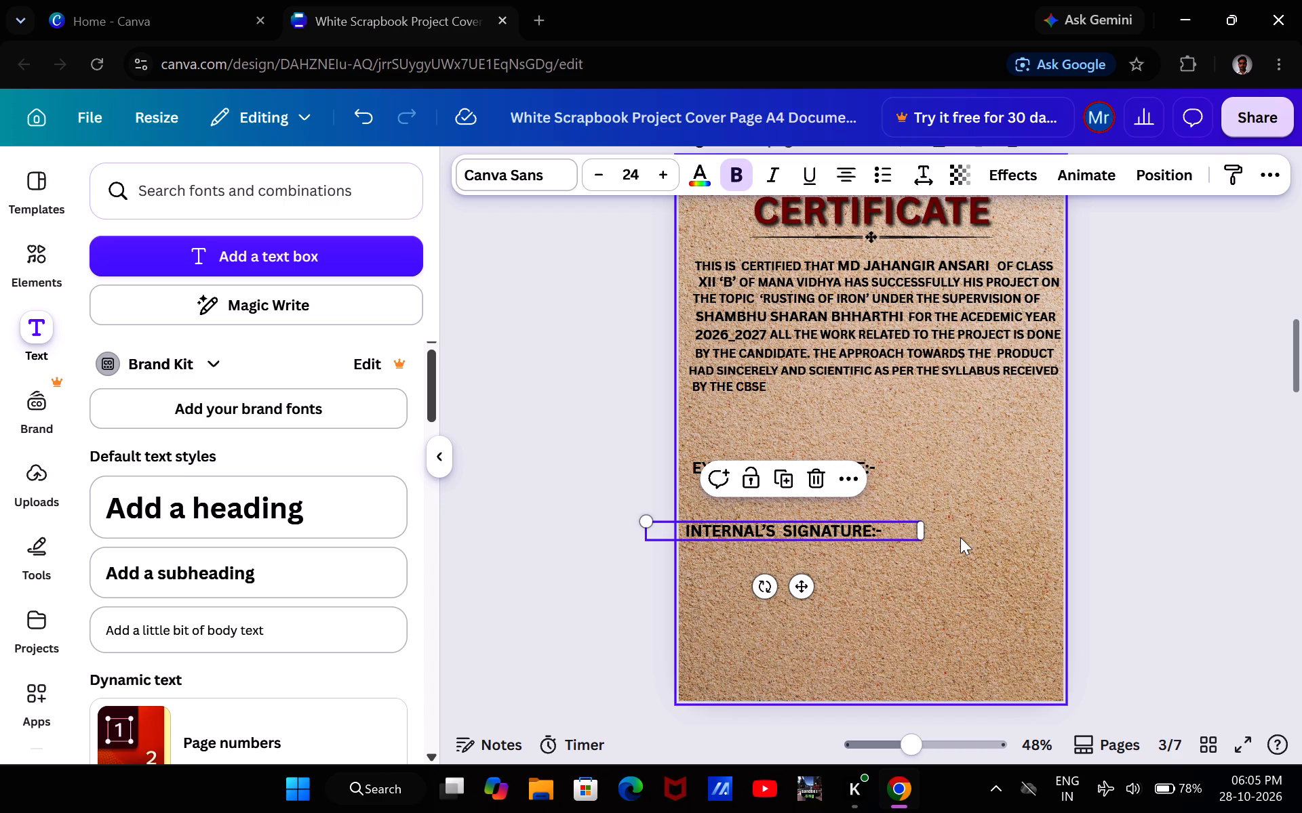
Reword the lower signature text to "SIGNATURE OF INTERNAL :-", removing the leading "INTERNAL'S".
left_click(877, 527)
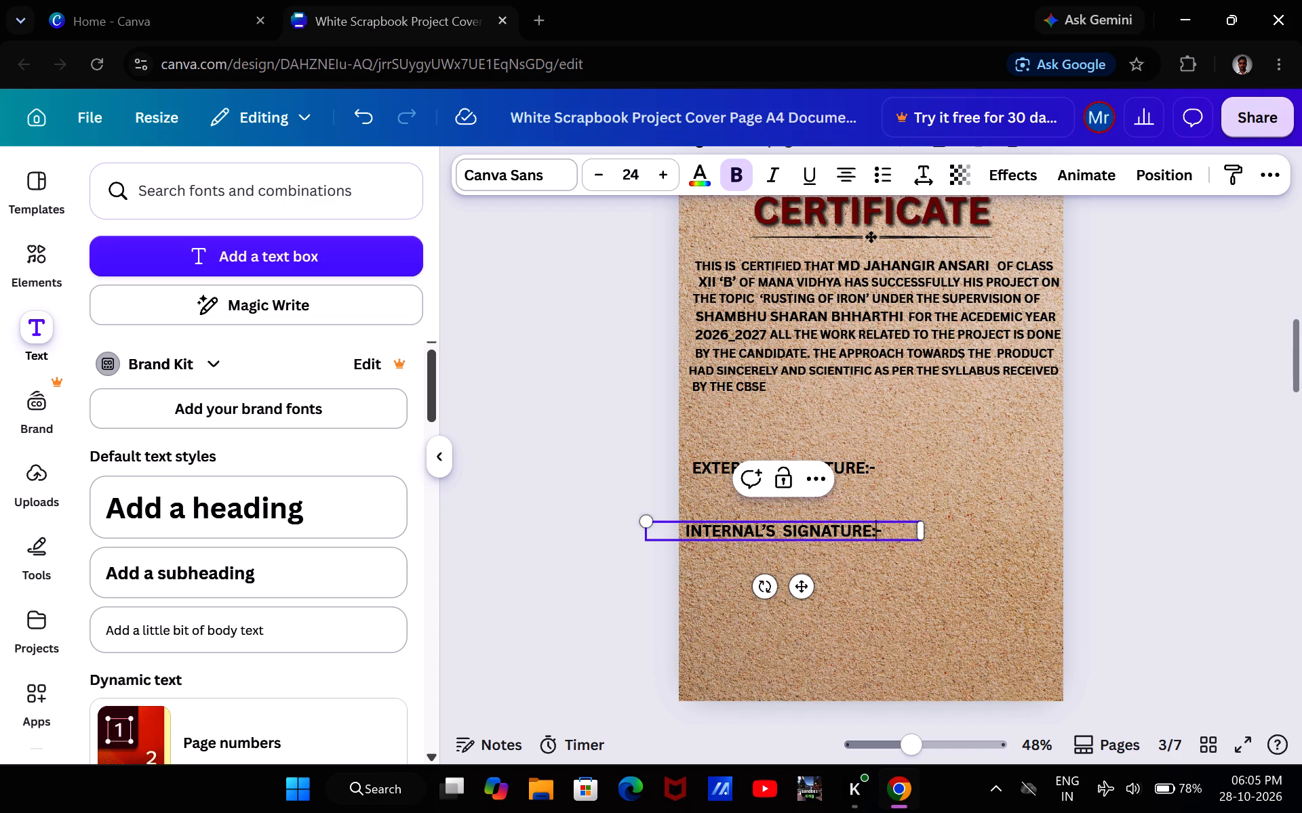
left_click(783, 535)
key("BackSpace")
key("BackSpace")
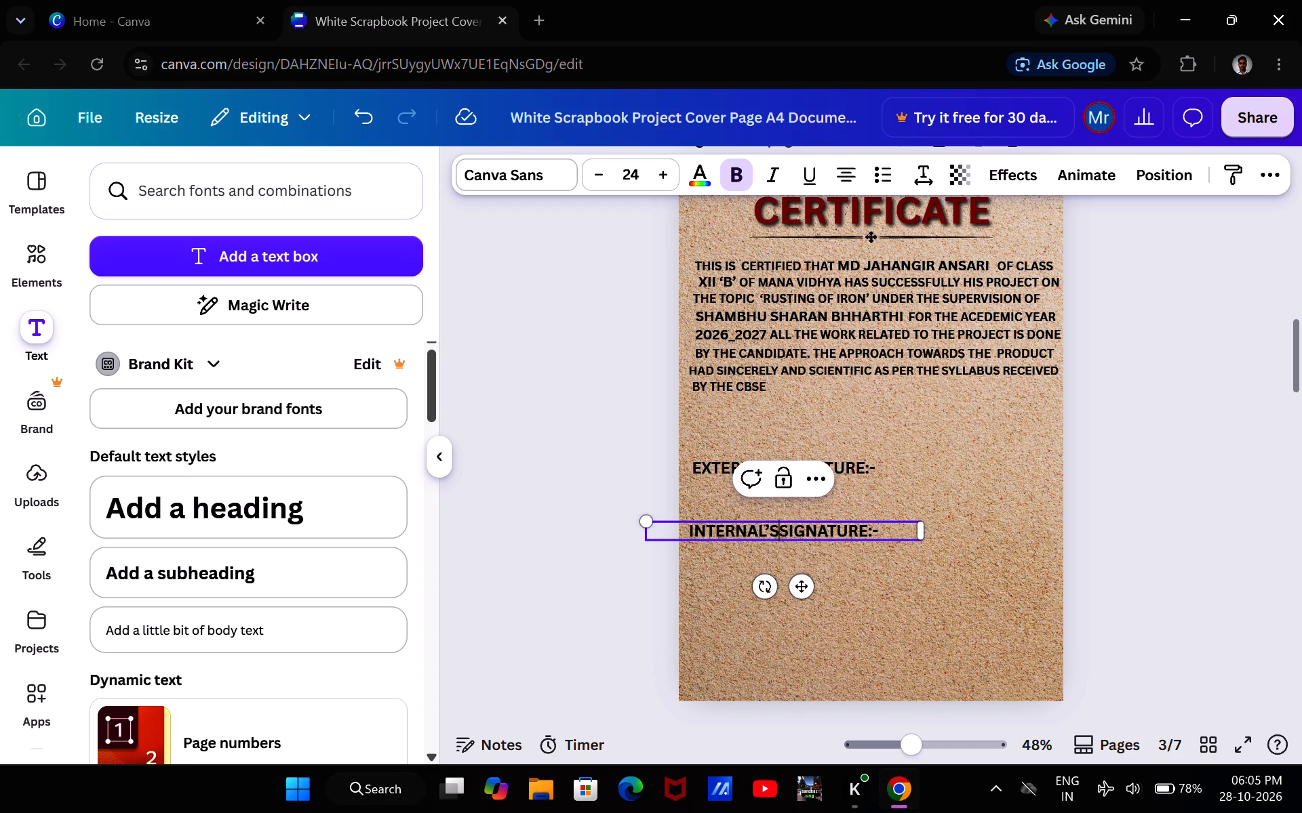
key("BackSpace")
key("BackSpace")
key("BackSpace")
key("BackSpace")
key("BackSpace")
key("BackSpace")
key("BackSpace")
key("BackSpace")
key("BackSpace")
key("BackSpace")
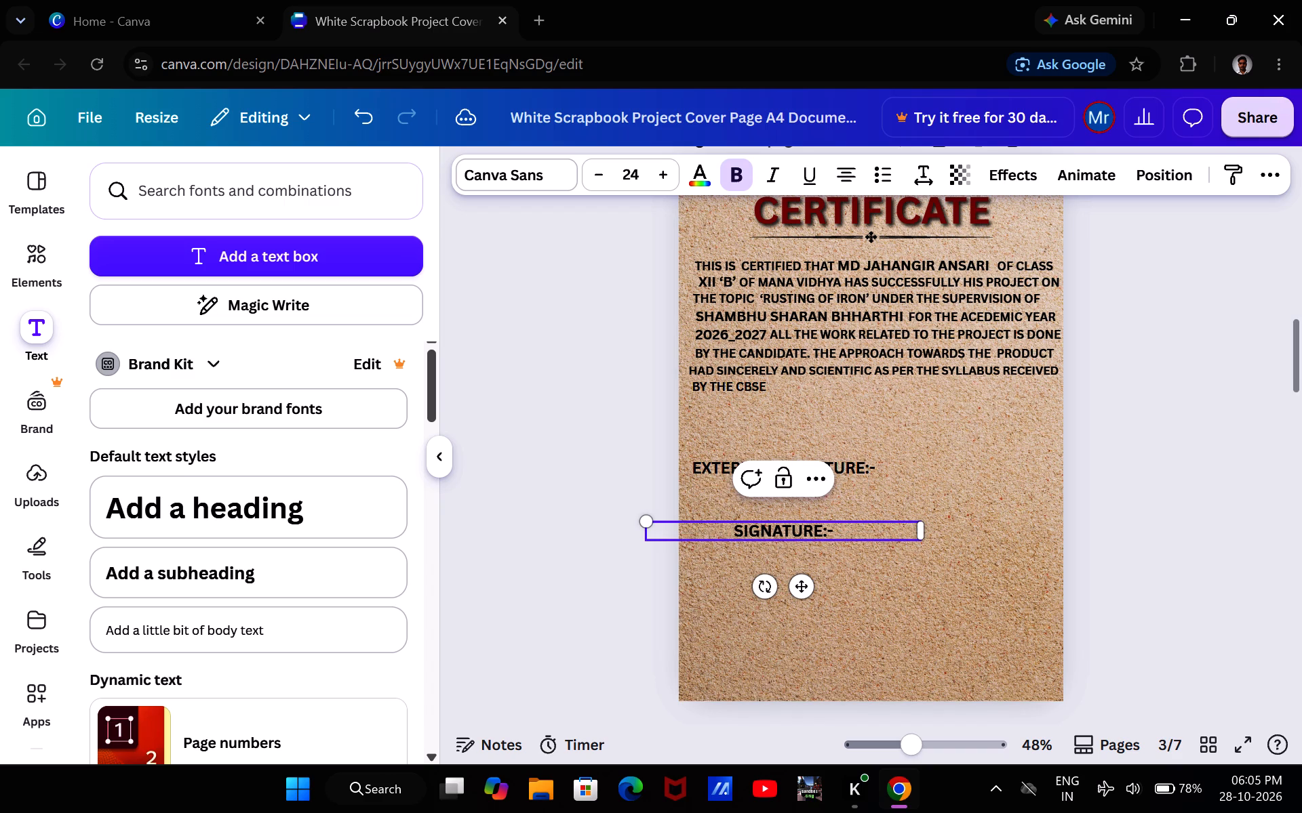
left_click(833, 528)
key("Left")
key("Left")
key("space")
type("OPF")
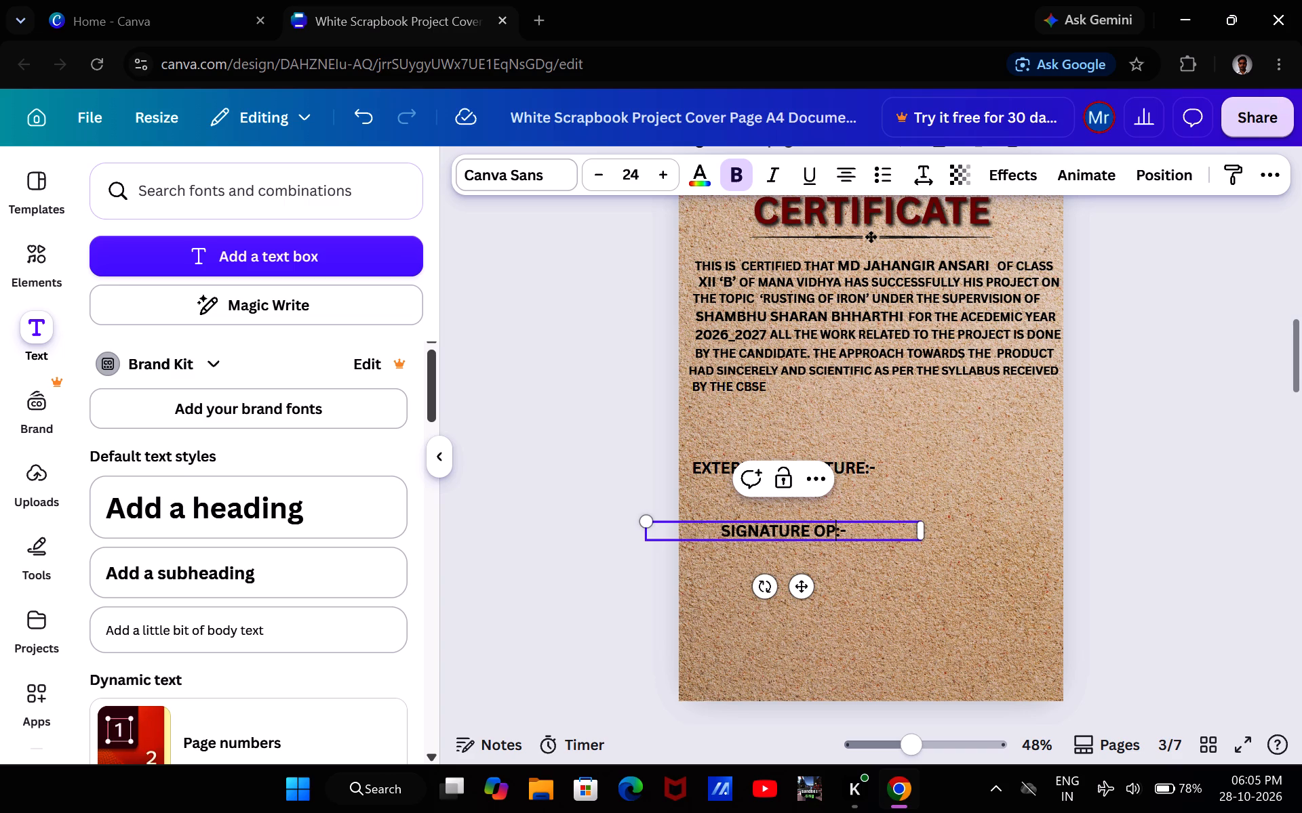
key("space")
key("BackSpace")
key("BackSpace")
key("BackSpace")
type("F")
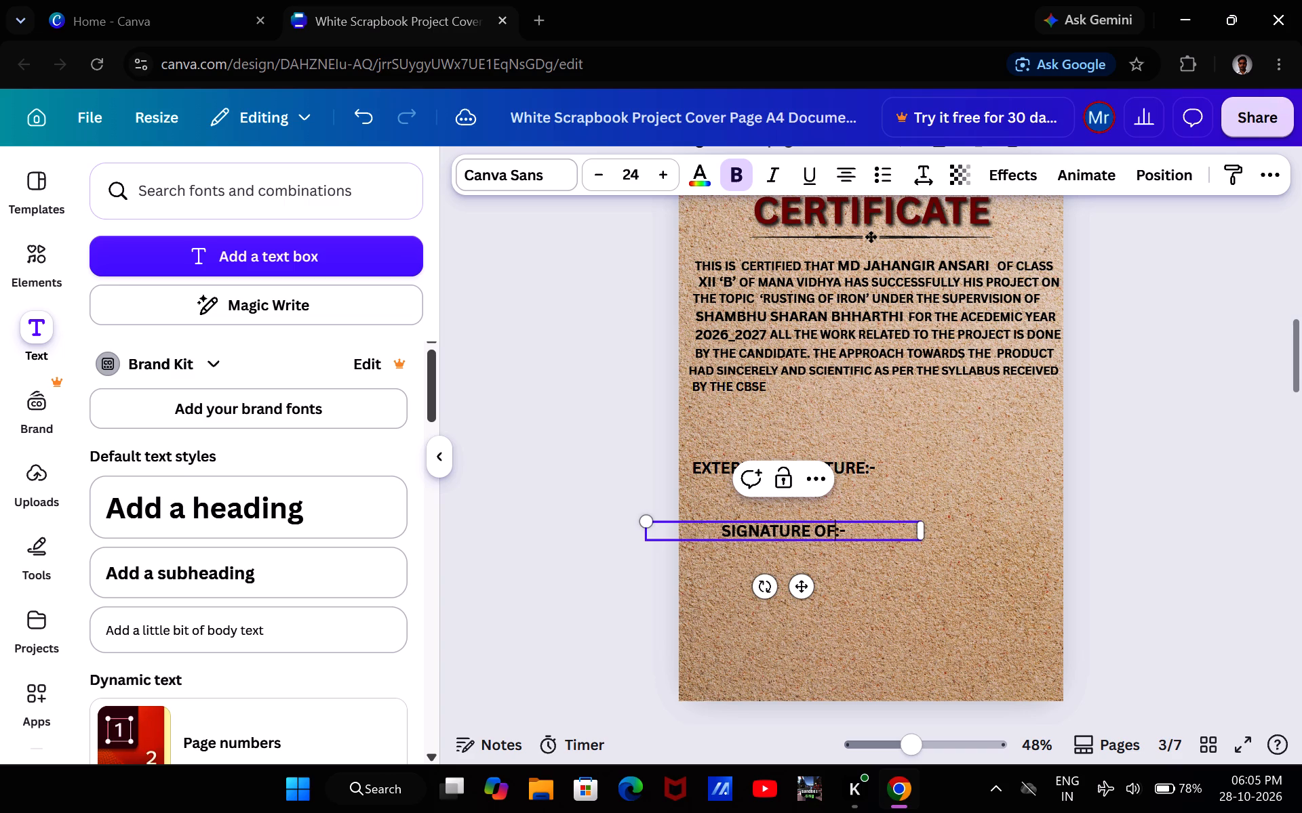
key("space")
type("INTERNAL")
key("space")
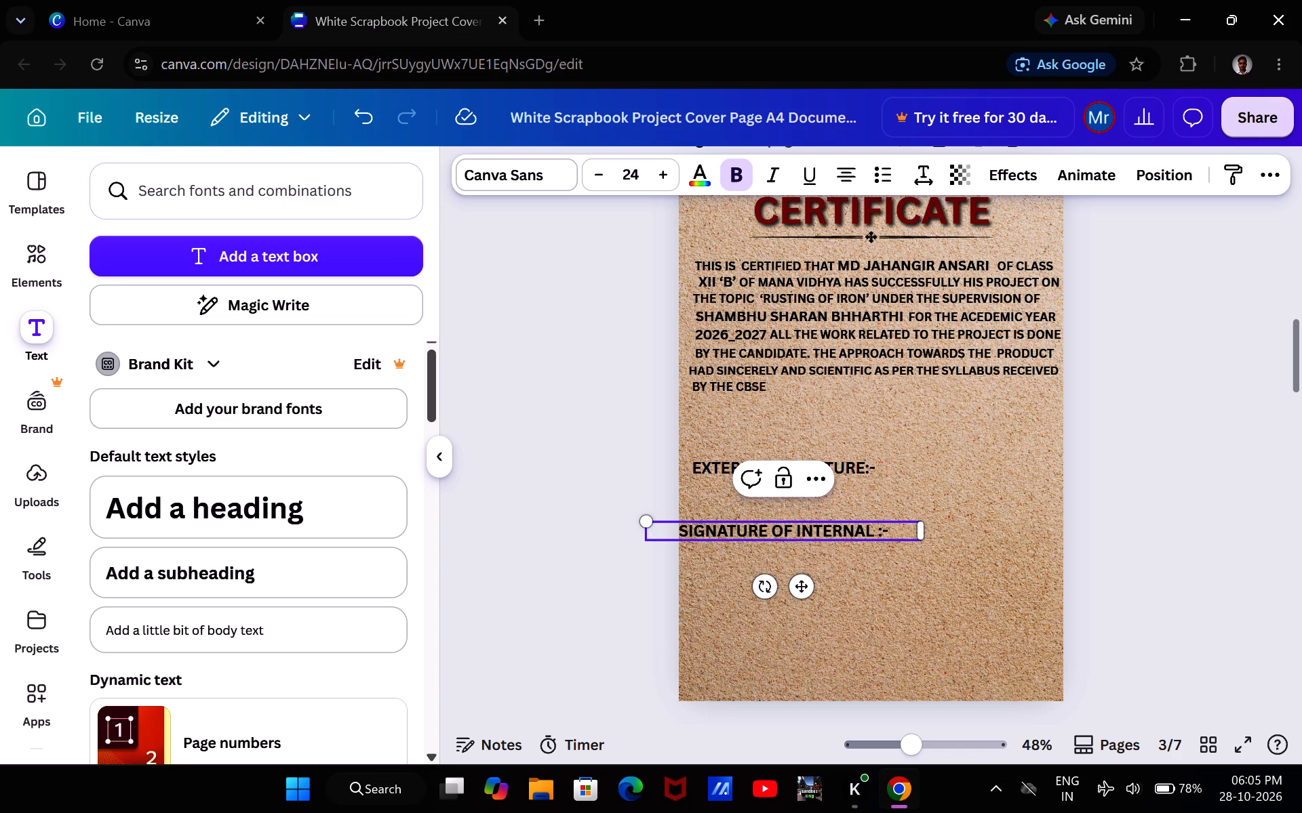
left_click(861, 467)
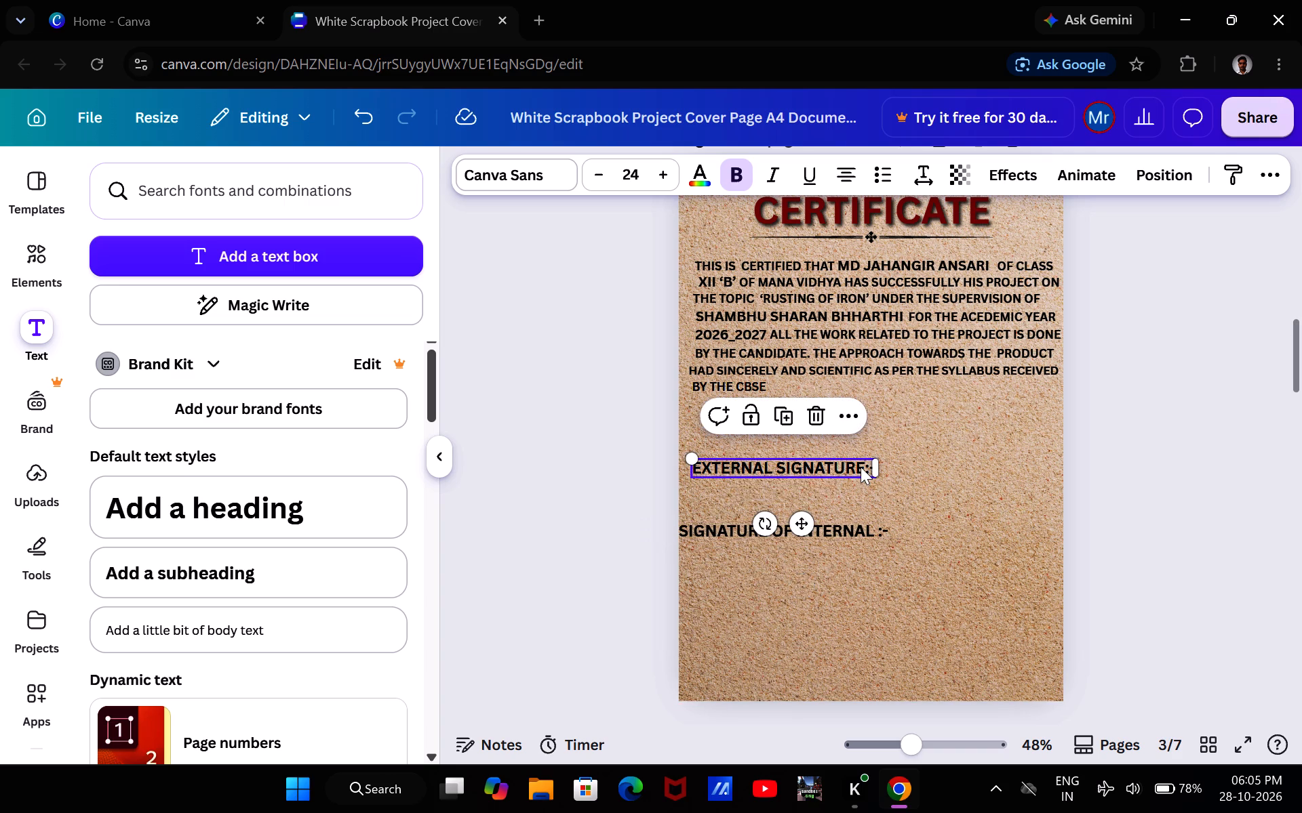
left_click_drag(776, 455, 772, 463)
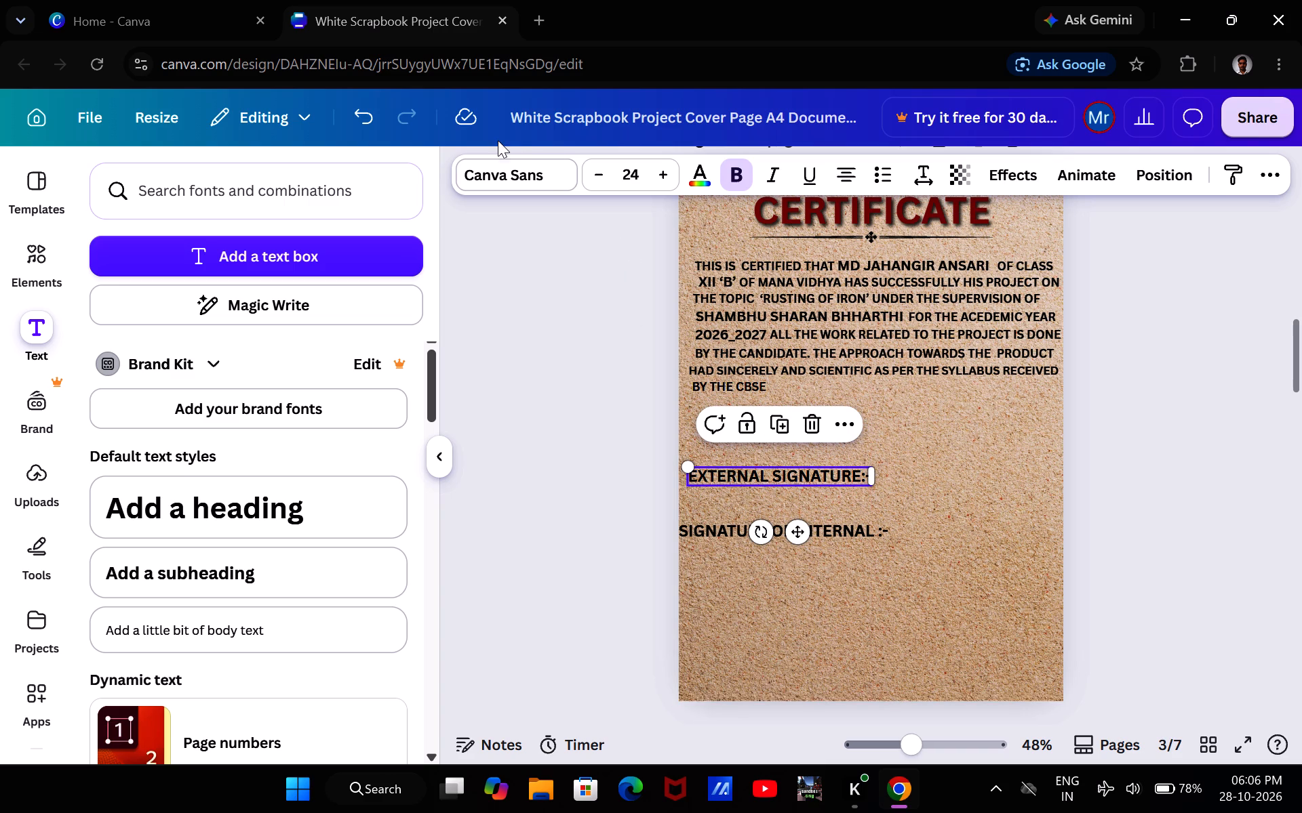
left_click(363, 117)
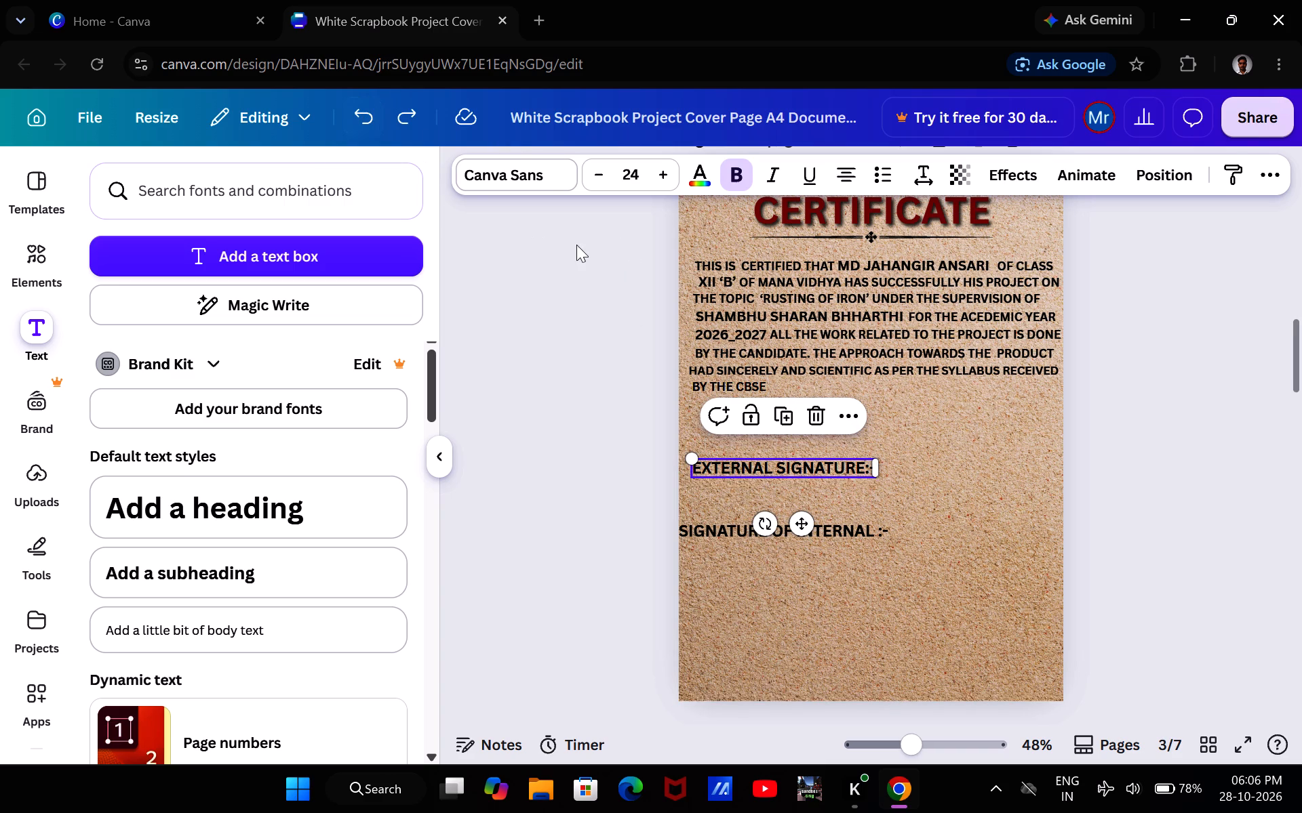
Delete the leading word "EXTERNAL" from the upper signature text so it starts with "SIGNATURE".
double_click(818, 464)
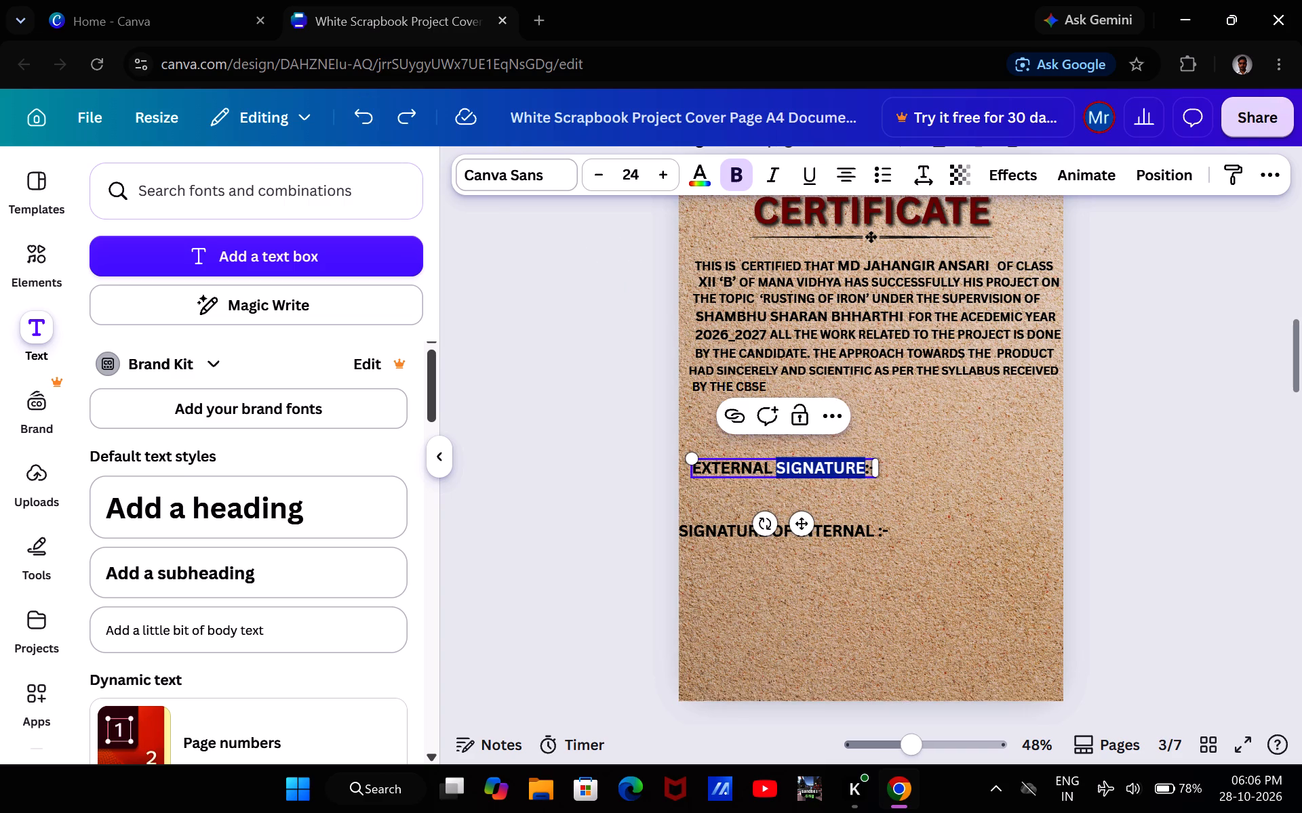
left_click(818, 464)
key("Left")
key("Left")
key("Left")
key("Left")
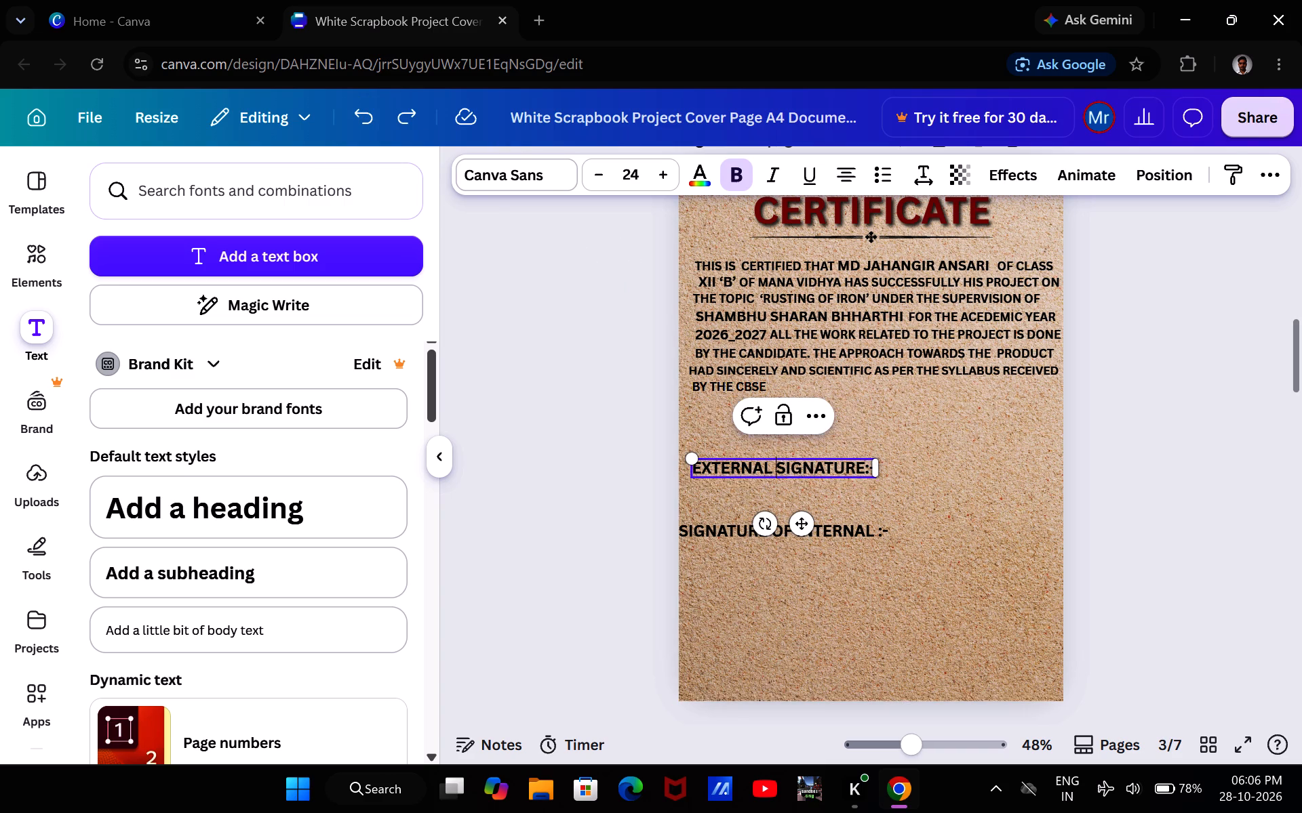
key("BackSpace")
key("BackSpace")
key("BackSpace")
key("BackSpace")
key("BackSpace")
key("BackSpace")
key("BackSpace")
key("BackSpace")
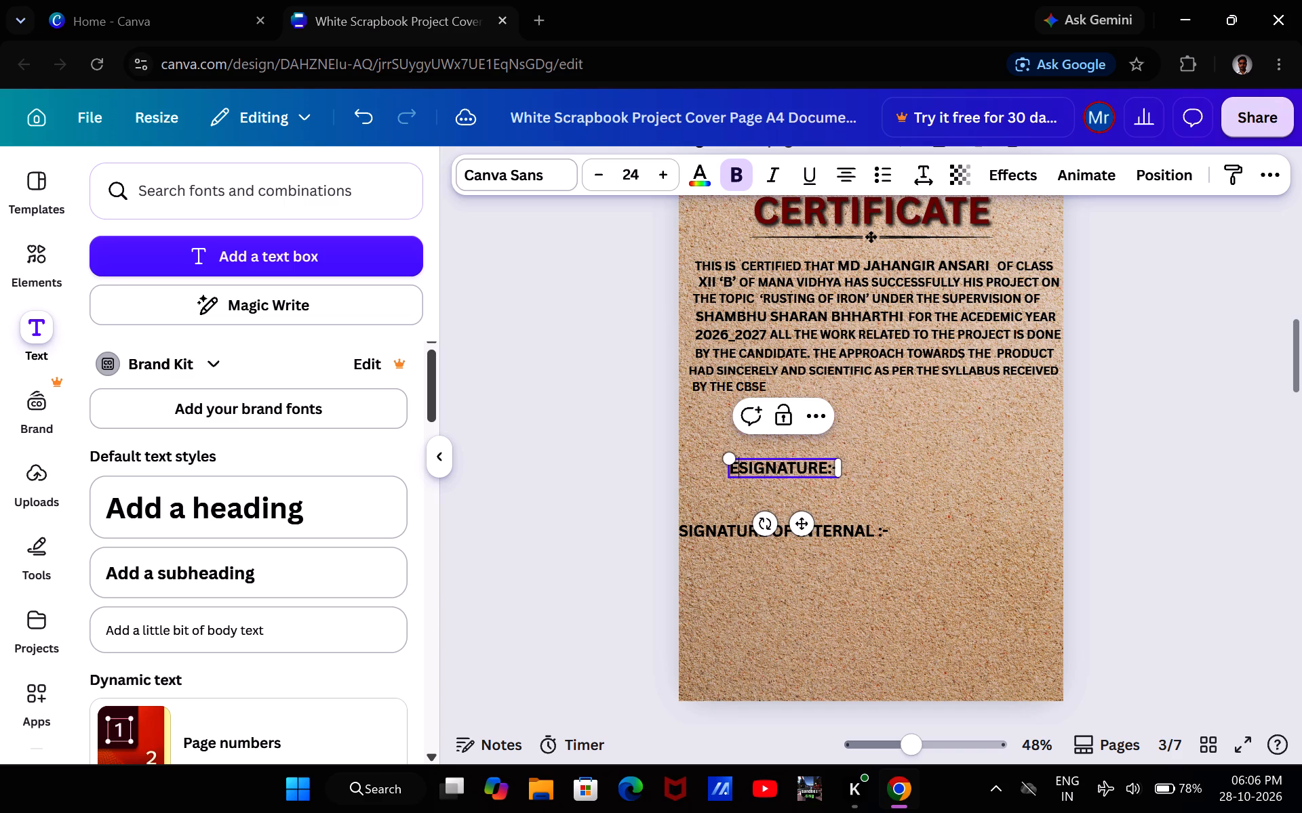
key("BackSpace")
Insert "OF EXTERNAL" after "SIGNATURE" in the upper signature text so it reads "SIGNATURE OF EXTERNAL:-".
key("Right")
key("Right")
key("Right")
key("Right")
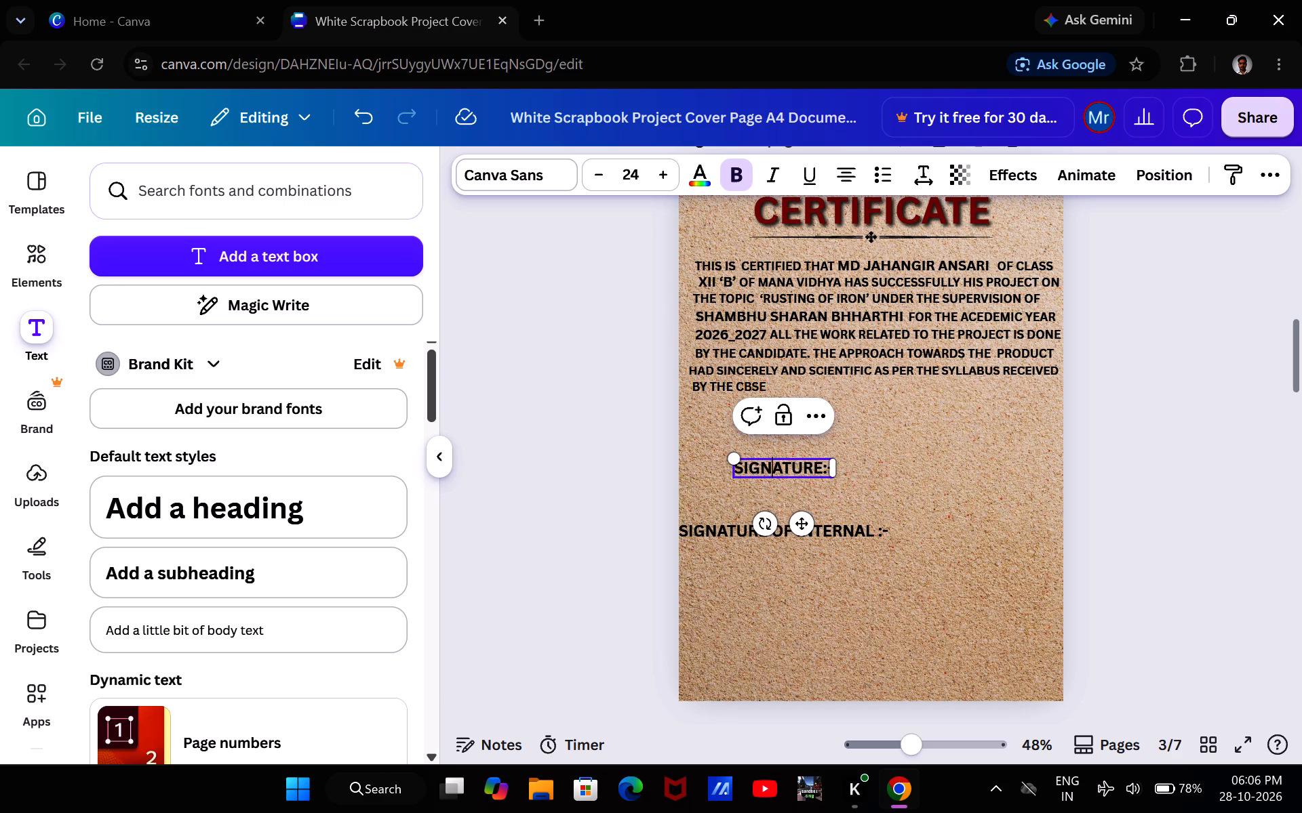
key("Right")
key("Right")
key("Right")
key("Right")
key("Right")
key("space")
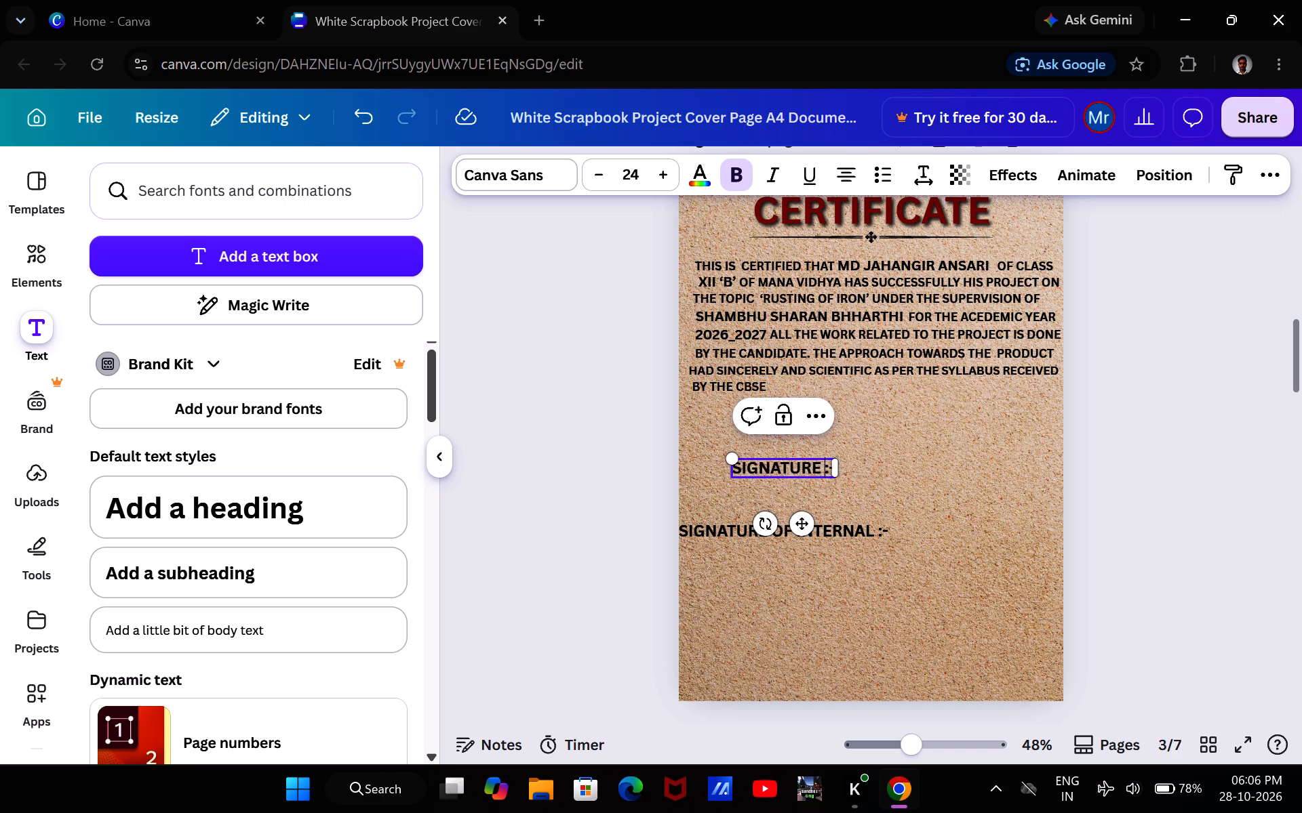
type("OF")
key("space")
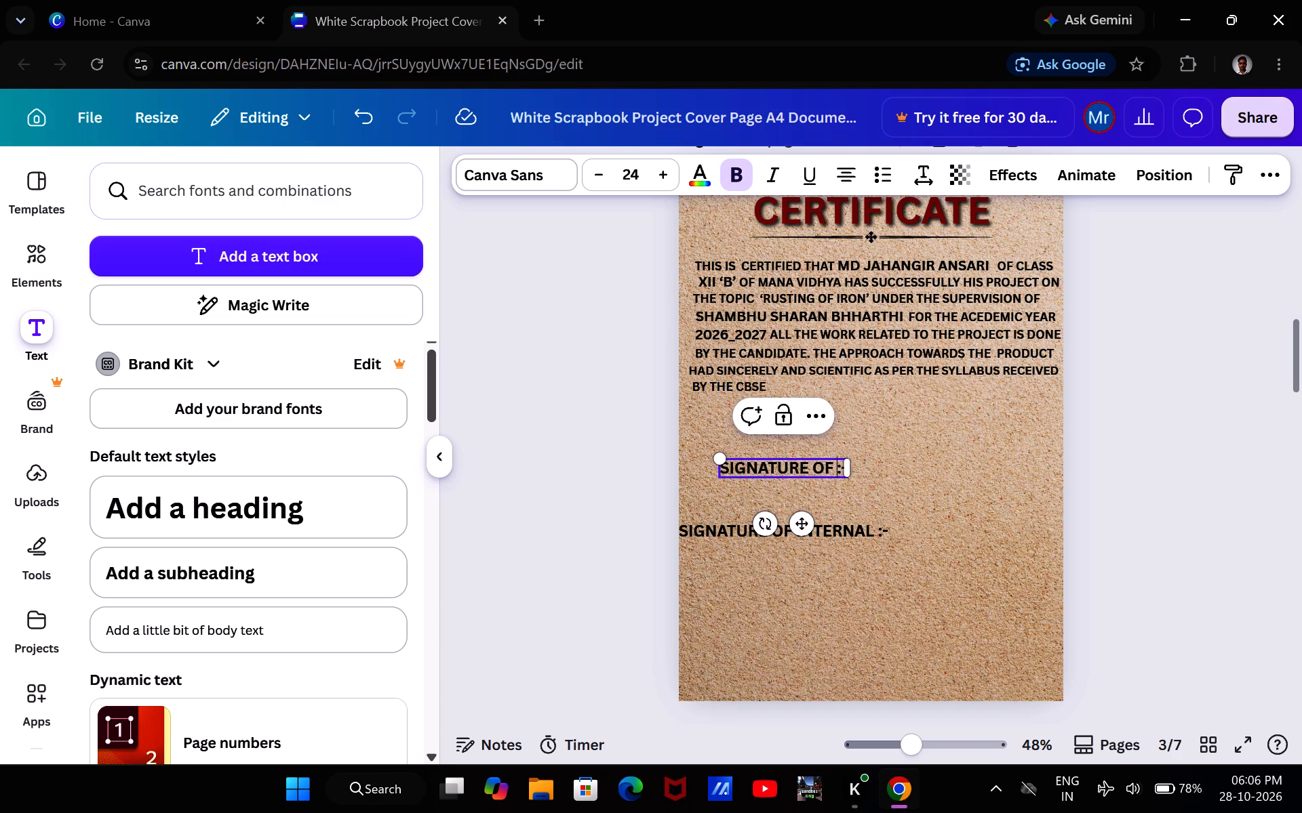
key("e")
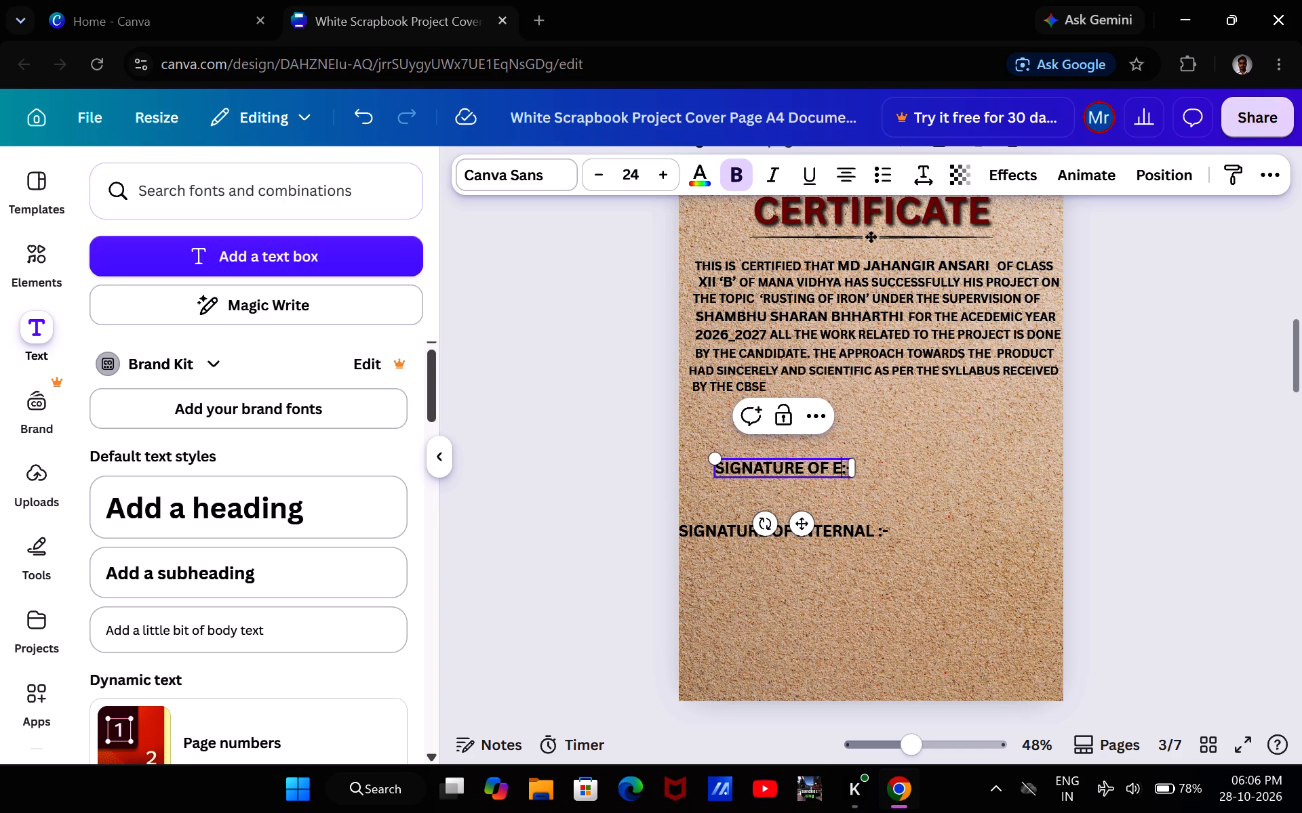
key("x")
type("TER")
type("NAL")
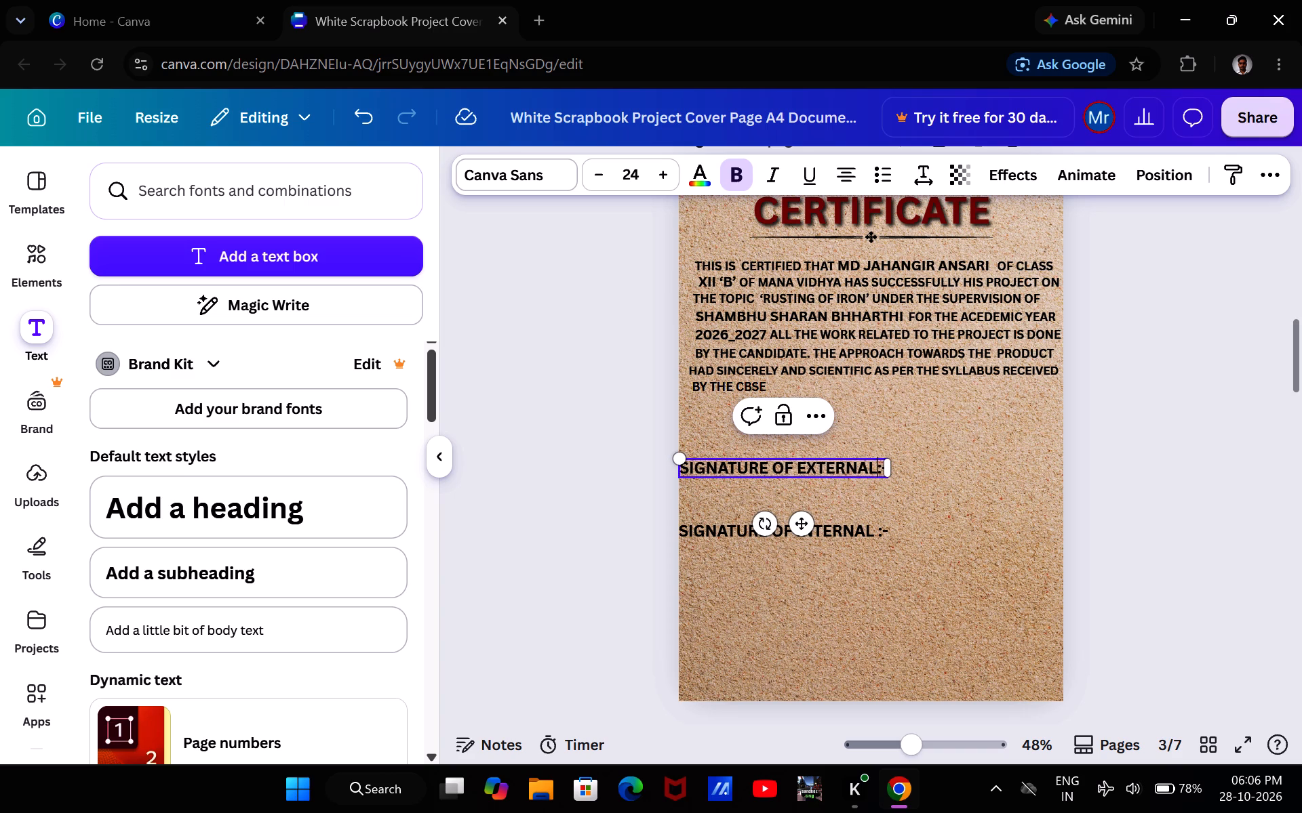
Move "SIGNATURE OF EXTERNAL:-" slightly inward from the page's left edge and a little higher.
left_click(805, 515)
left_click_drag(805, 515, 811, 514)
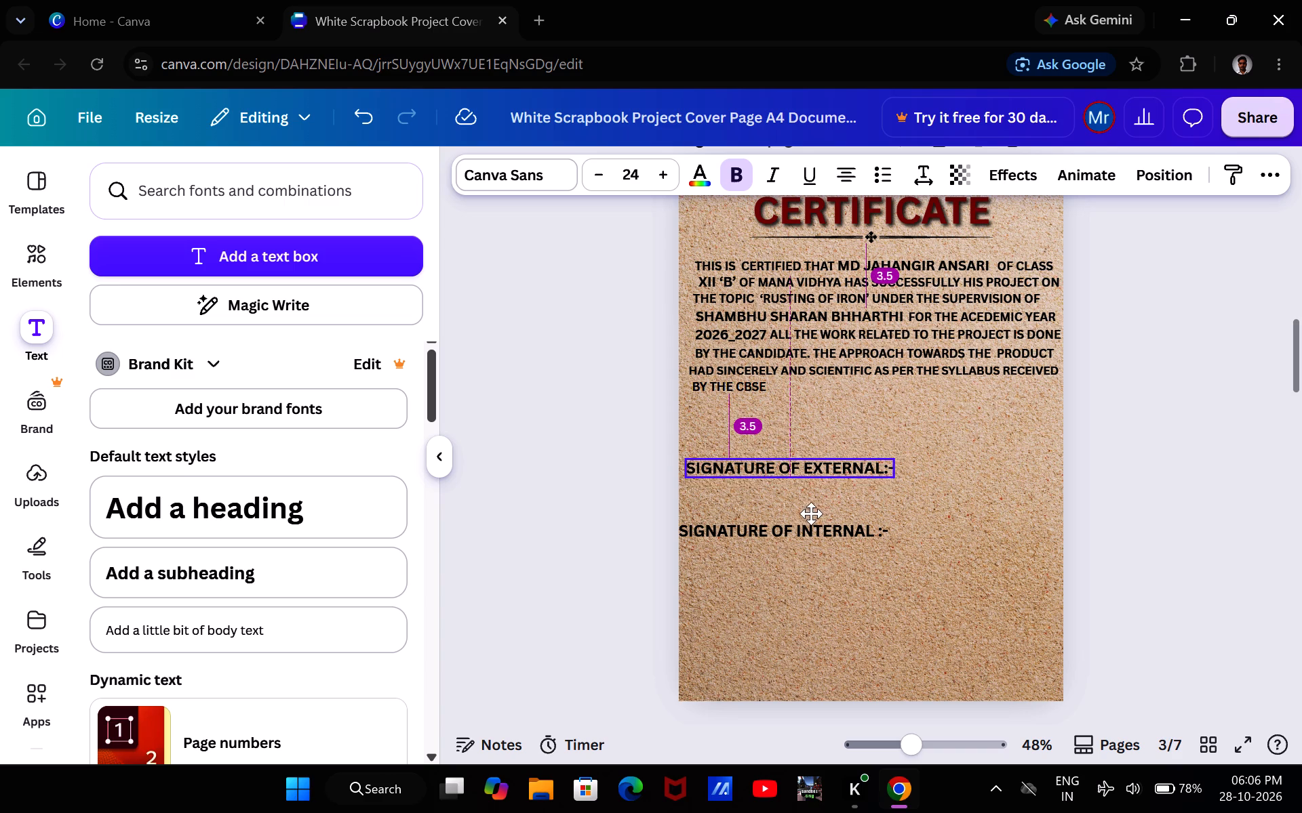
left_click_drag(811, 514, 813, 511)
left_click(651, 512)
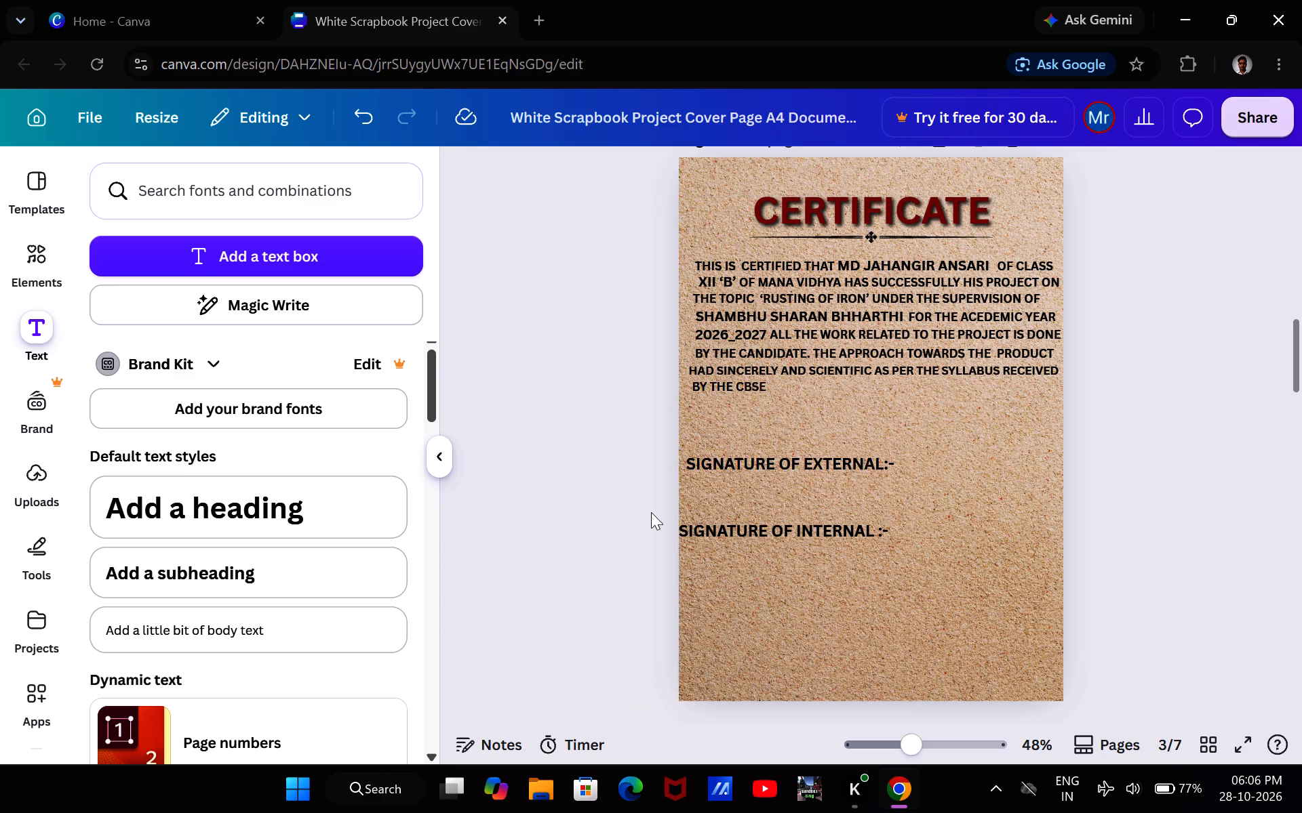
Move "SIGNATURE OF INTERNAL :-" up beneath the external signature line, left edges of the wording aligned, with a gap of about 1.4.
left_click_drag(746, 520, 758, 497)
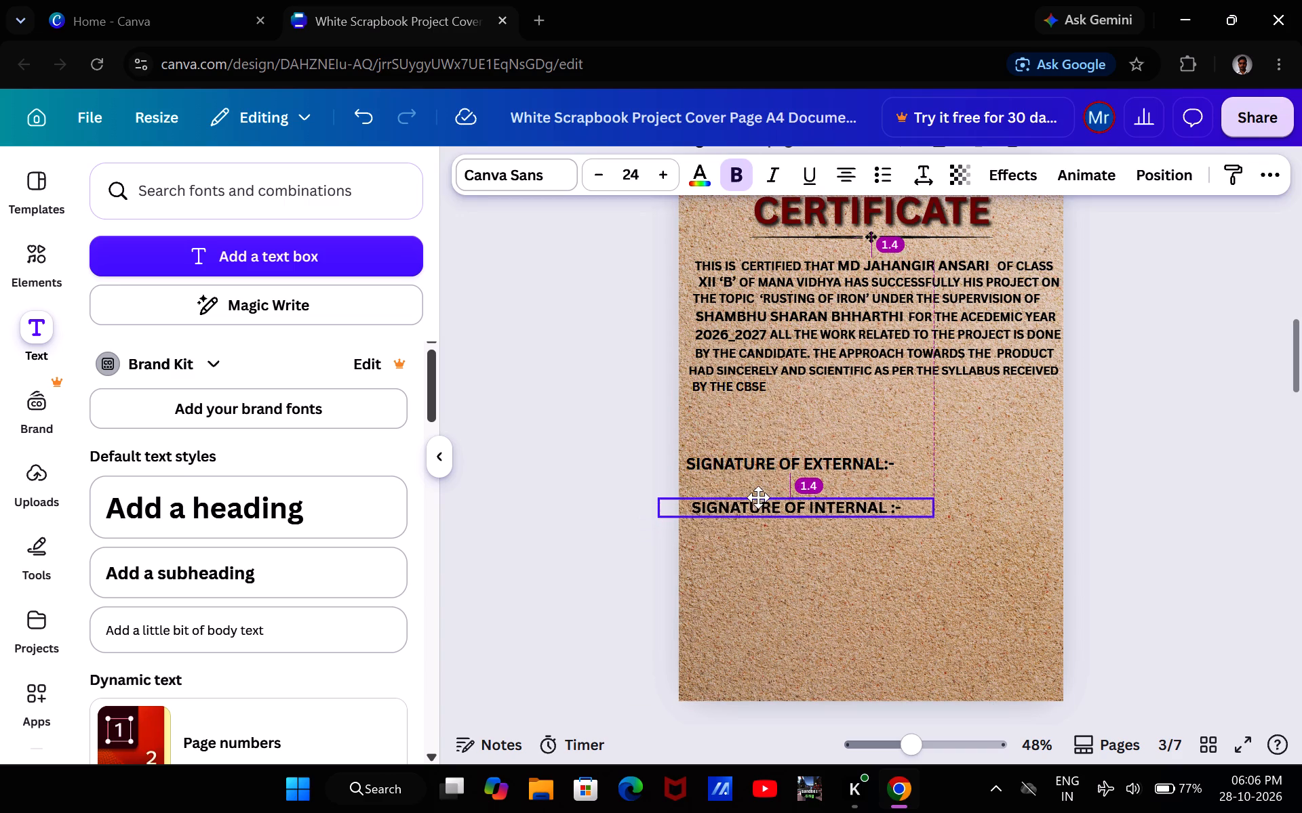
left_click_drag(758, 497, 755, 497)
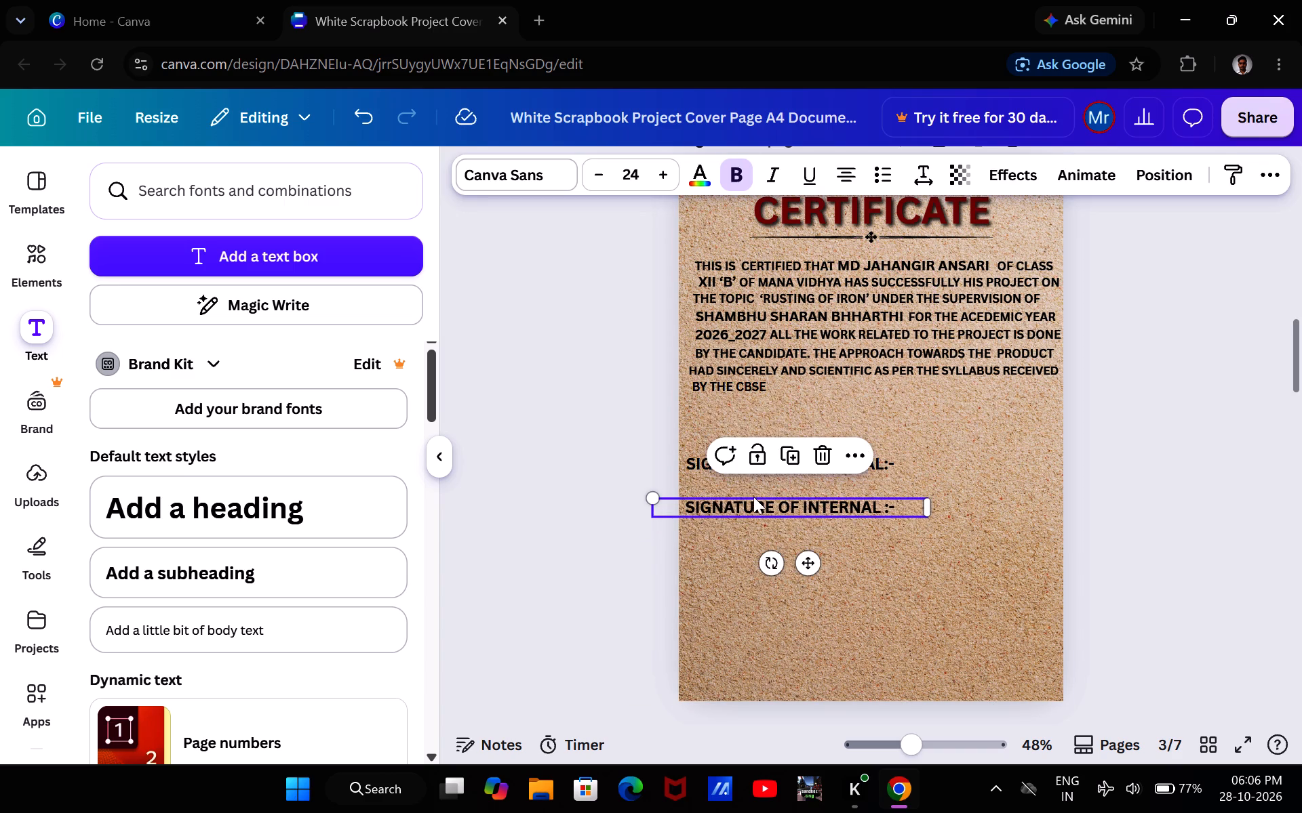
left_click(612, 560)
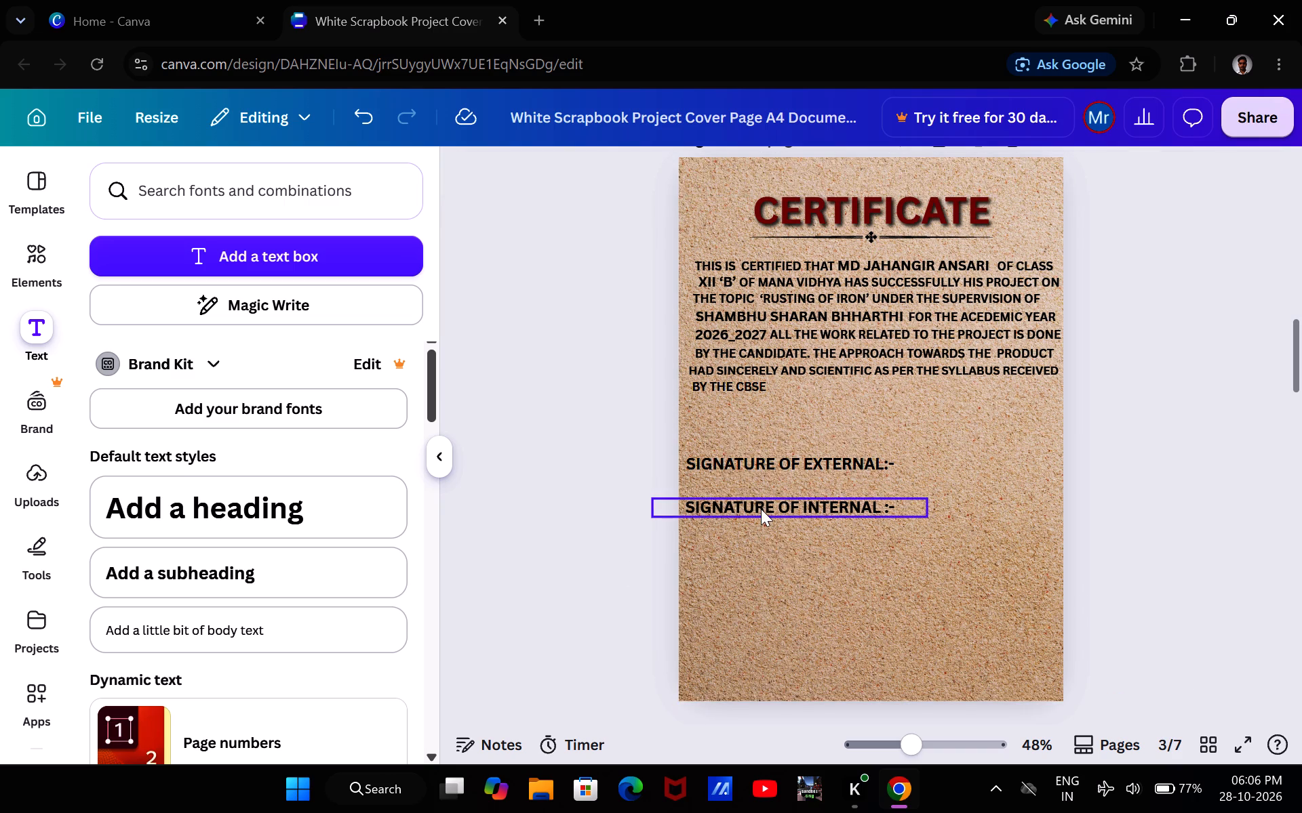
Duplicate the "SIGNATURE OF INTERNAL :-" text box to make a third signature line.
left_click(761, 509)
left_click(787, 457)
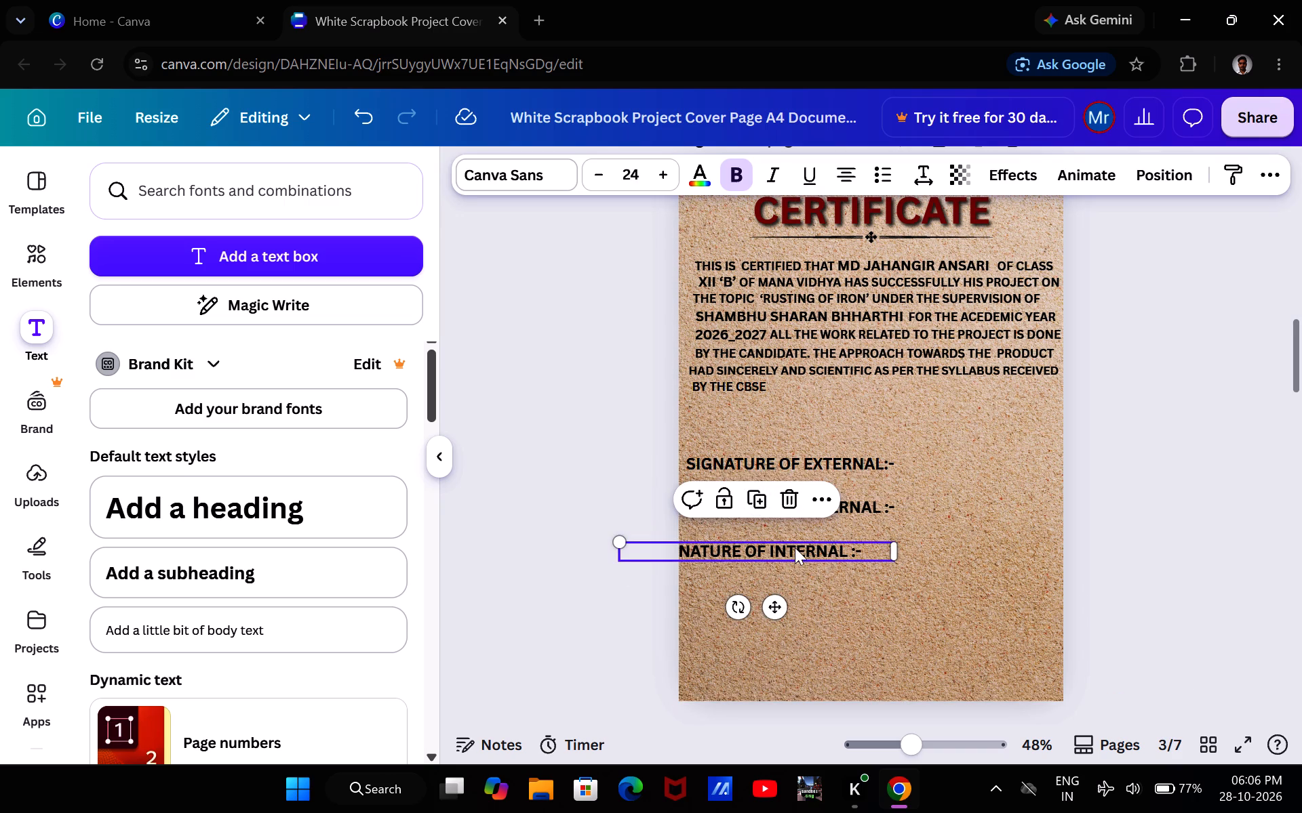
Replace "INTERNAL" with "PRINCIPAL" in the duplicated signature text so it reads "SIGNATURE OF PRINCIPAL :-".
left_click(764, 546)
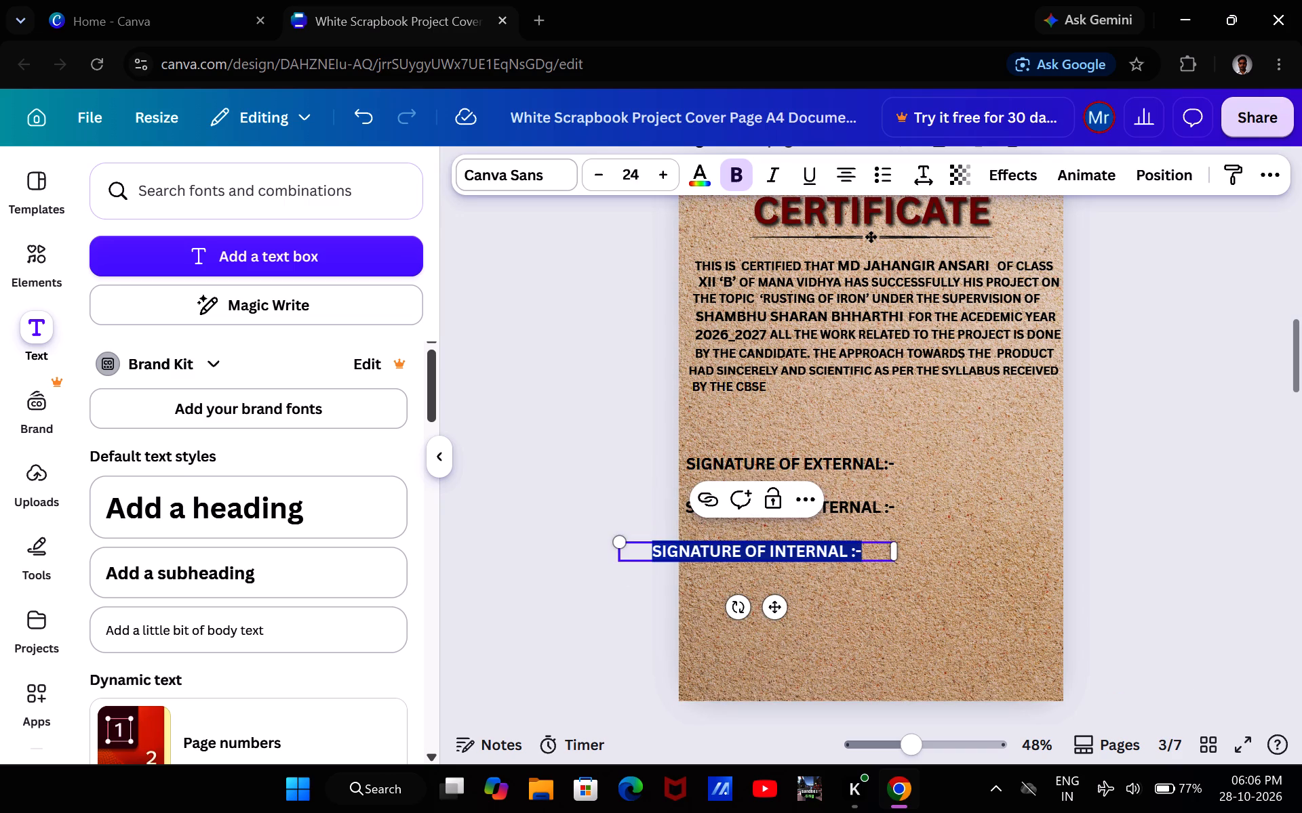
left_click(764, 546)
key("Right")
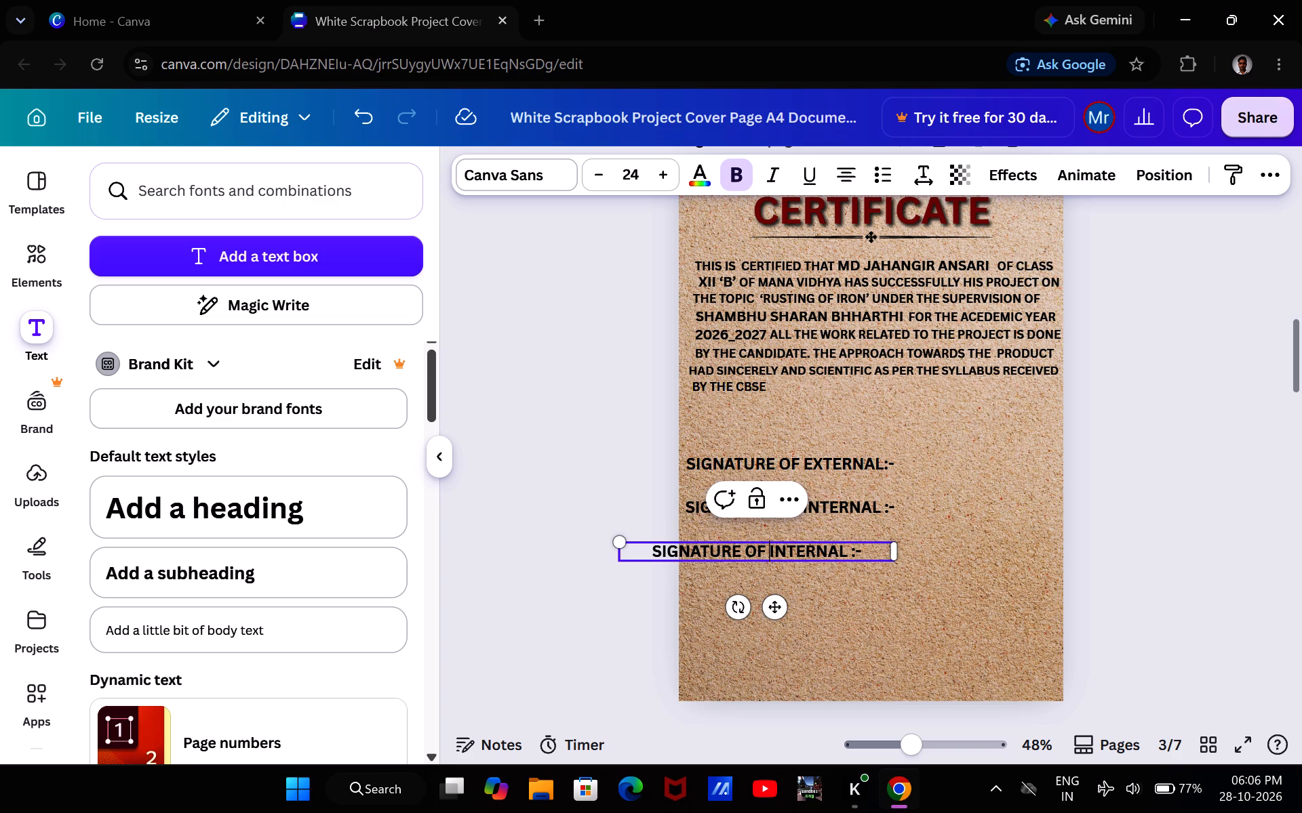
key("Right")
key("Right")
key("Right")
key("Right")
key("Right")
key("Right")
key("Right")
key("Right")
key("BackSpace")
key("BackSpace")
key("BackSpace")
key("BackSpace")
key("BackSpace")
key("BackSpace")
key("BackSpace")
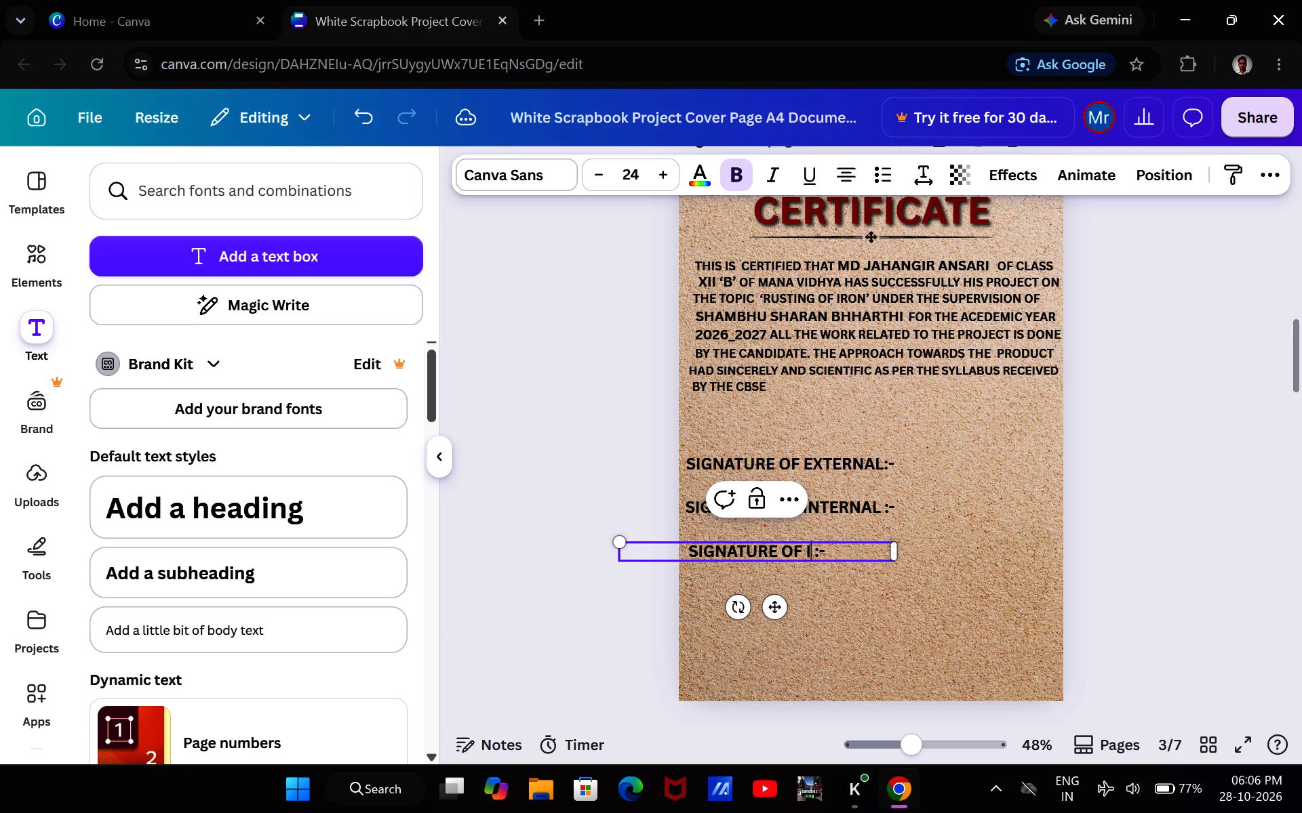
key("BackSpace")
type("PR")
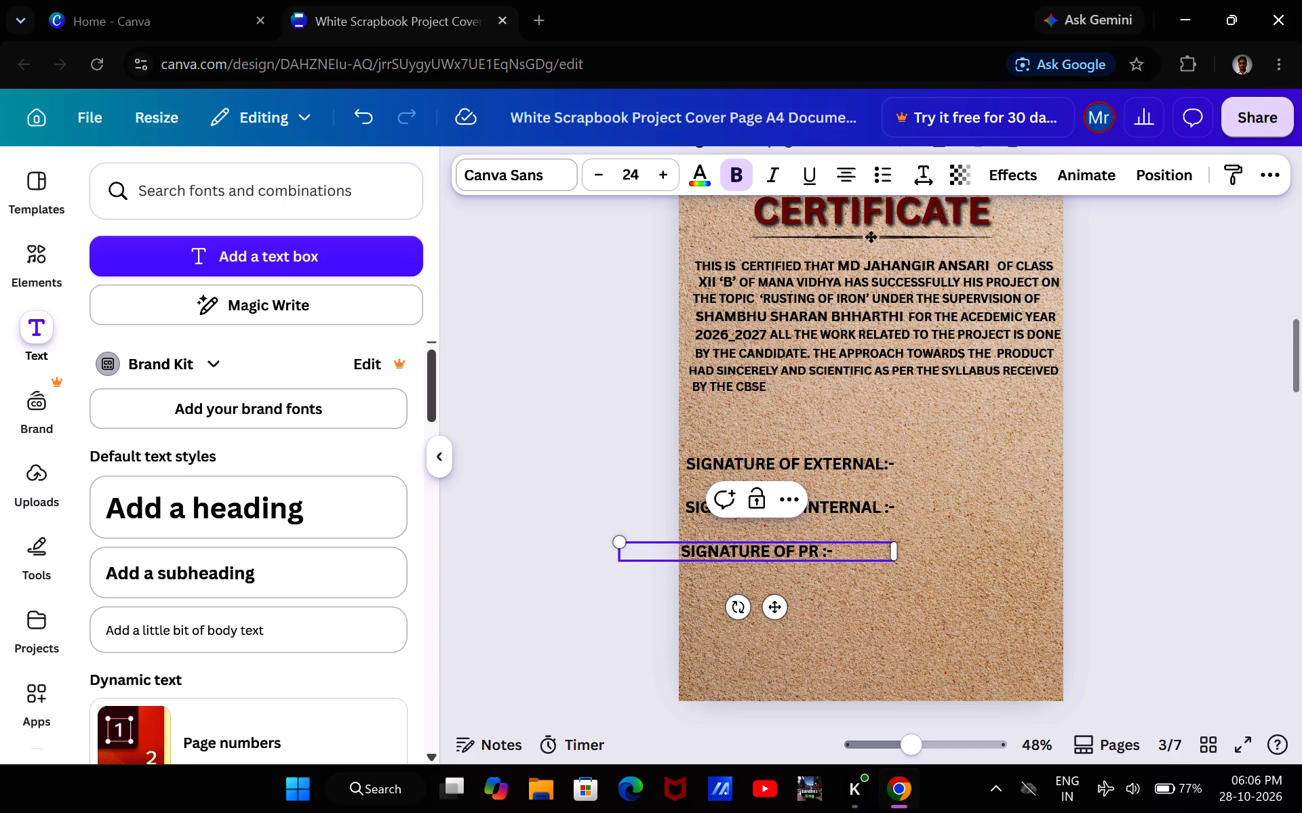
type("IN")
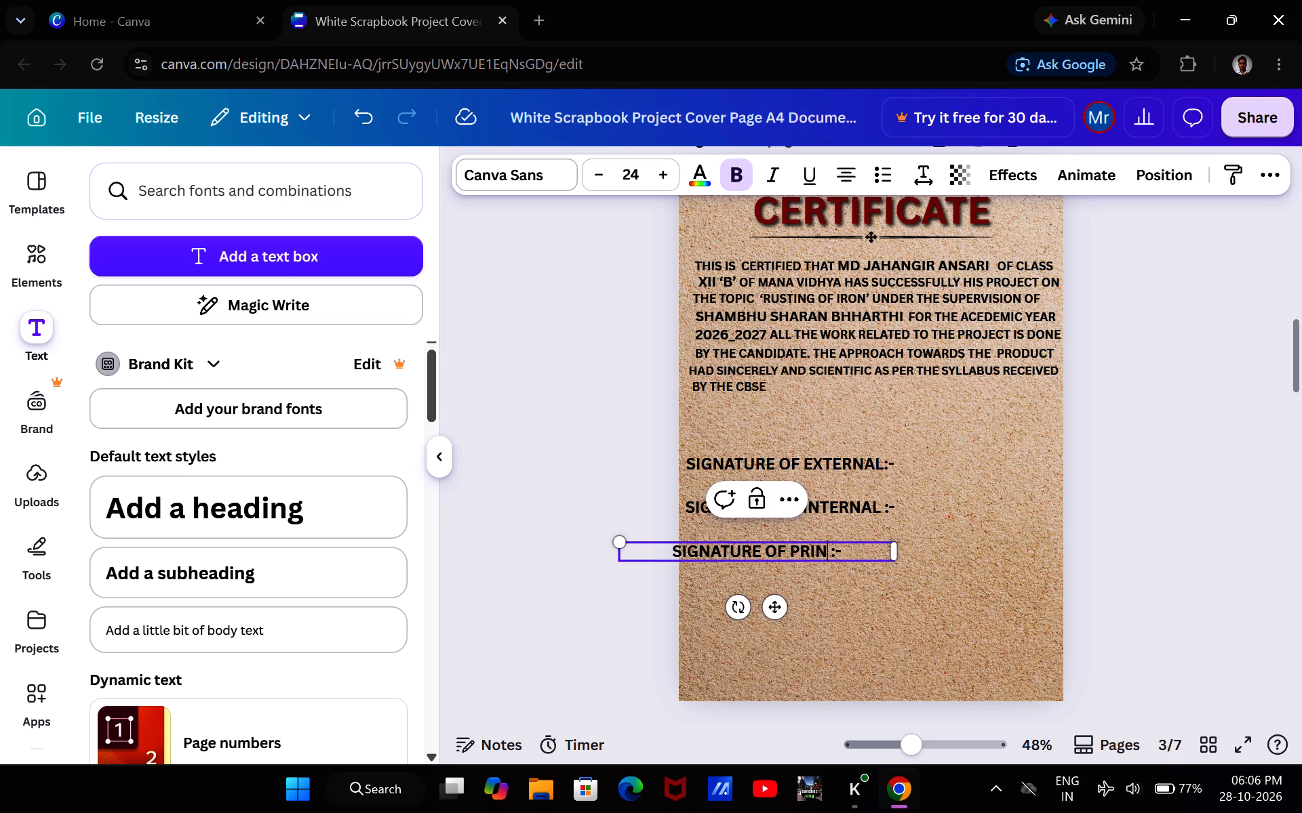
type("CI")
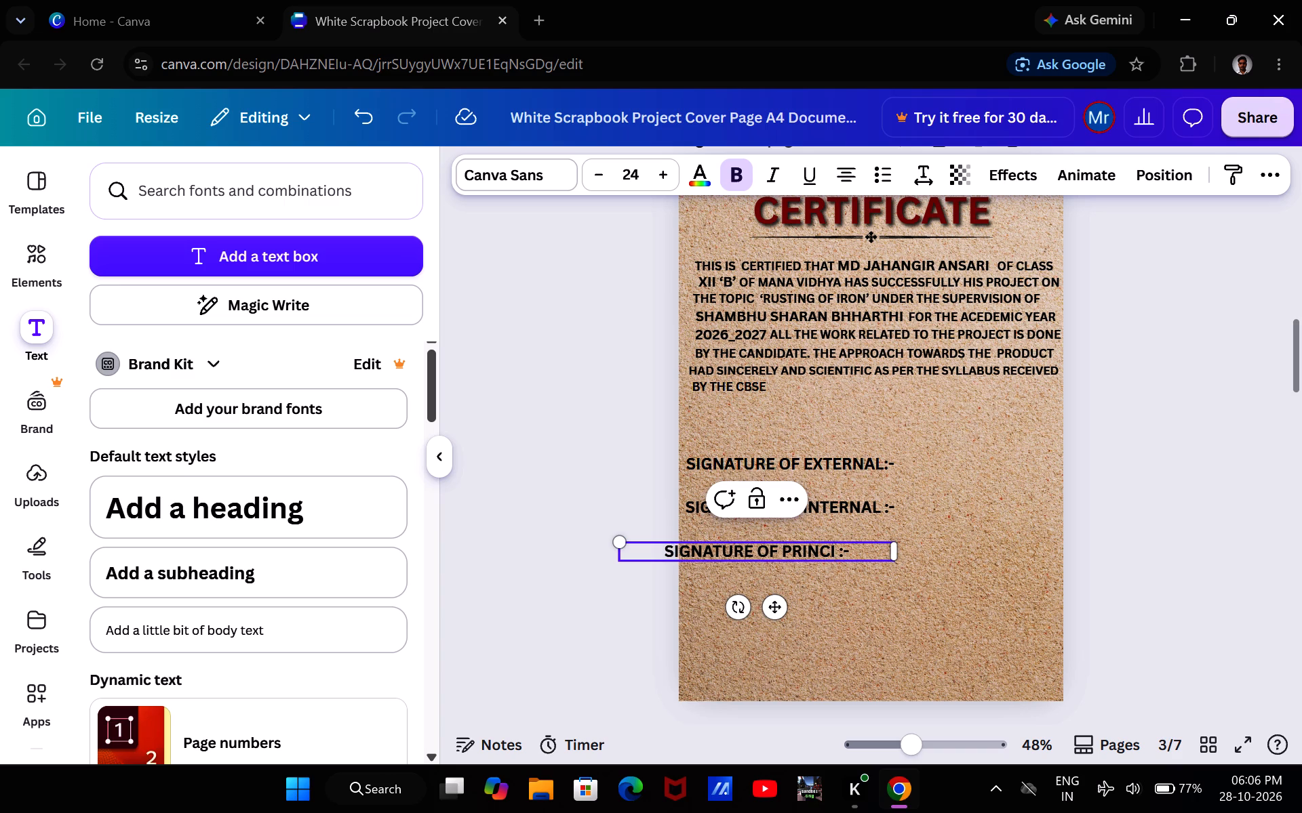
type("PAL")
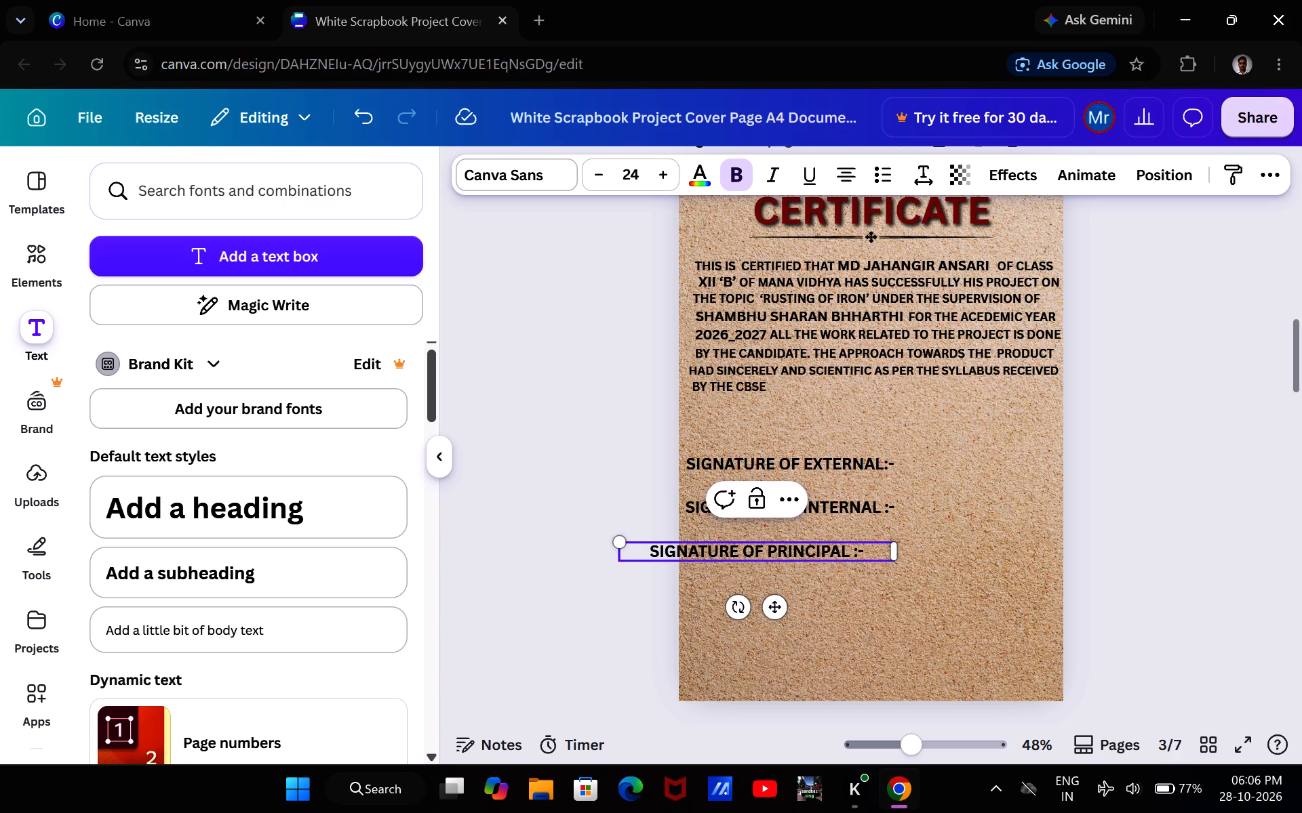
Move "SIGNATURE OF PRINCIPAL :-" fully onto the page, aligned beneath the internal signature line with a gap of about 1.2.
left_click_drag(774, 608, 793, 608)
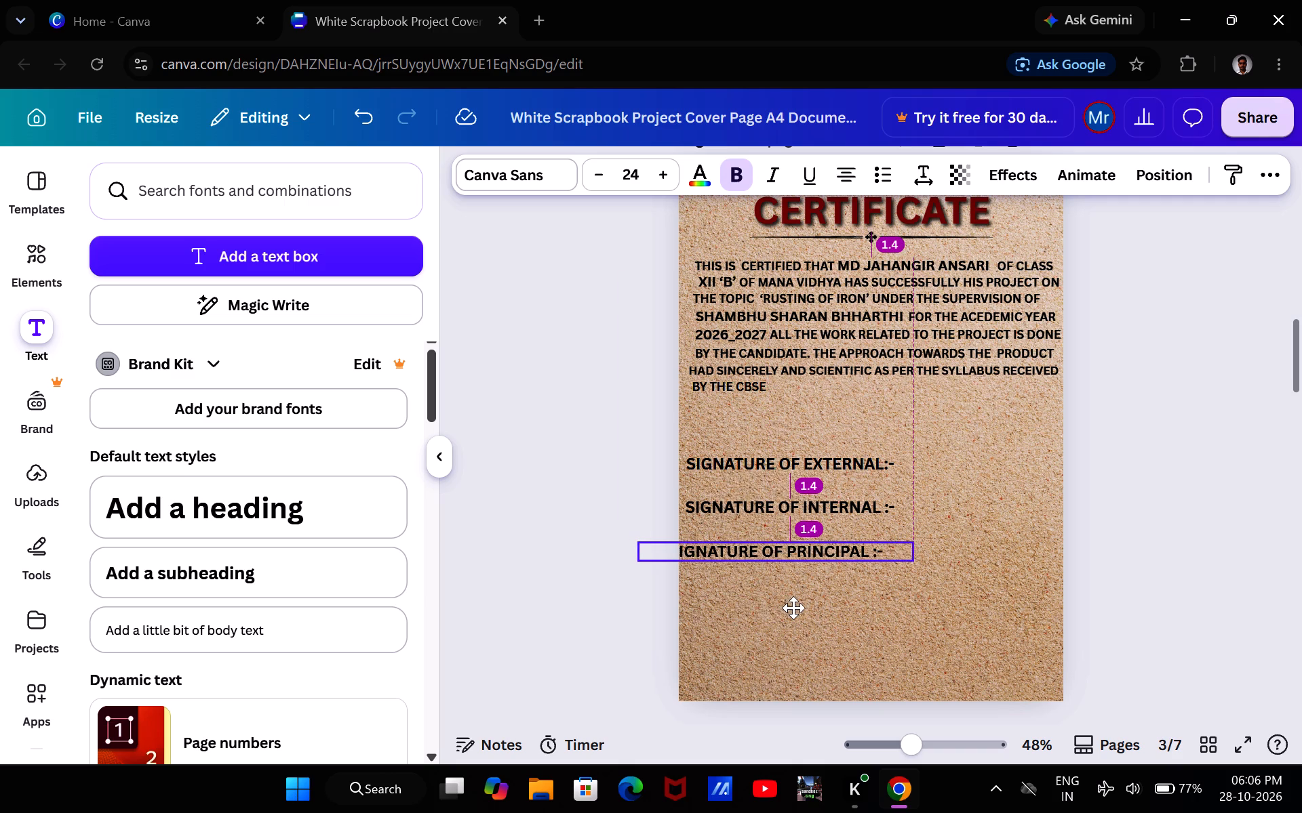
left_click_drag(793, 608, 812, 605)
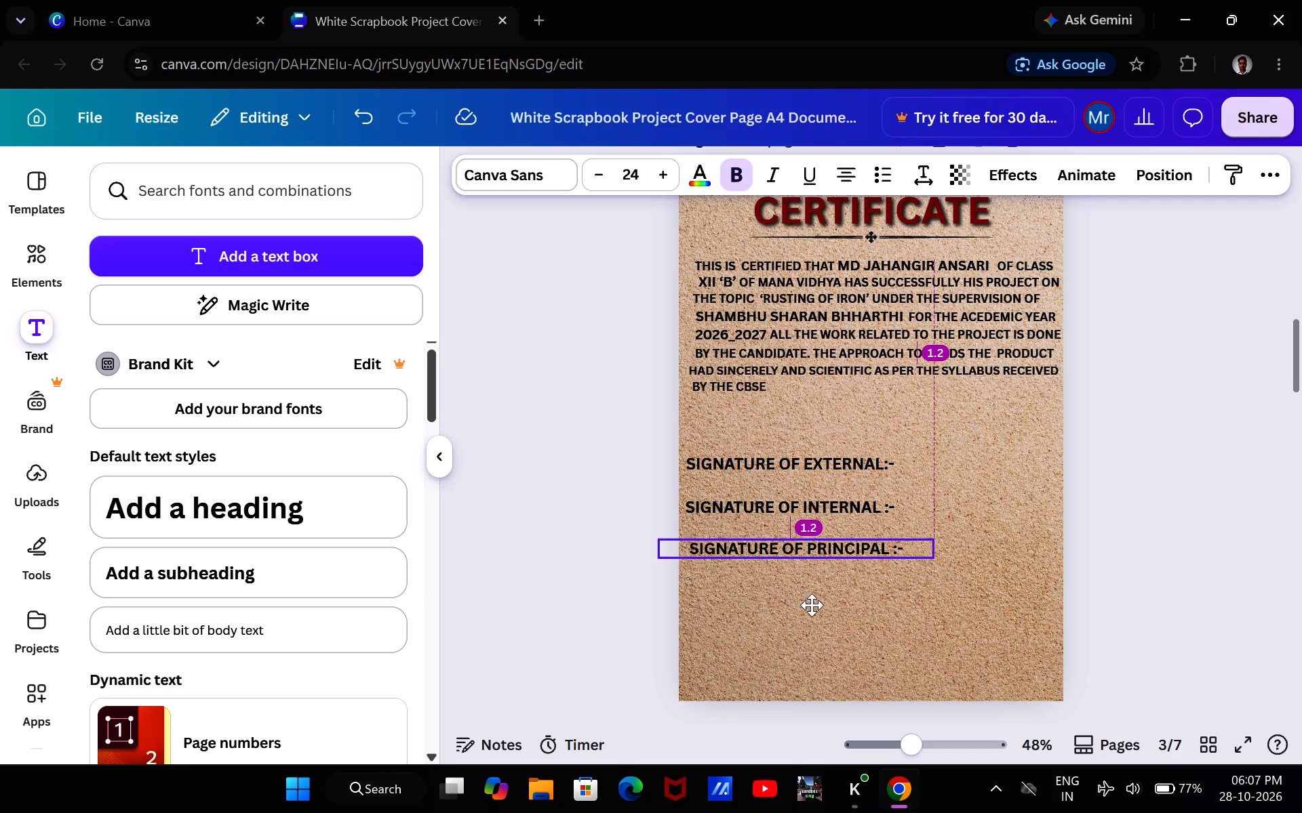
left_click_drag(812, 605, 809, 605)
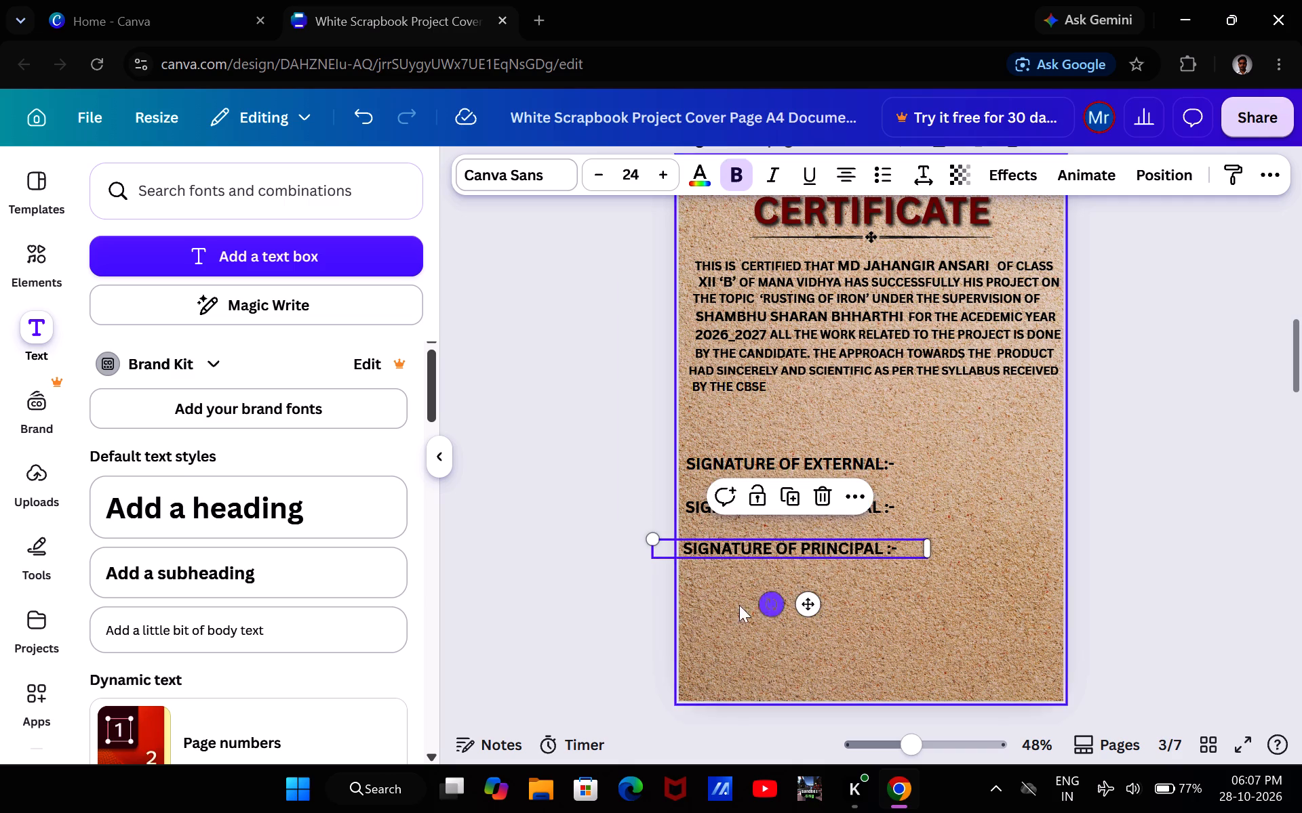
left_click(614, 617)
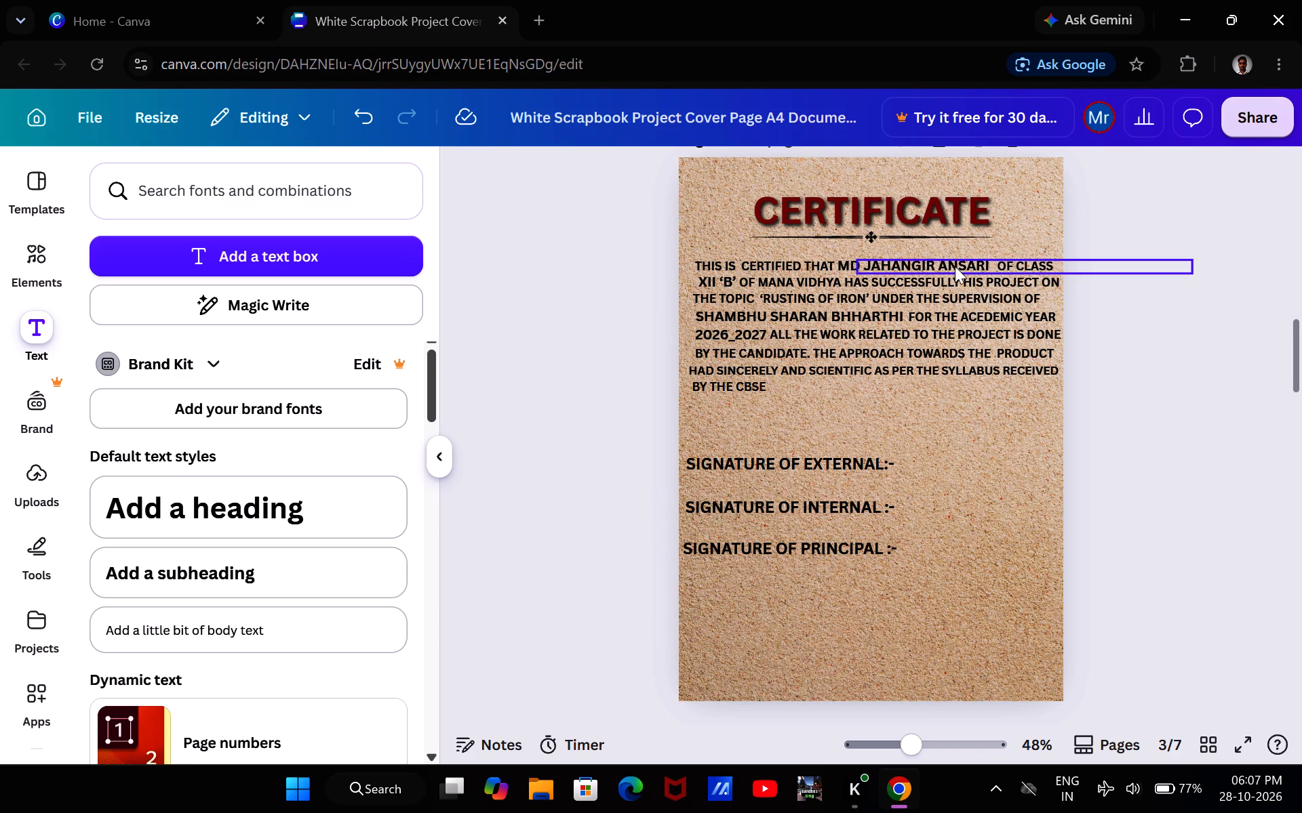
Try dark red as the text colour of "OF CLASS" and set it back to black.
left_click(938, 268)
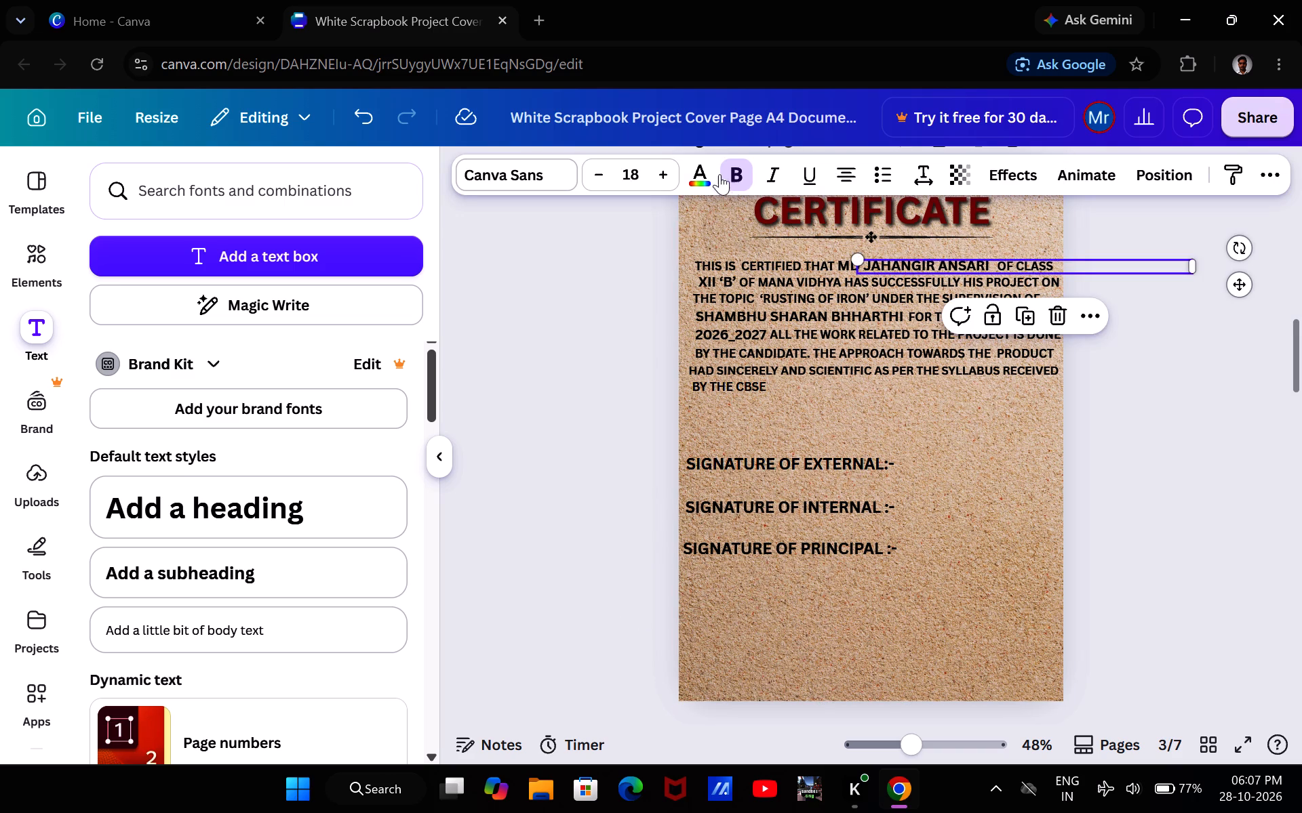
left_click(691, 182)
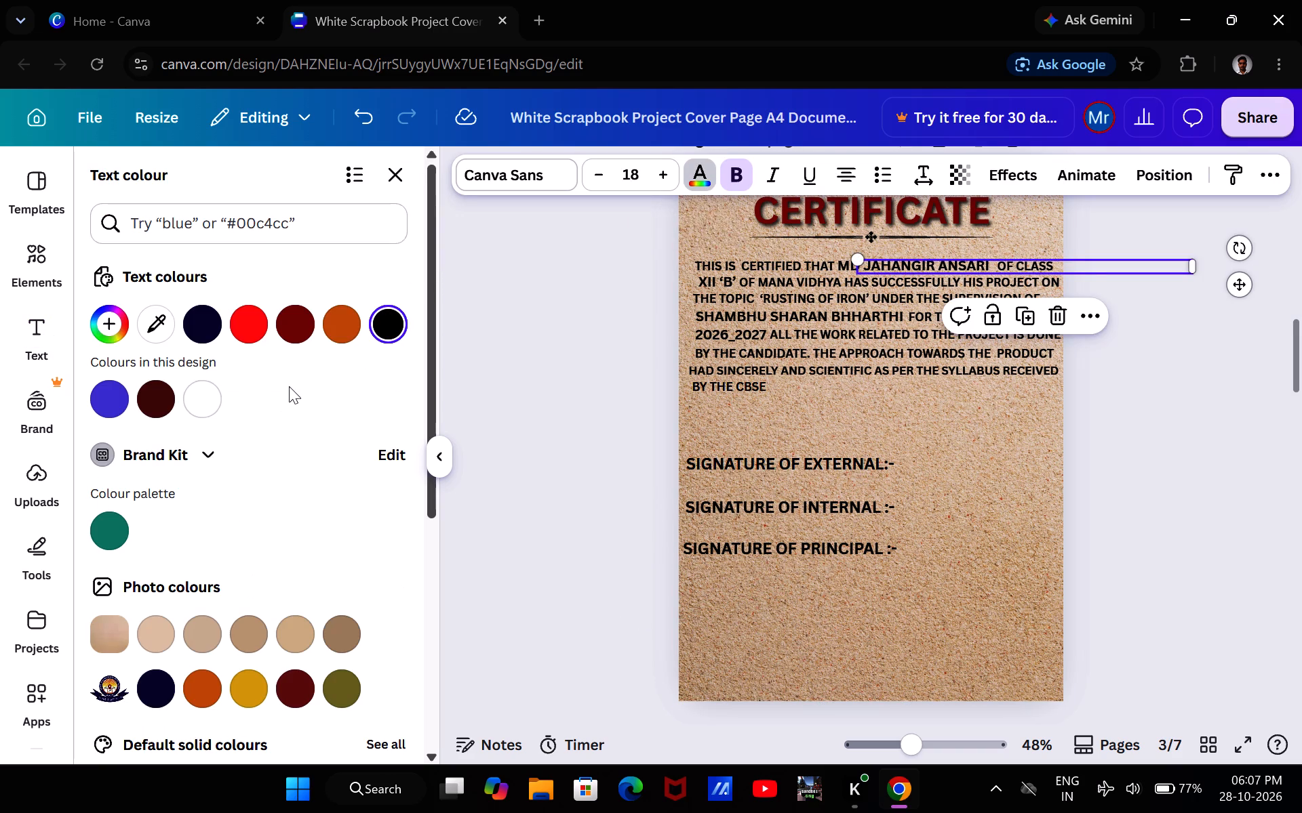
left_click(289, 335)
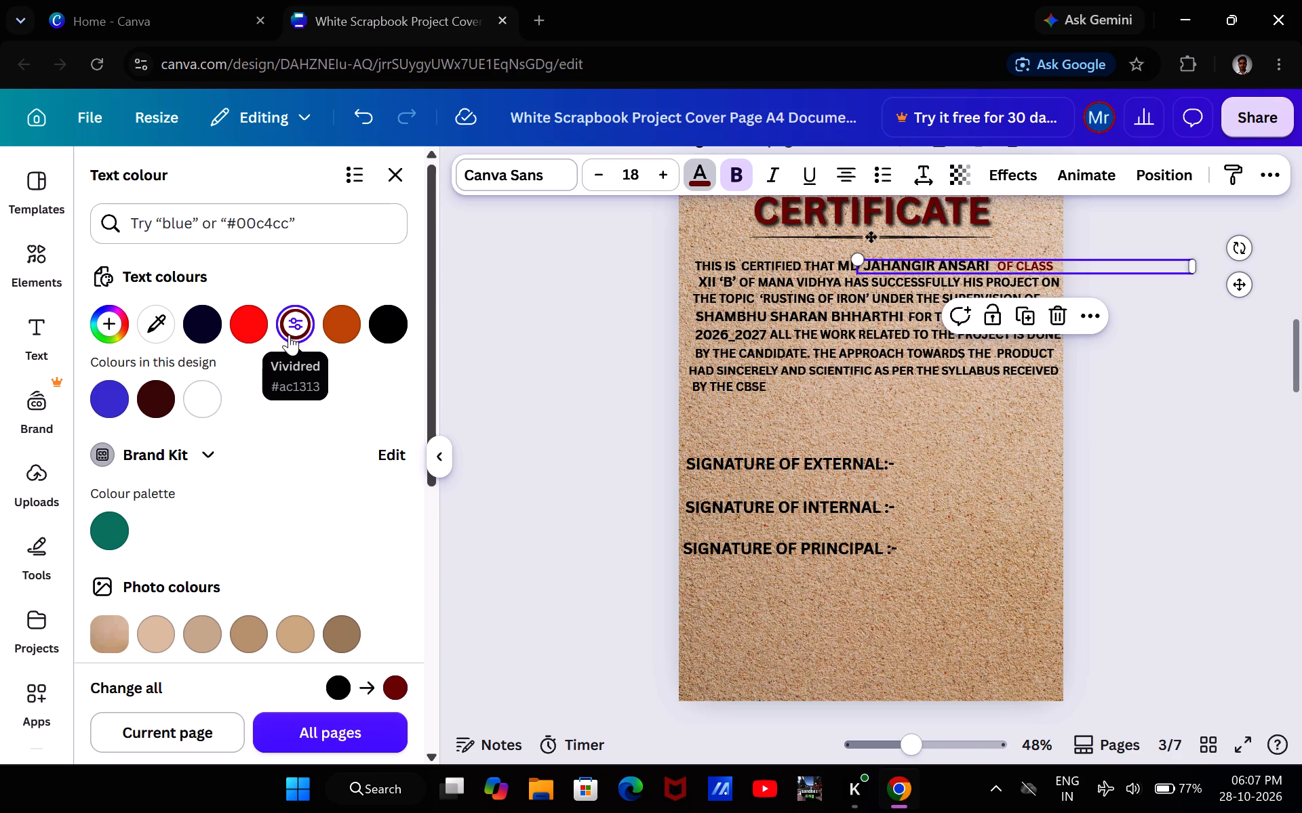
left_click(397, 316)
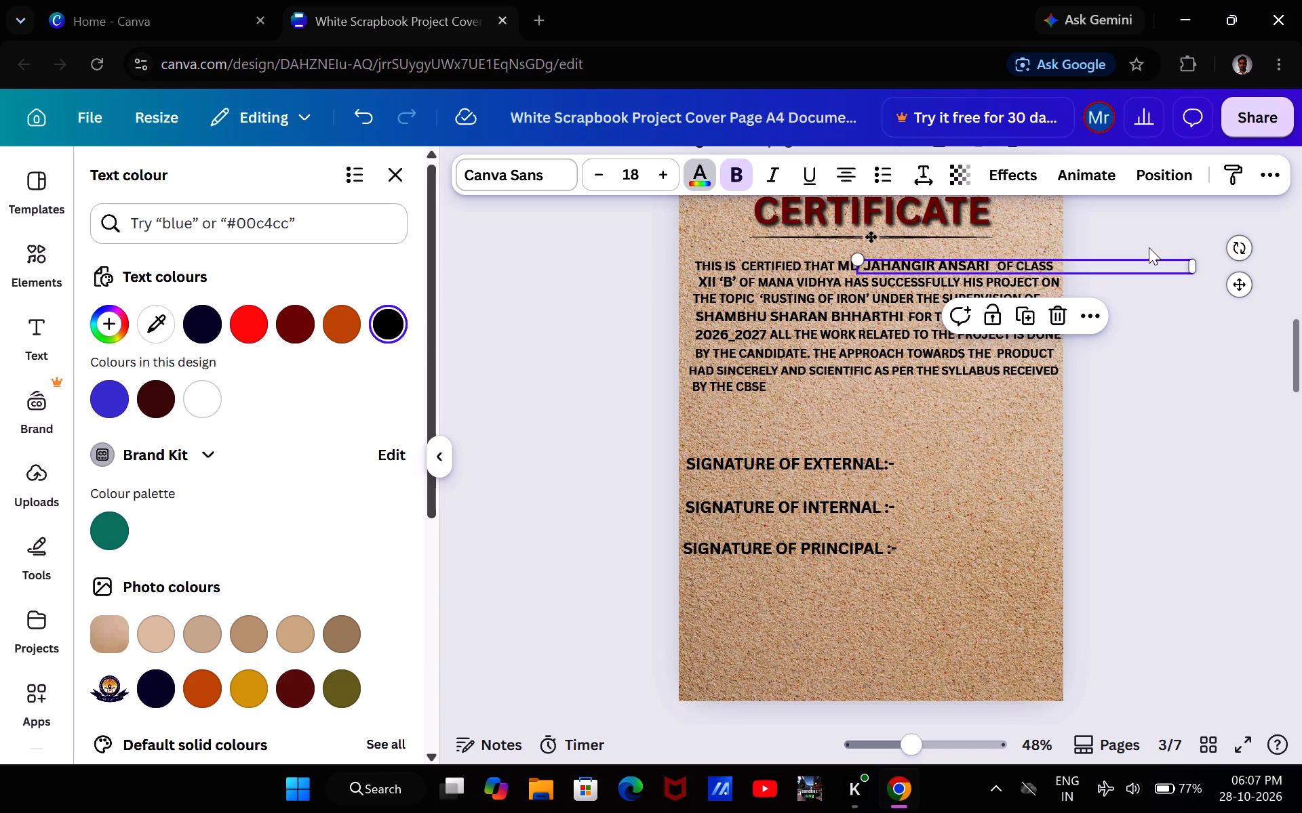
Move the "OF CLASS" text box up above the paragraph, clear of the student's name.
left_click_drag(1240, 279, 1231, 249)
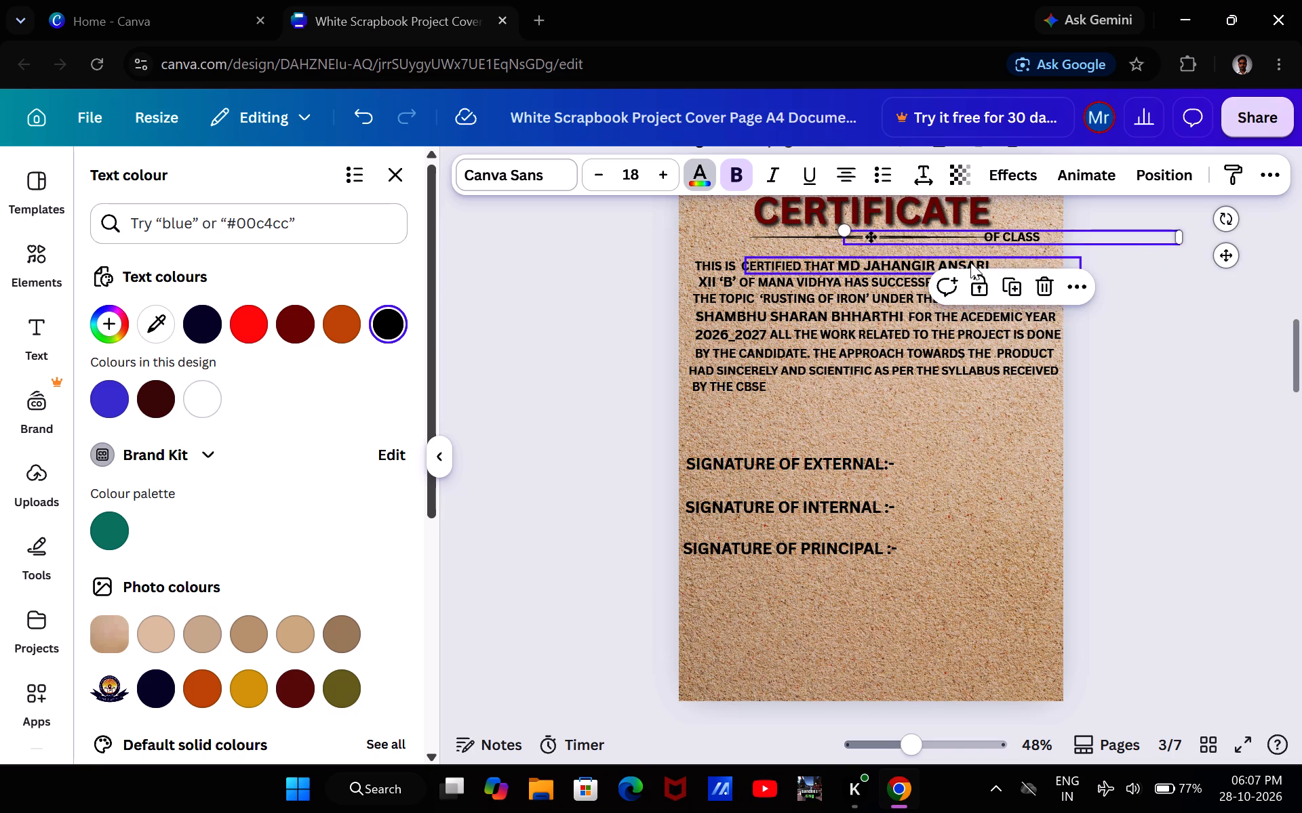
Set the text colour of the student's name in the paragraph's first line to bright red, trying dark red and orange first.
left_click(970, 262)
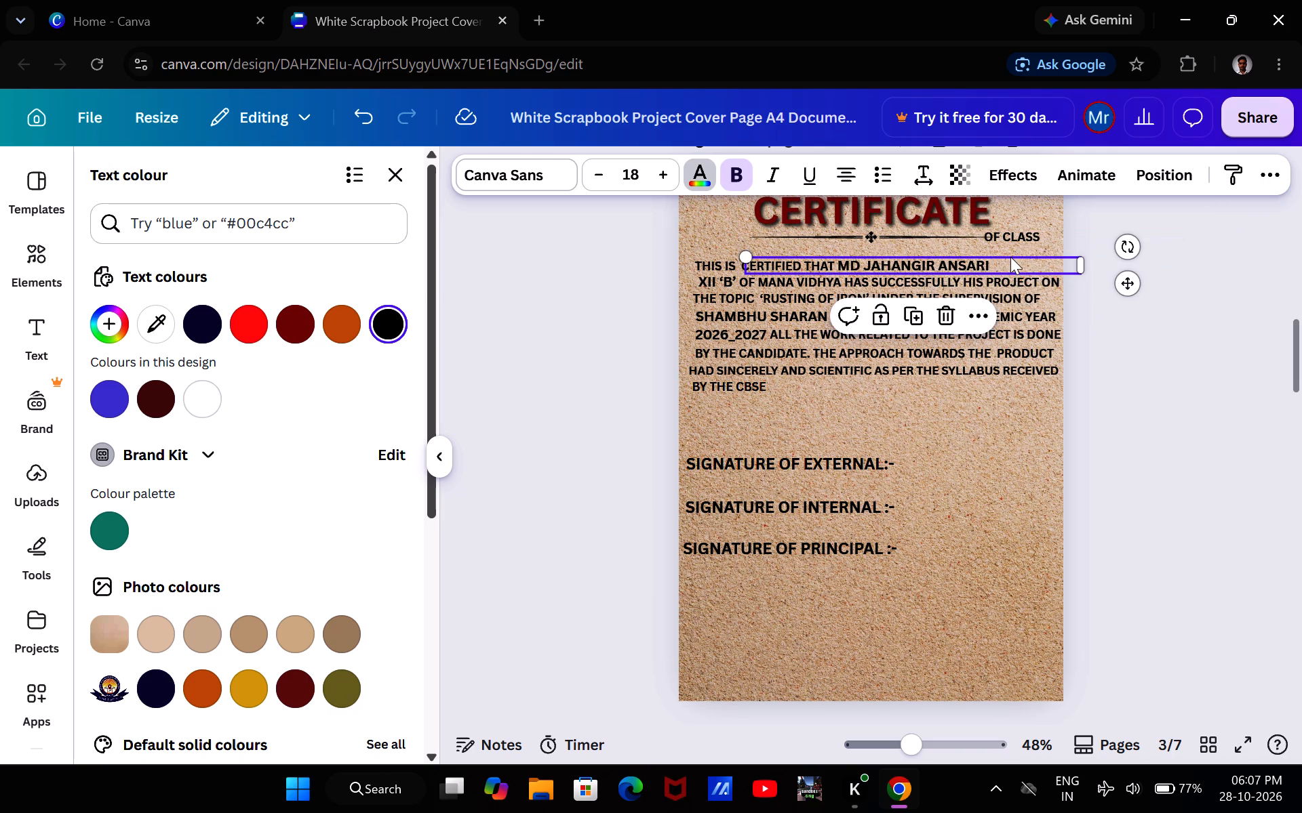
left_click(1010, 257)
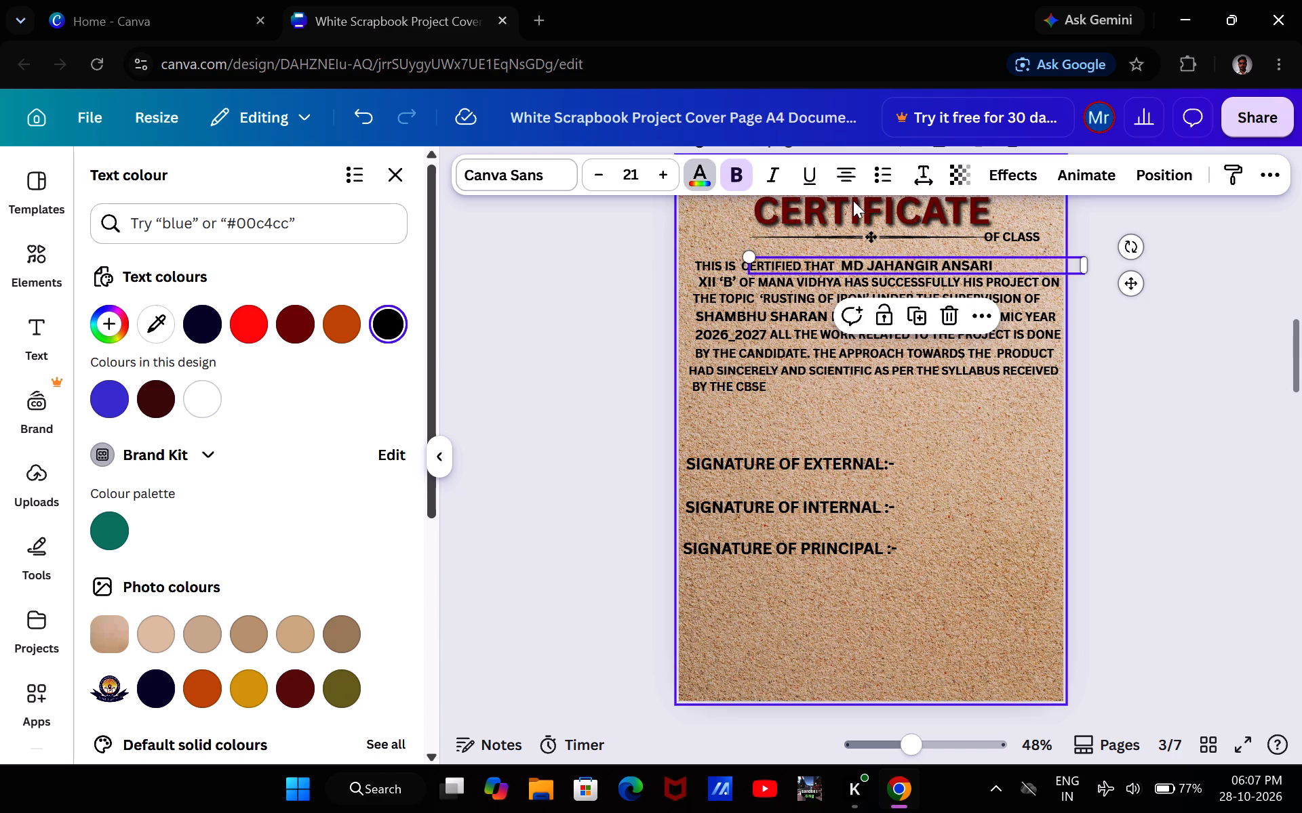
left_click(706, 175)
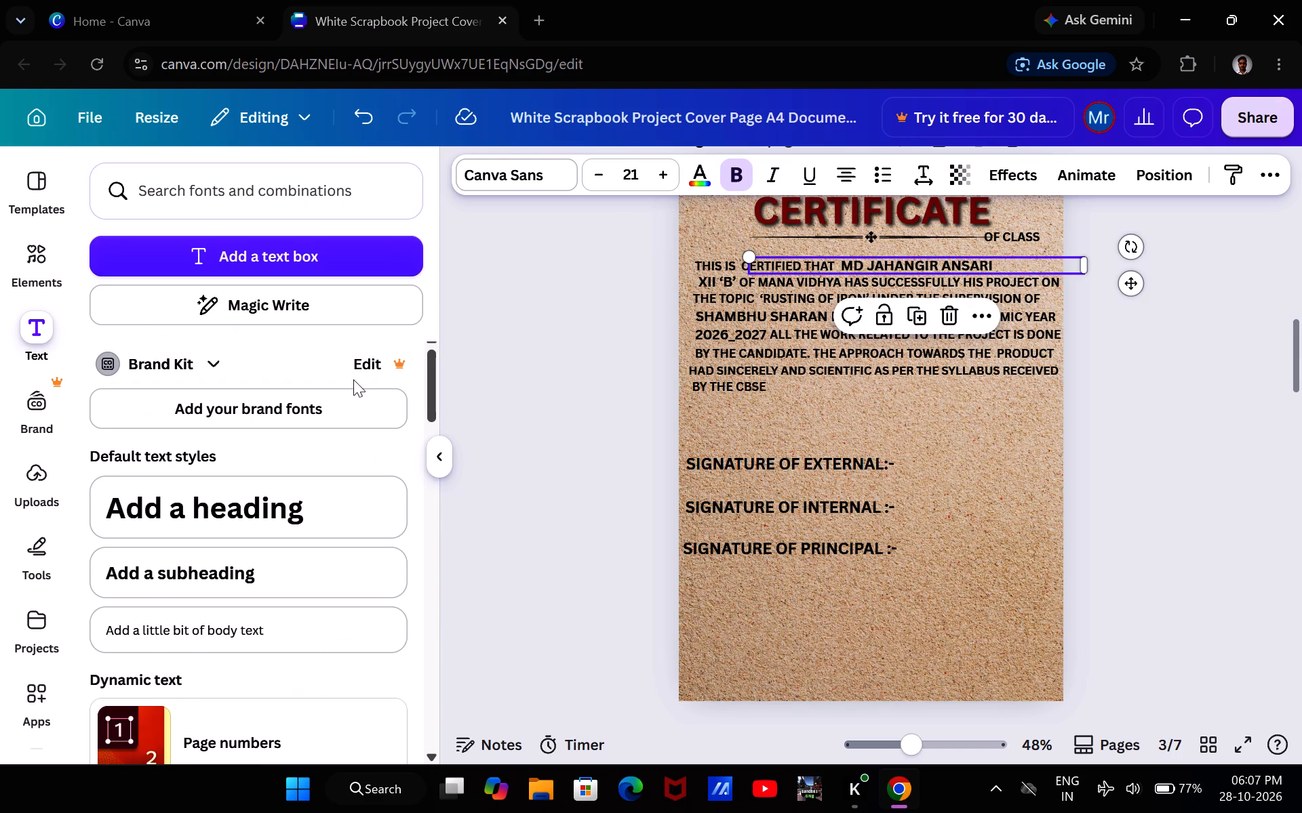
left_click(706, 179)
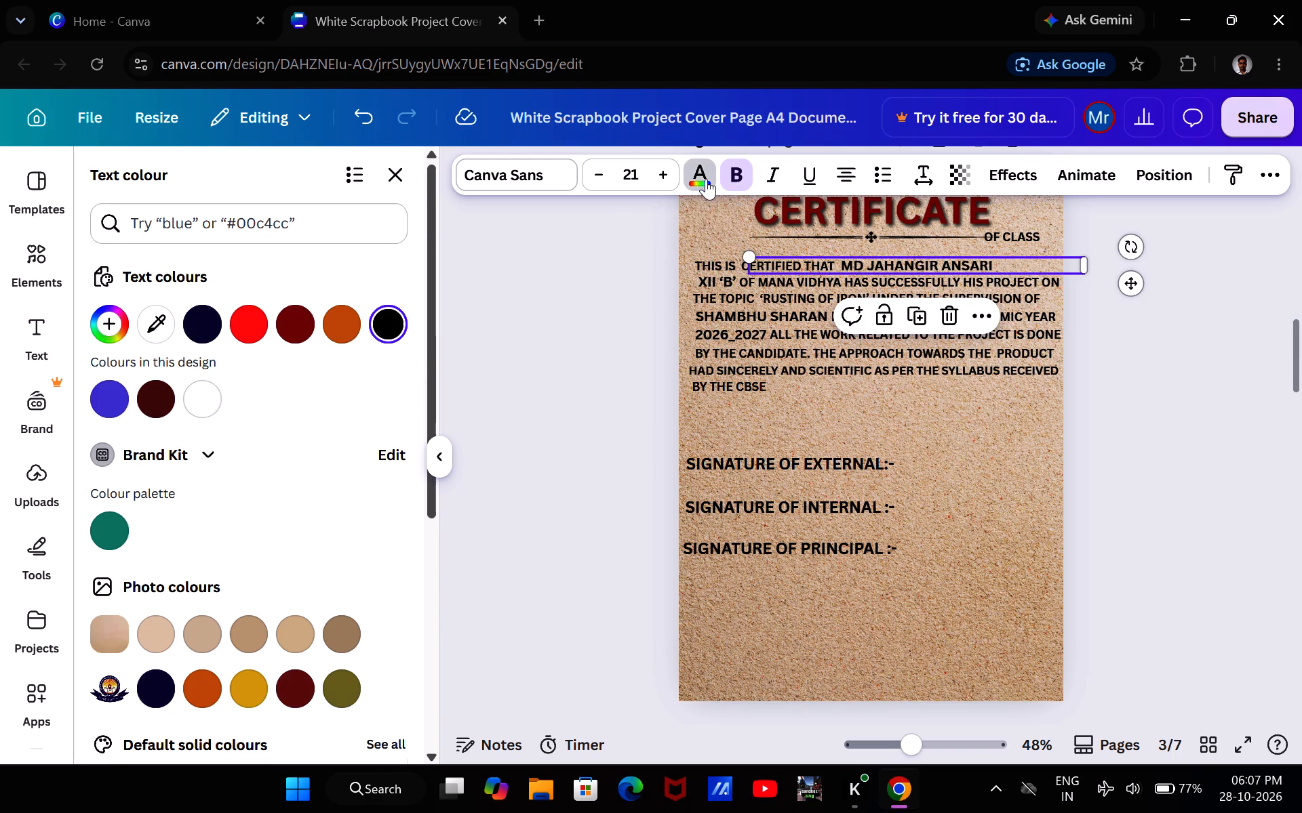
left_click(298, 314)
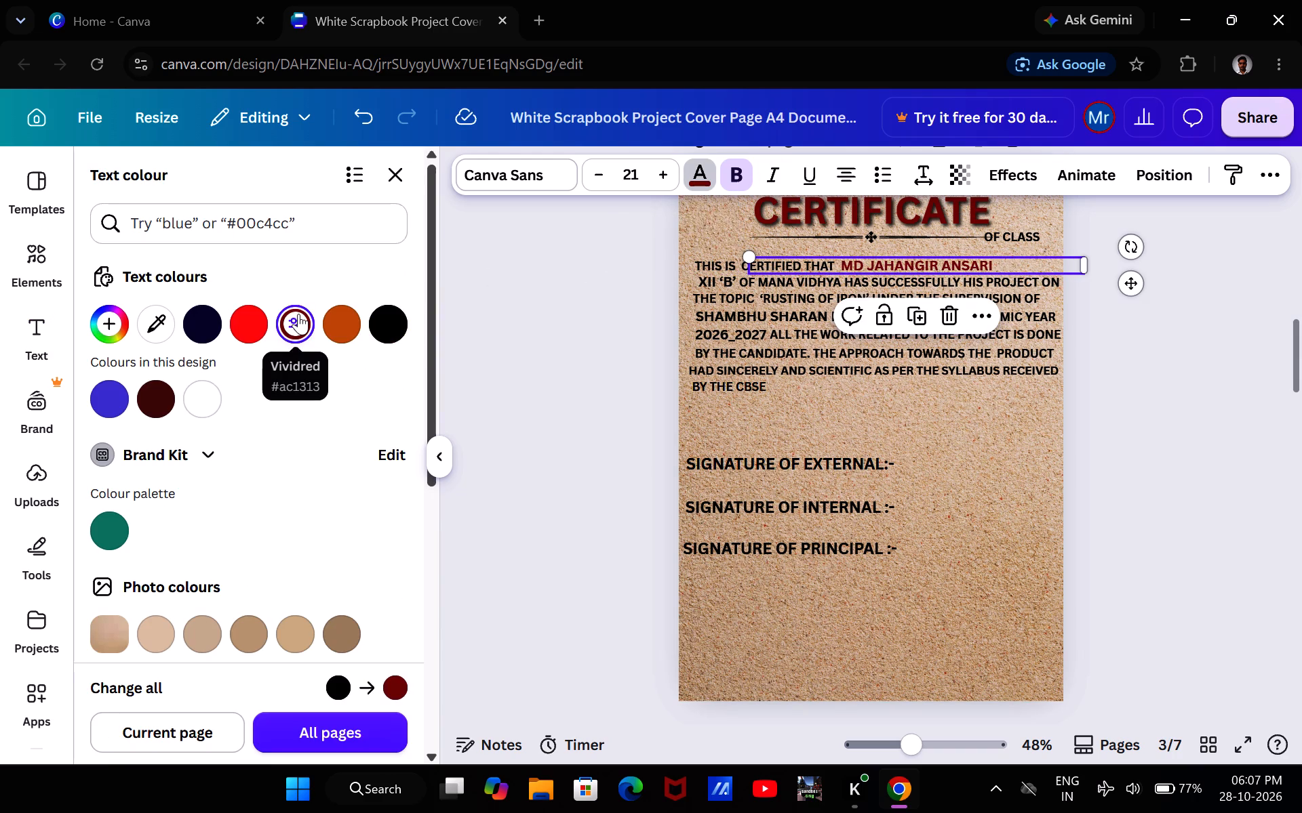
left_click(338, 325)
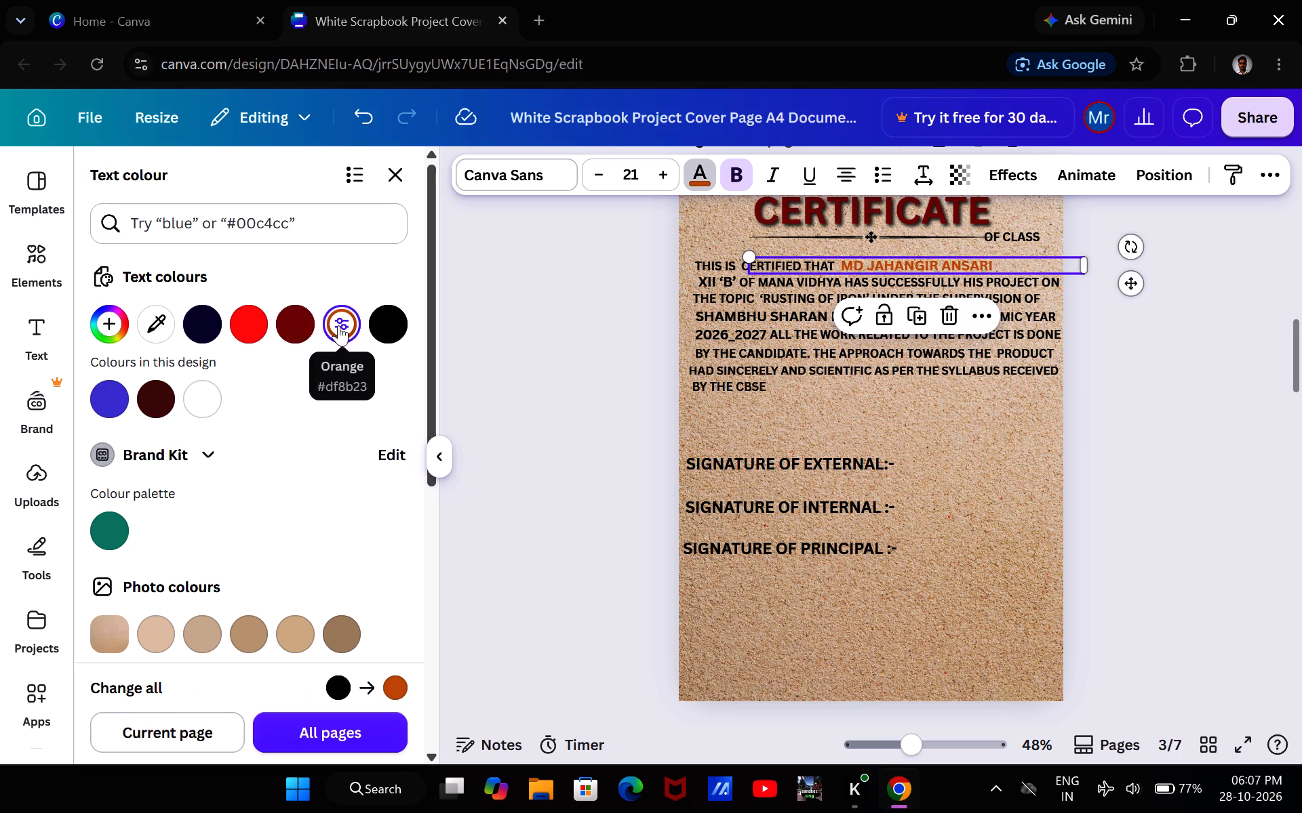
left_click(255, 320)
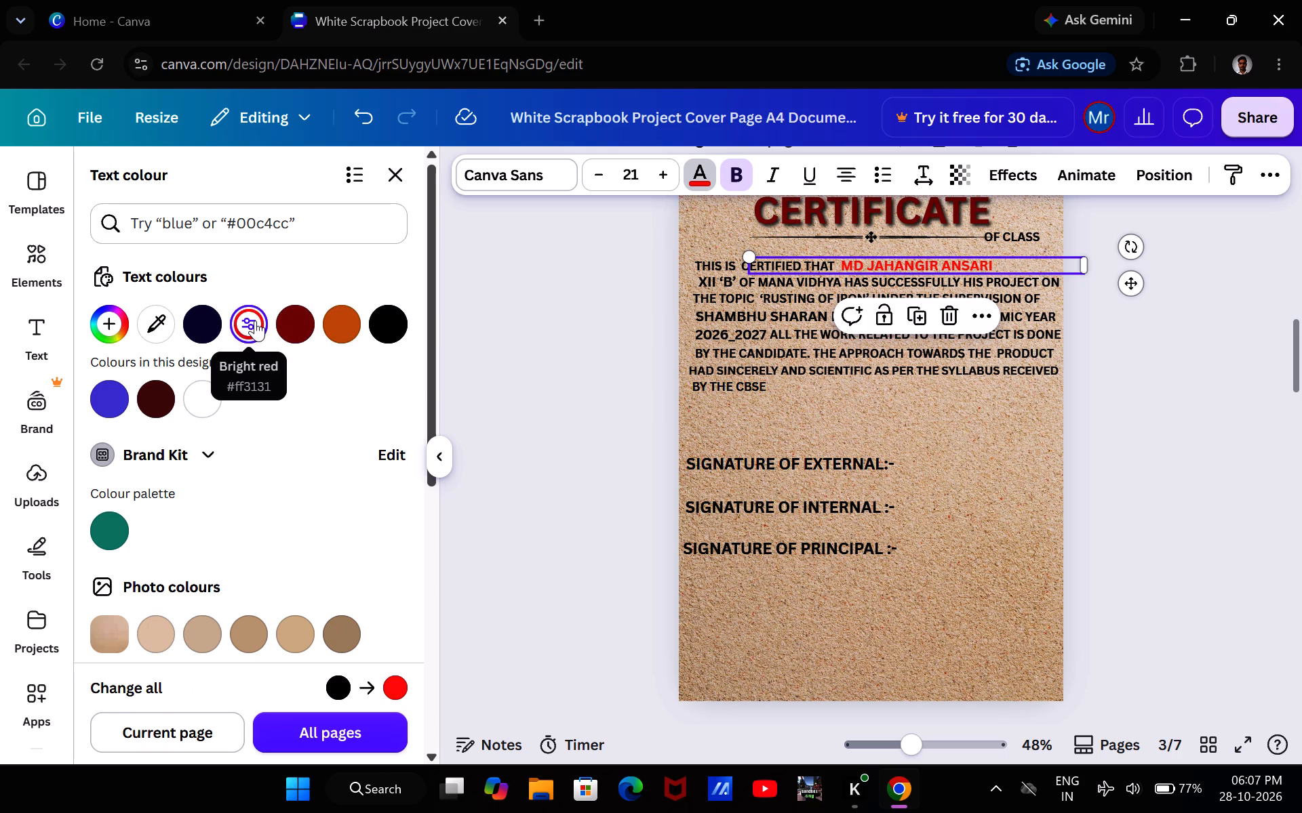
left_click(511, 350)
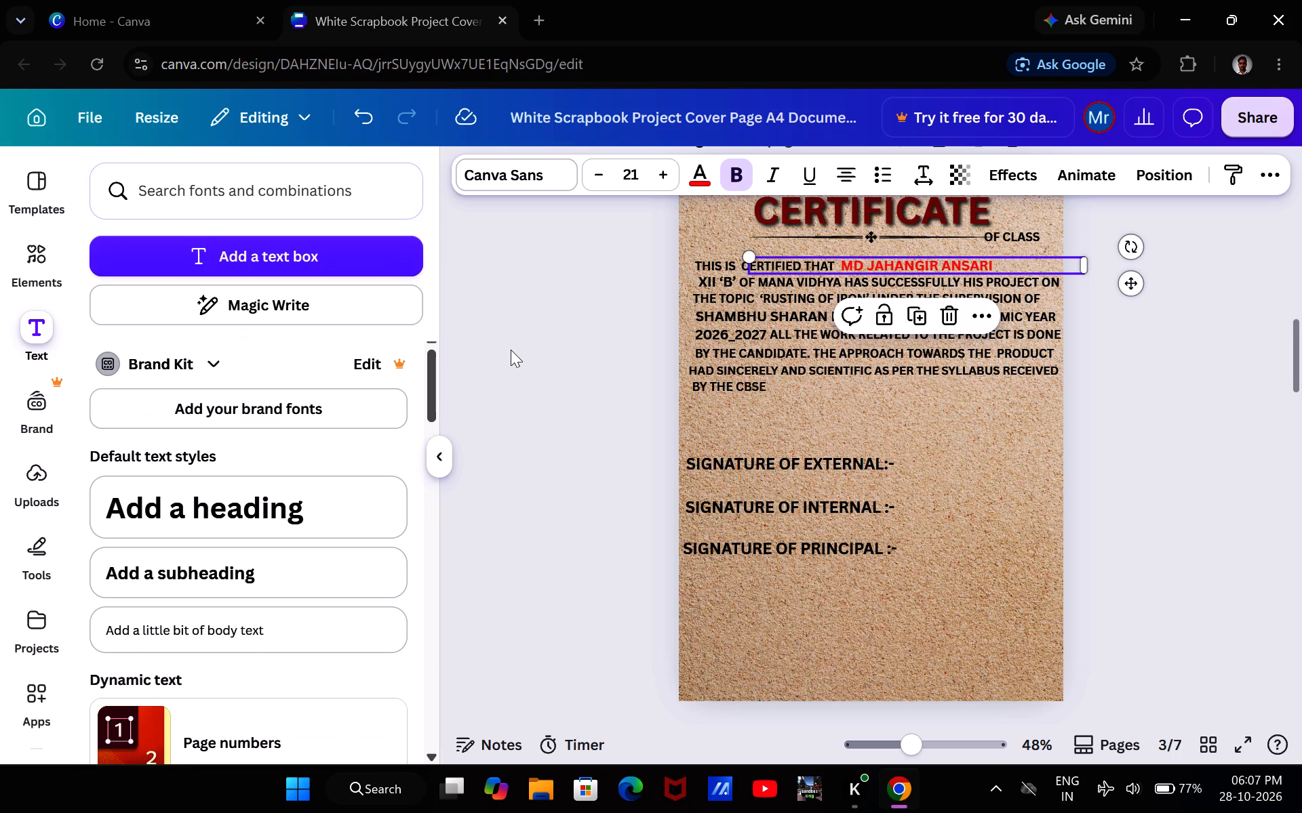
left_click(511, 350)
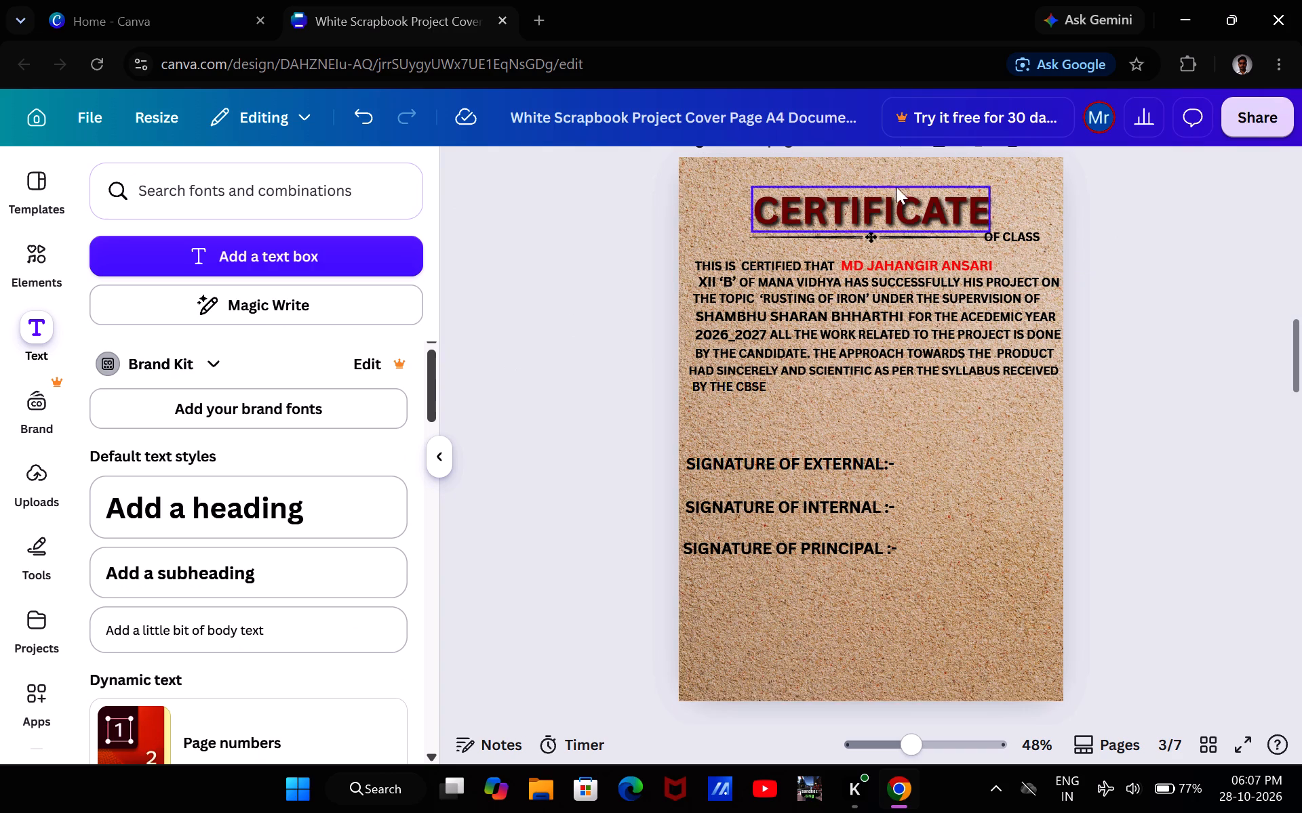
Move "OF CLASS" back down into the paragraph's first line, just after the student's name.
left_click_drag(1007, 230, 1014, 260)
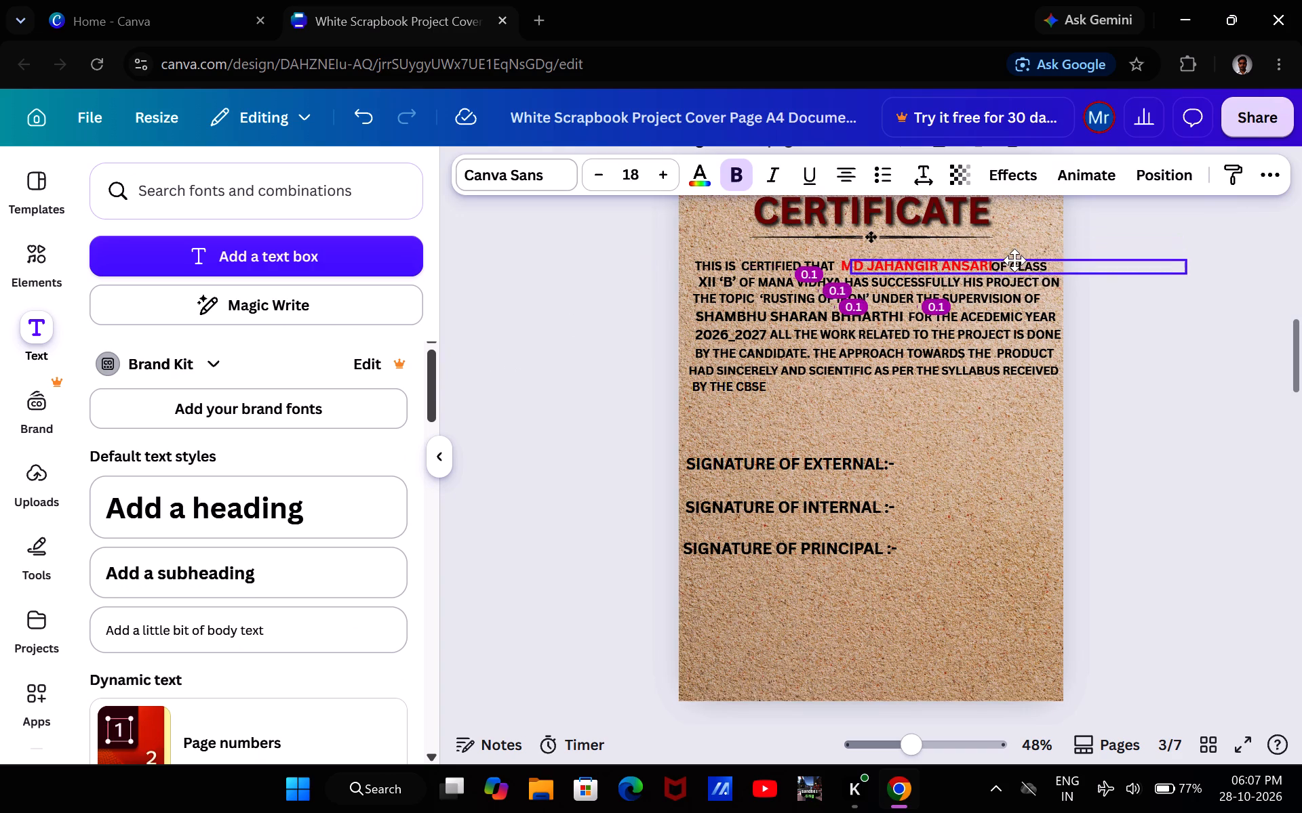
left_click_drag(1014, 260, 1018, 261)
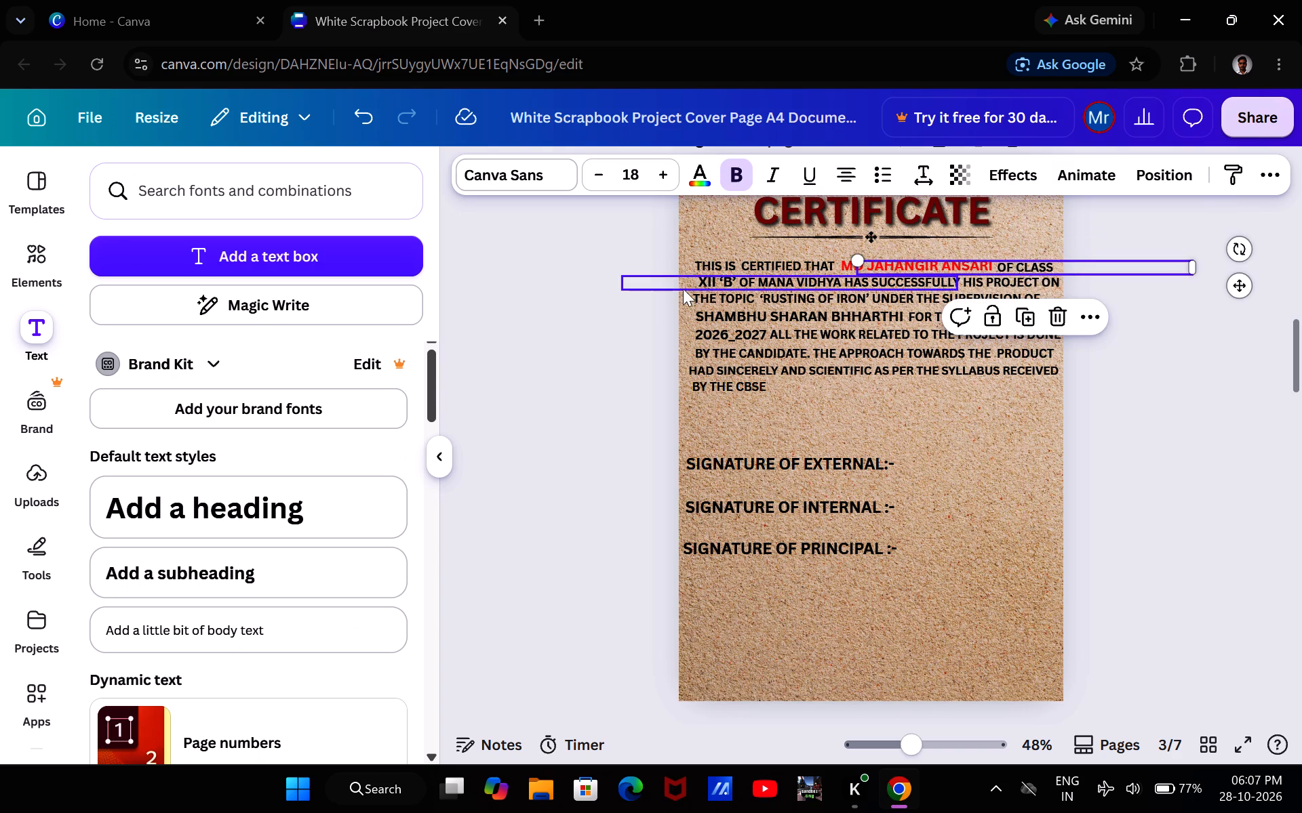
Move "OF MANA VIDHYA" clear of "XII 'B'" and set the text colour of "XII 'B'" to bright red, trying orange first.
left_click(701, 282)
left_click_drag(701, 282, 733, 269)
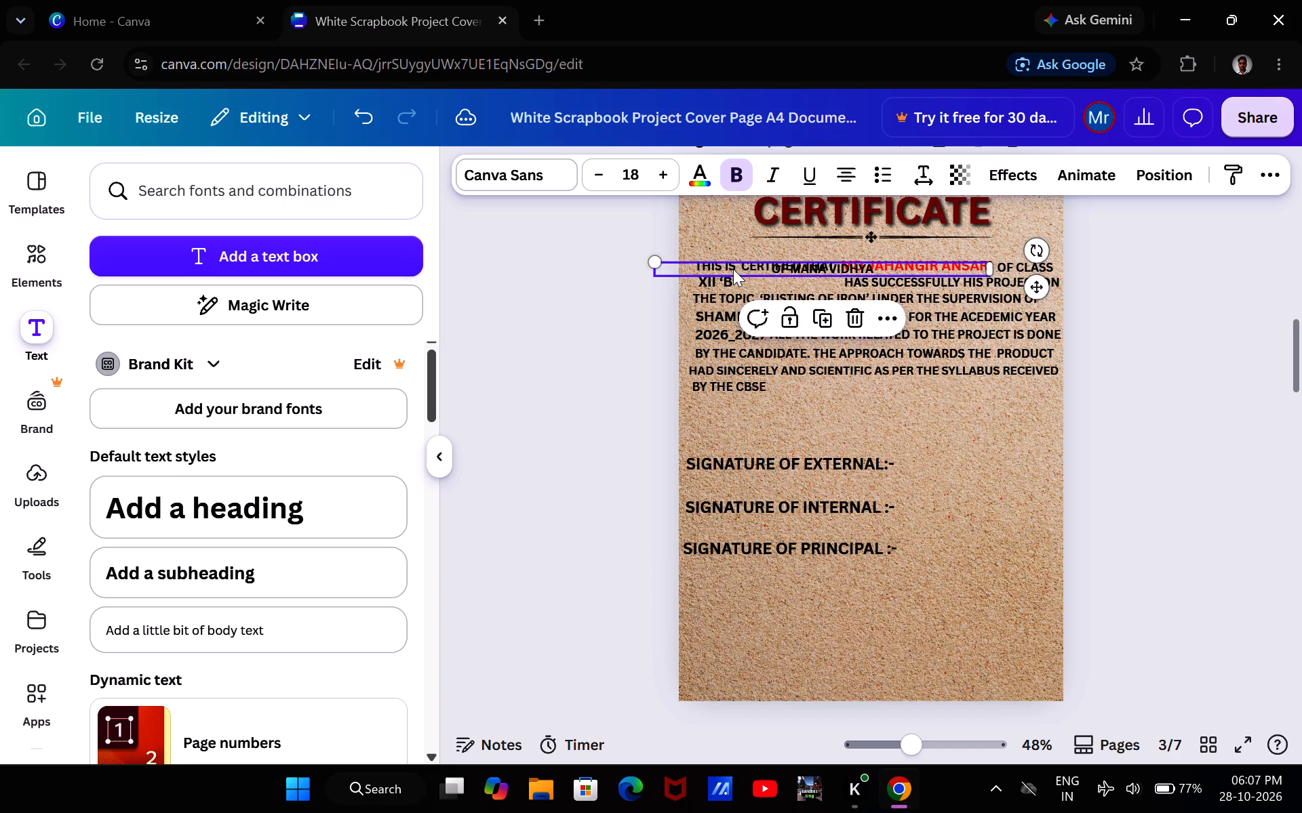
left_click(715, 276)
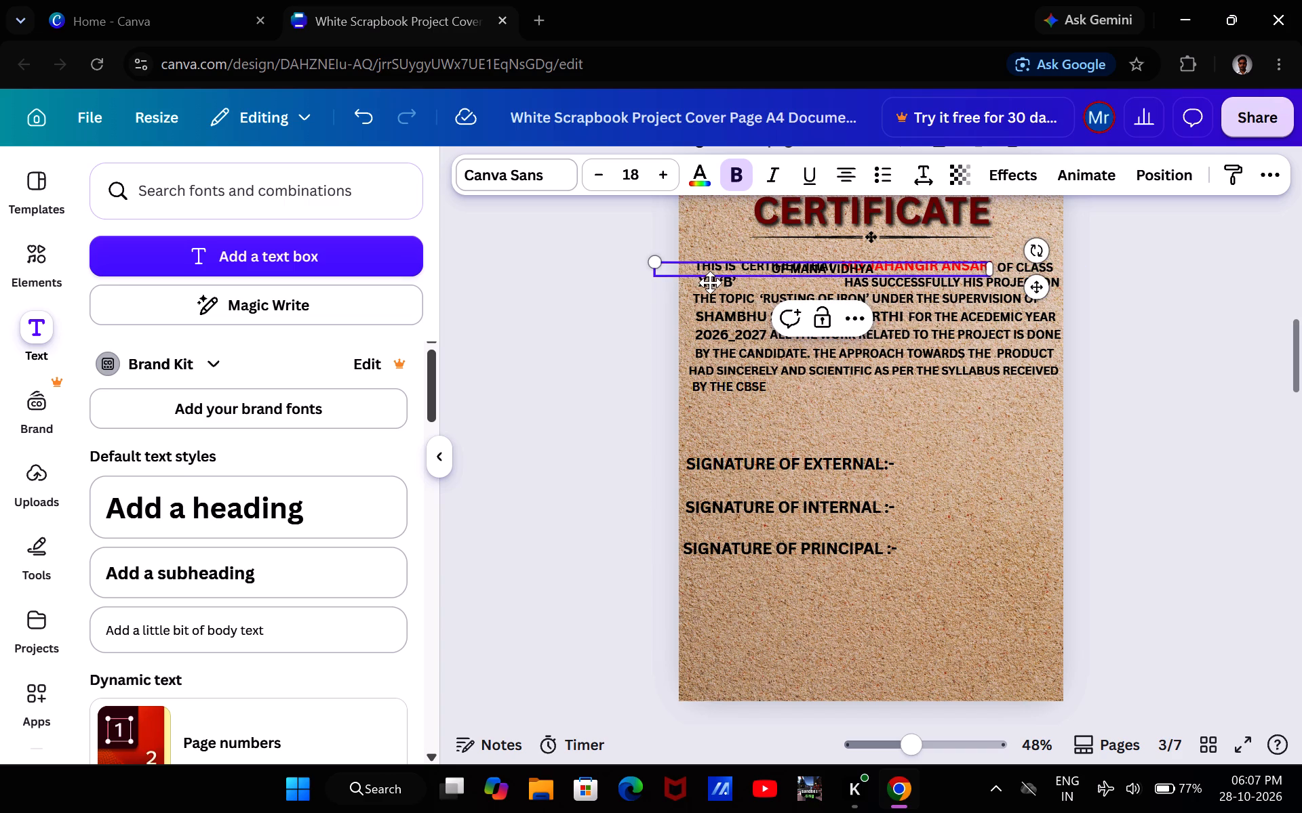
left_click(707, 287)
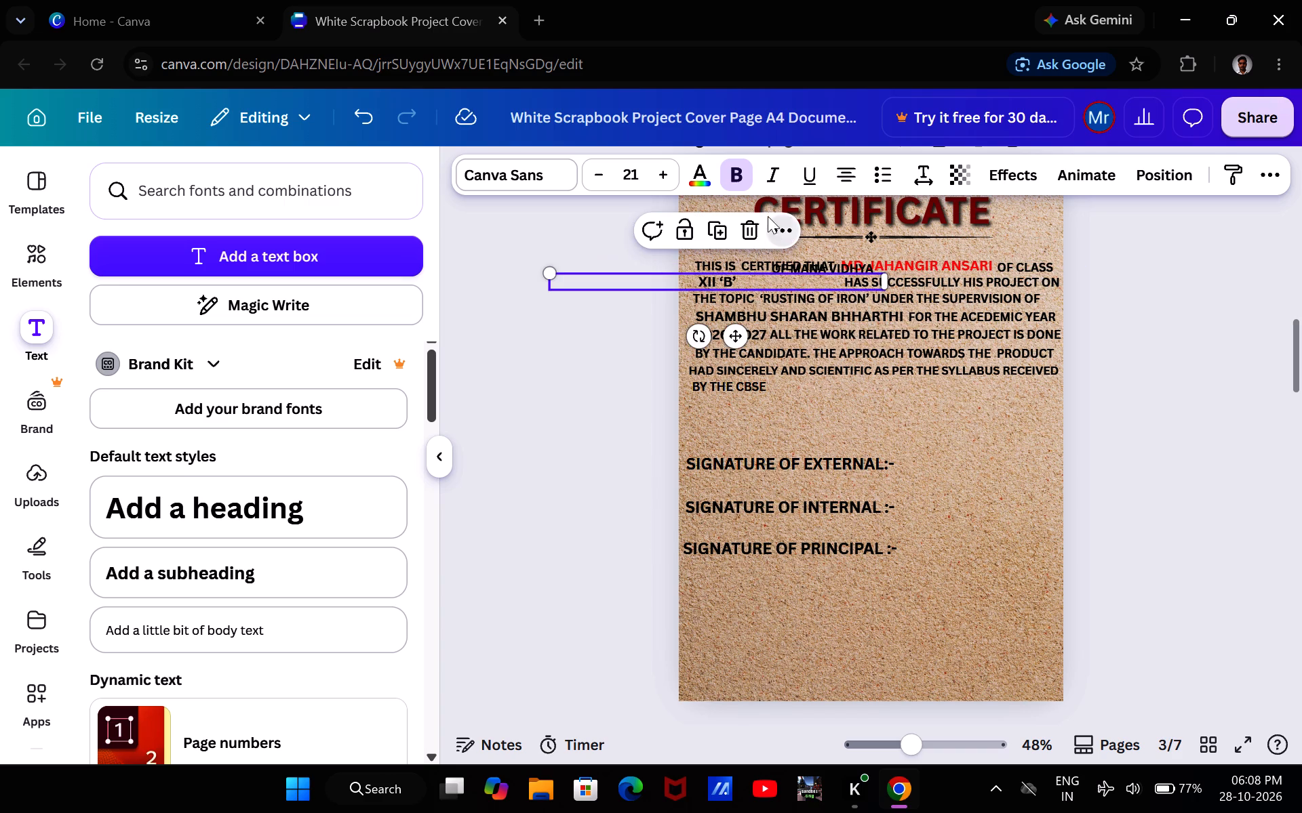
left_click(699, 167)
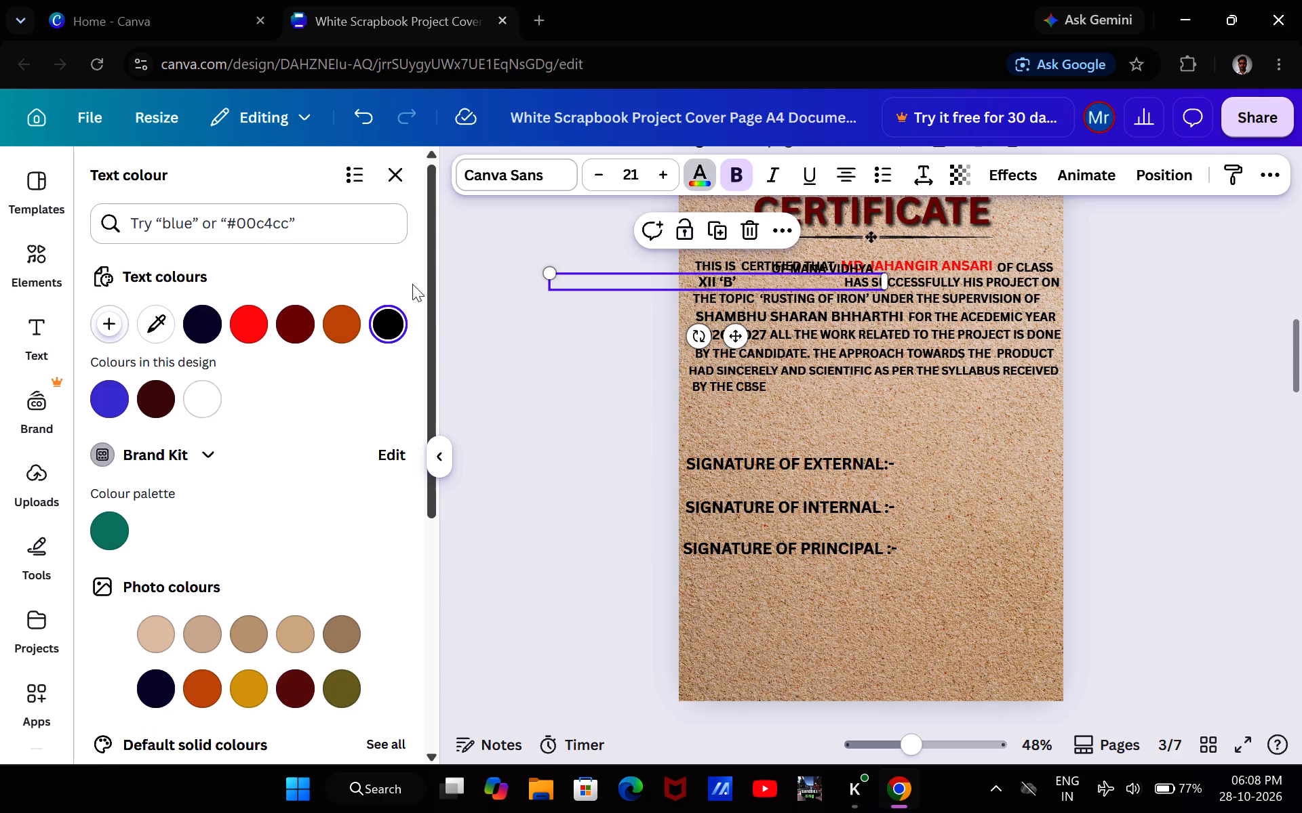
left_click(347, 318)
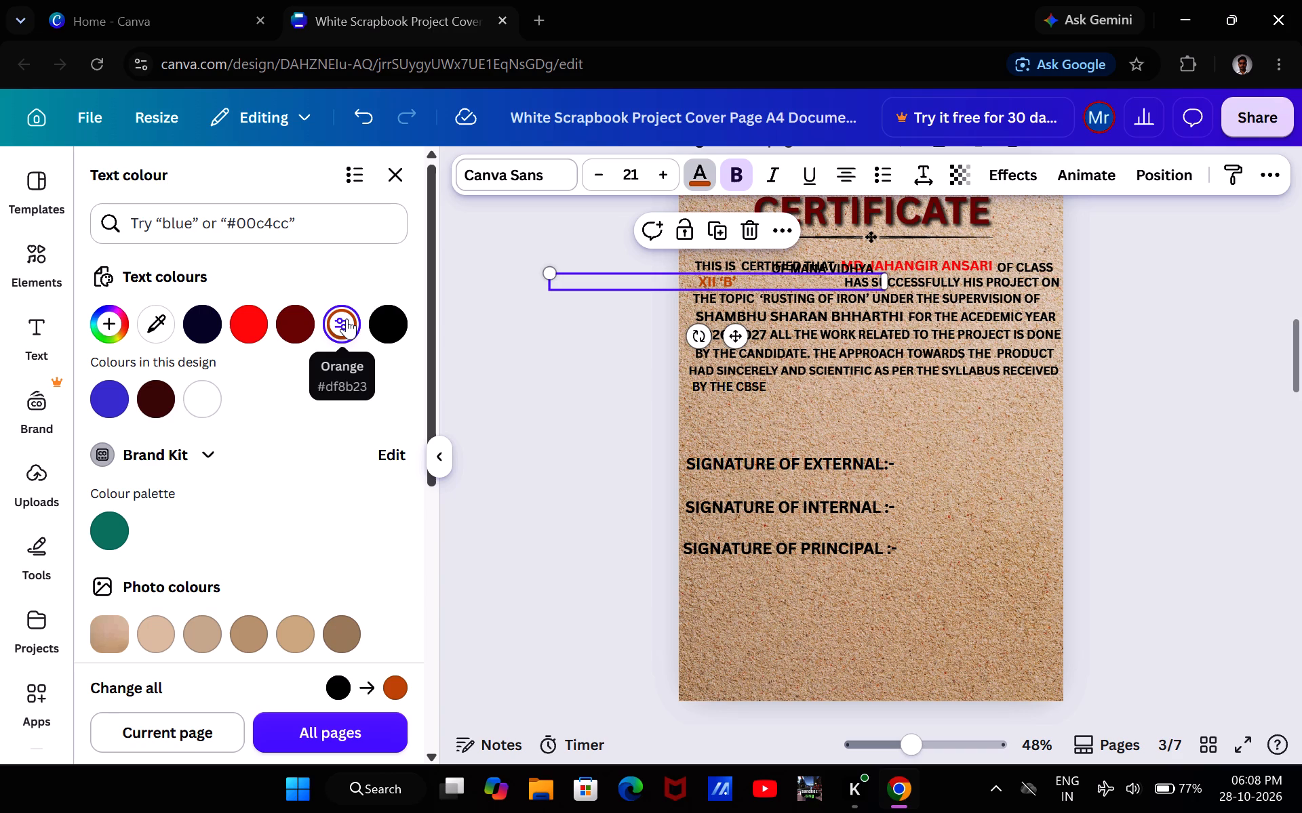
left_click(245, 320)
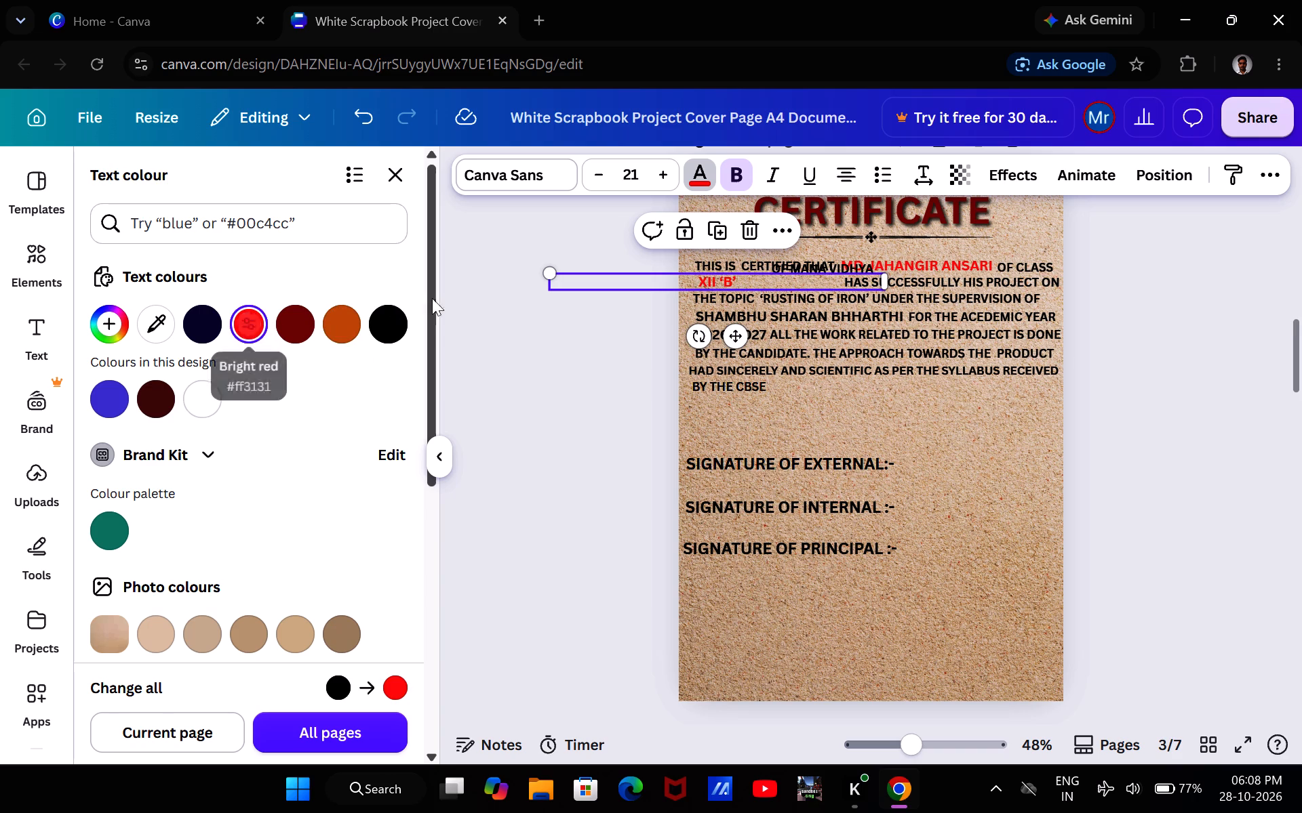
left_click(574, 314)
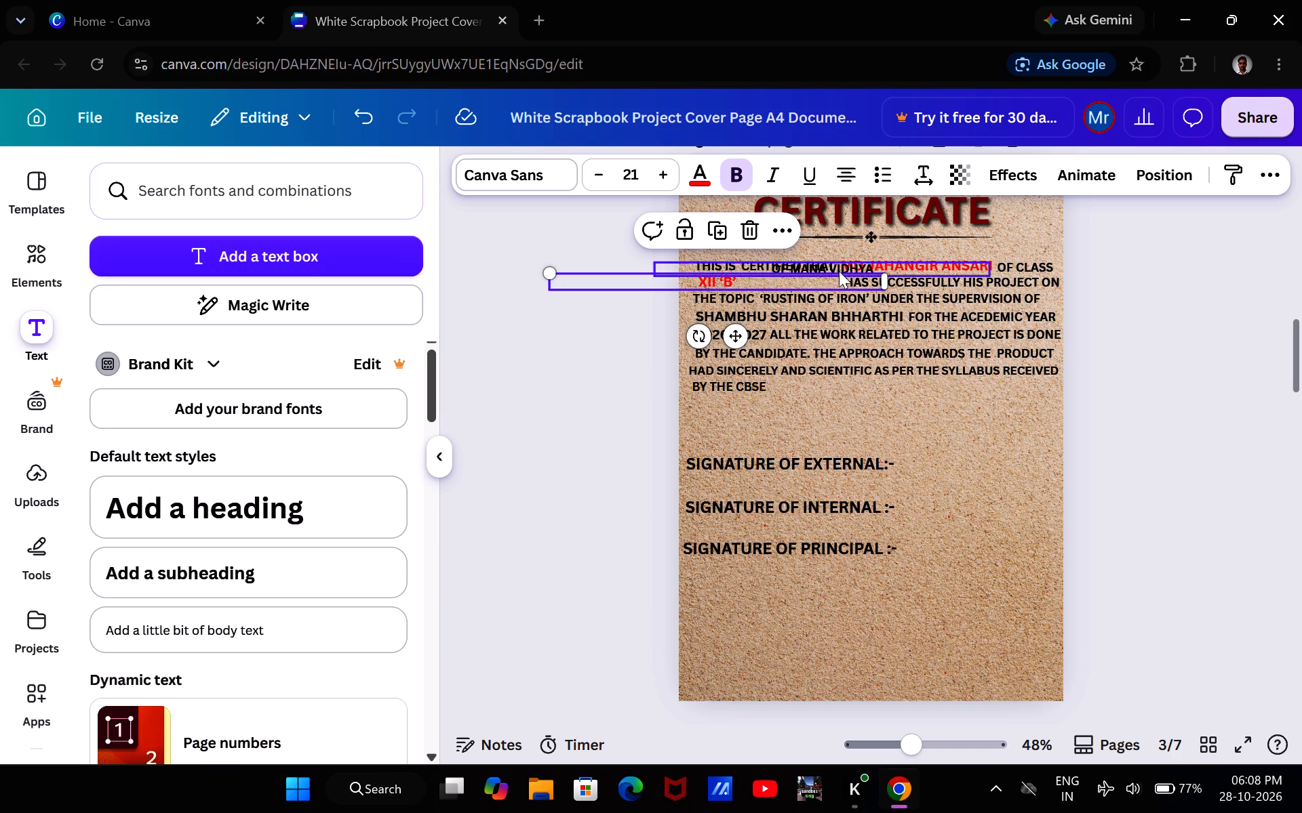
Move the student's name up above the paragraph and place "OF MANA VIDHYA" back in the second line after "XII 'B'".
left_click_drag(802, 257, 765, 276)
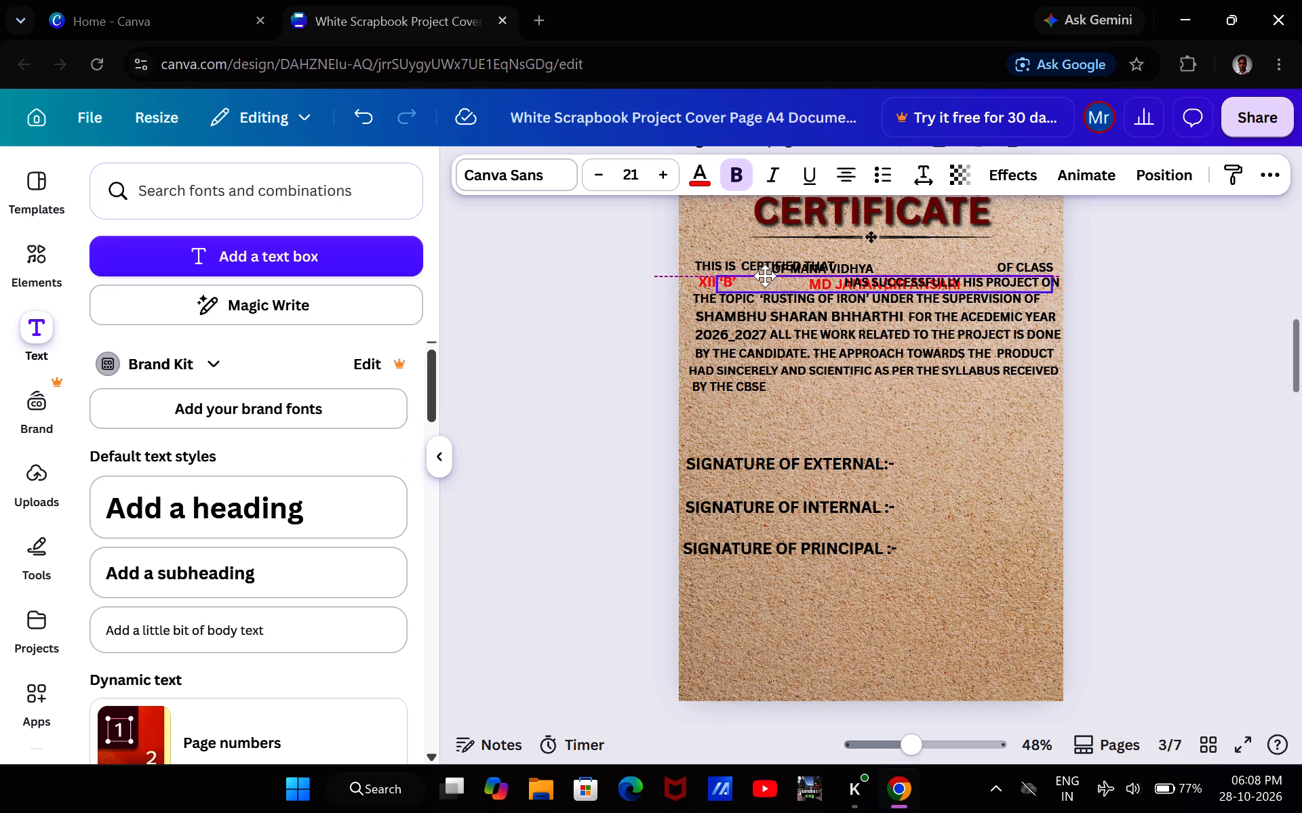
left_click_drag(765, 276, 831, 258)
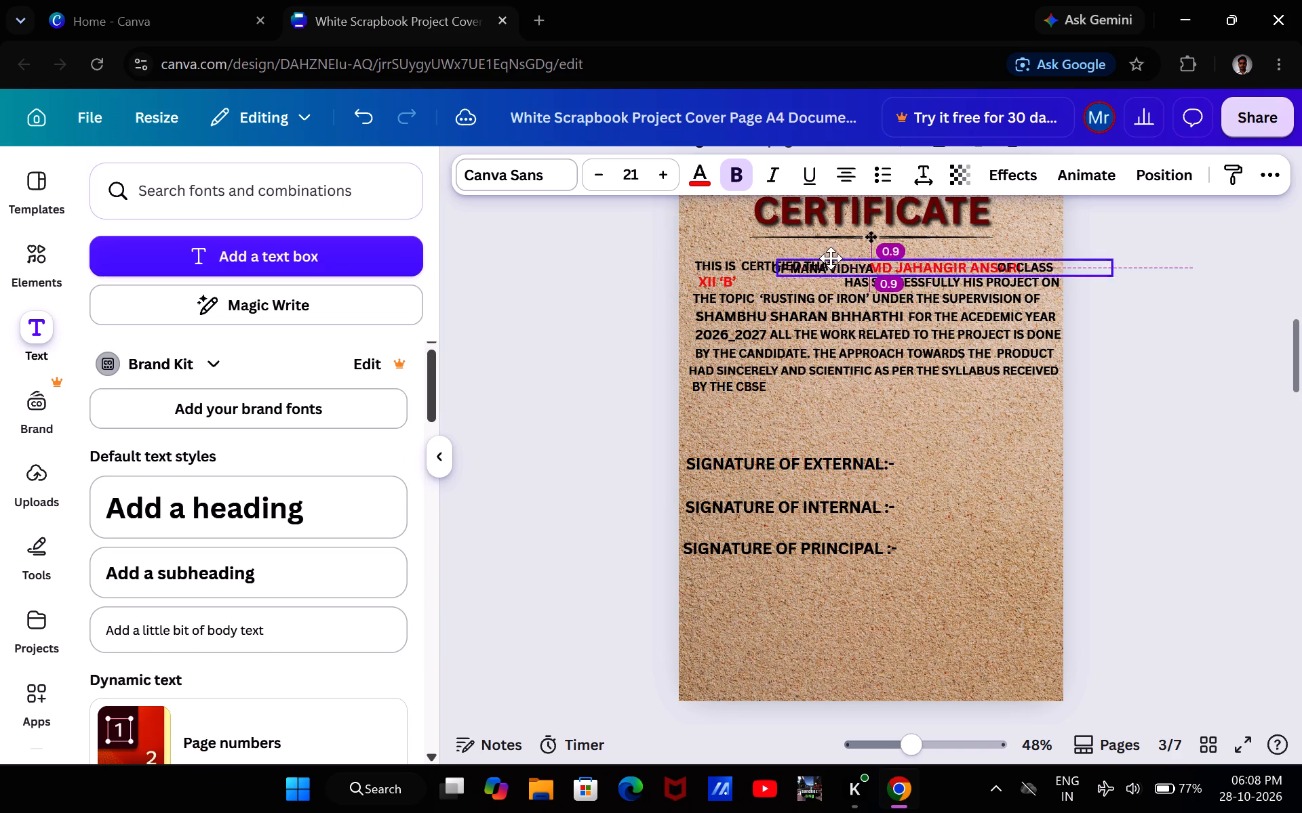
left_click_drag(831, 258, 817, 234)
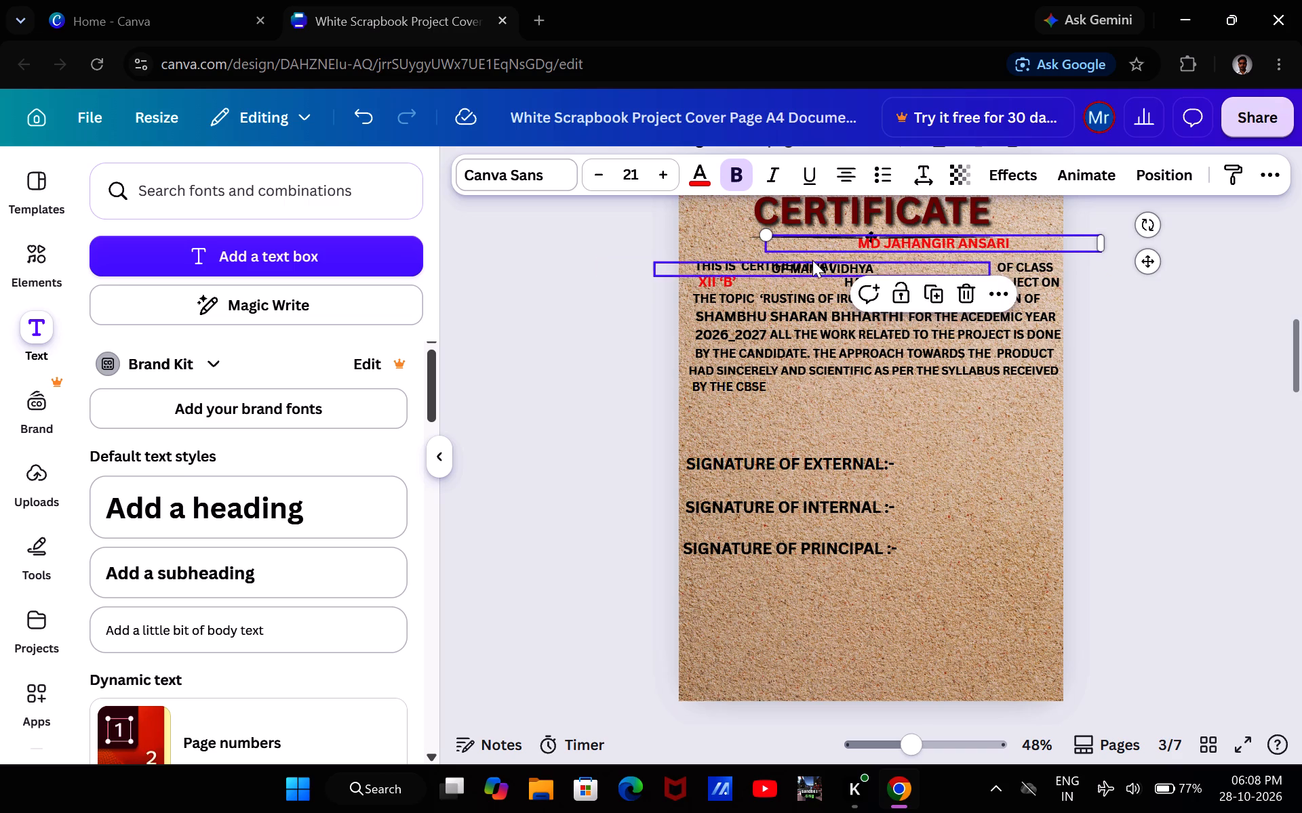
left_click_drag(812, 260, 779, 274)
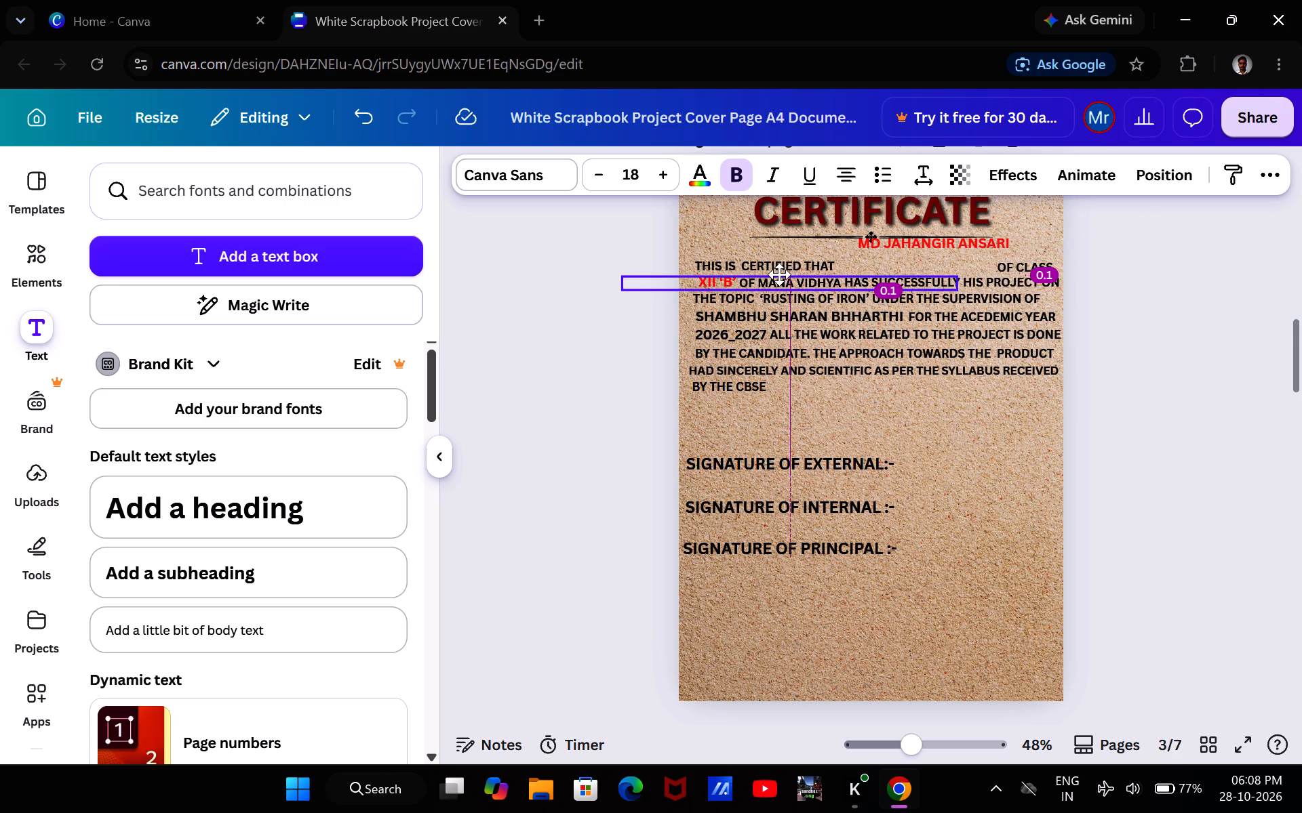
left_click_drag(779, 274, 781, 274)
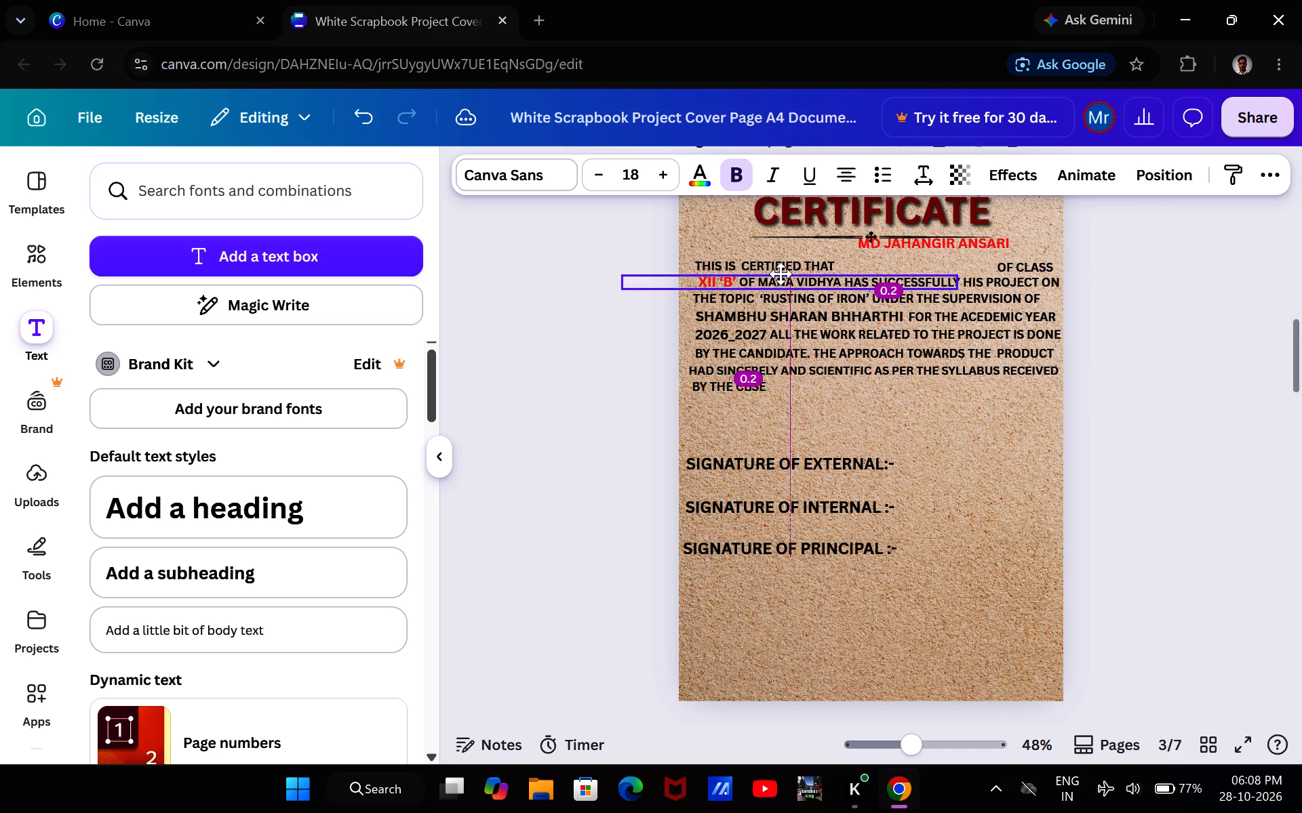
left_click_drag(781, 274, 780, 273)
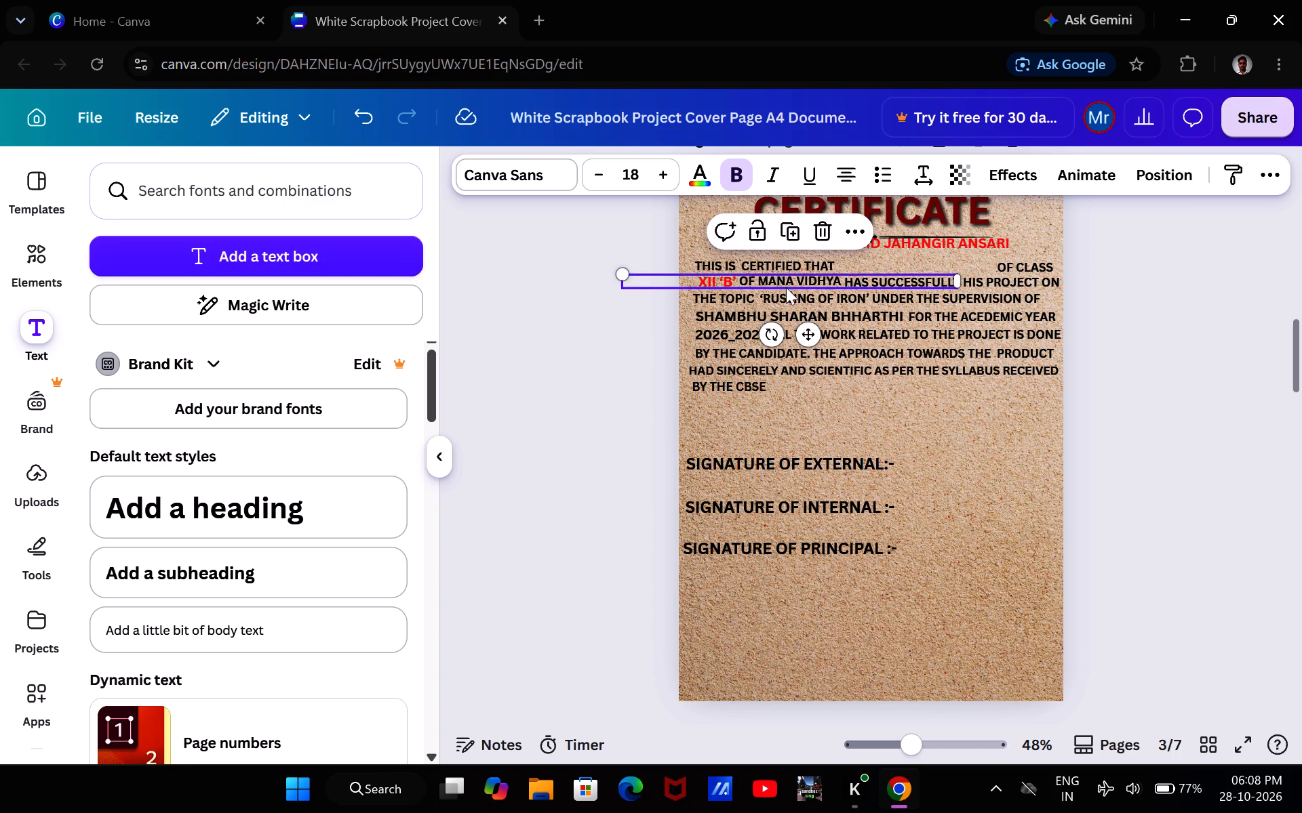
left_click(803, 329)
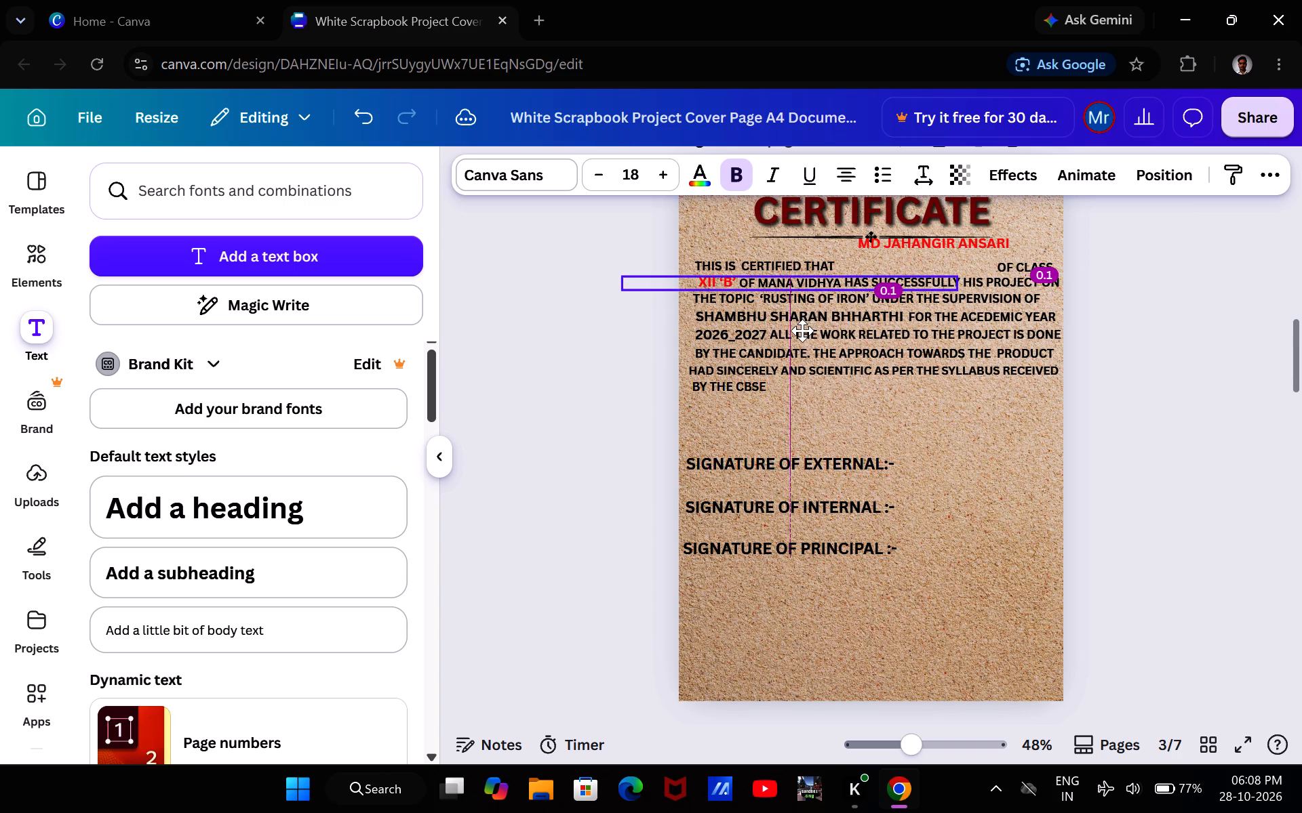
left_click(657, 341)
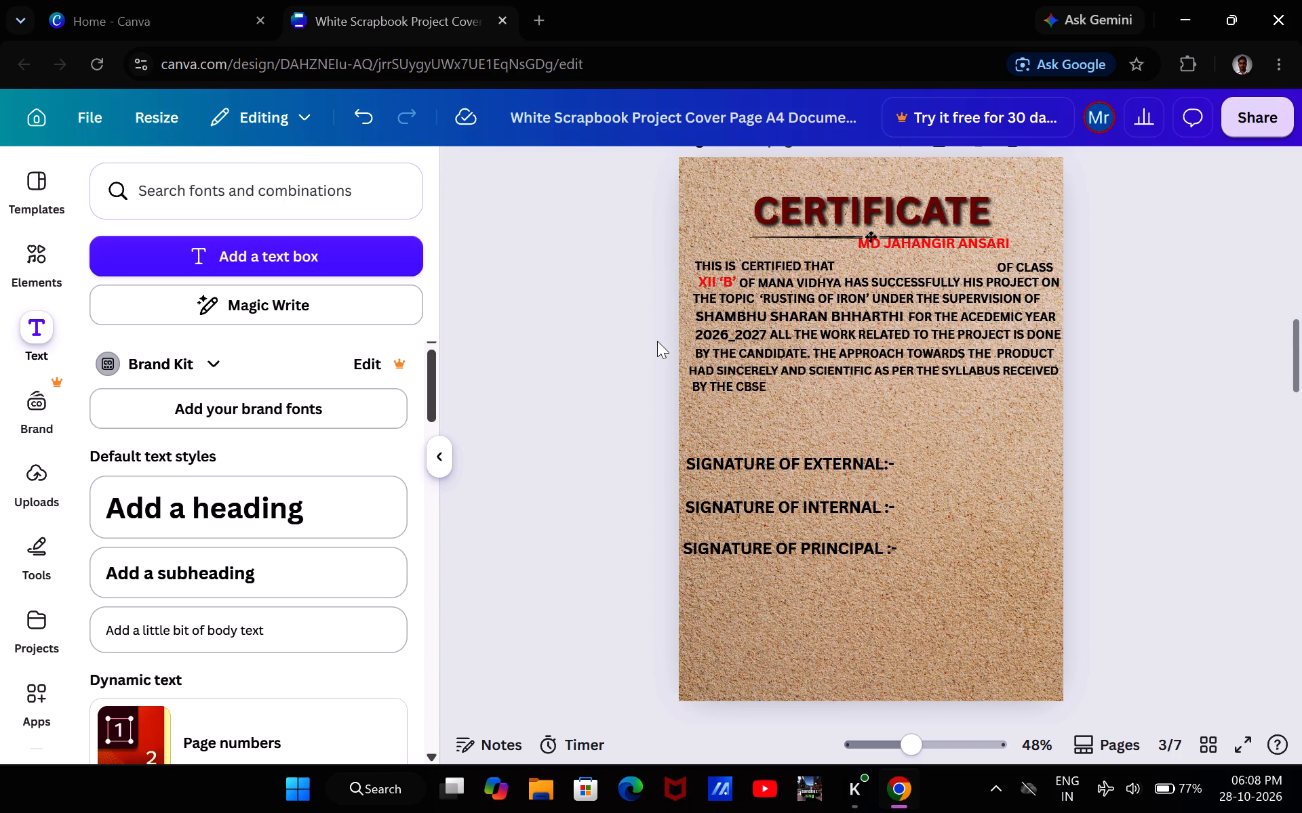
Move the student's name back into the first line between "CERTIFIED THAT" and "OF CLASS".
left_click_drag(901, 241, 894, 250)
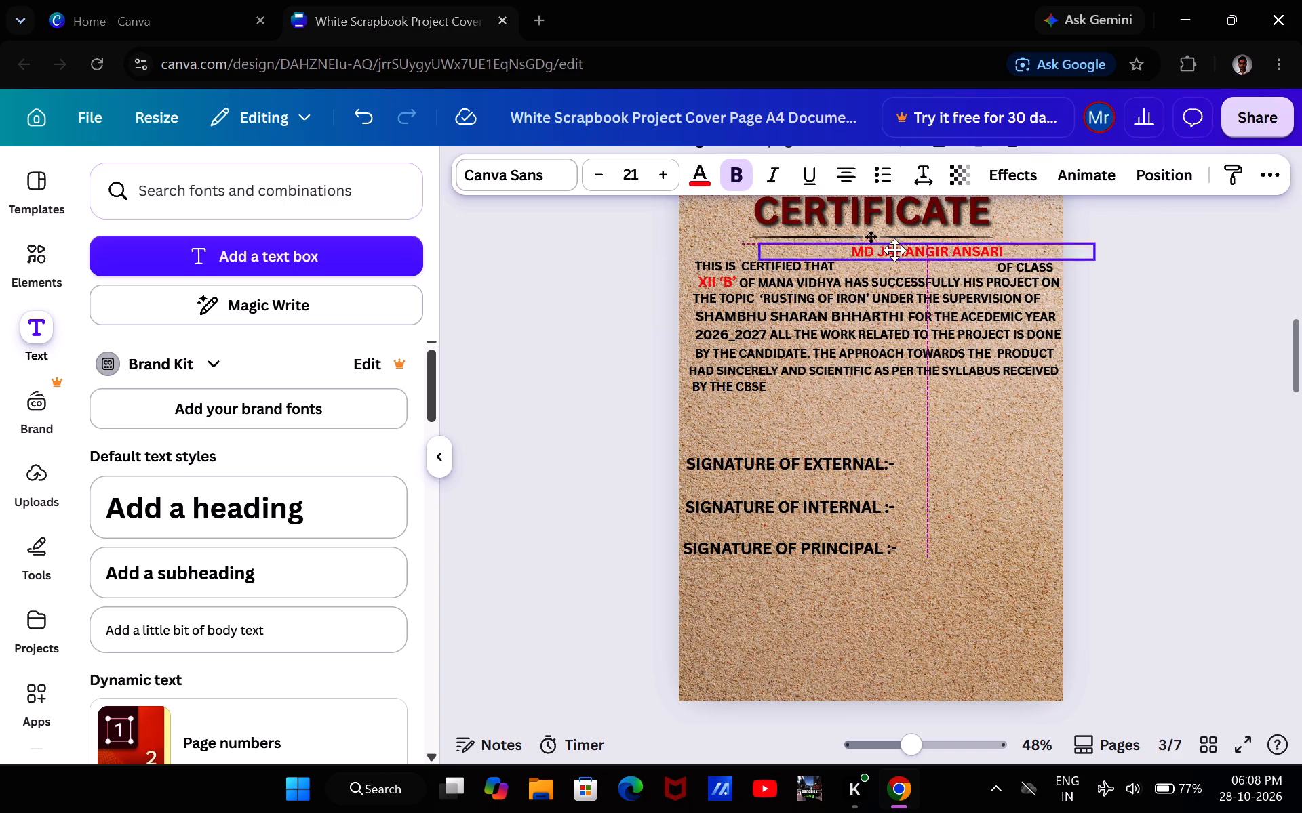
left_click_drag(894, 250, 885, 264)
left_click(885, 264)
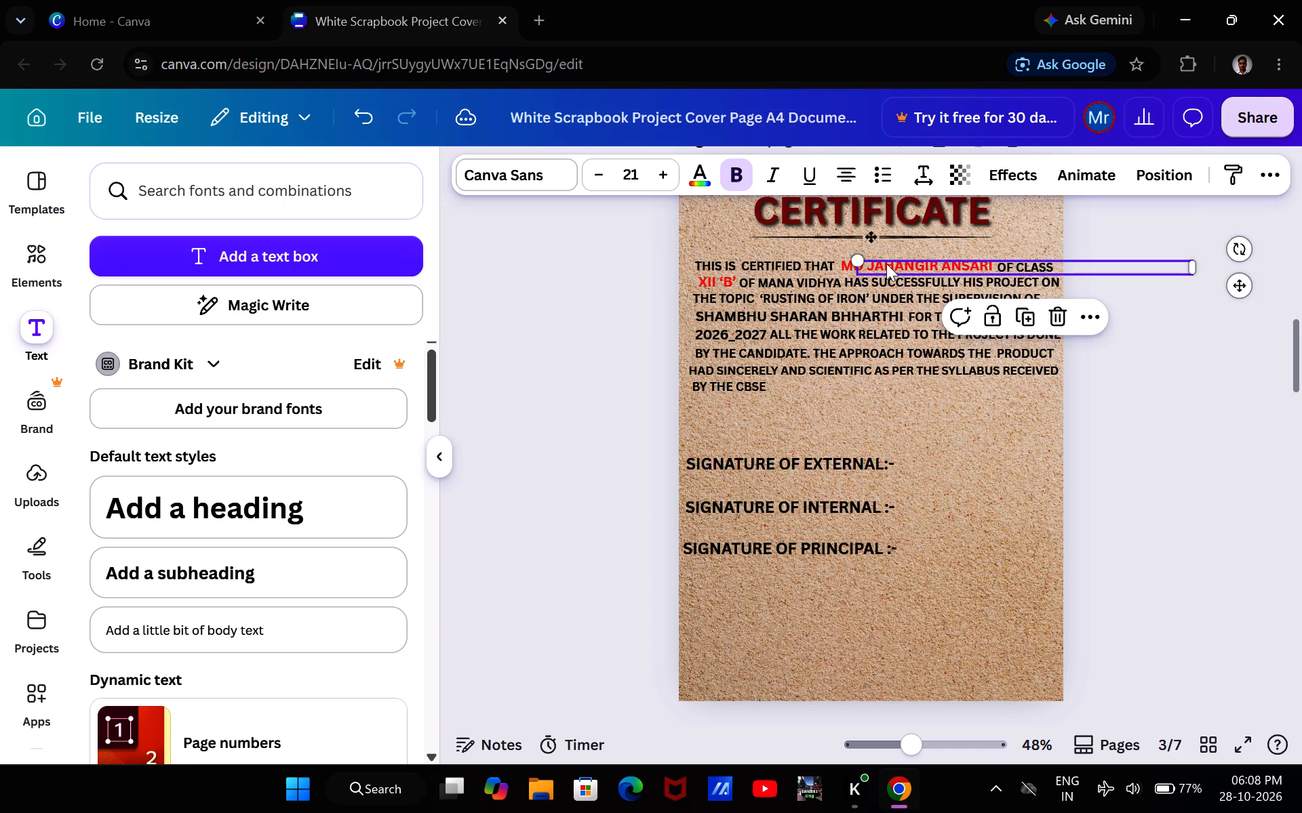
left_click(630, 304)
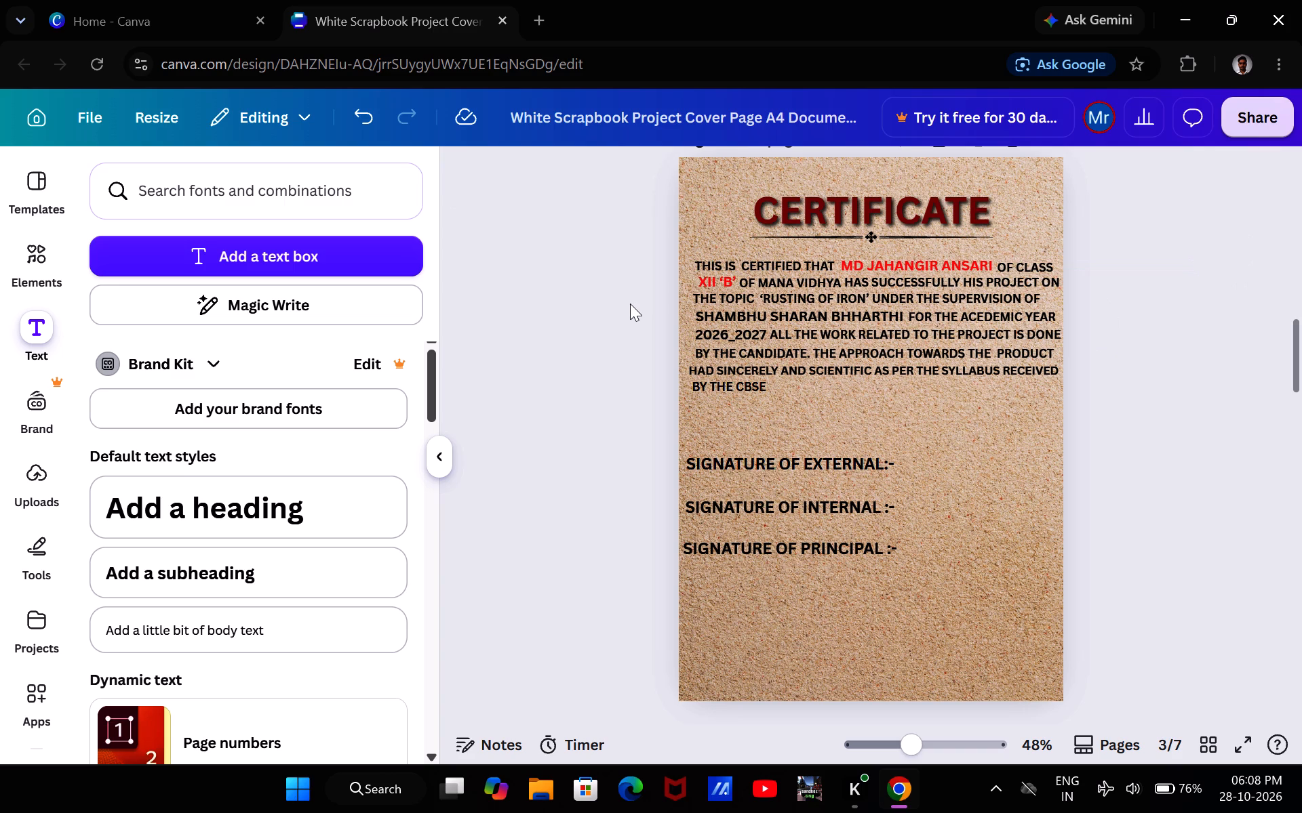
Correct the school name in the paragraph's second line so the text reads "OF MANAN VIDHYA".
left_click(797, 284)
left_click(797, 284)
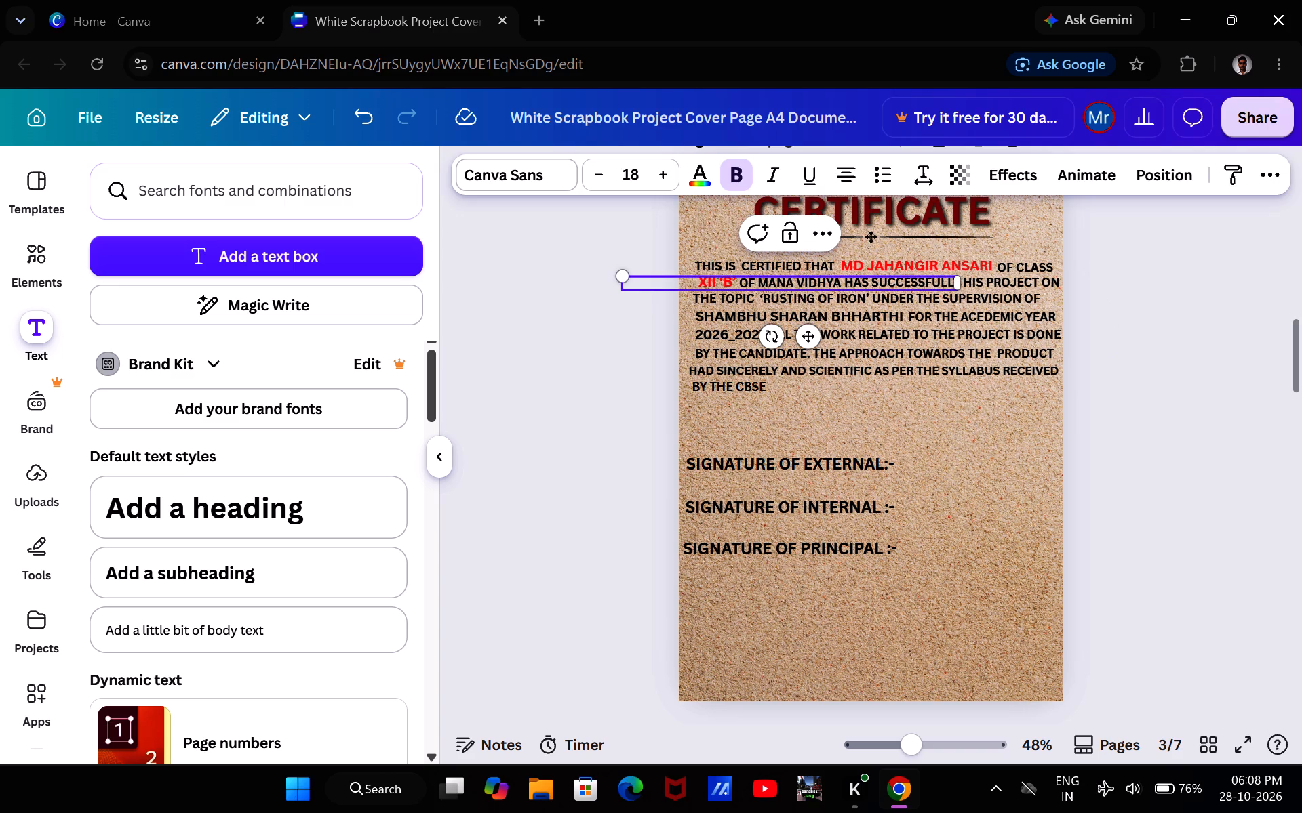
key("BackSpace")
type("N")
key("space")
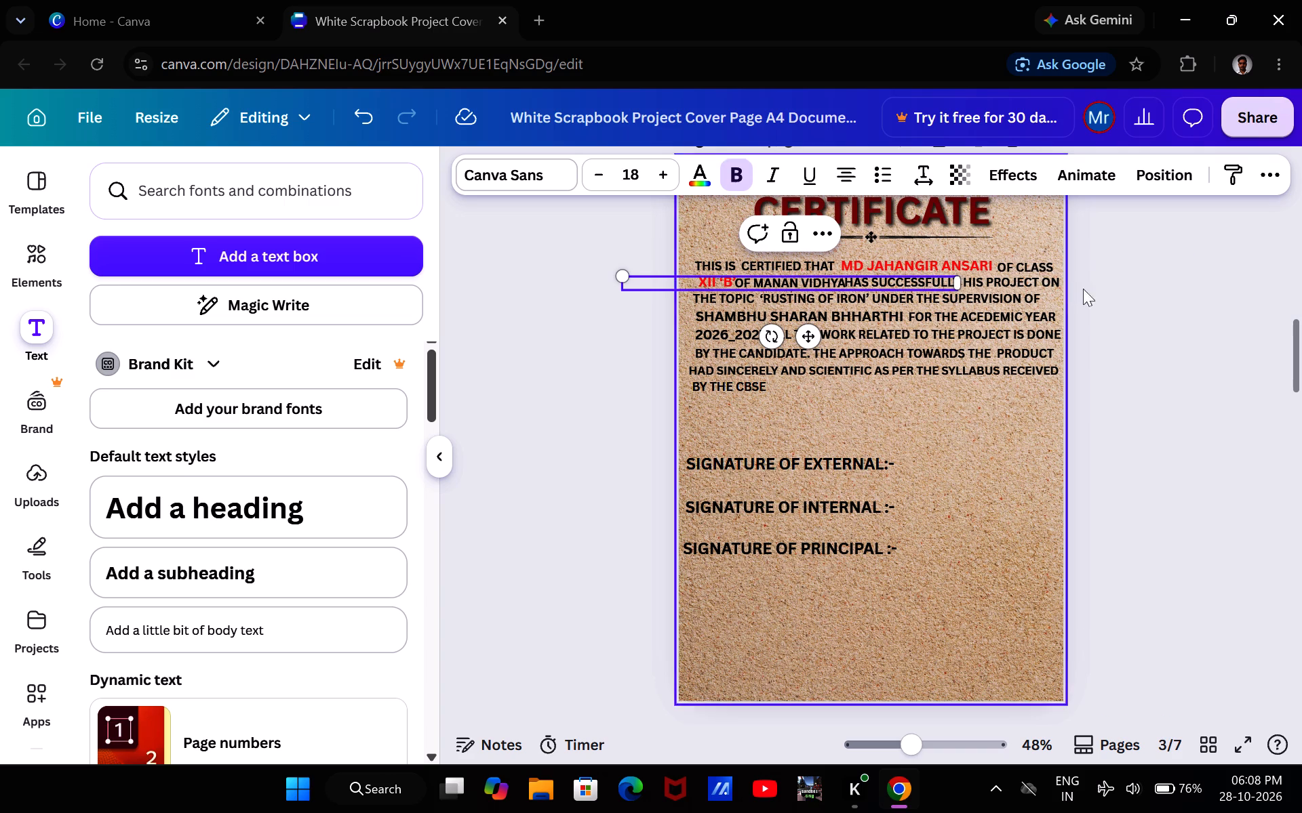
left_click(1105, 297)
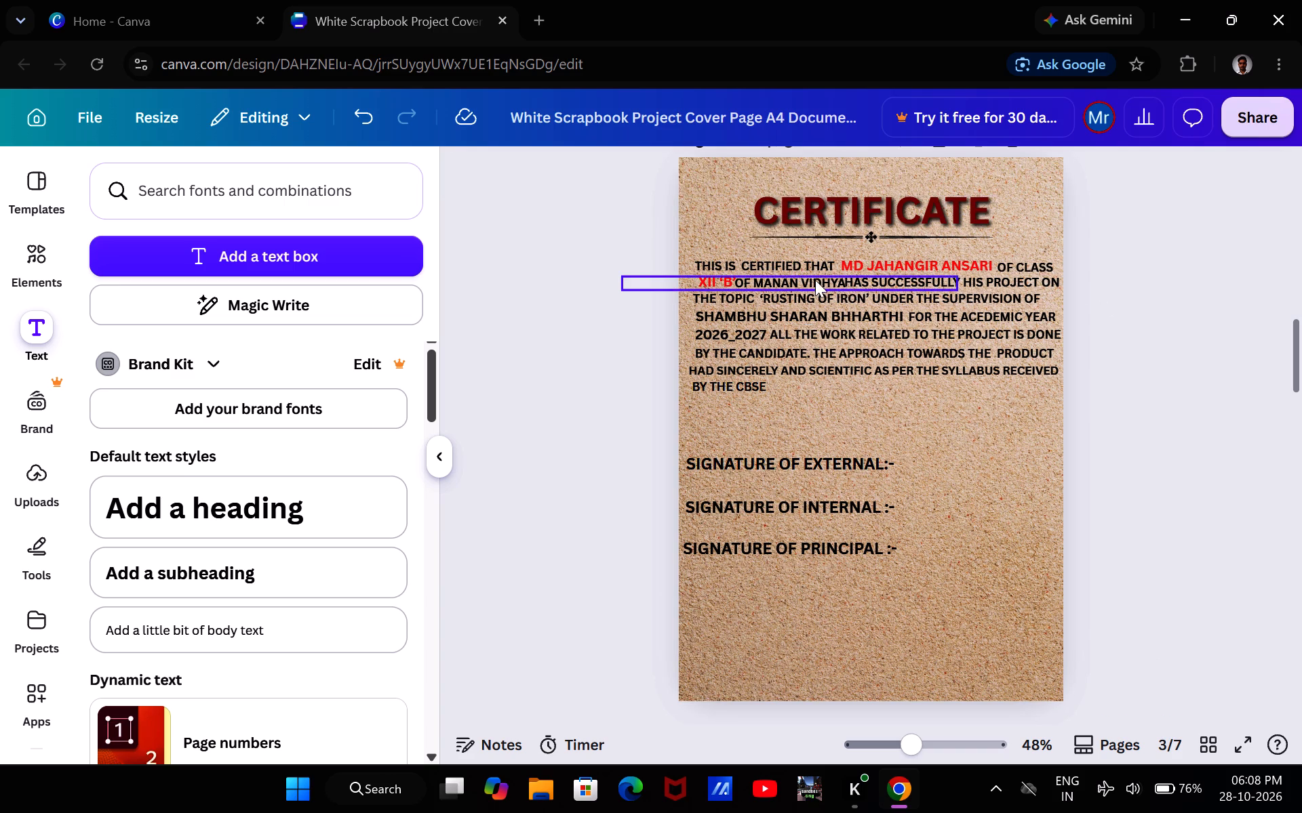
Set the text colour of "OF MANAN VIDHYA" to bright red.
left_click(809, 277)
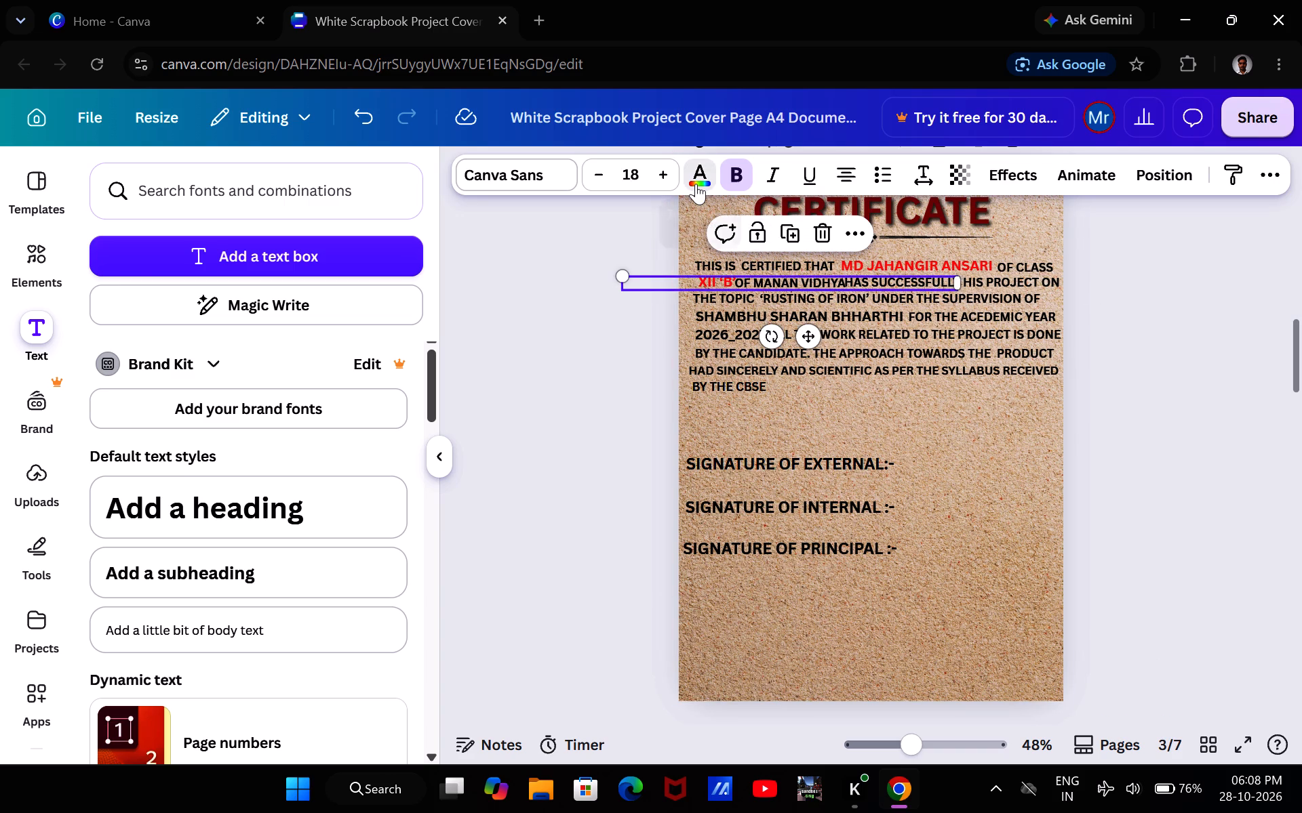
left_click(696, 184)
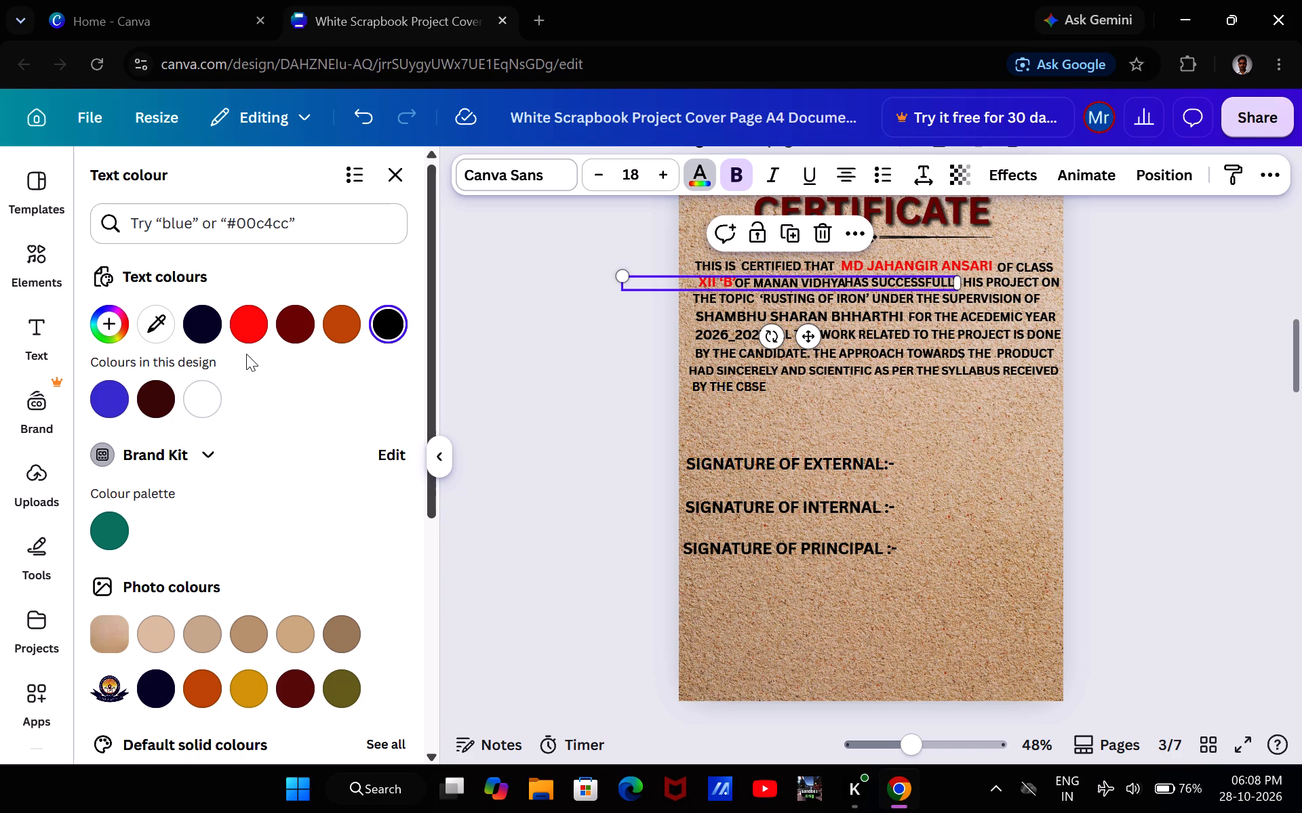
left_click(245, 337)
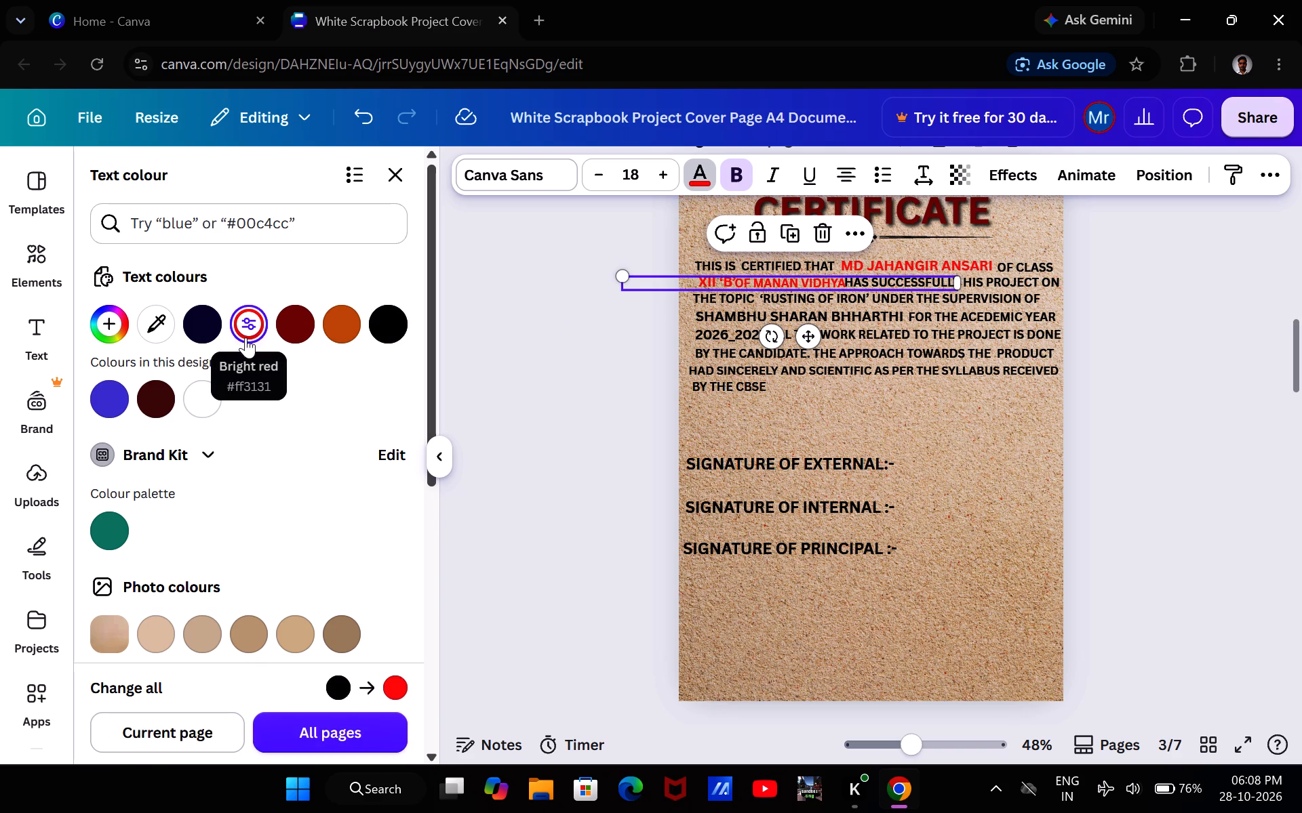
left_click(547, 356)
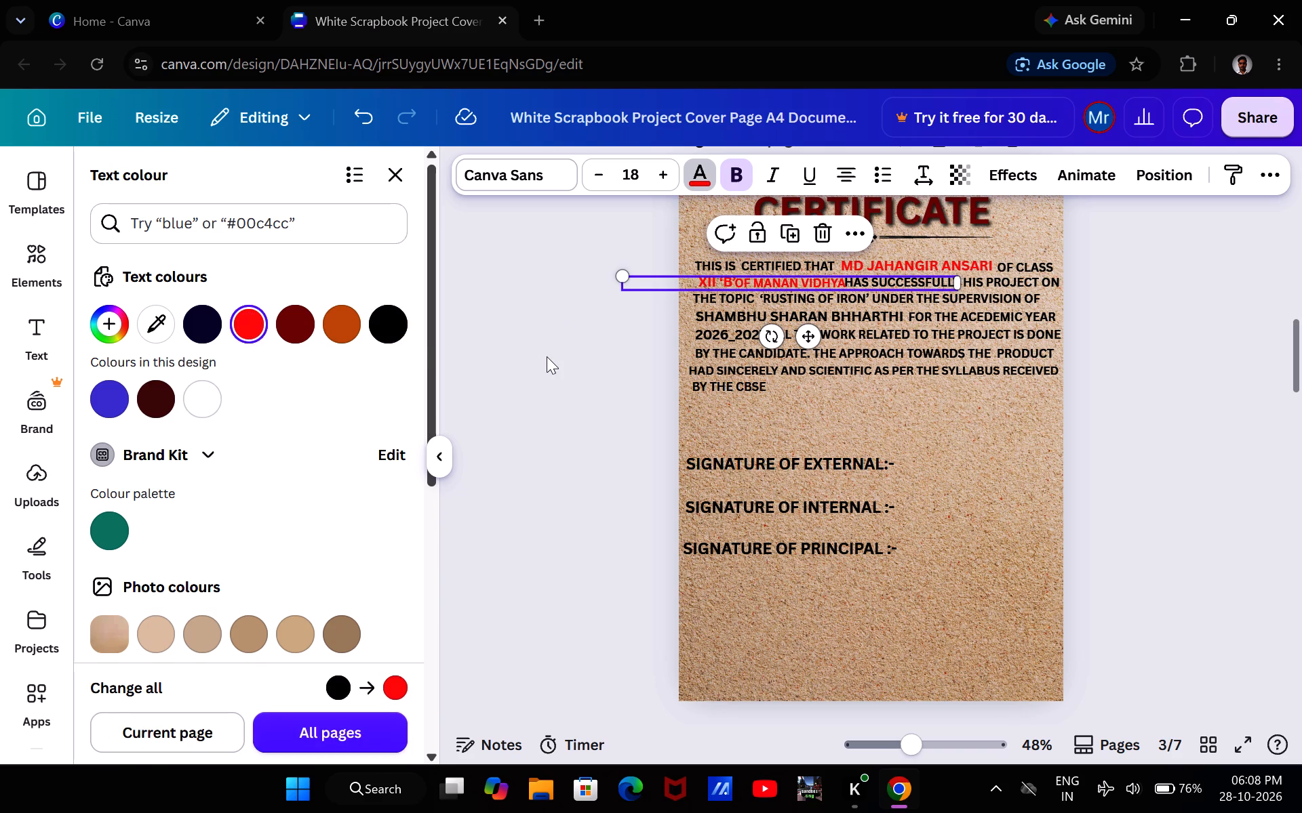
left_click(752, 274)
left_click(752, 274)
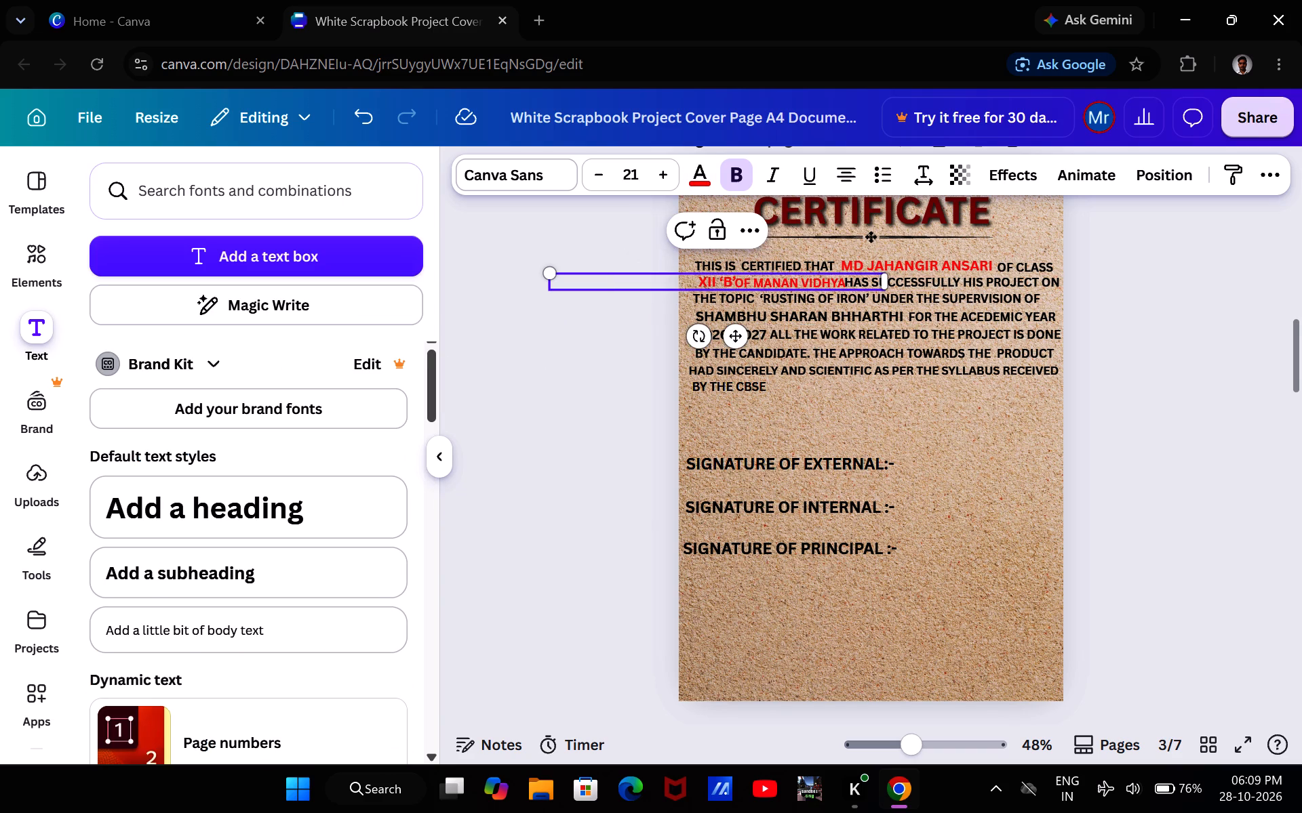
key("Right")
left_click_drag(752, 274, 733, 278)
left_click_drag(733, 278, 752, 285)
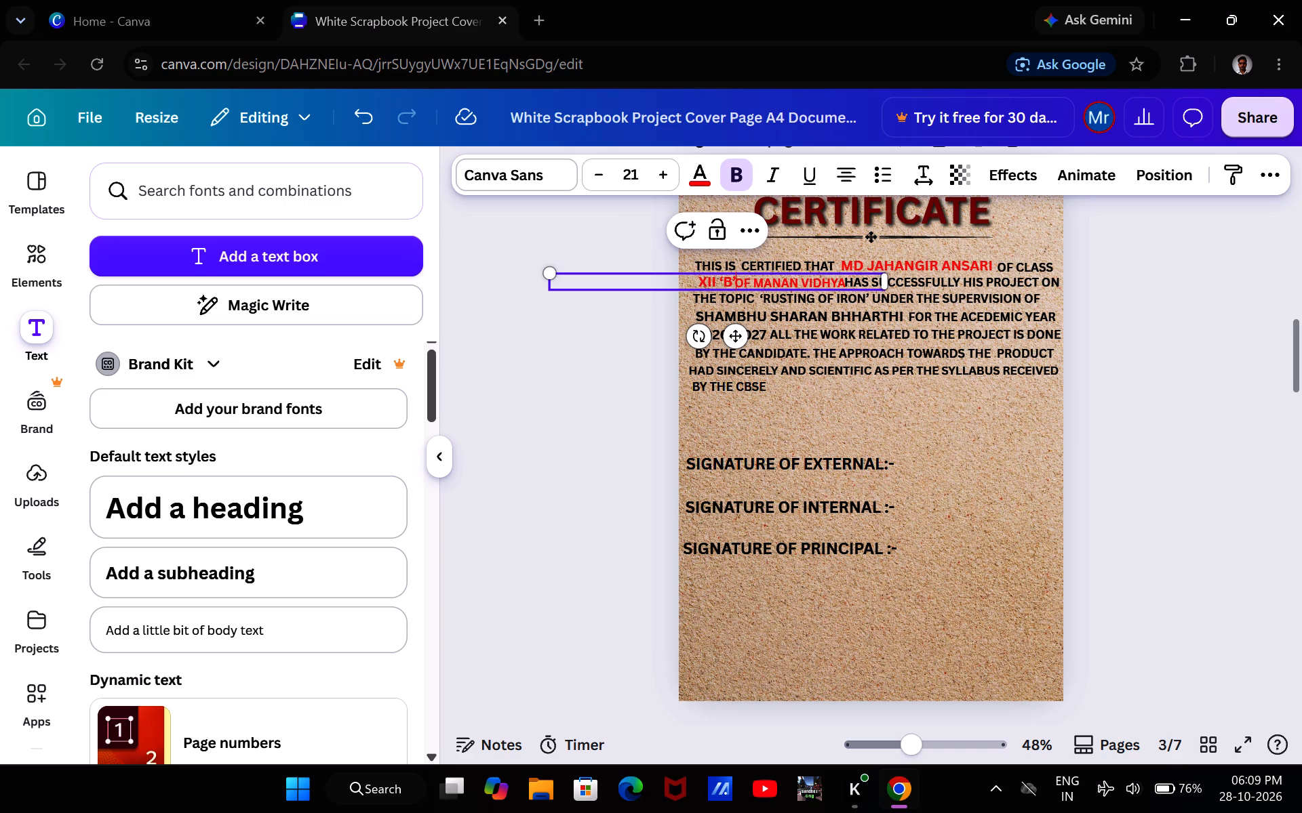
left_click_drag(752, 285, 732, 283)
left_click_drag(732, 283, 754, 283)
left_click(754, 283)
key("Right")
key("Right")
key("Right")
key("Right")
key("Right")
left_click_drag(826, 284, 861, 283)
Move the "XII 'B'" text out of the paragraph's second line to beside the CERTIFICATE heading.
left_click_drag(861, 283, 737, 336)
left_click_drag(737, 336, 701, 318)
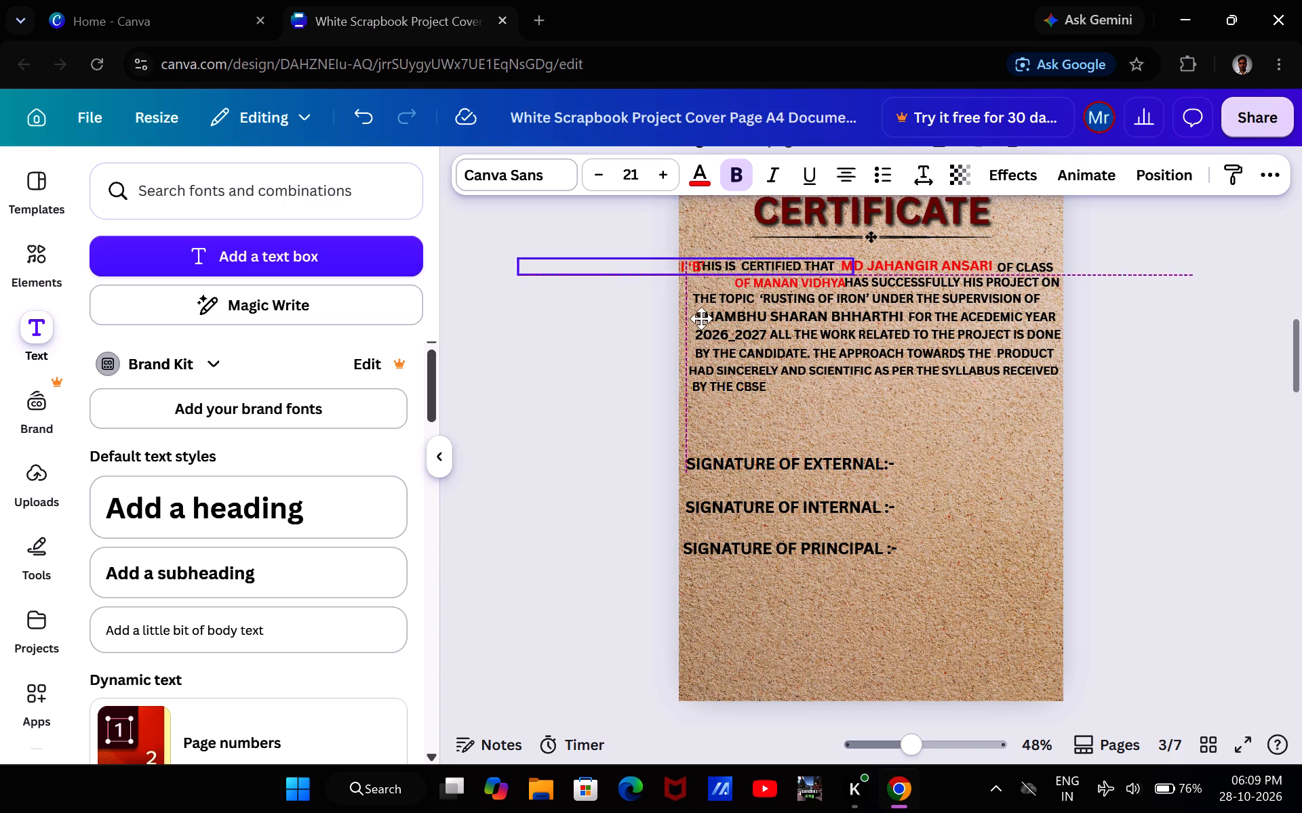
left_click_drag(701, 318, 751, 278)
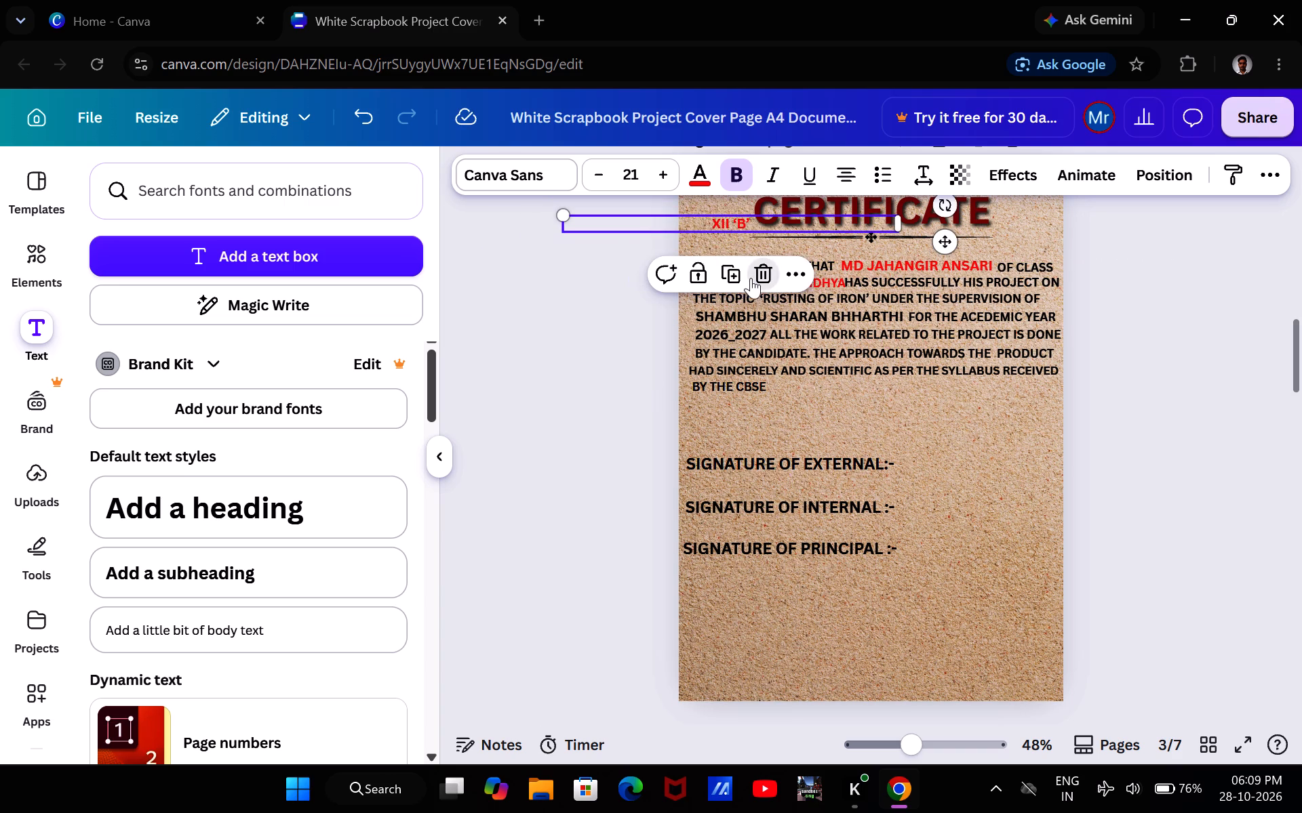
left_click(619, 346)
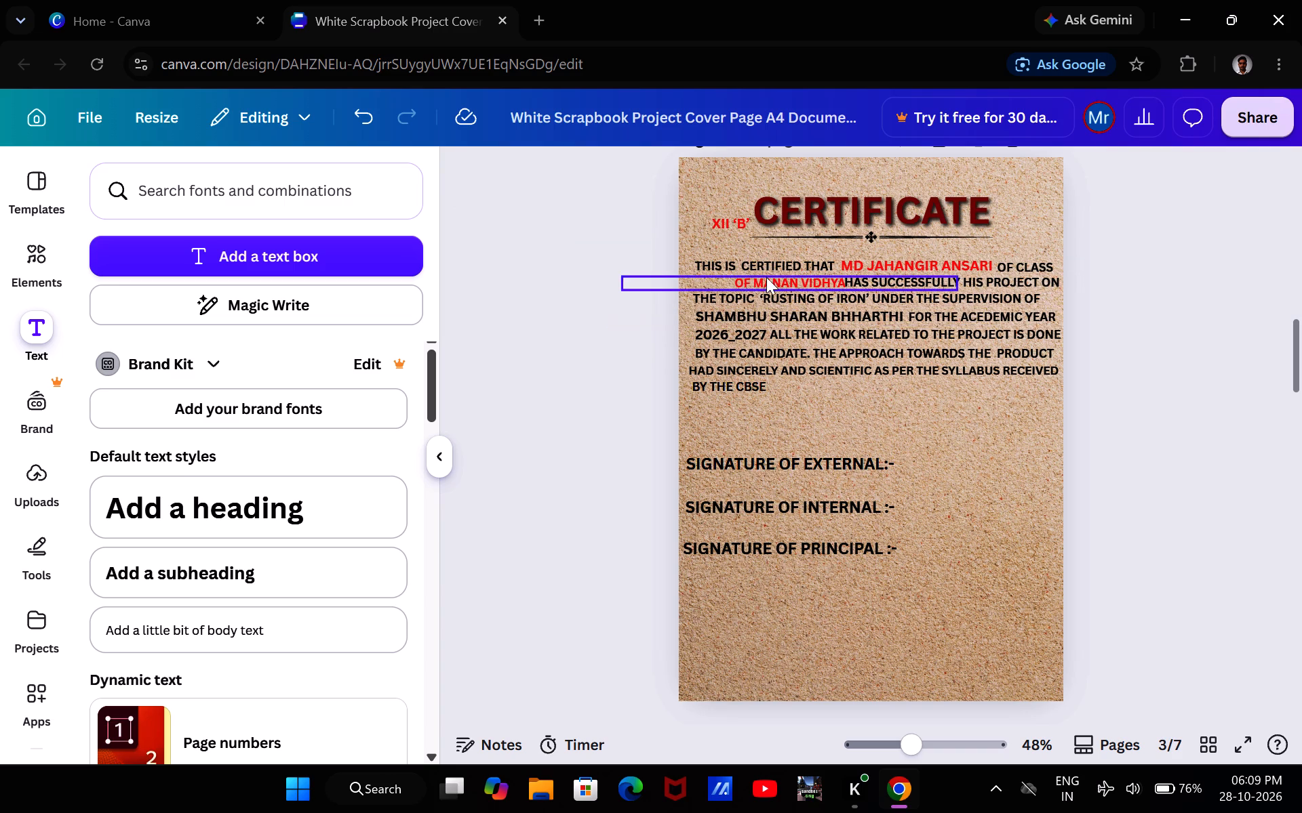
Set the text colour of the word "OF" before "MANAN VIDHYA" to black.
left_click(765, 277)
double_click(765, 277)
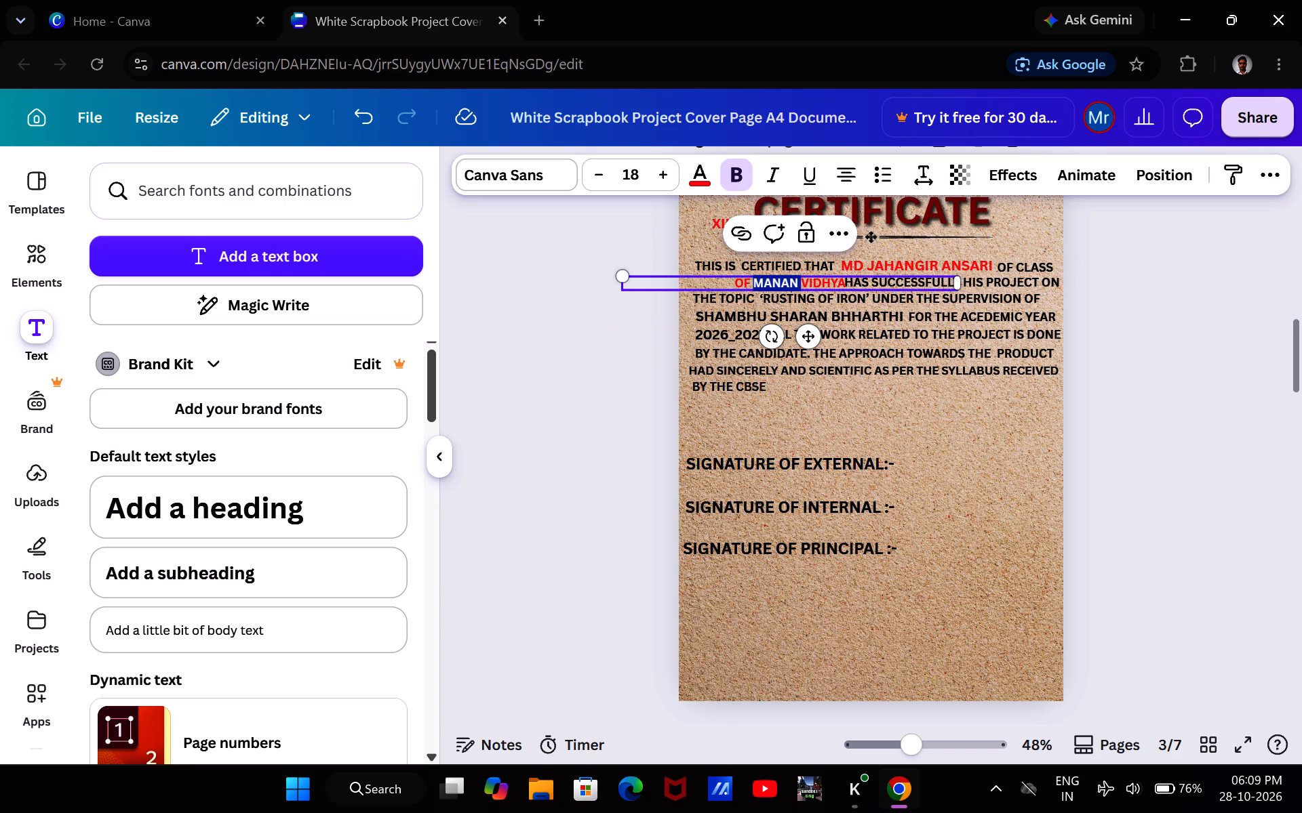
left_click(745, 280)
double_click(745, 280)
left_click(701, 184)
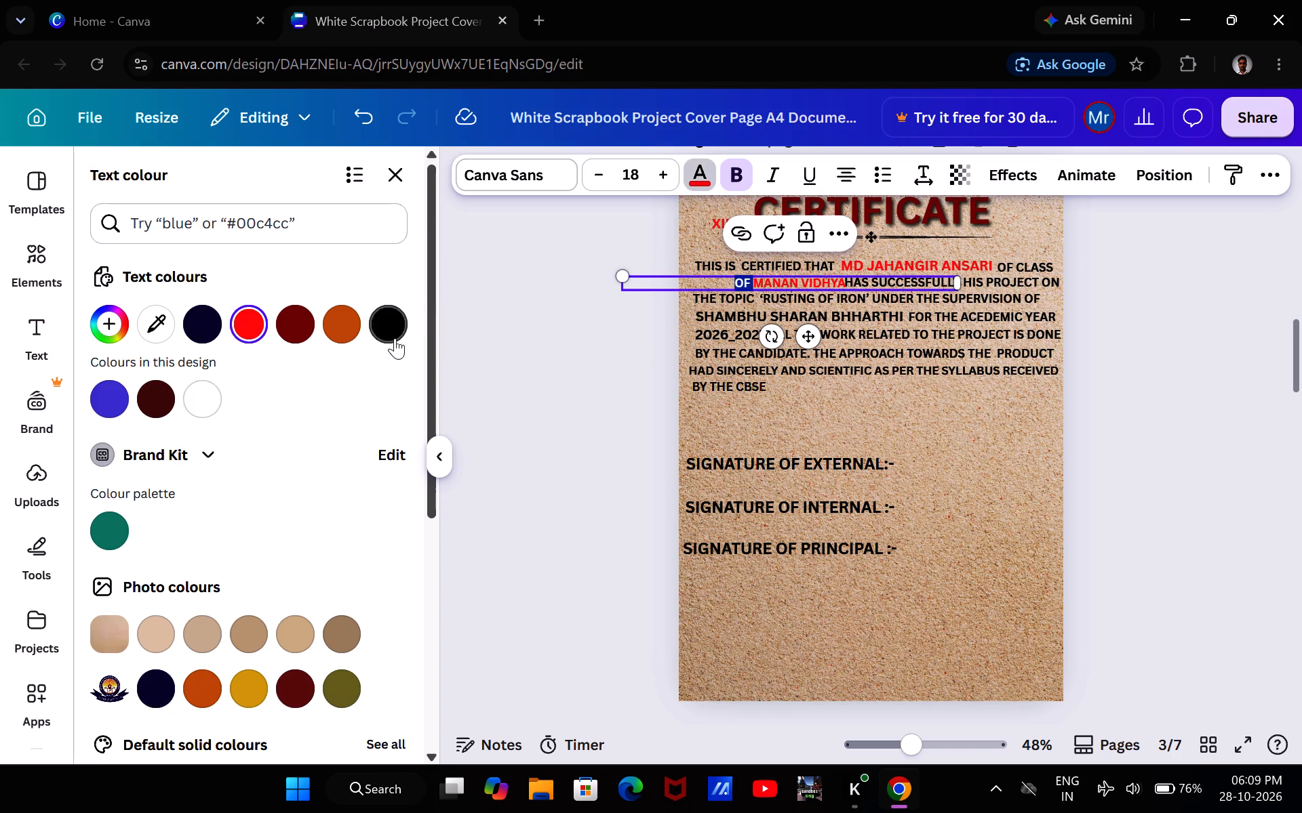
left_click(393, 335)
left_click(616, 343)
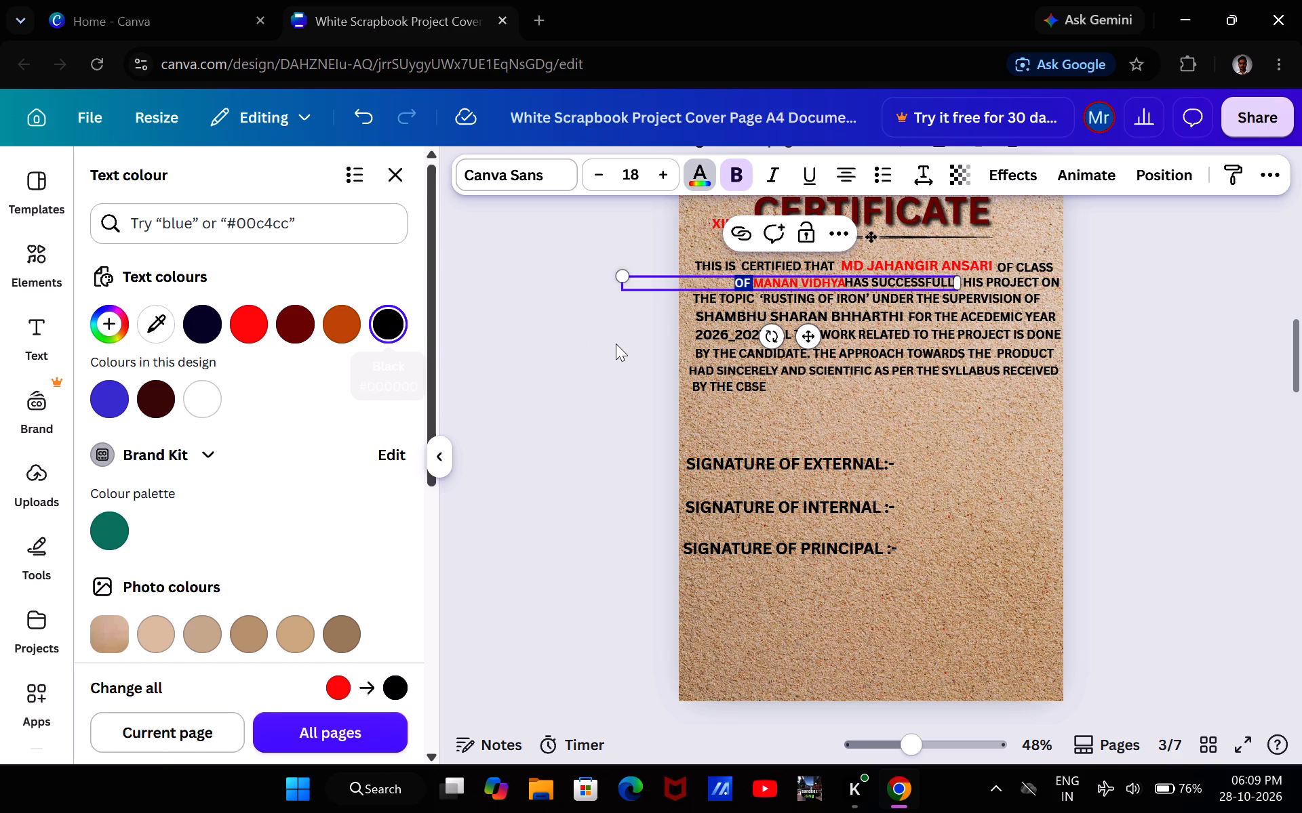
left_click(616, 343)
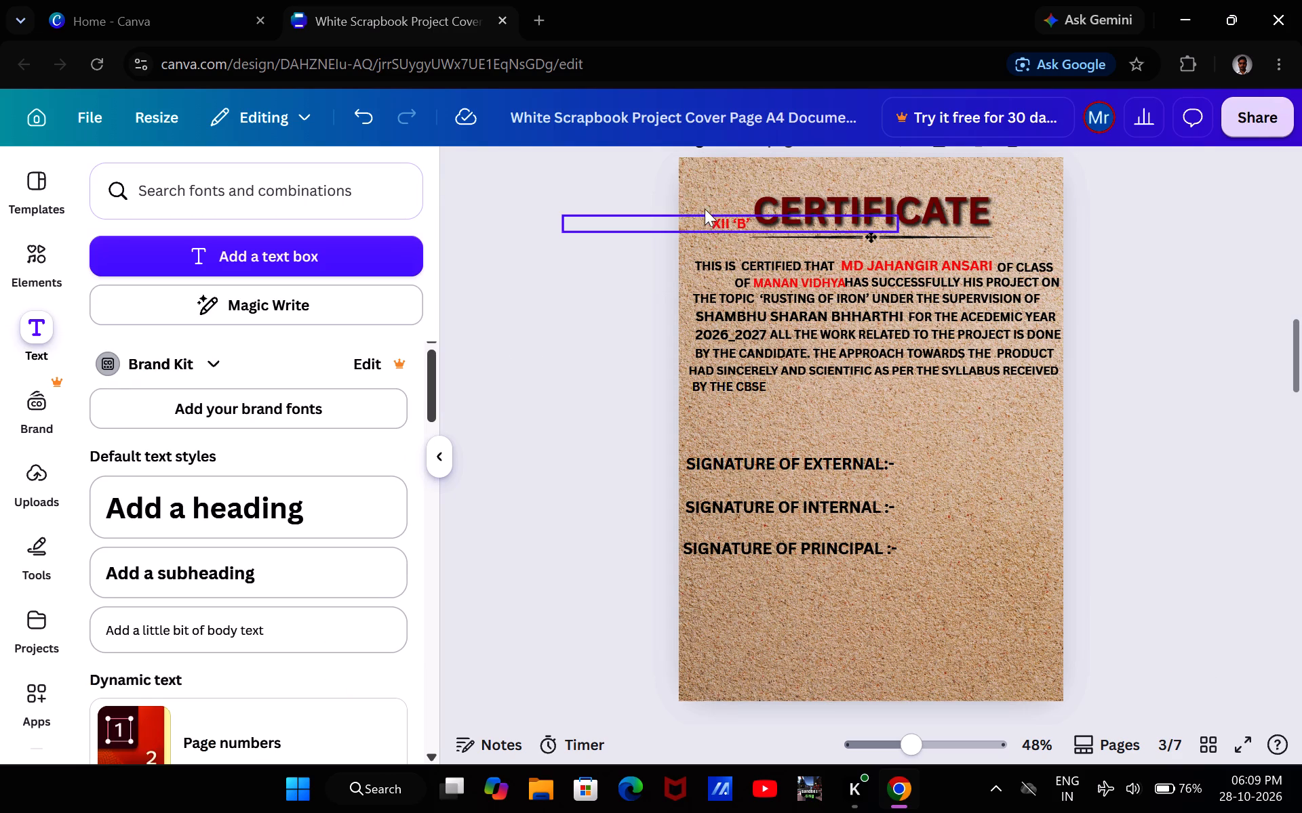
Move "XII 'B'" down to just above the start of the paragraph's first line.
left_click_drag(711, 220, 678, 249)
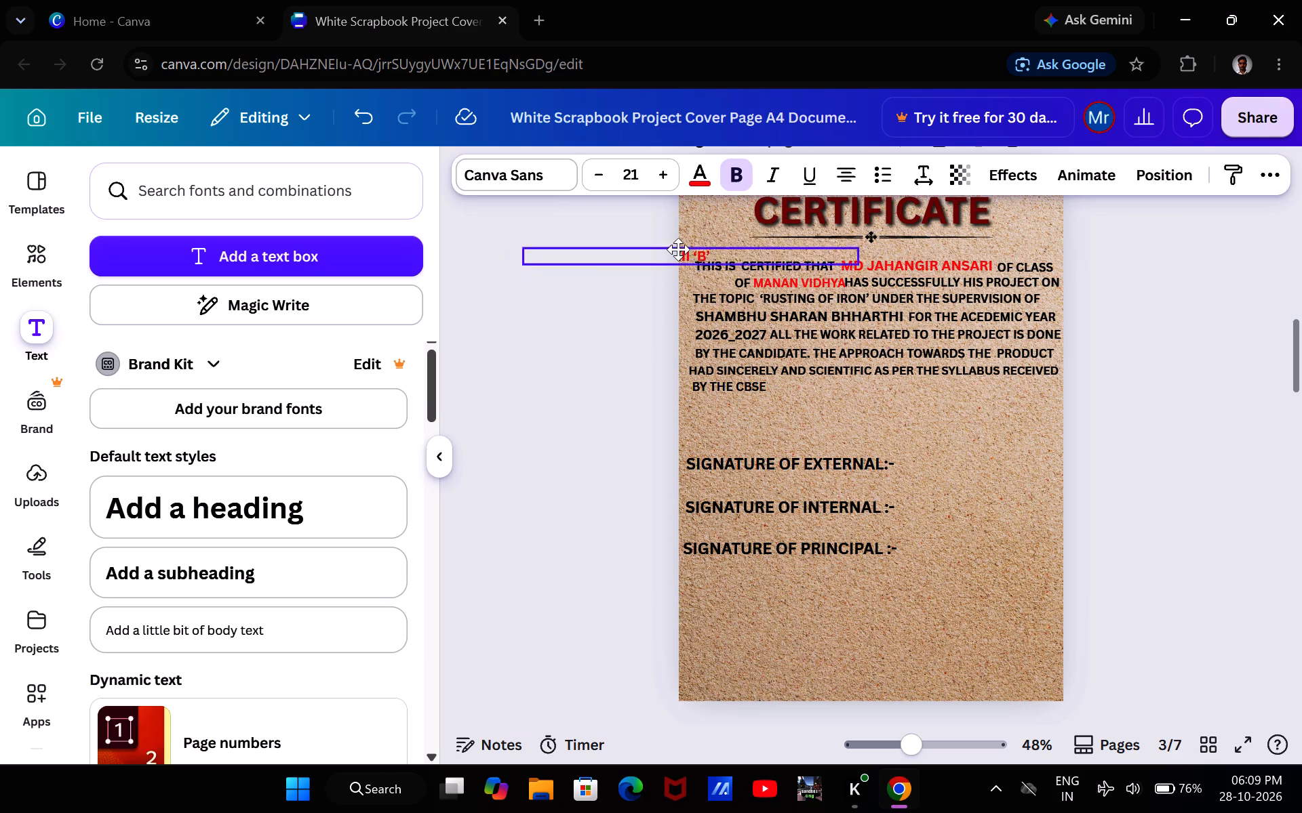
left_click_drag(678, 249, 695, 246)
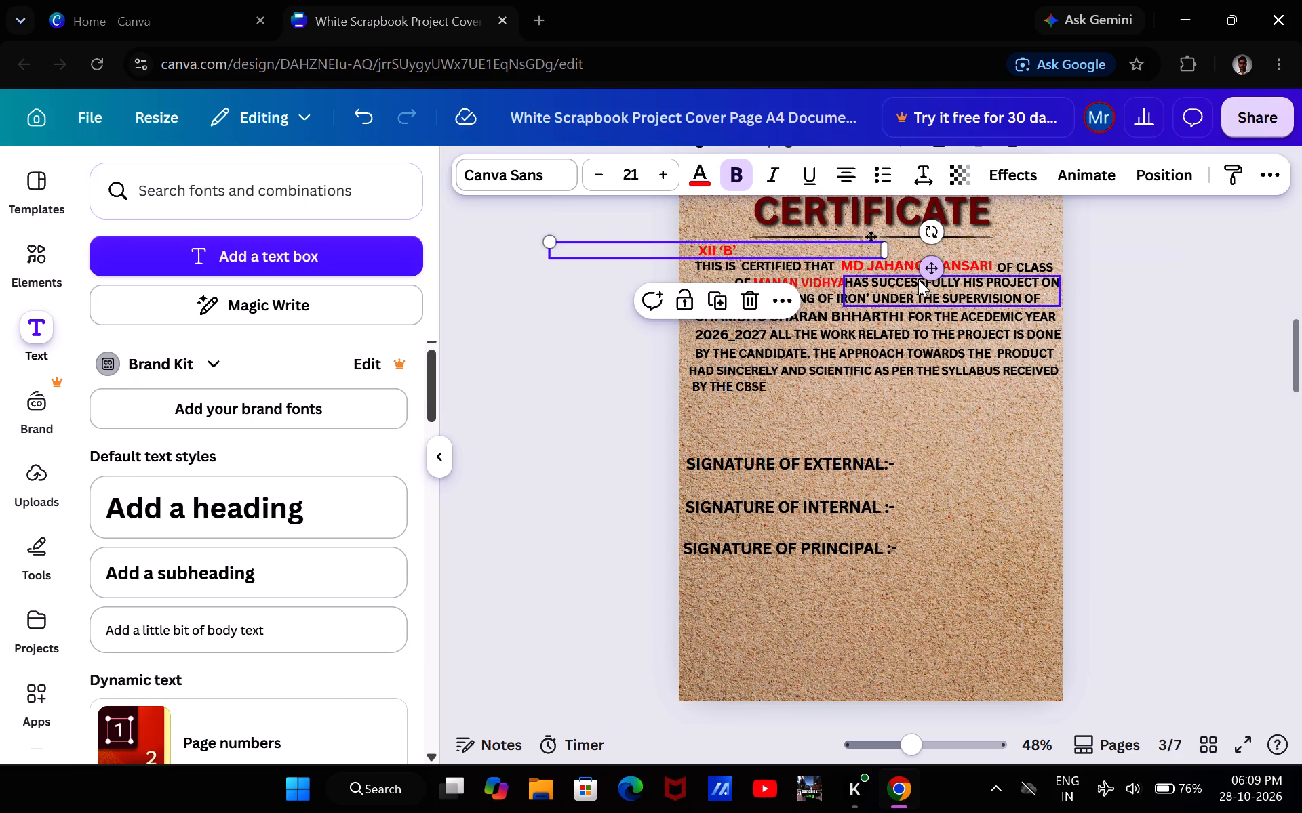
left_click(916, 280)
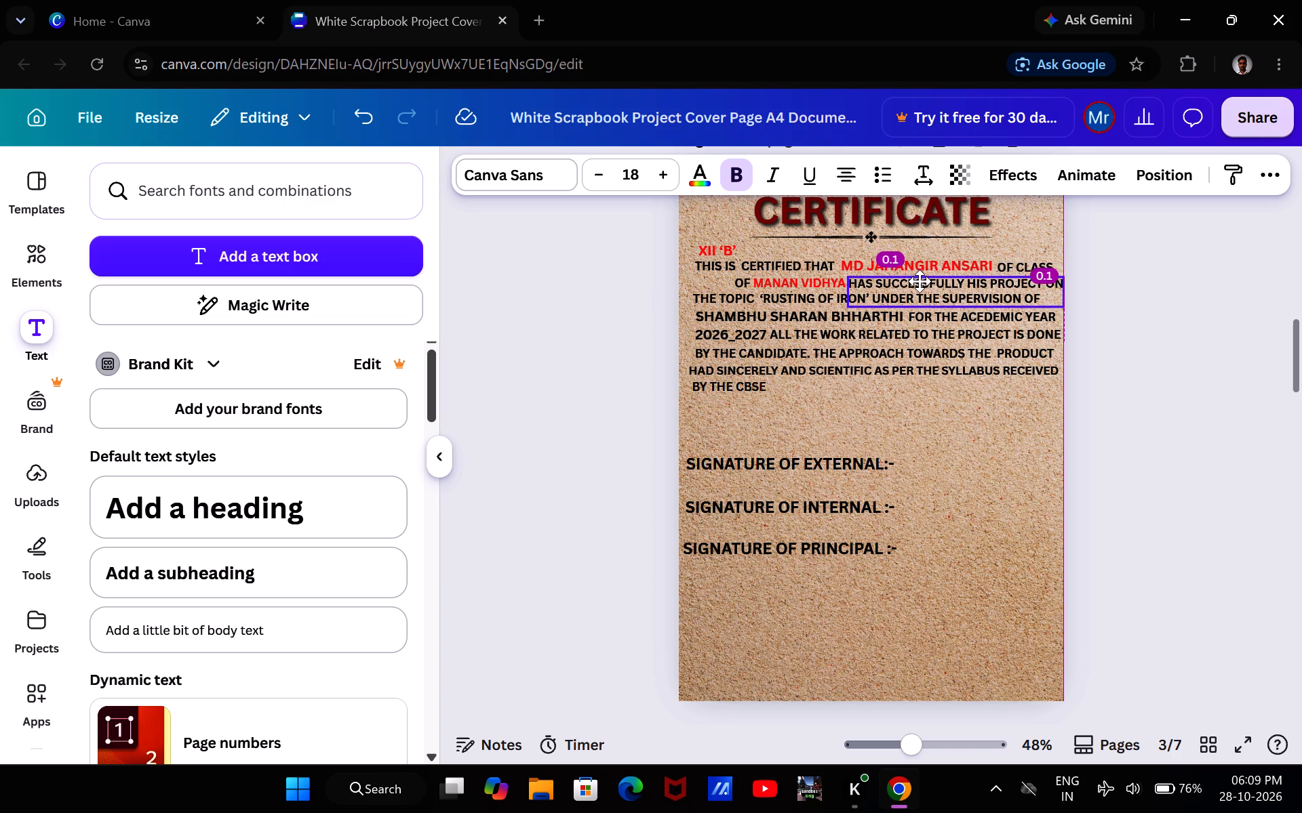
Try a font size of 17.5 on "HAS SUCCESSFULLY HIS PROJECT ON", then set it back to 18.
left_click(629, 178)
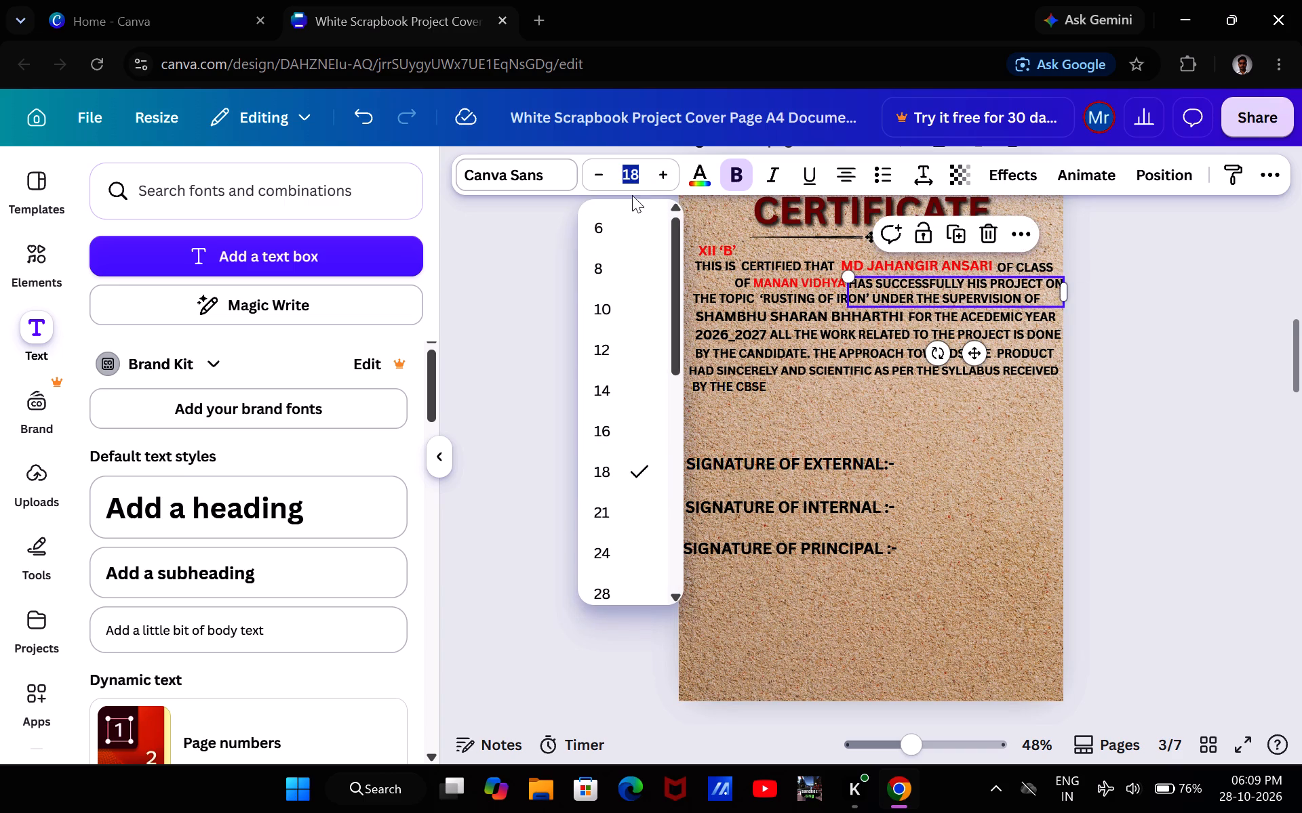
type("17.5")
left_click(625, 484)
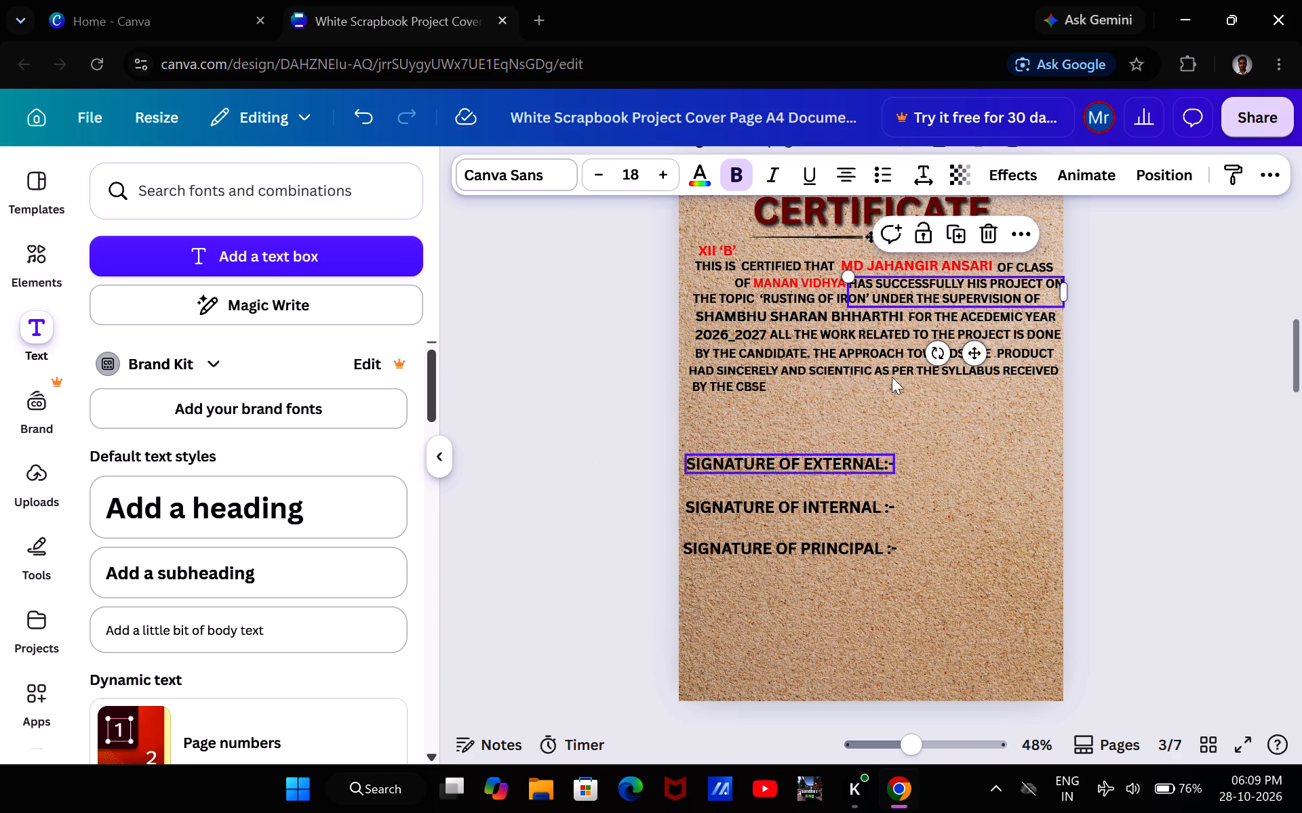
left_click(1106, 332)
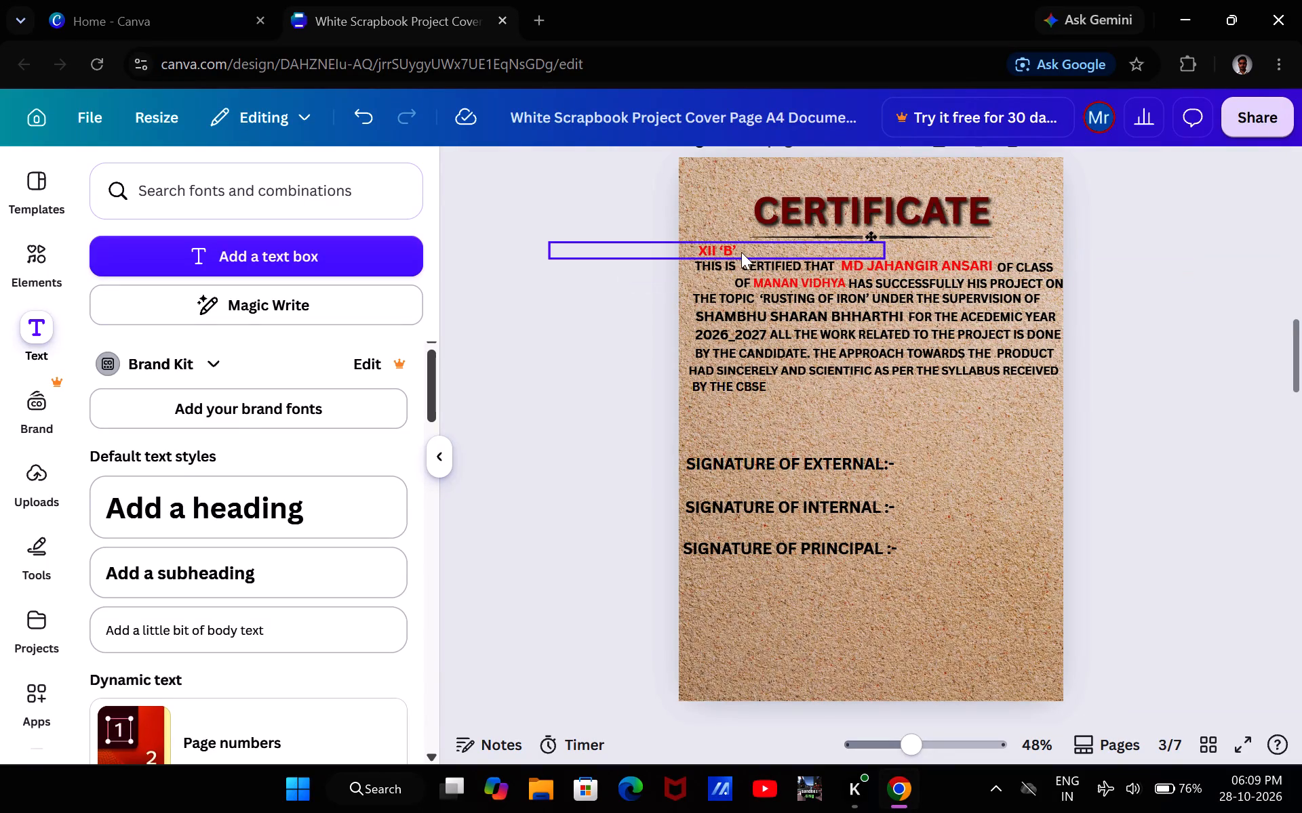
Move "XII 'B'" back into the paragraph's second line, directly before "OF MANAN VIDHYA".
left_click_drag(738, 252, 735, 288)
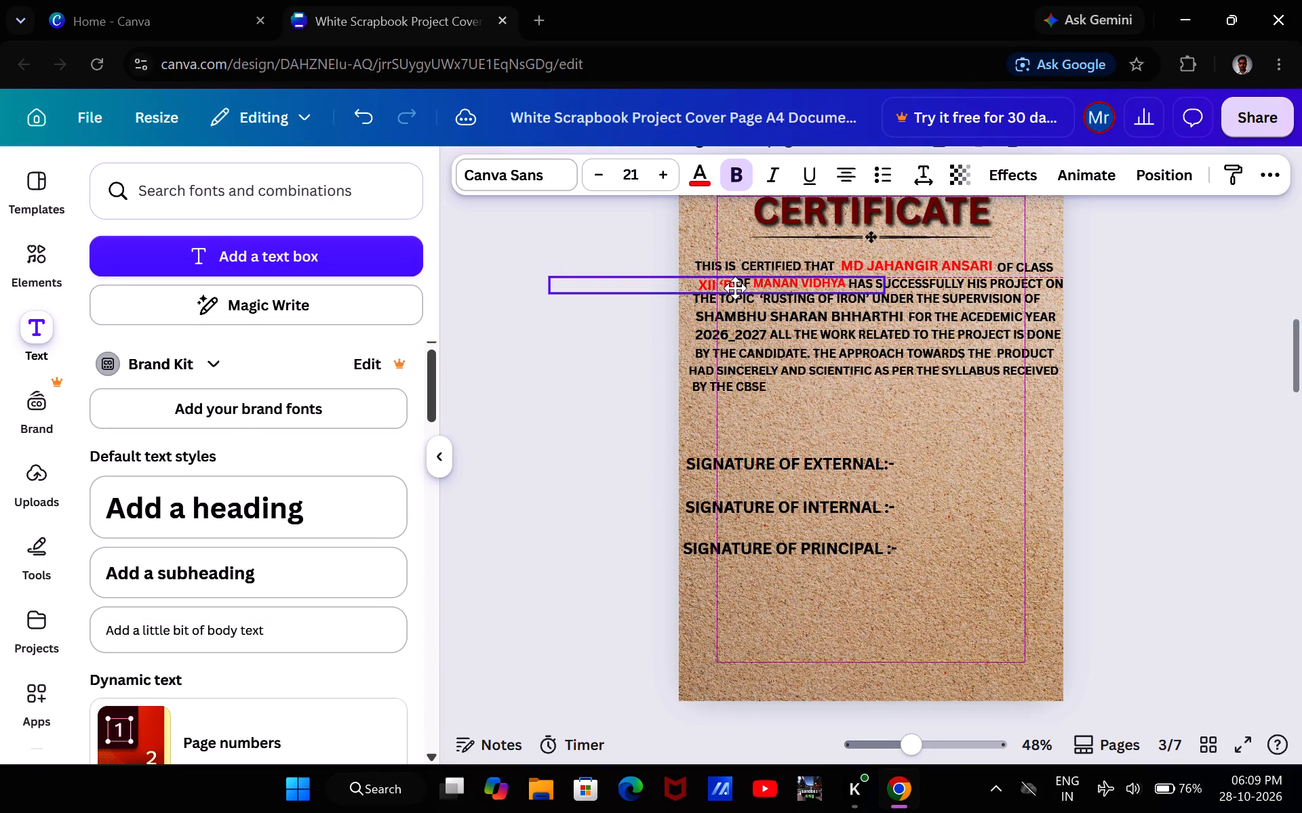
left_click_drag(735, 288, 735, 287)
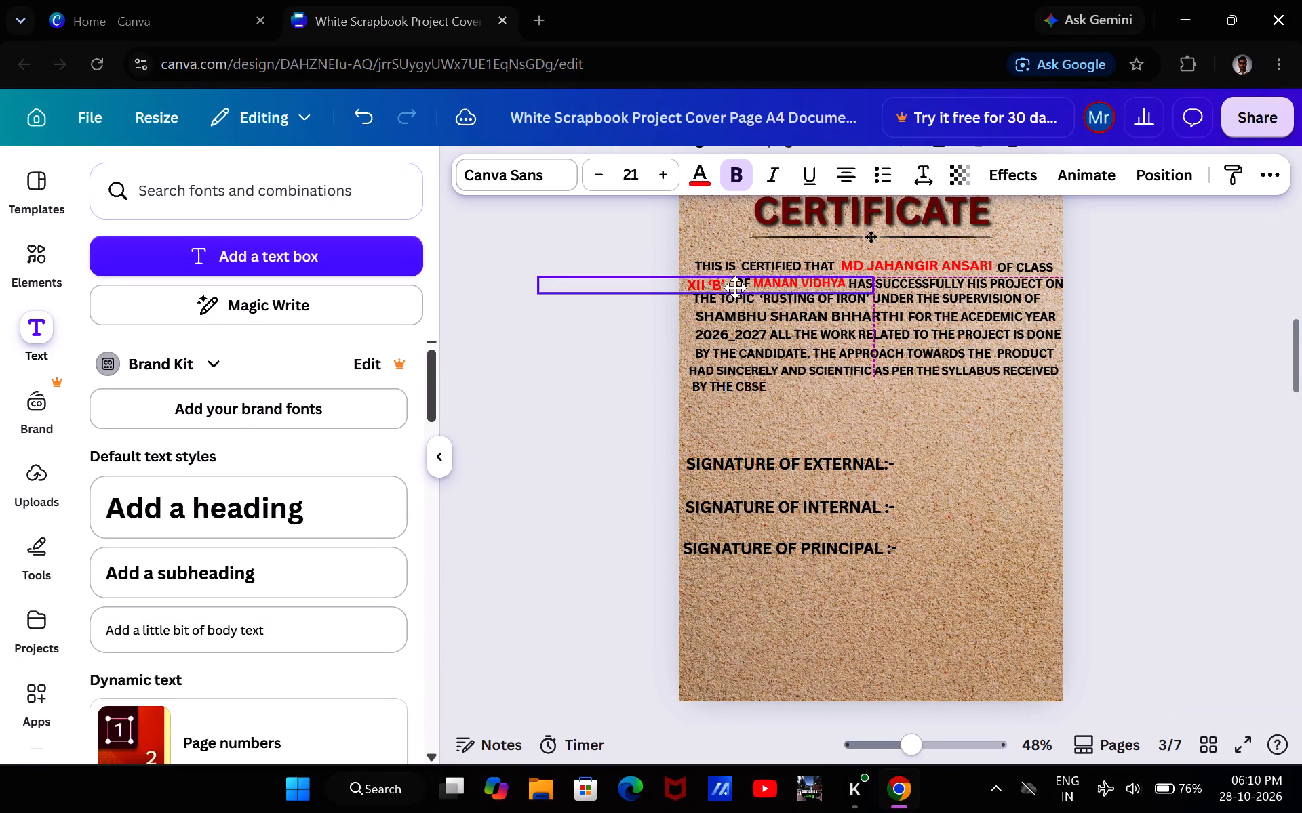
left_click_drag(735, 287, 738, 285)
left_click(621, 334)
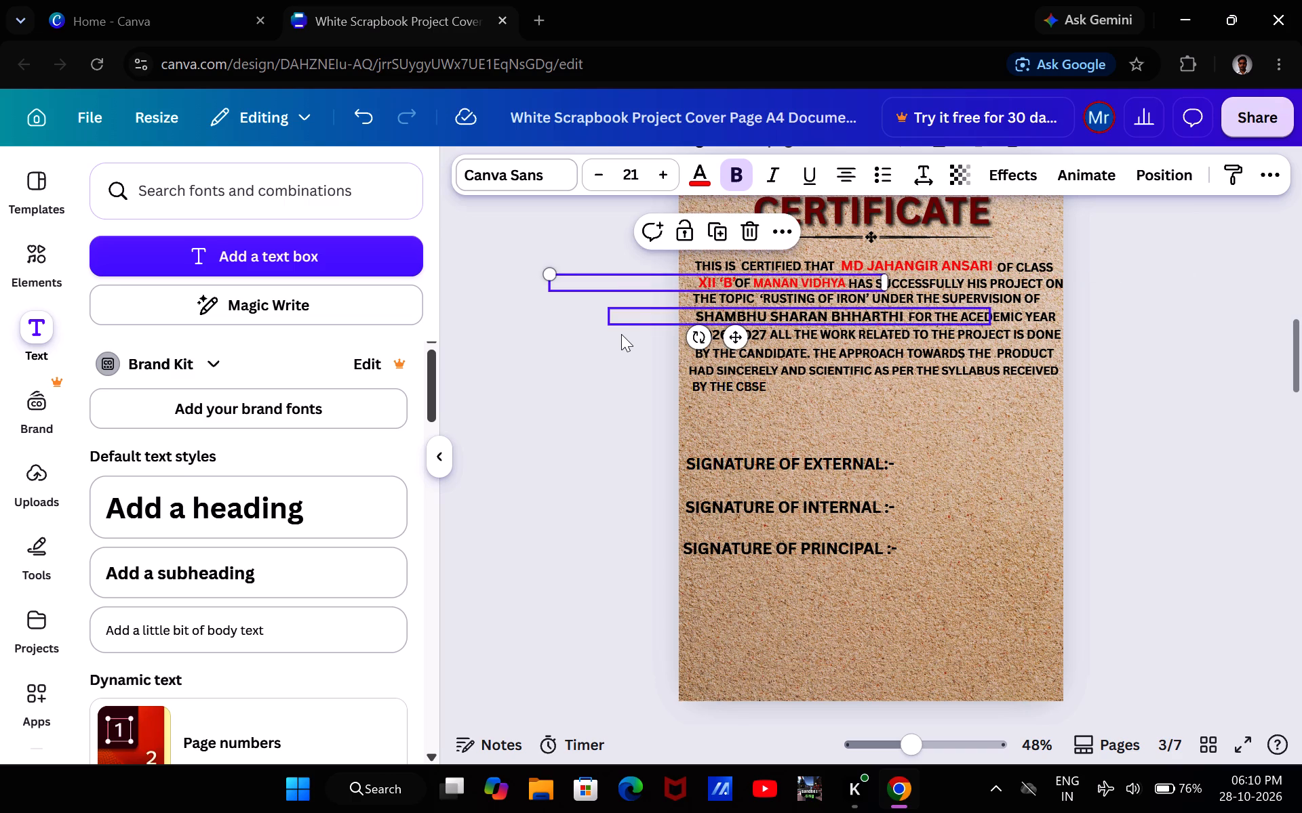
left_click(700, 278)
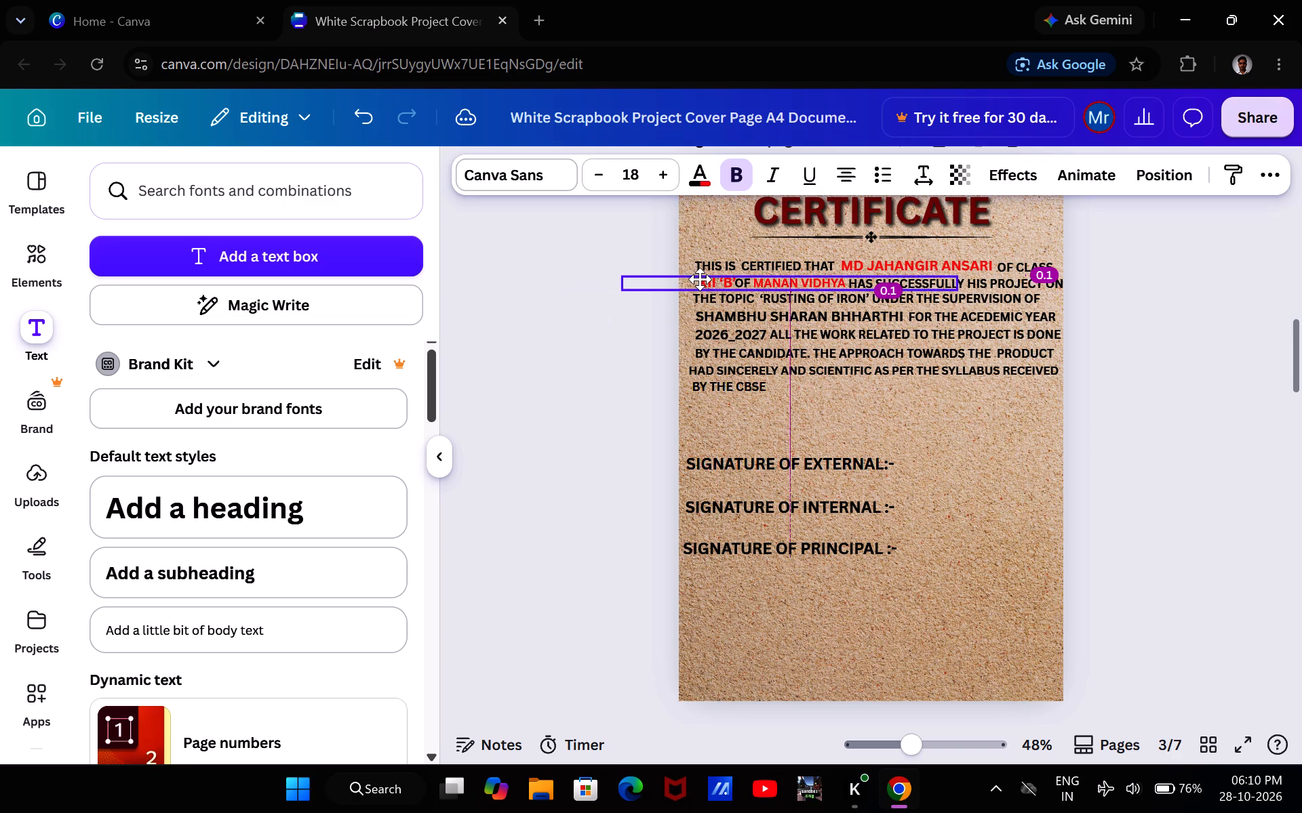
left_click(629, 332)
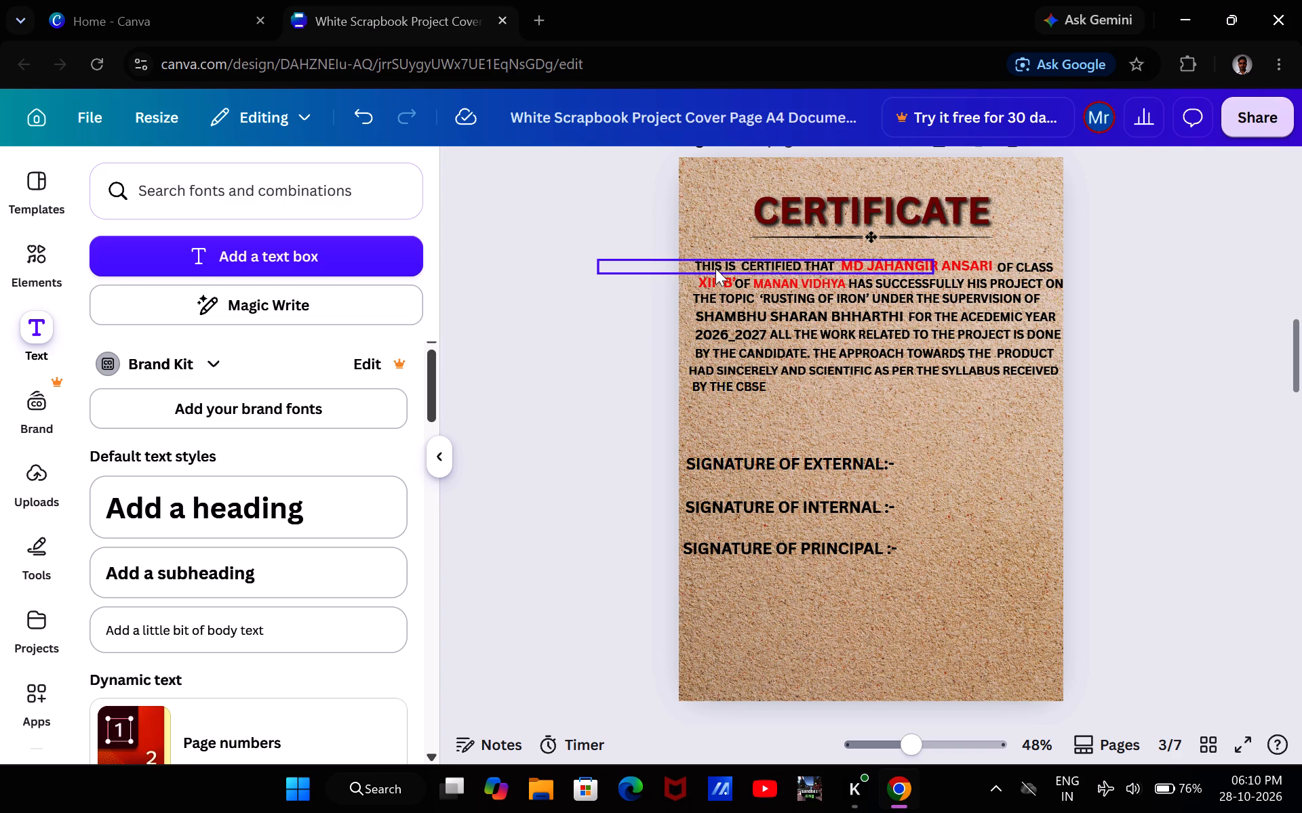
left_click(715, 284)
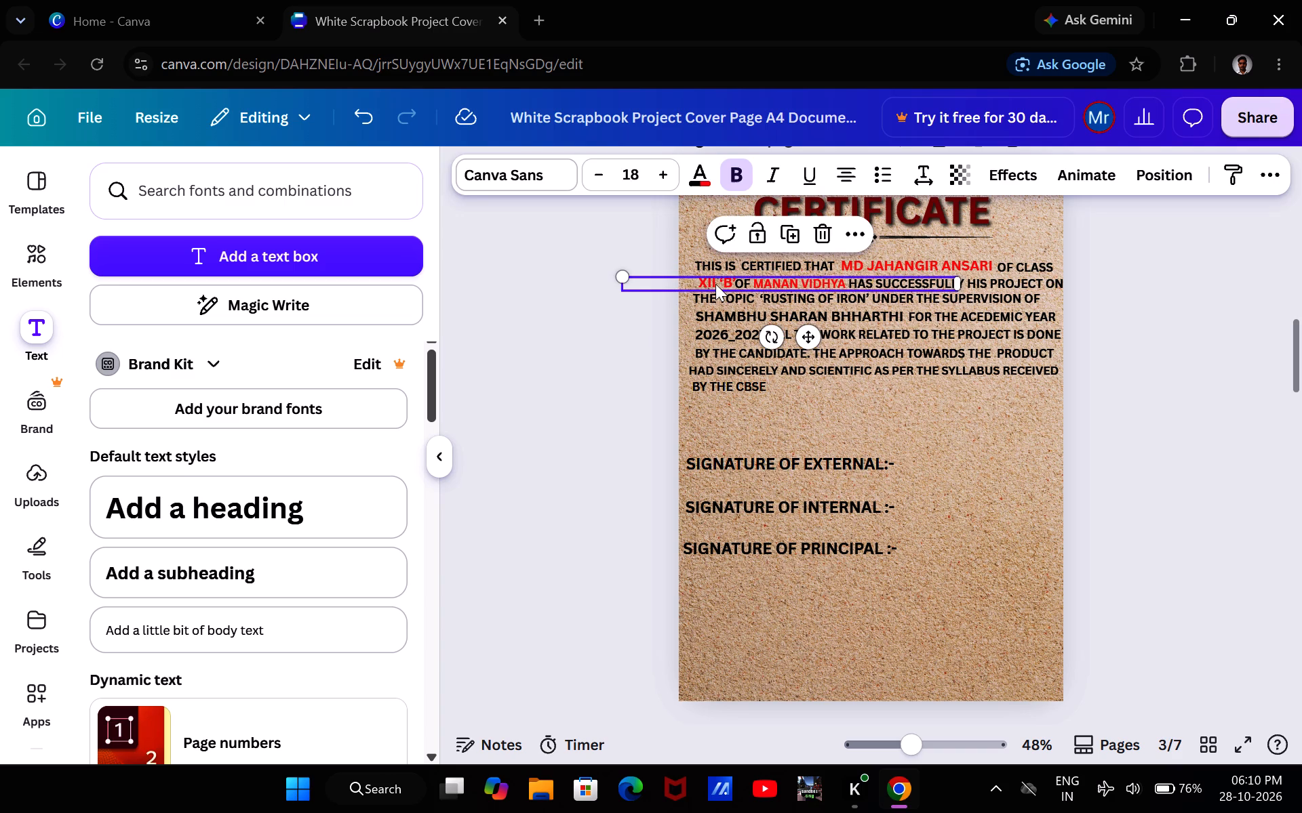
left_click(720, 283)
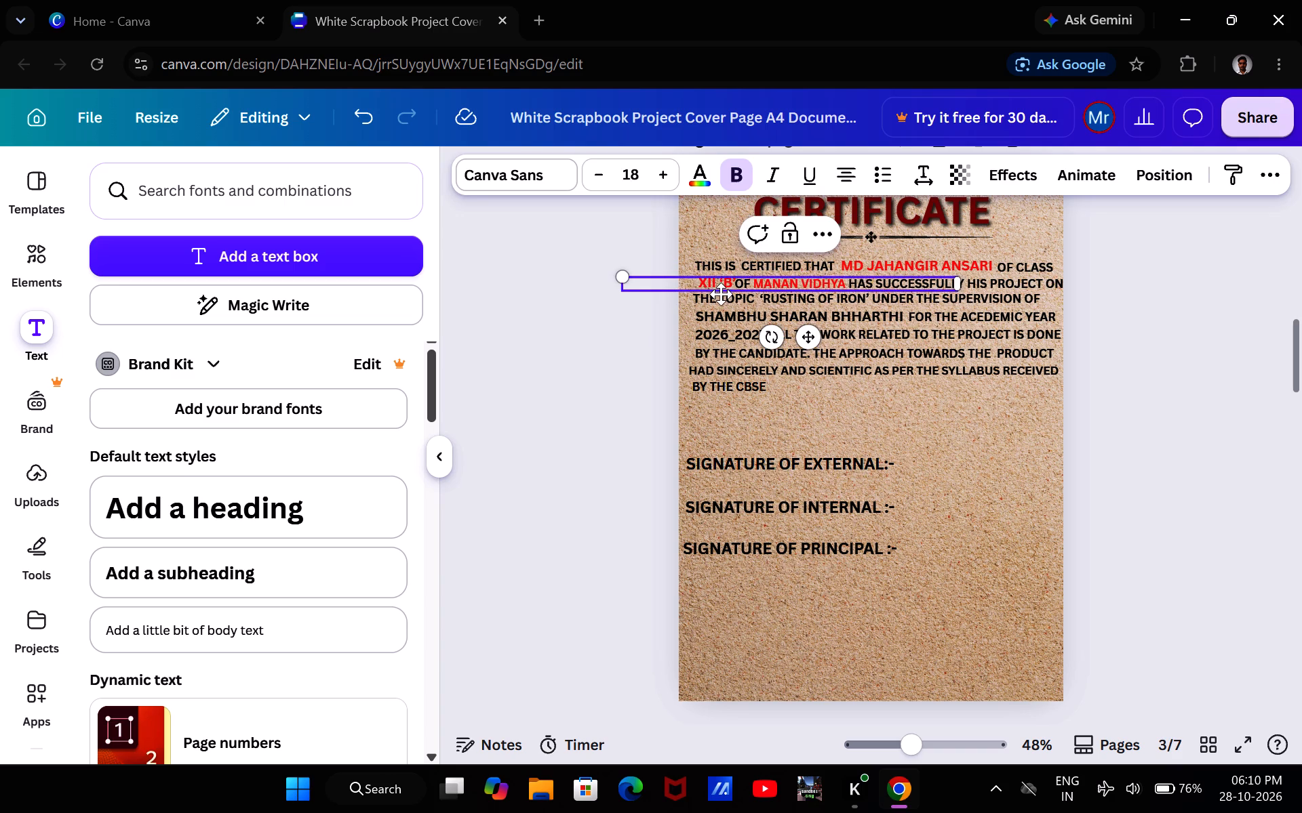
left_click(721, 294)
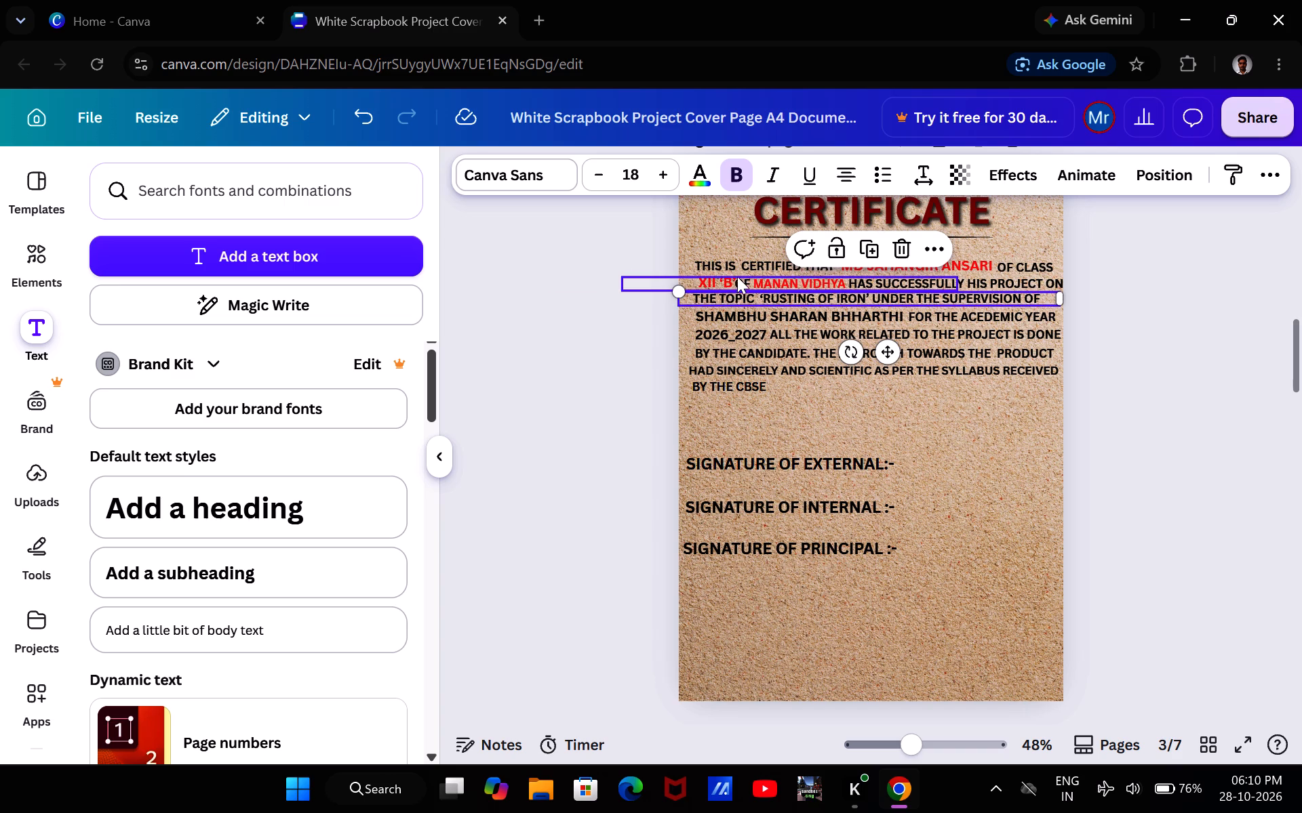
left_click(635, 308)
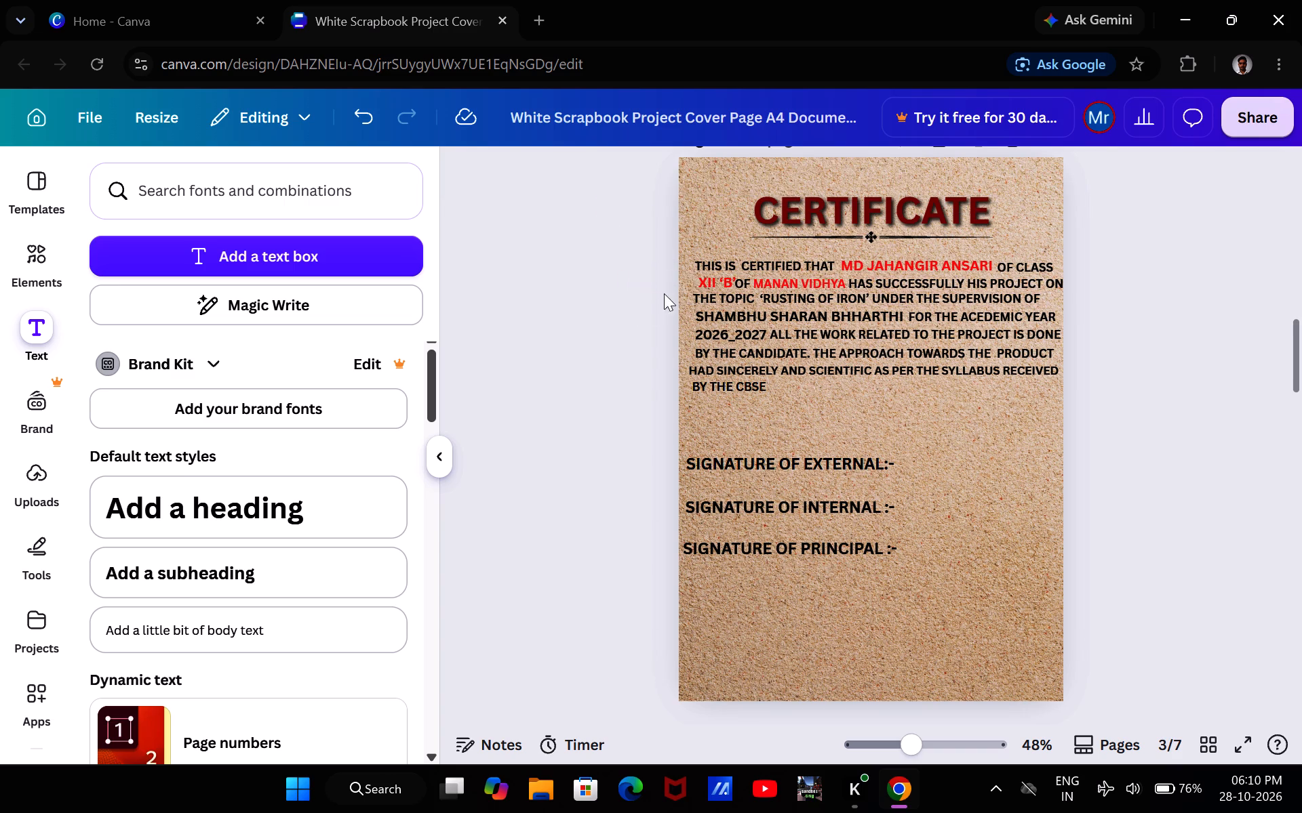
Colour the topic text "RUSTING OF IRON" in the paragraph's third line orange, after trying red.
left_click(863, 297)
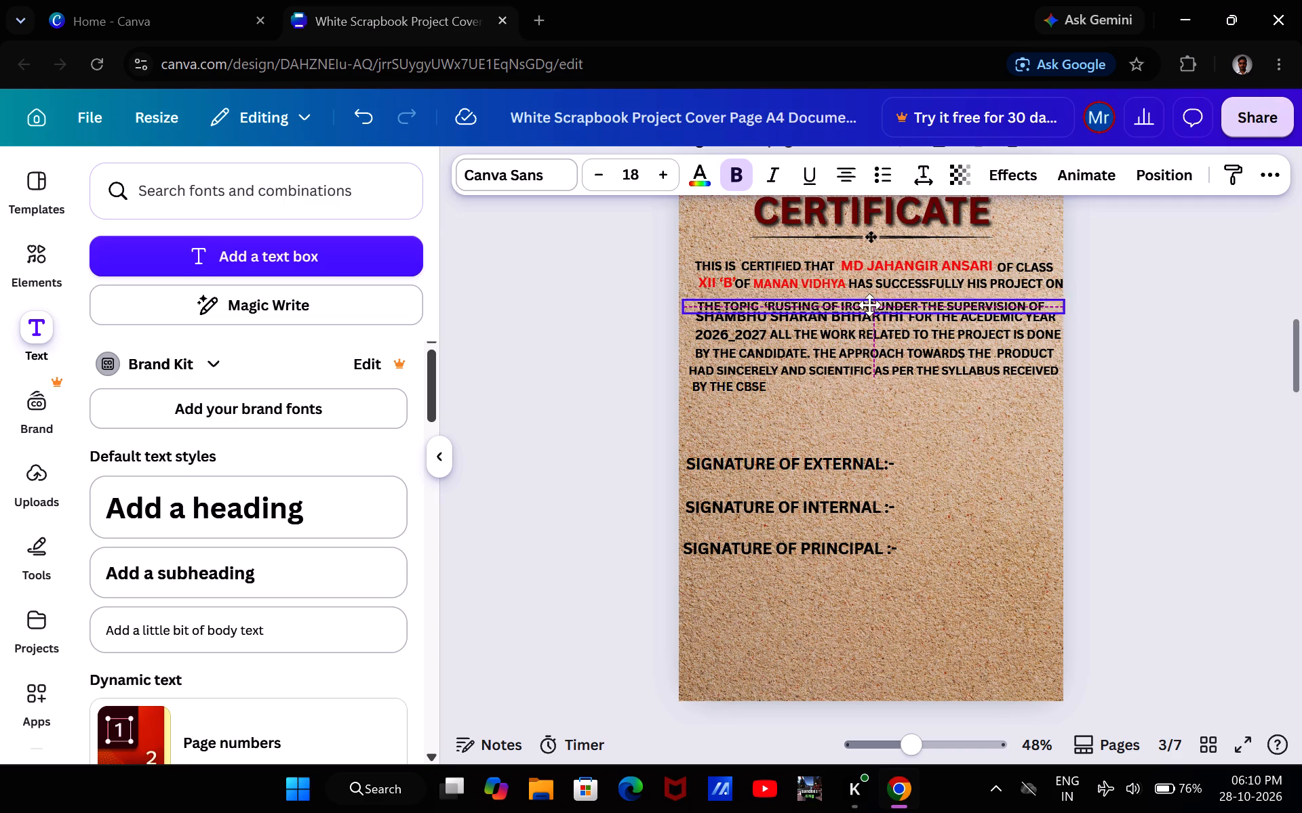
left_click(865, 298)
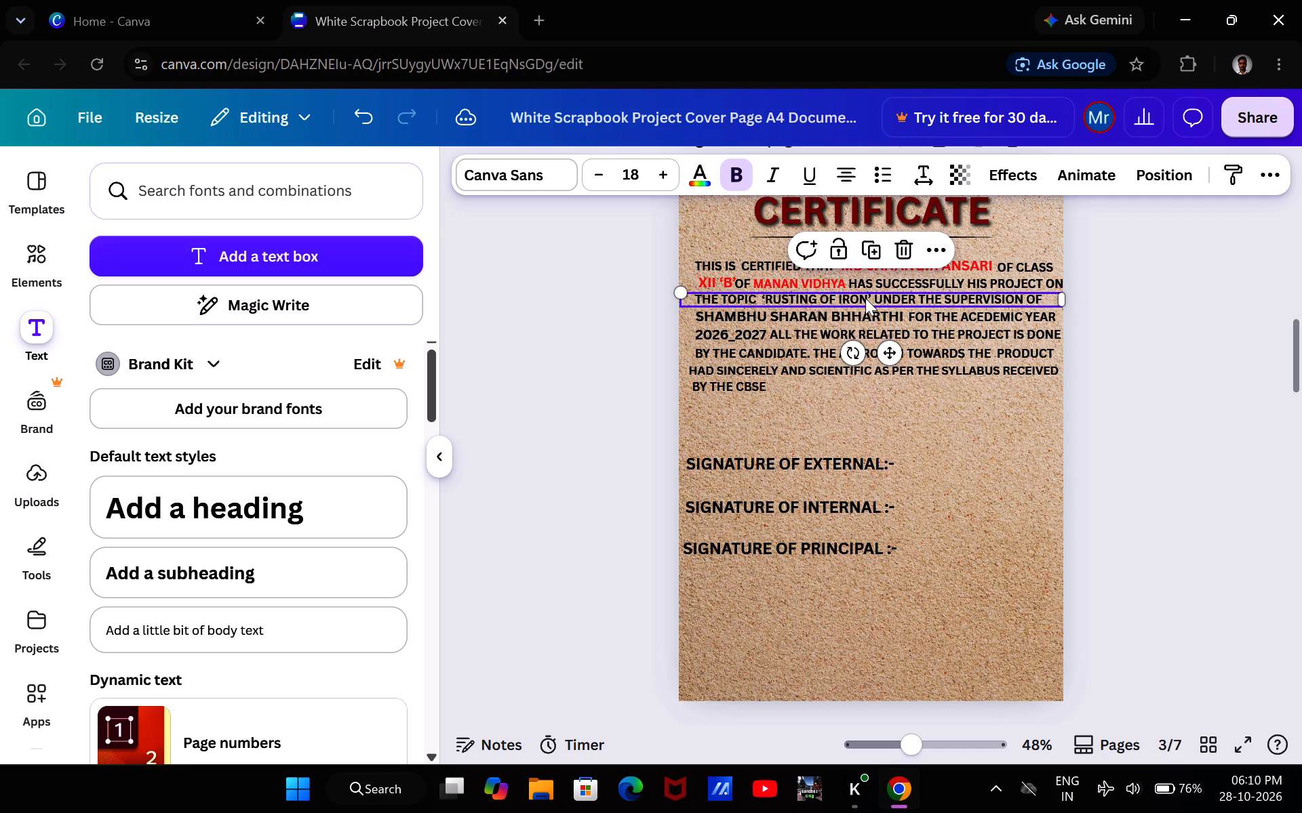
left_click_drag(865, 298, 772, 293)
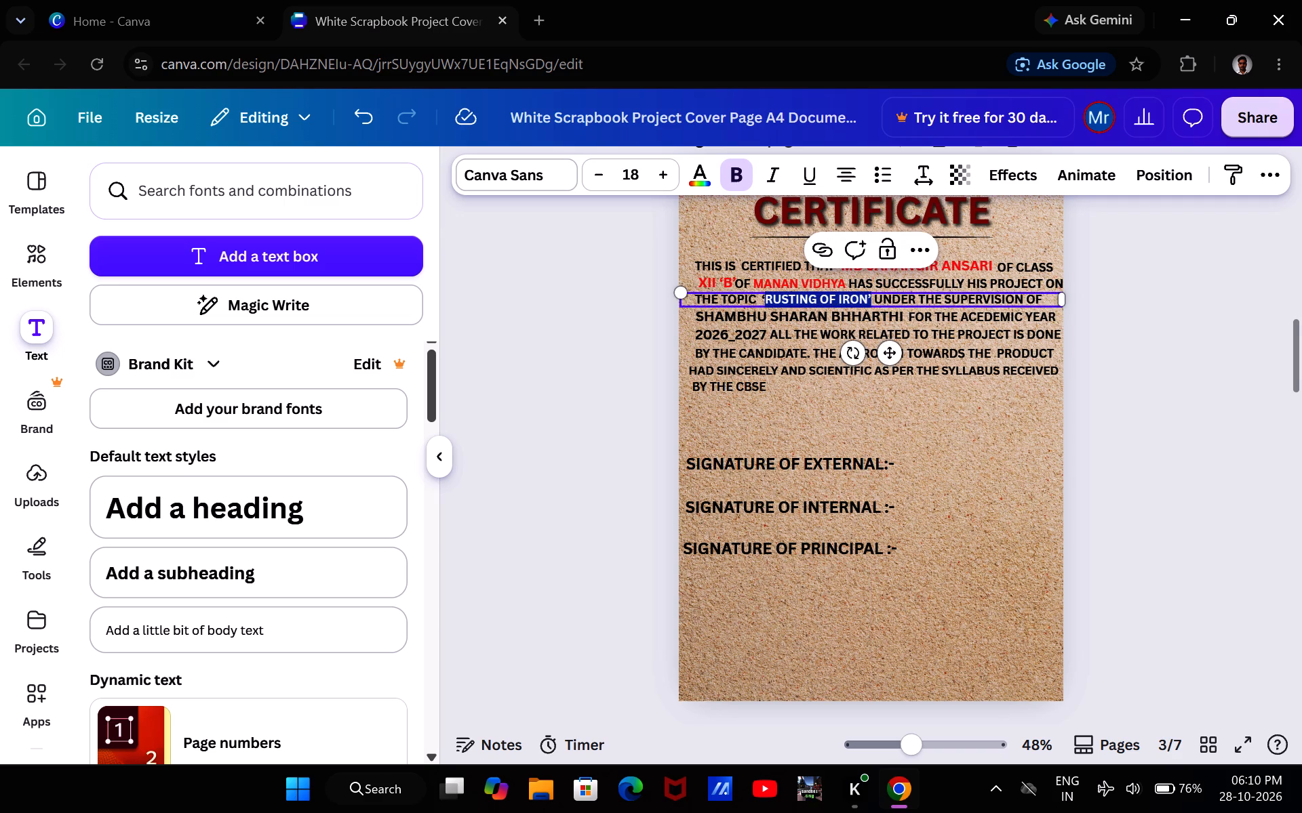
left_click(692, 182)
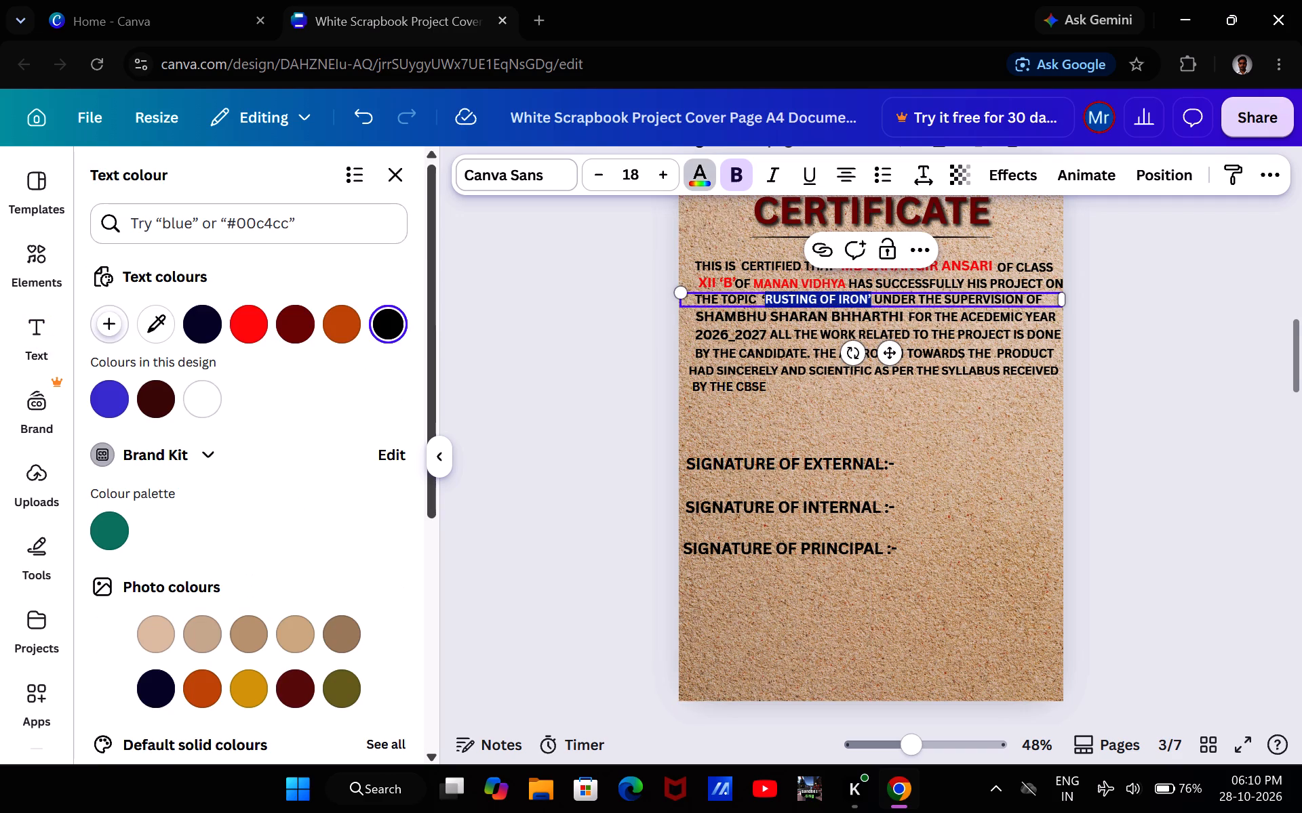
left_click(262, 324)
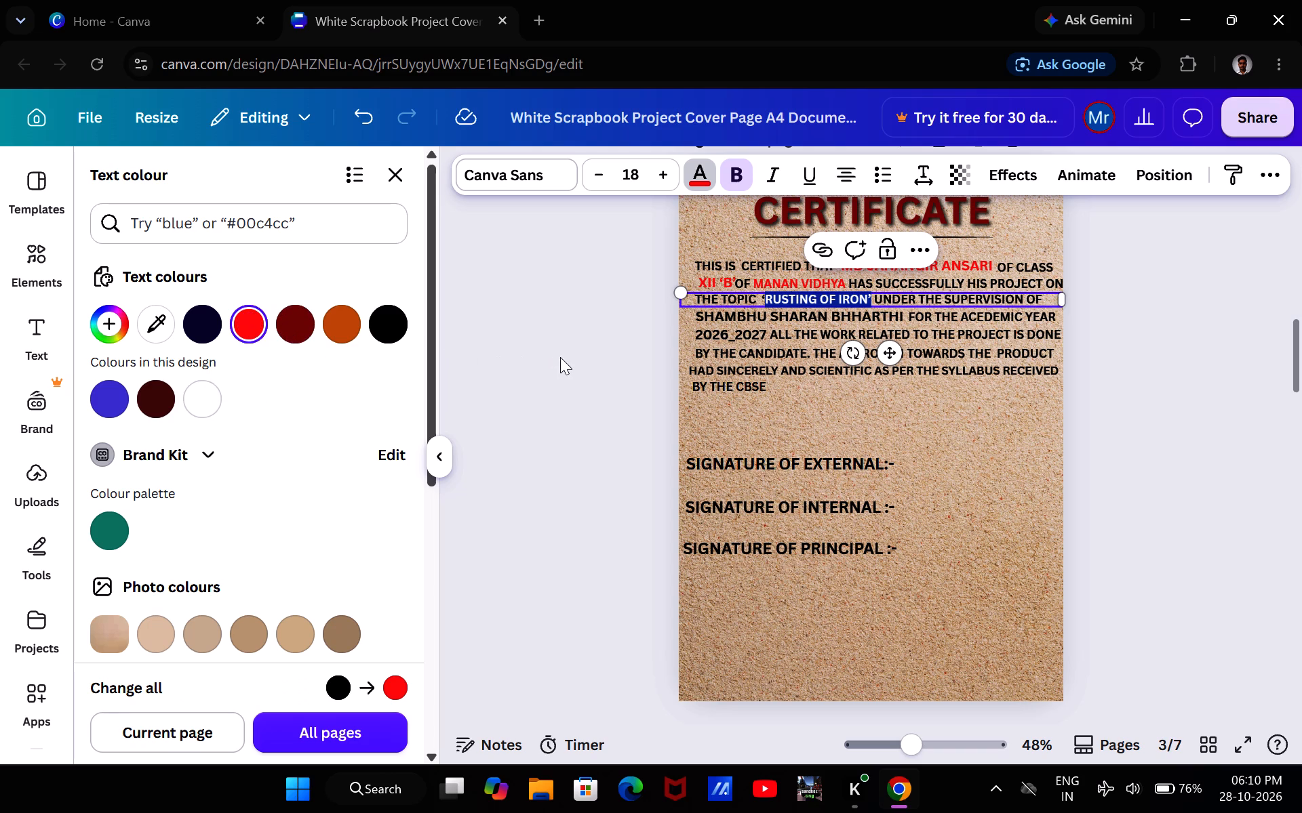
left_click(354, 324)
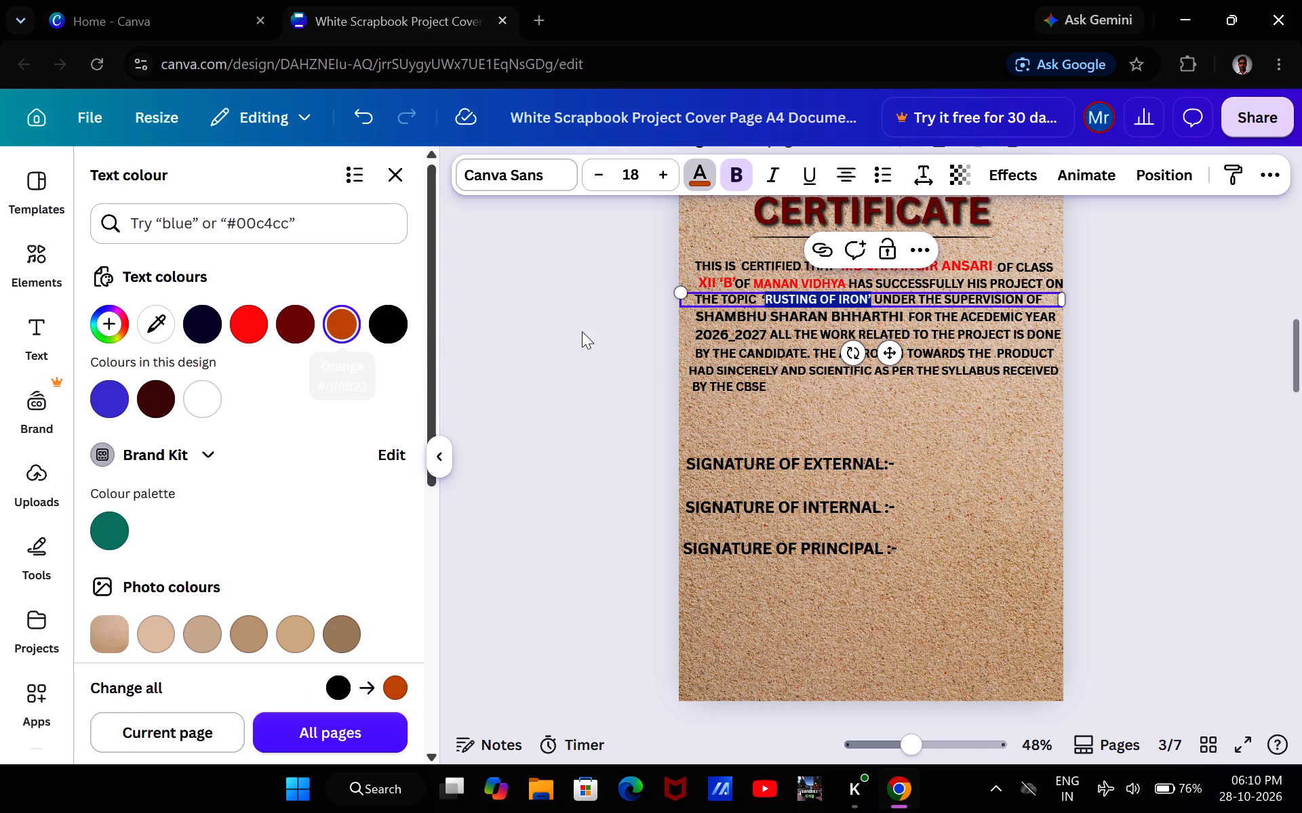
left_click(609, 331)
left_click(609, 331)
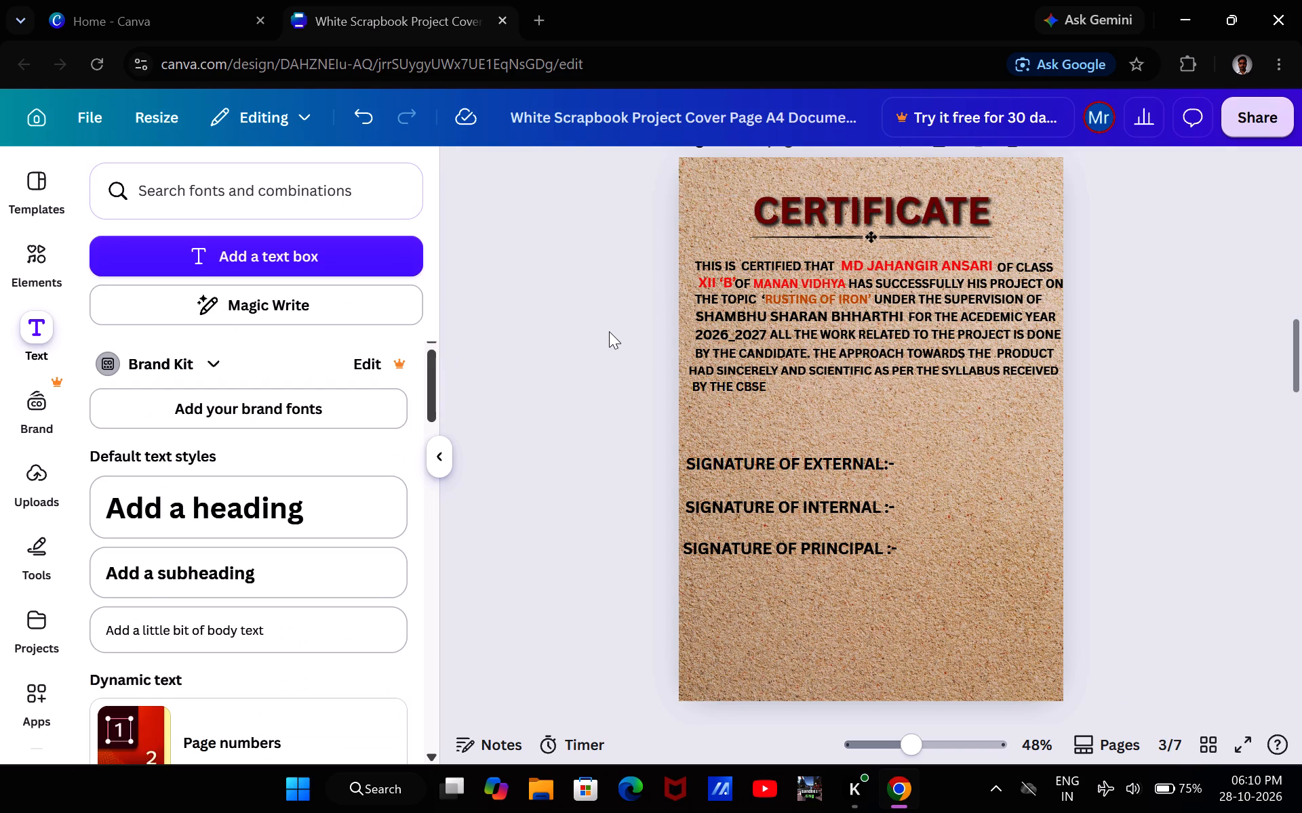
Recolour the topic "RUSTING OF IRON", including its opening quotation mark, bright red.
double_click(836, 296)
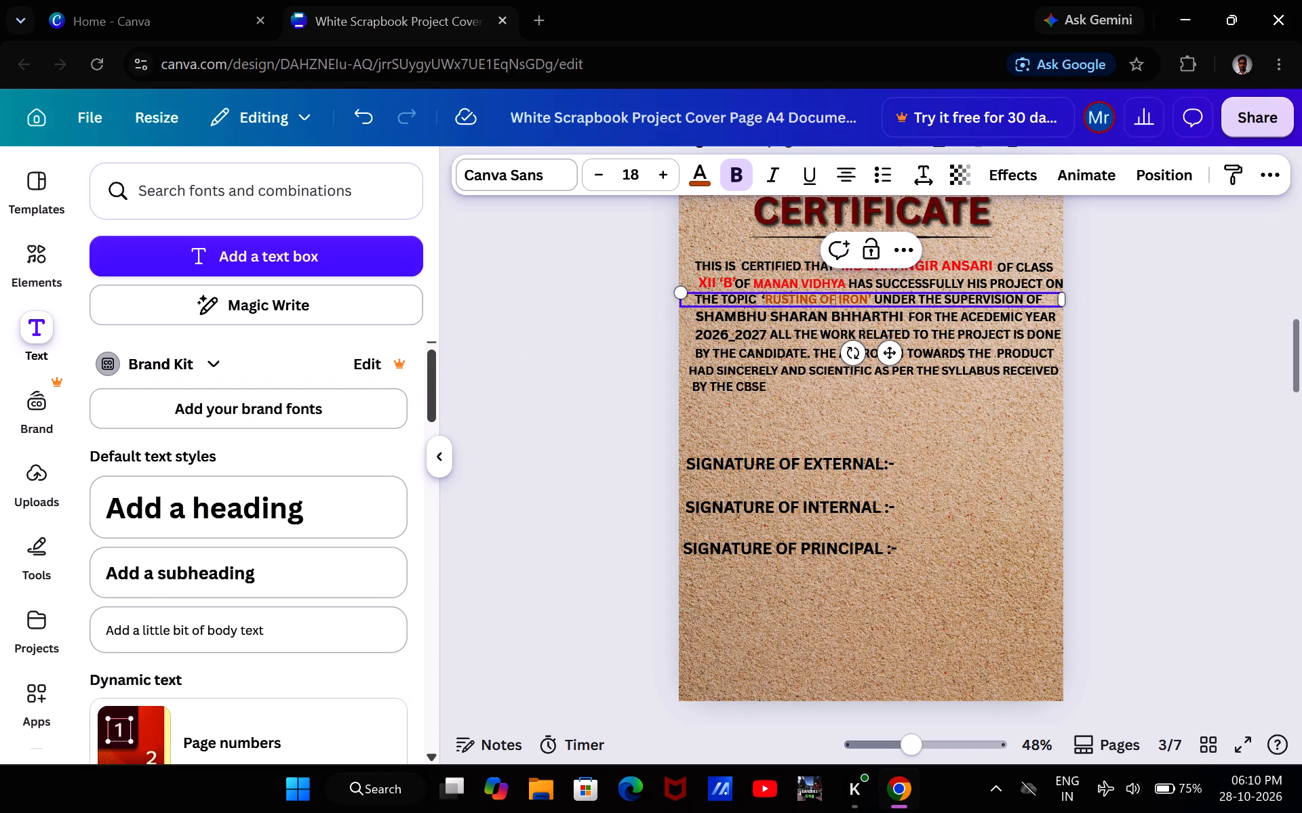
left_click_drag(865, 298, 845, 297)
left_click_drag(845, 297, 762, 296)
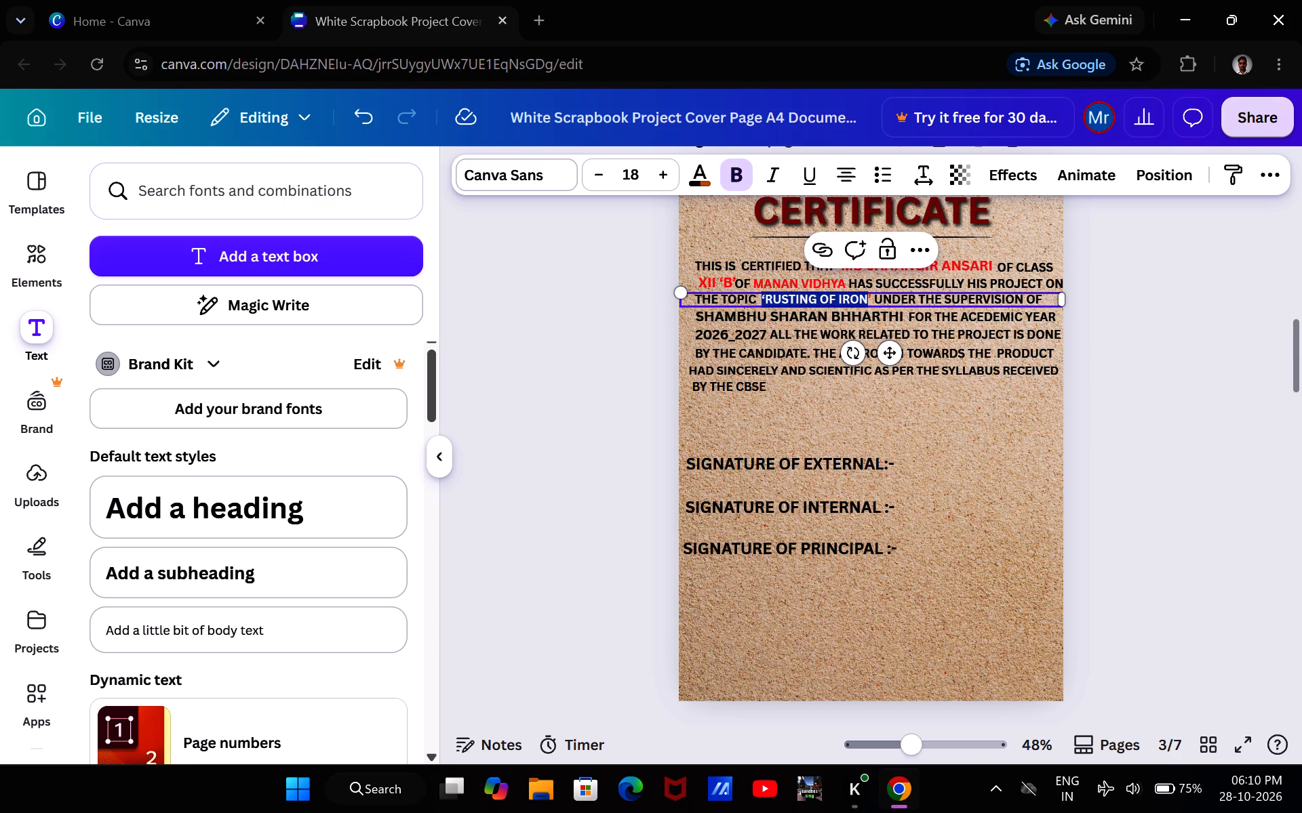
left_click(709, 171)
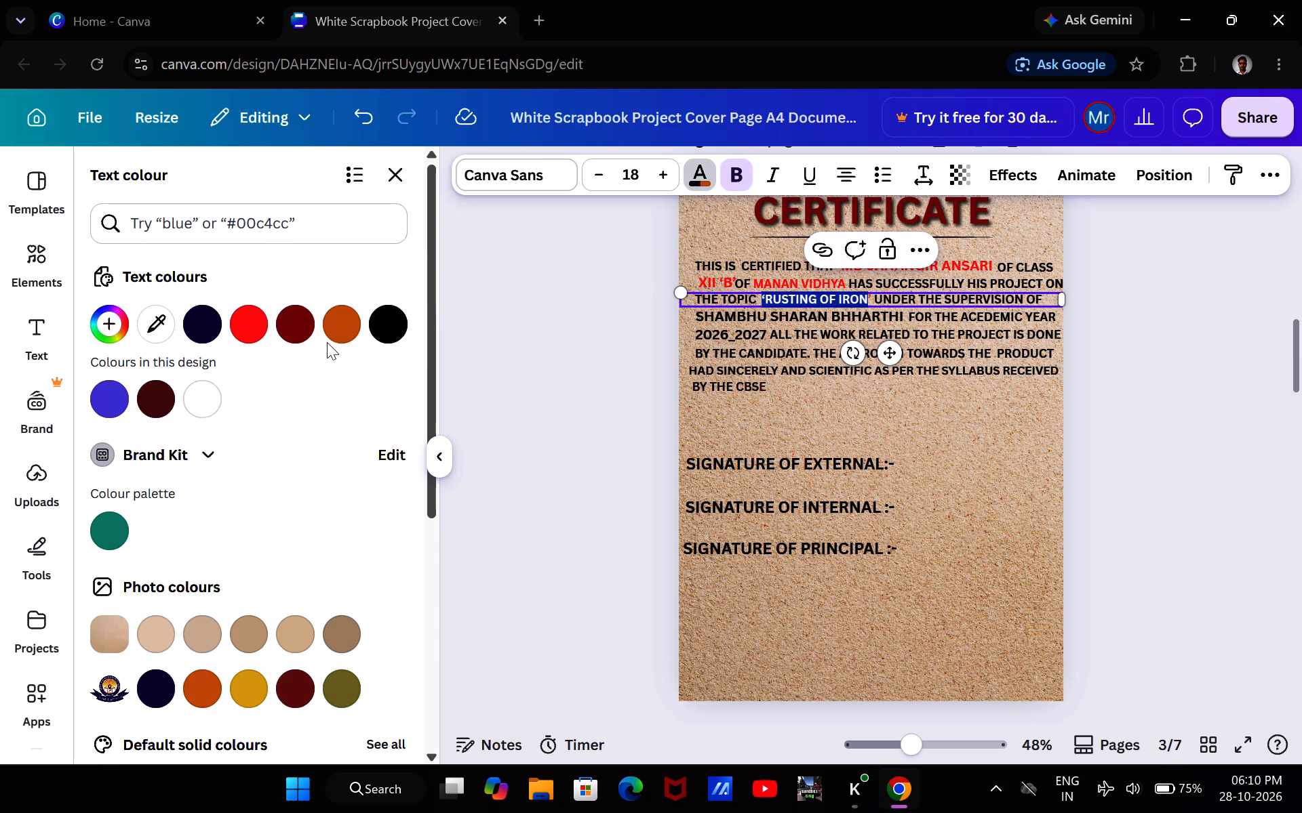
left_click(245, 318)
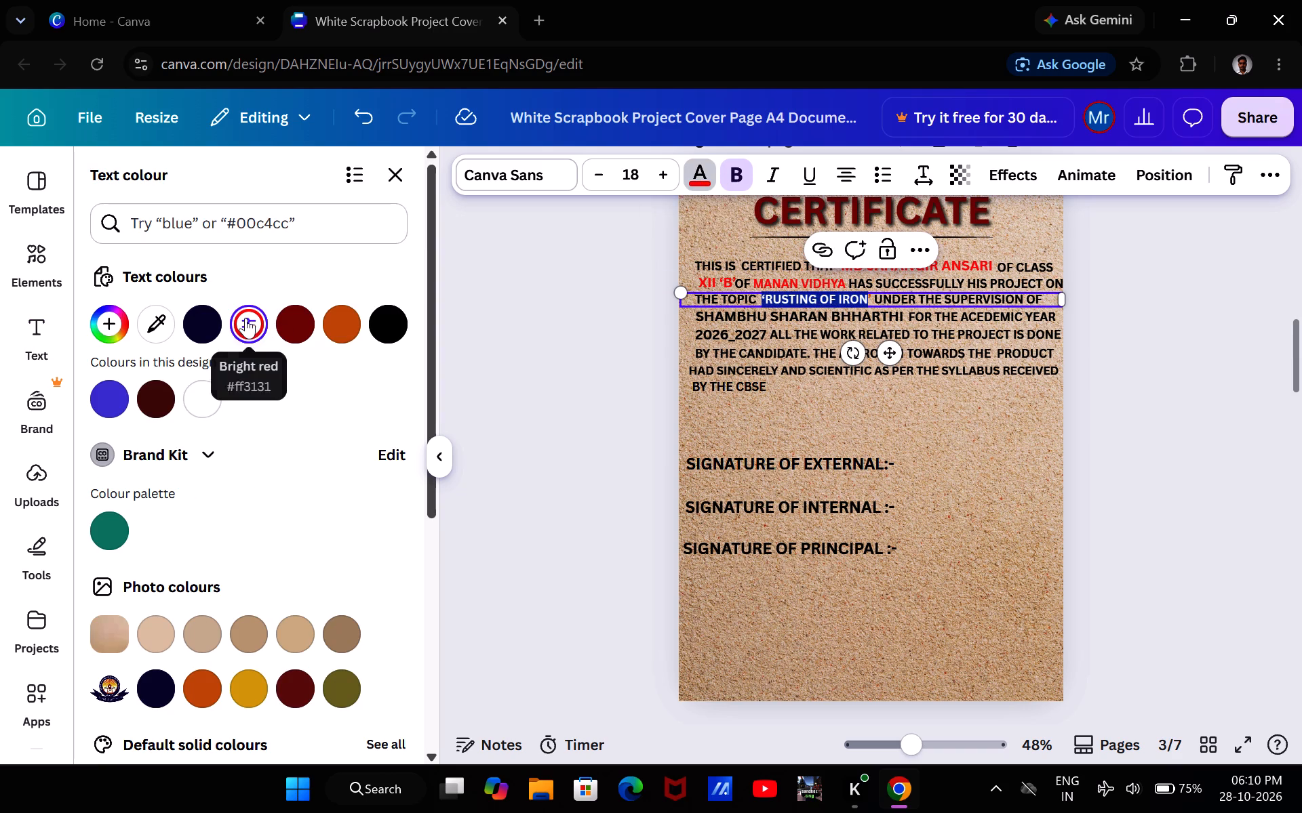
left_click(555, 318)
left_click(555, 318)
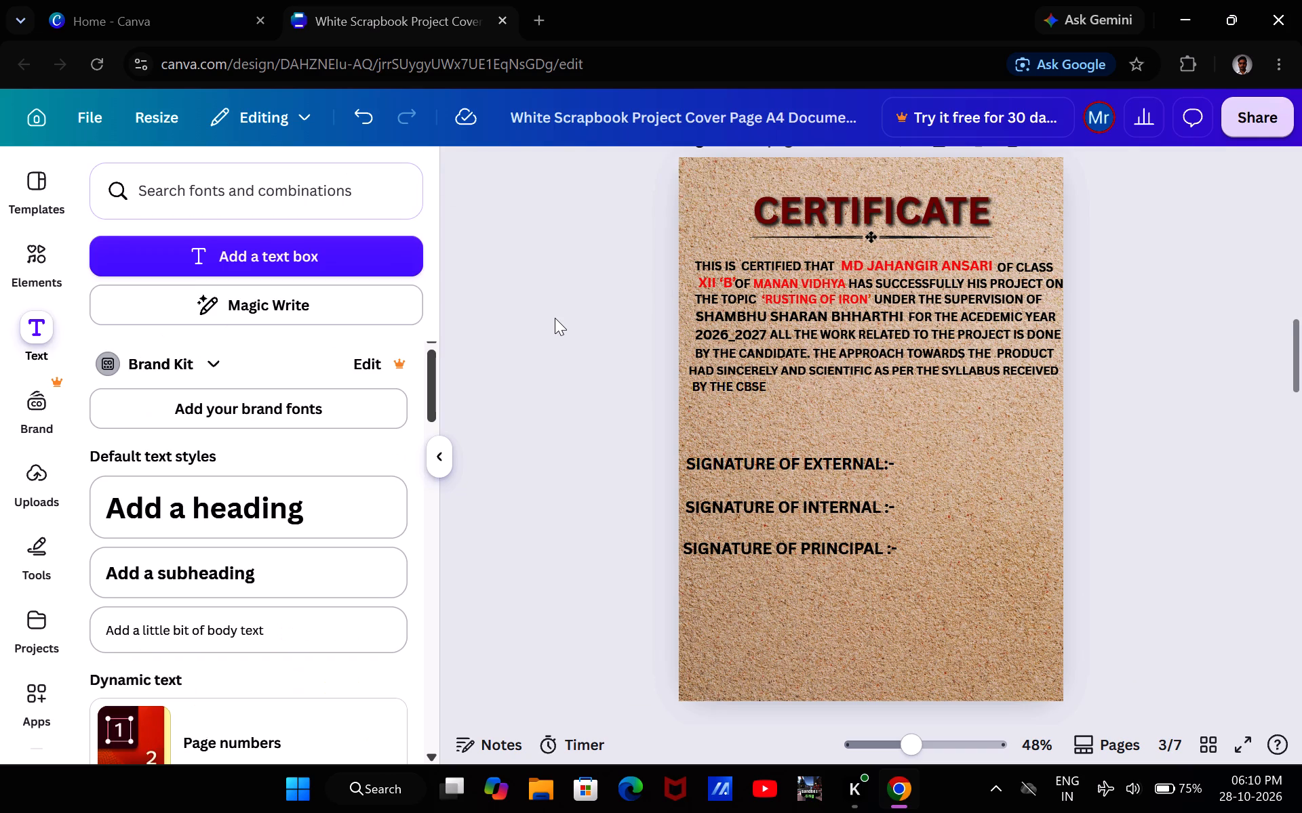
Colour only the supervisor's name at the start of the paragraph's fourth line dark red.
double_click(717, 308)
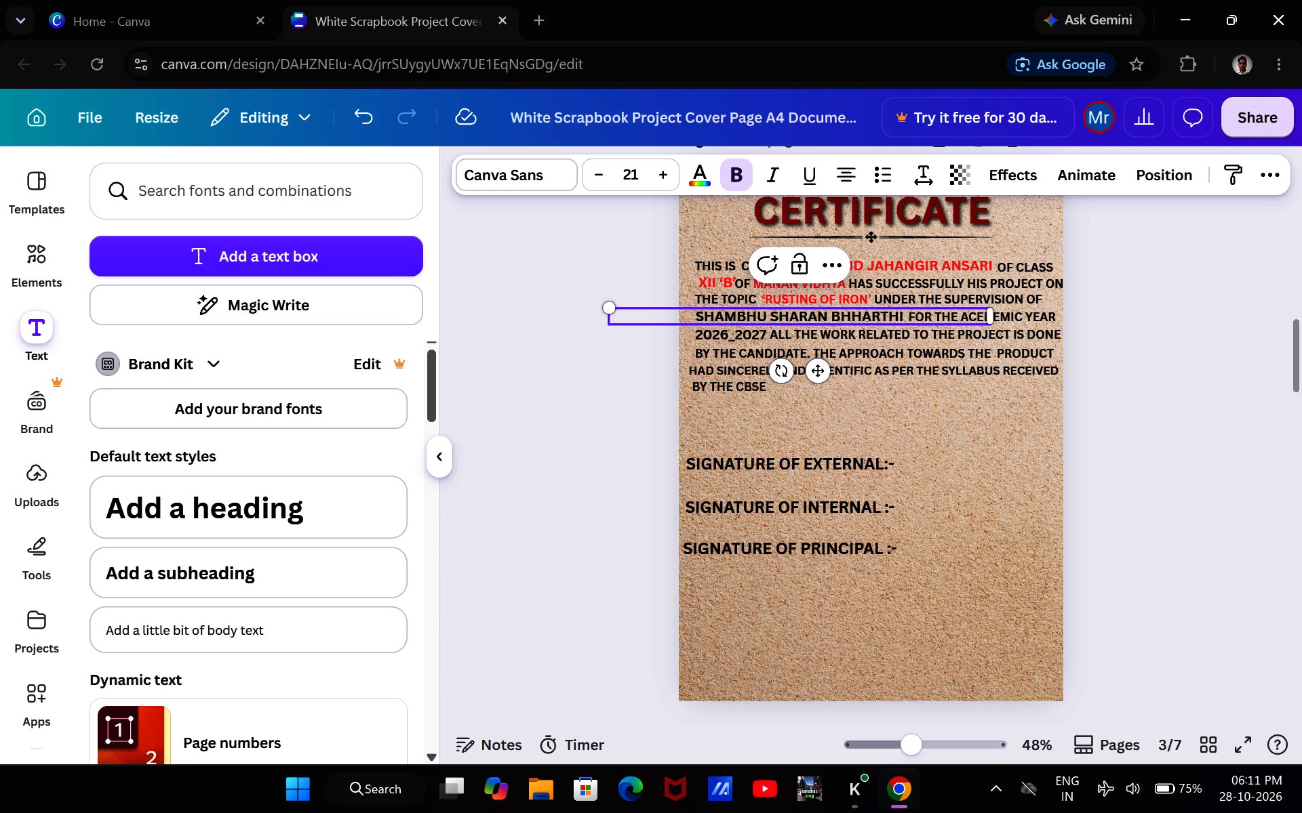
left_click_drag(906, 313, 693, 318)
left_click(697, 172)
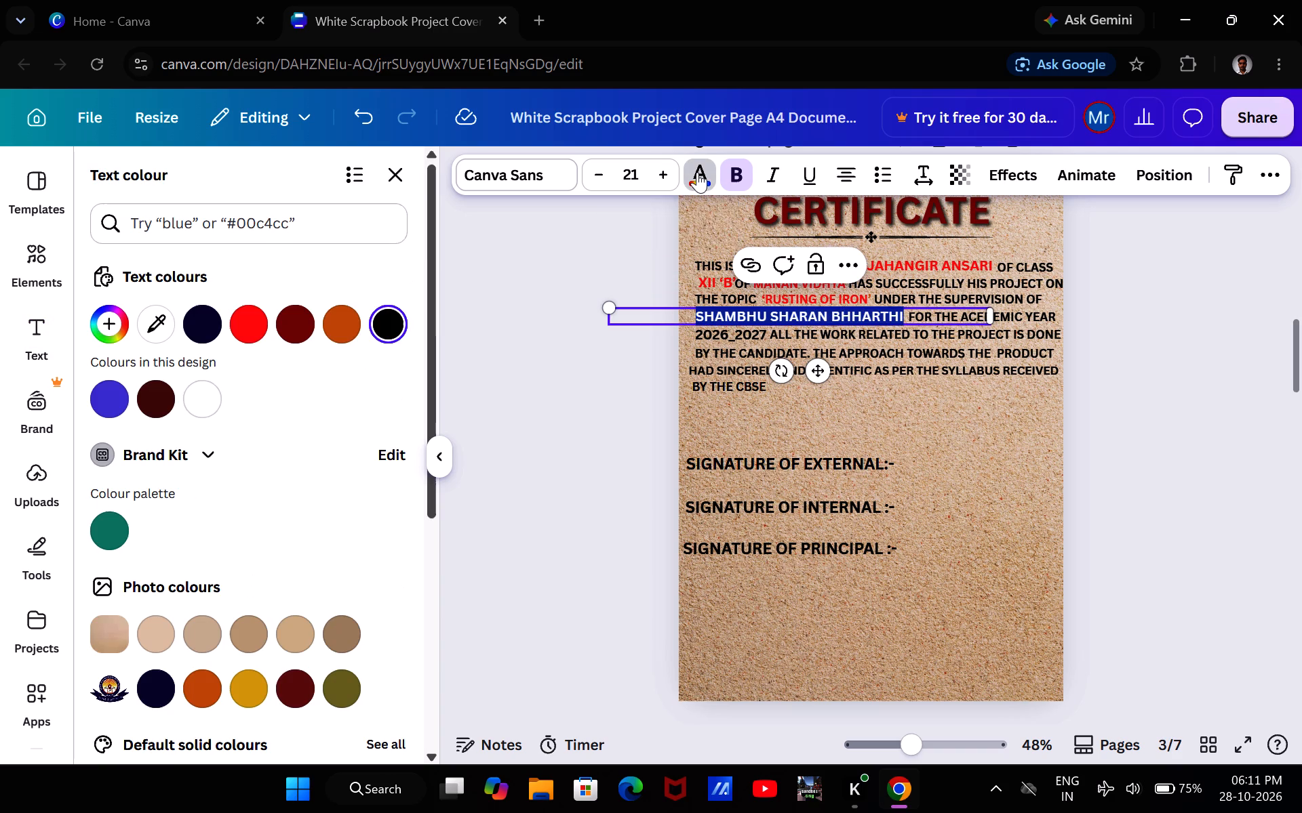
left_click(296, 326)
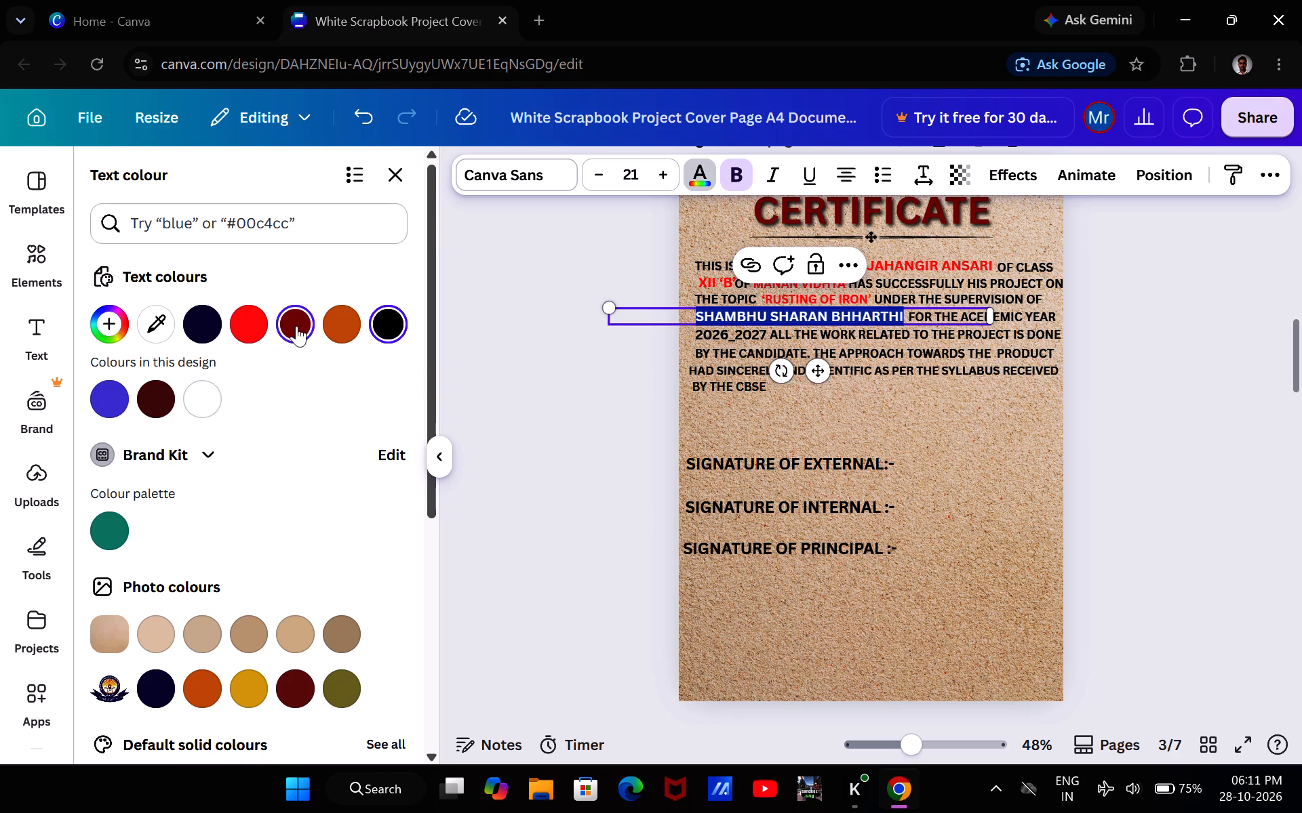
left_click(579, 360)
left_click(579, 360)
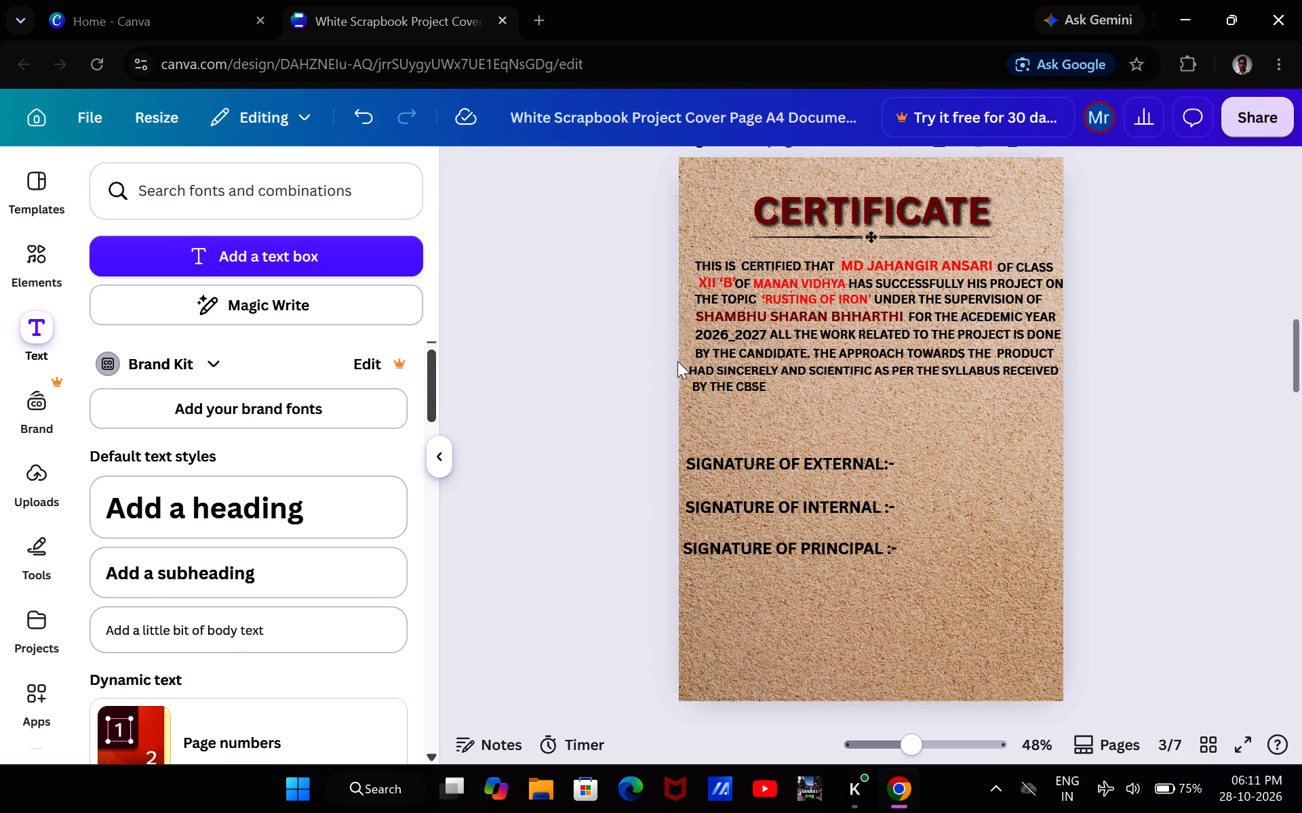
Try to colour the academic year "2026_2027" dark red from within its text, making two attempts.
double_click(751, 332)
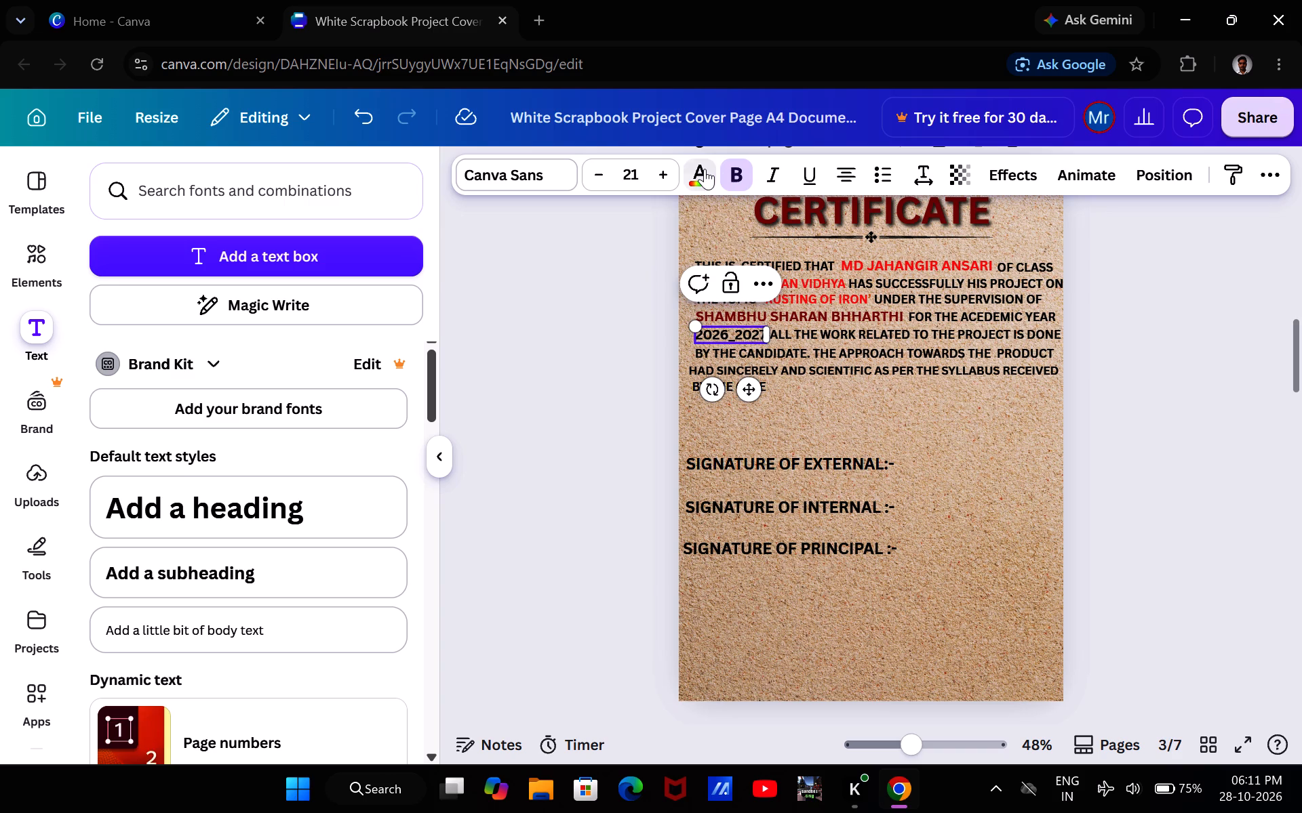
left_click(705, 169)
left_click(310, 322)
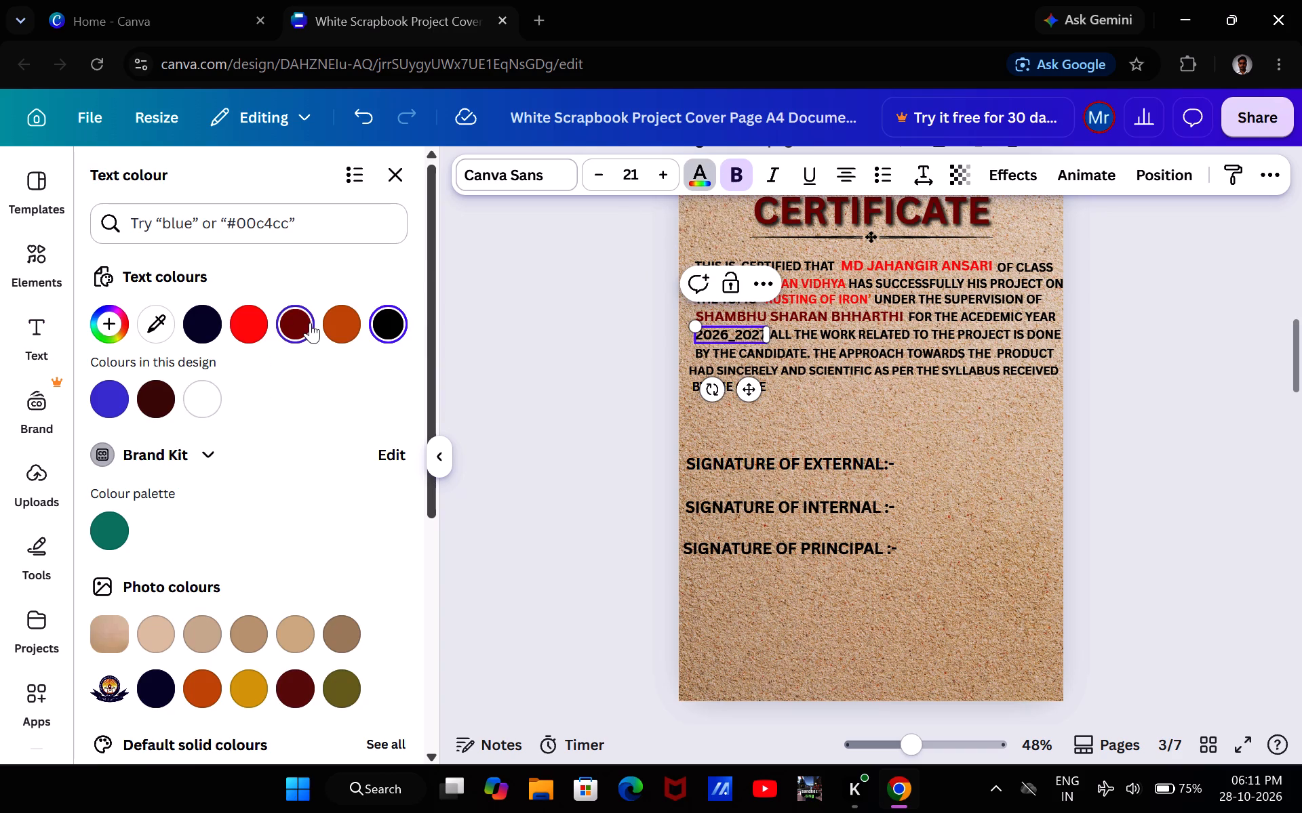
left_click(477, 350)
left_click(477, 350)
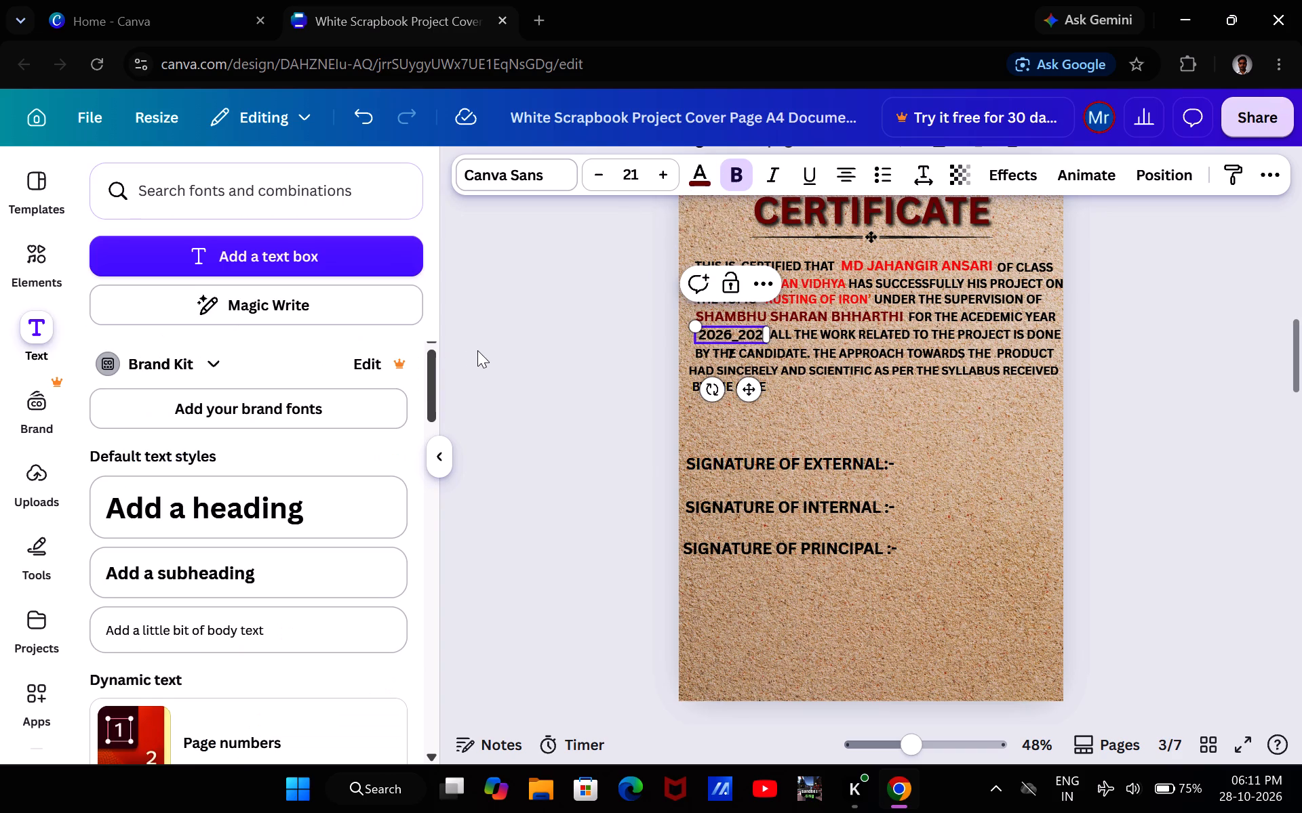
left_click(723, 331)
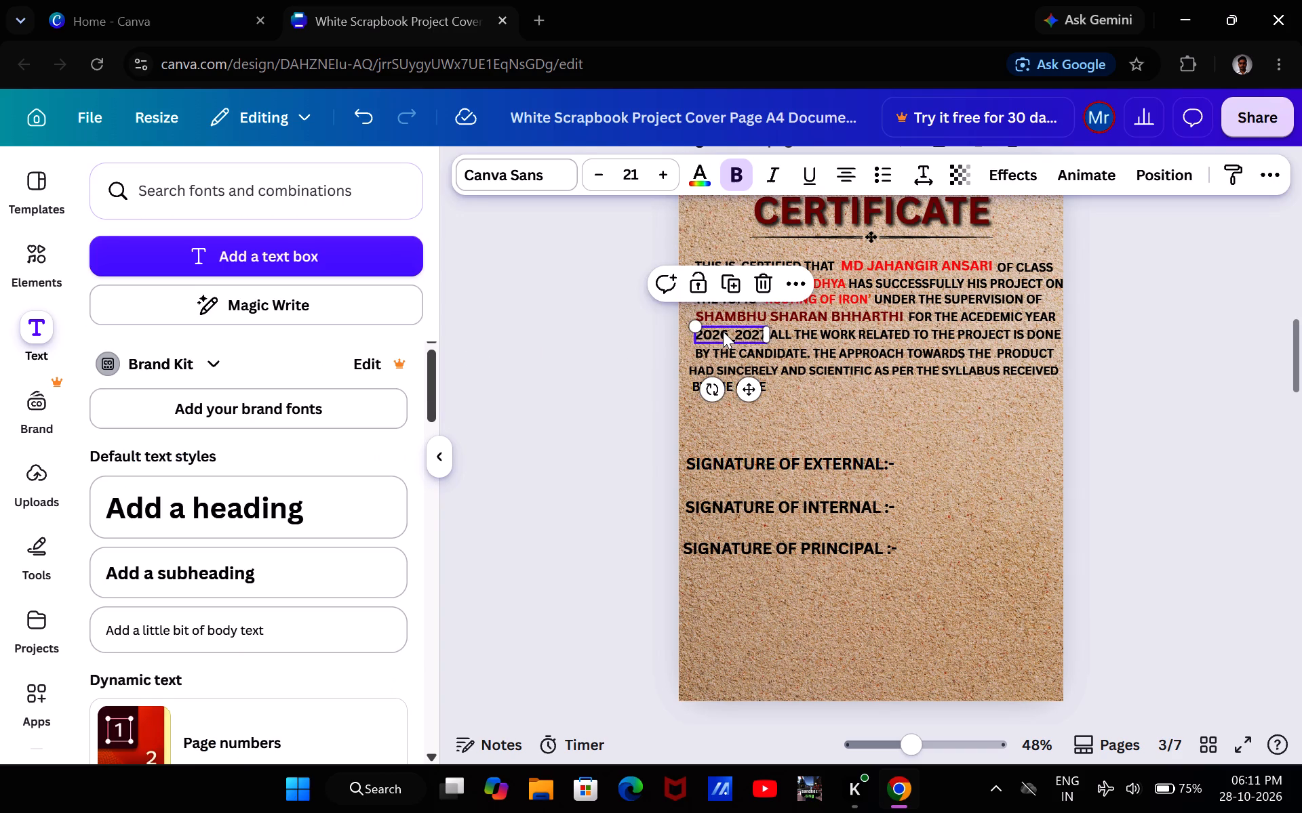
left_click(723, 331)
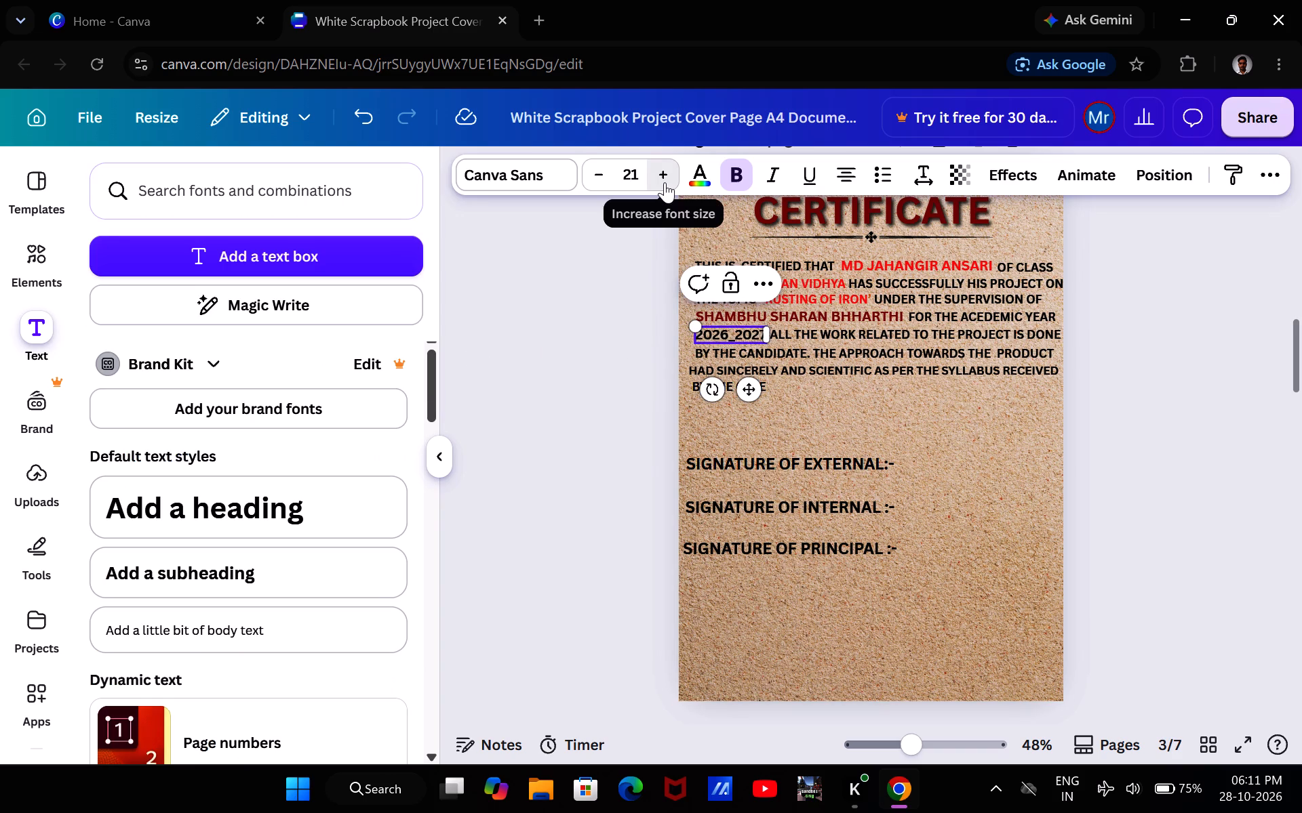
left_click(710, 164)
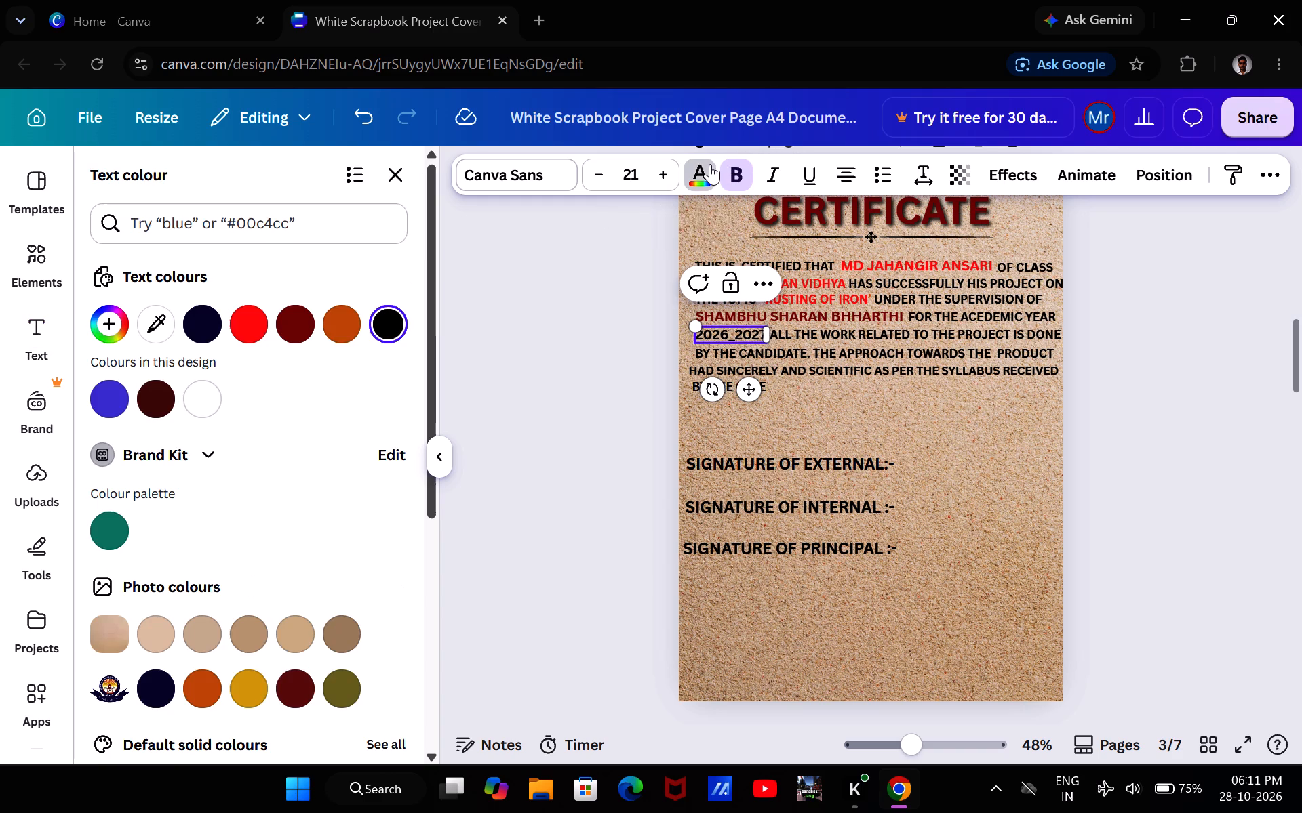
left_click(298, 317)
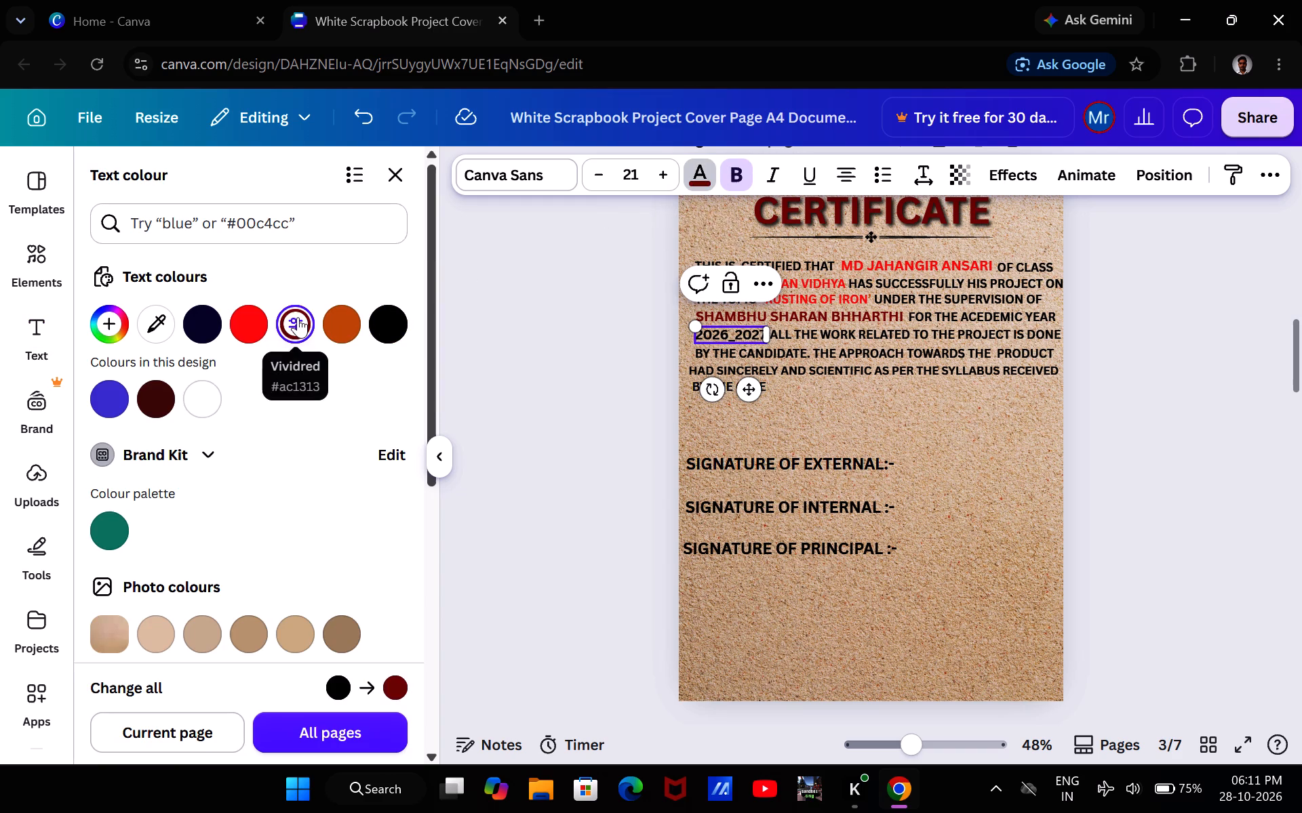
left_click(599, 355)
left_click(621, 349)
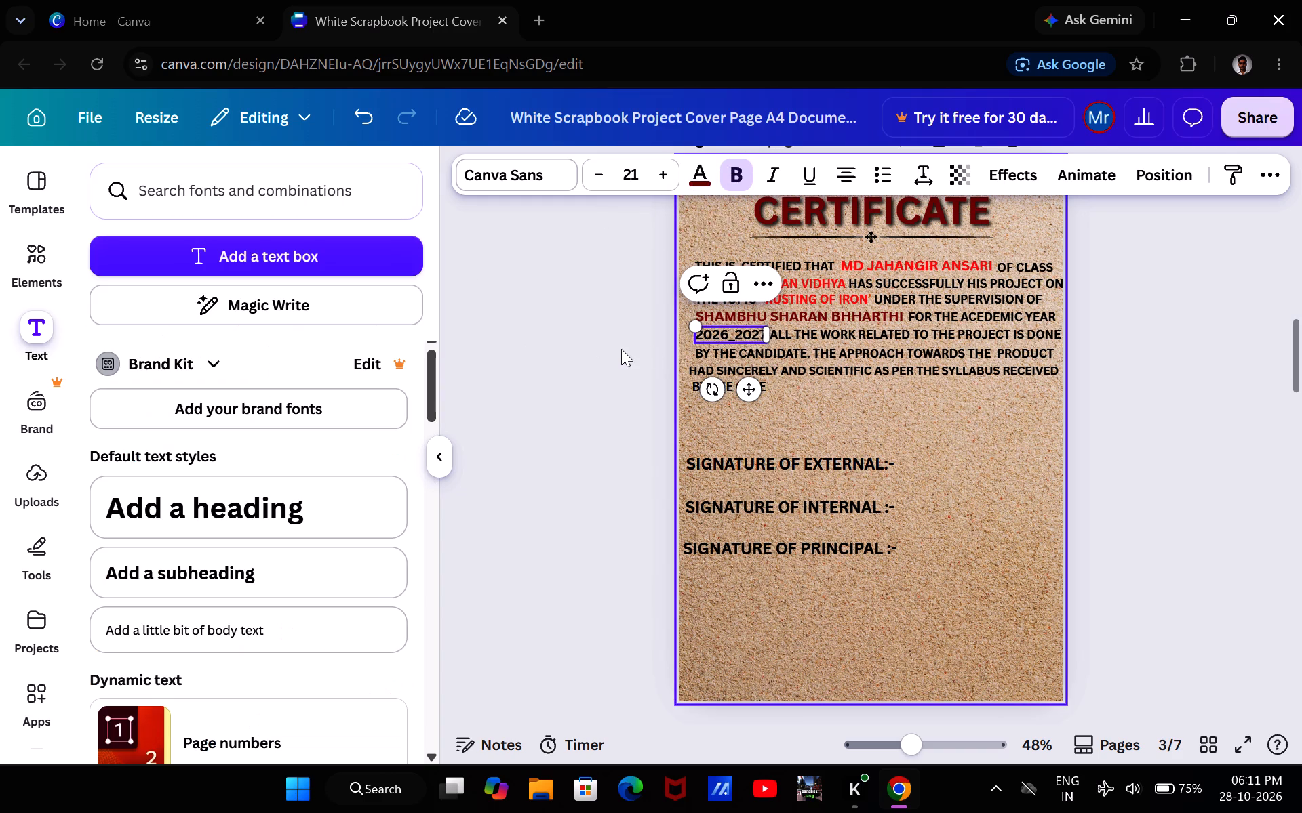
Colour the whole "2026_2027" text box dark red.
left_click(724, 331)
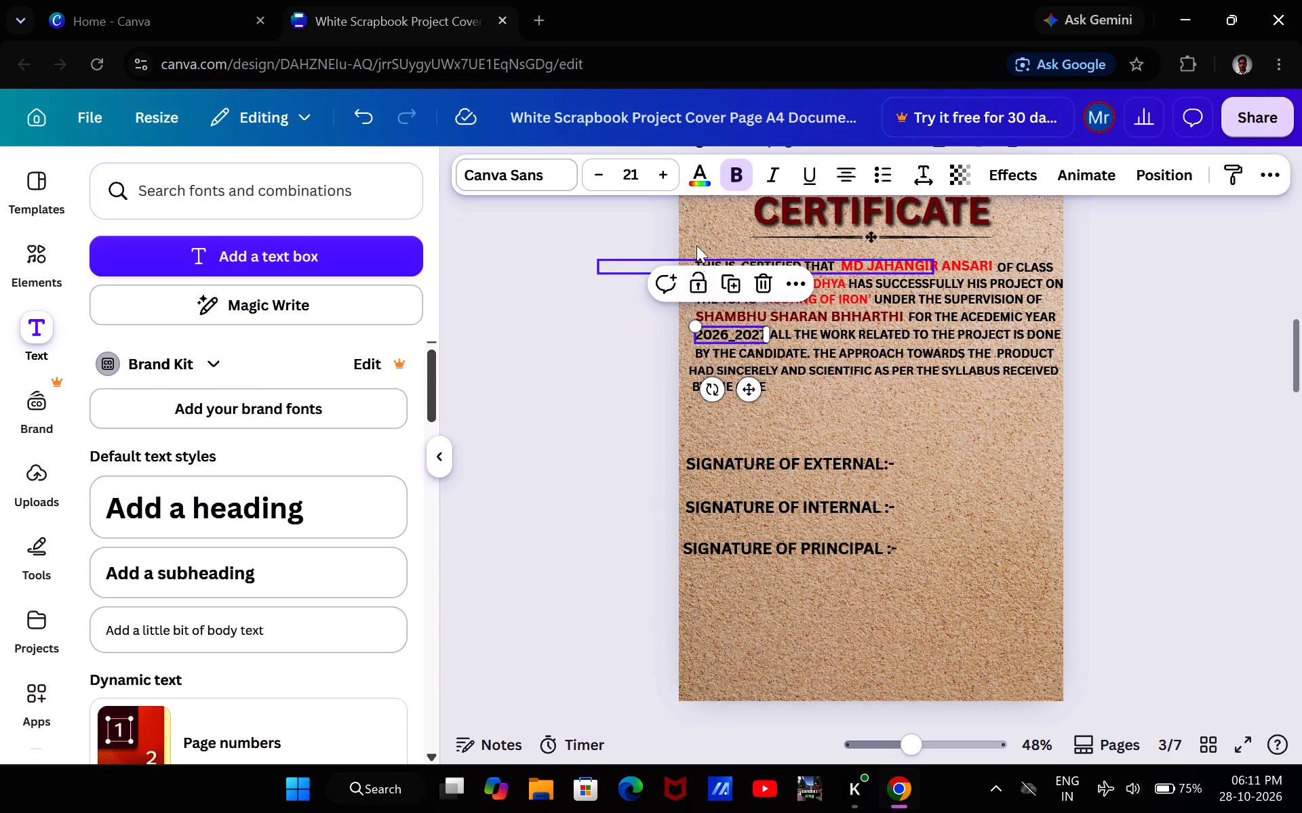
left_click(694, 186)
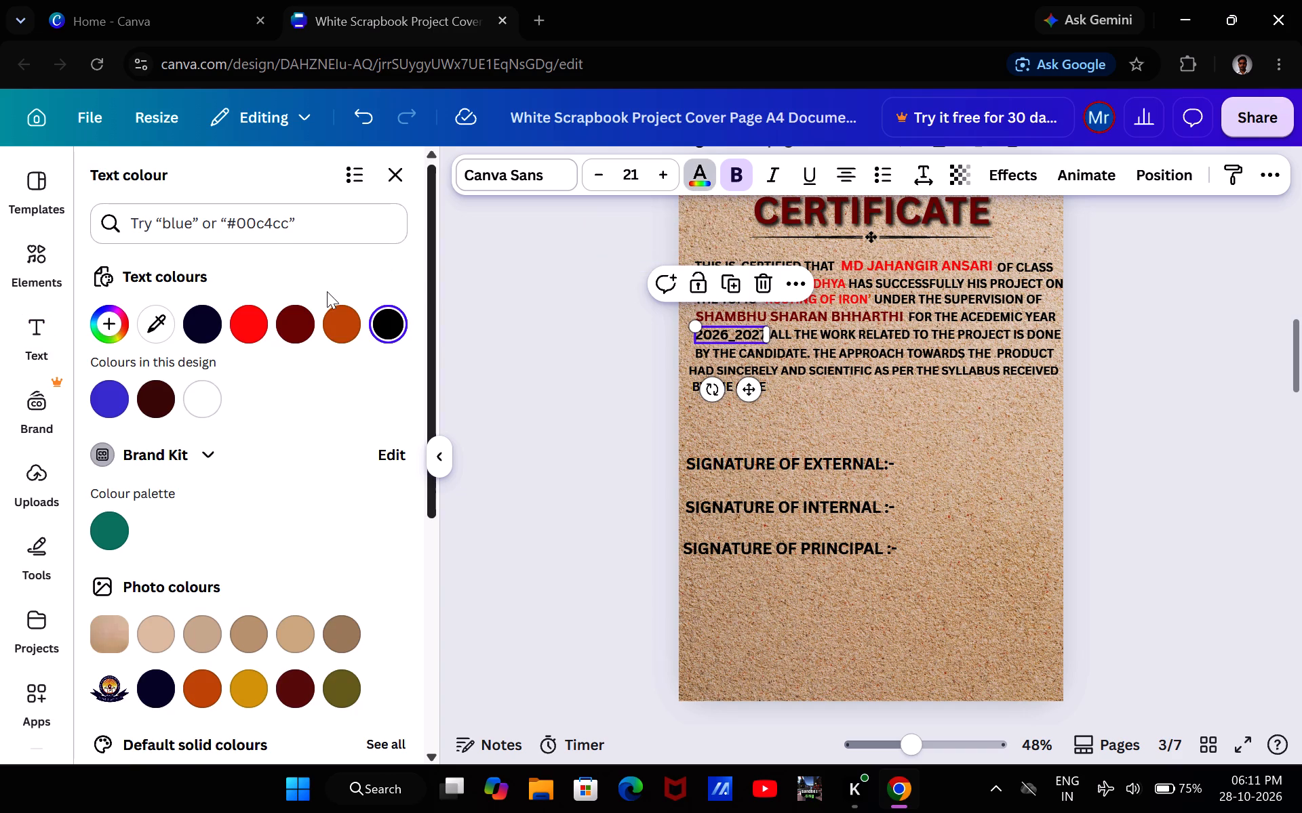
left_click(296, 312)
left_click(506, 369)
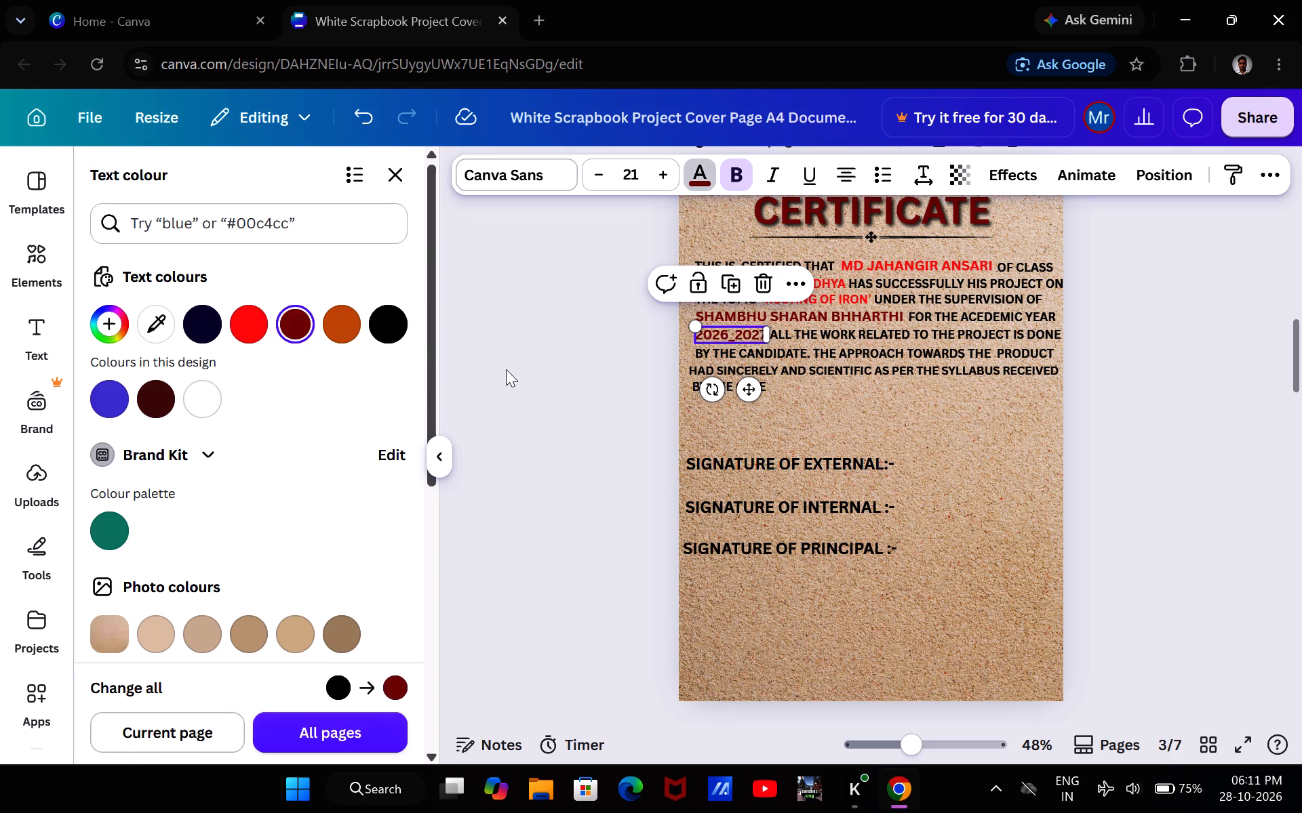
left_click(506, 369)
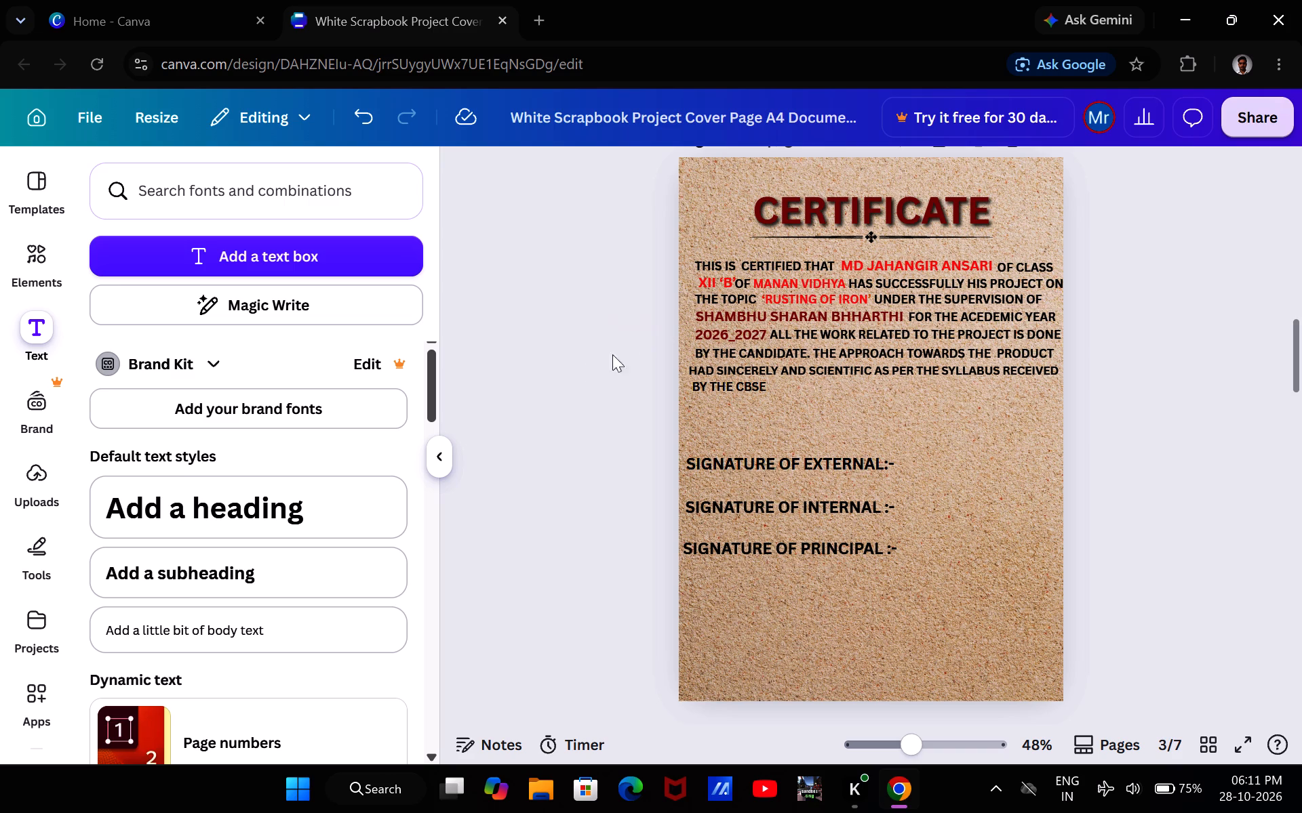
left_click(586, 365)
Correct the spelling of the supervisor's surname by deleting the extra "H".
left_click(860, 314)
left_click(860, 314)
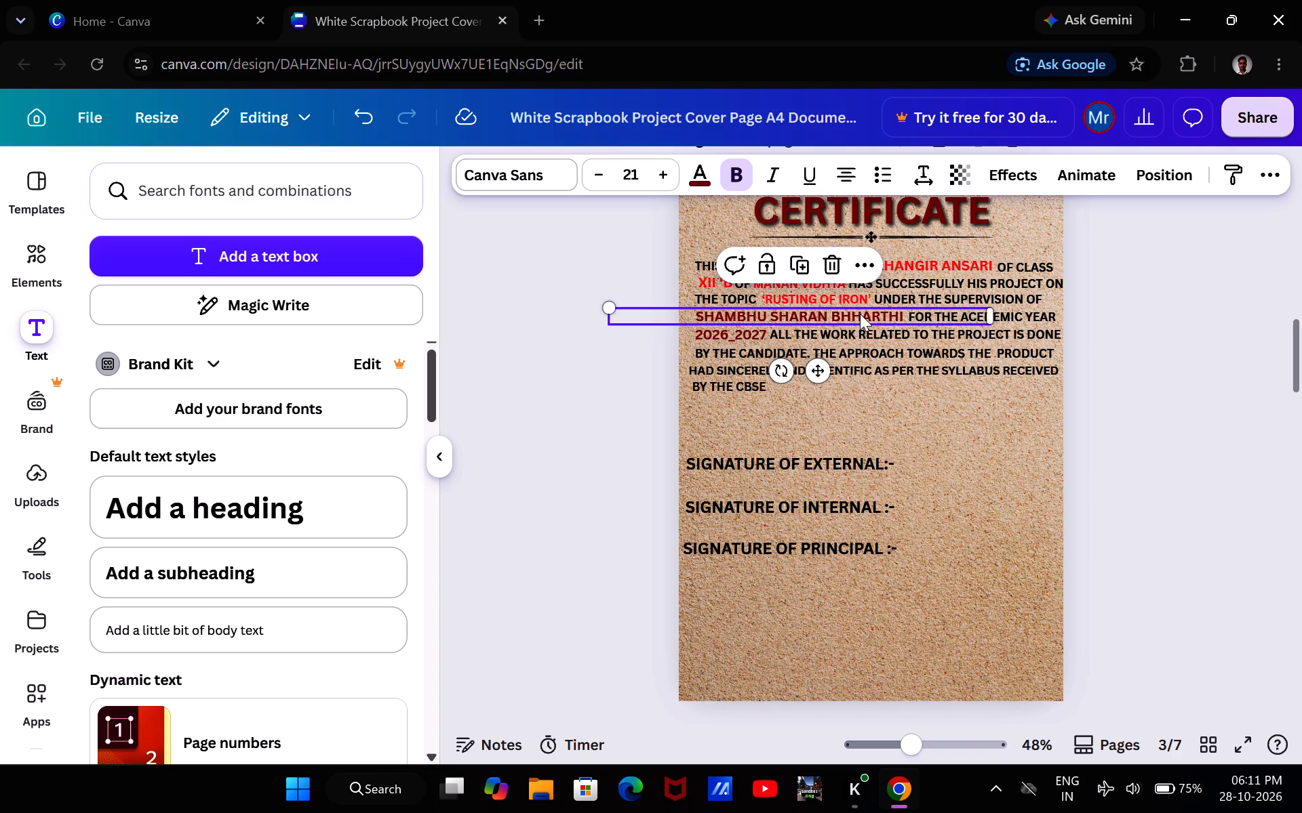
key("BackSpace")
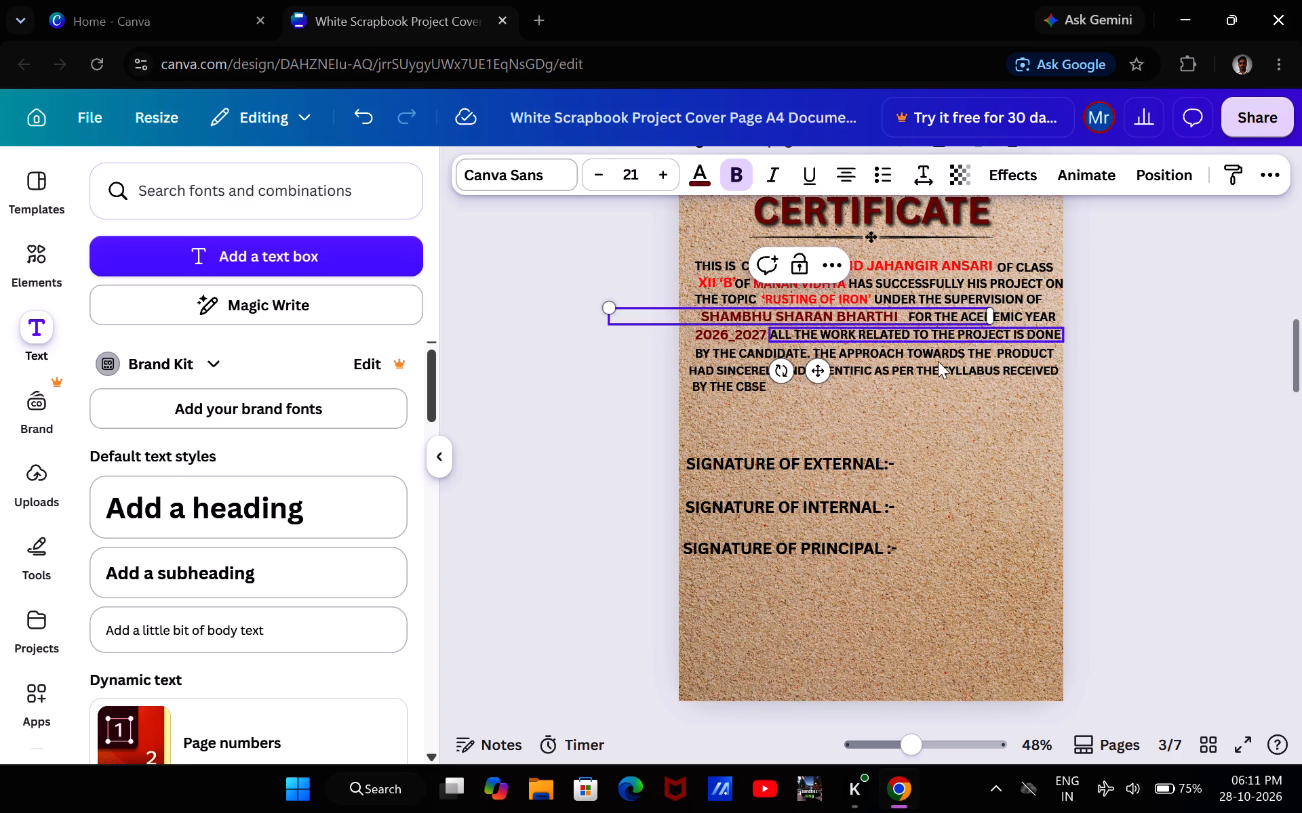
left_click(1113, 415)
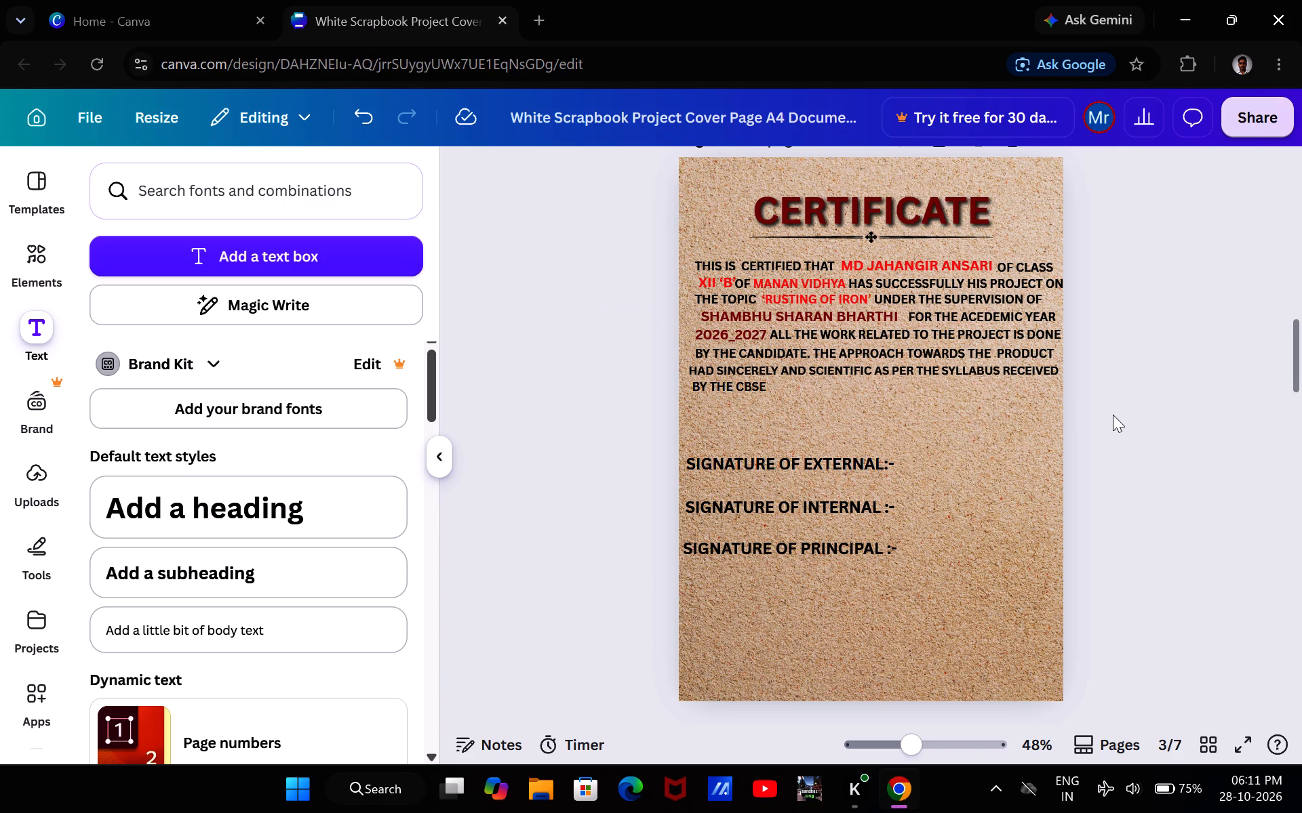
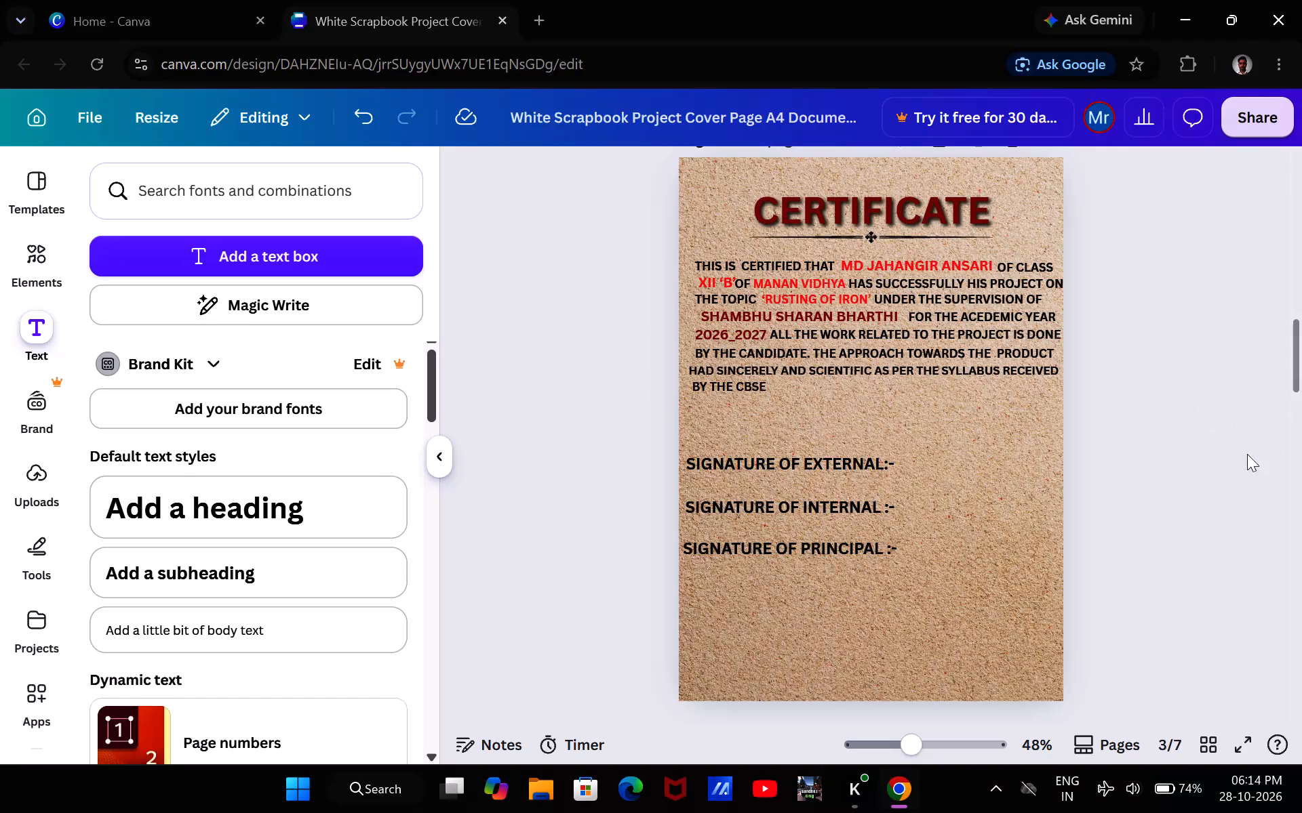
Colour the three signature lines for External, Internal and Principal orange on the certificate page.
left_click(836, 459)
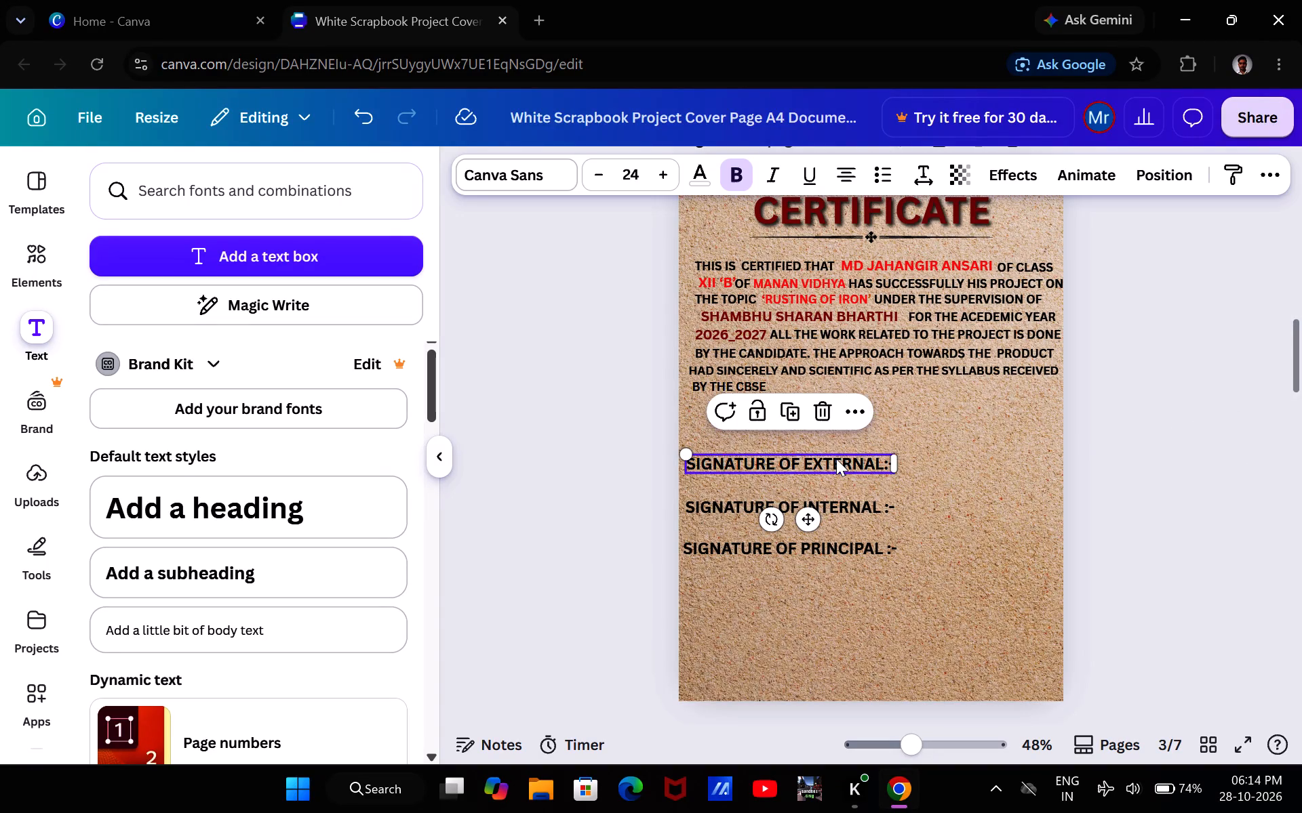
left_click(705, 175)
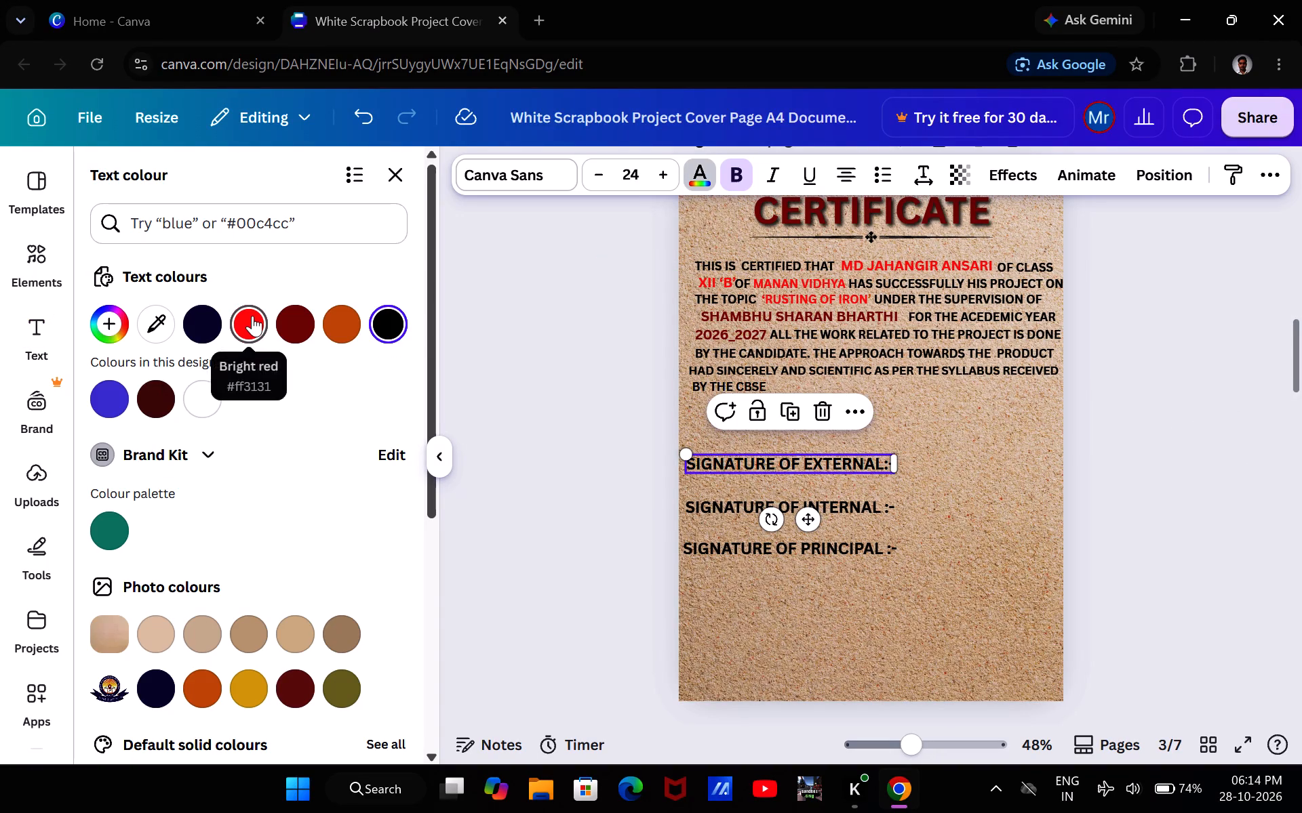
left_click(252, 316)
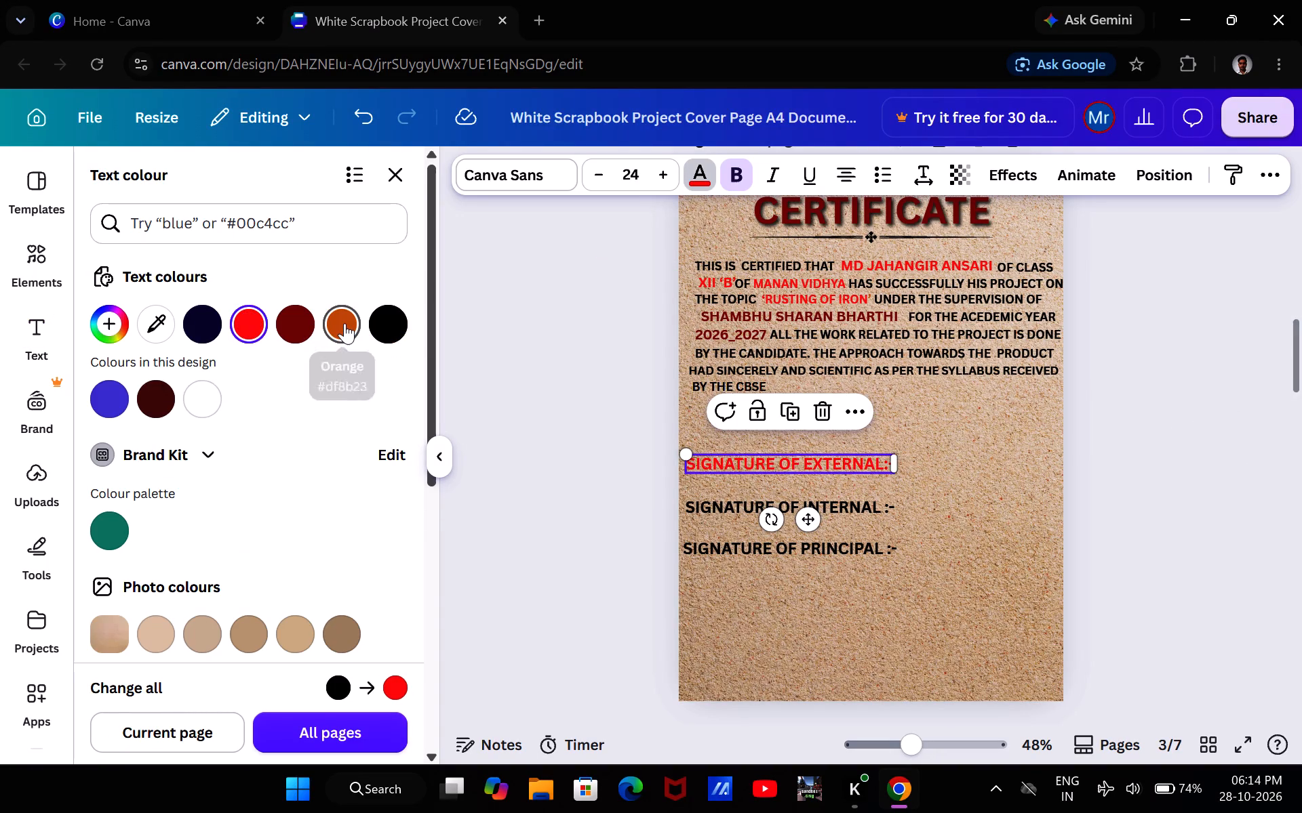
left_click(344, 323)
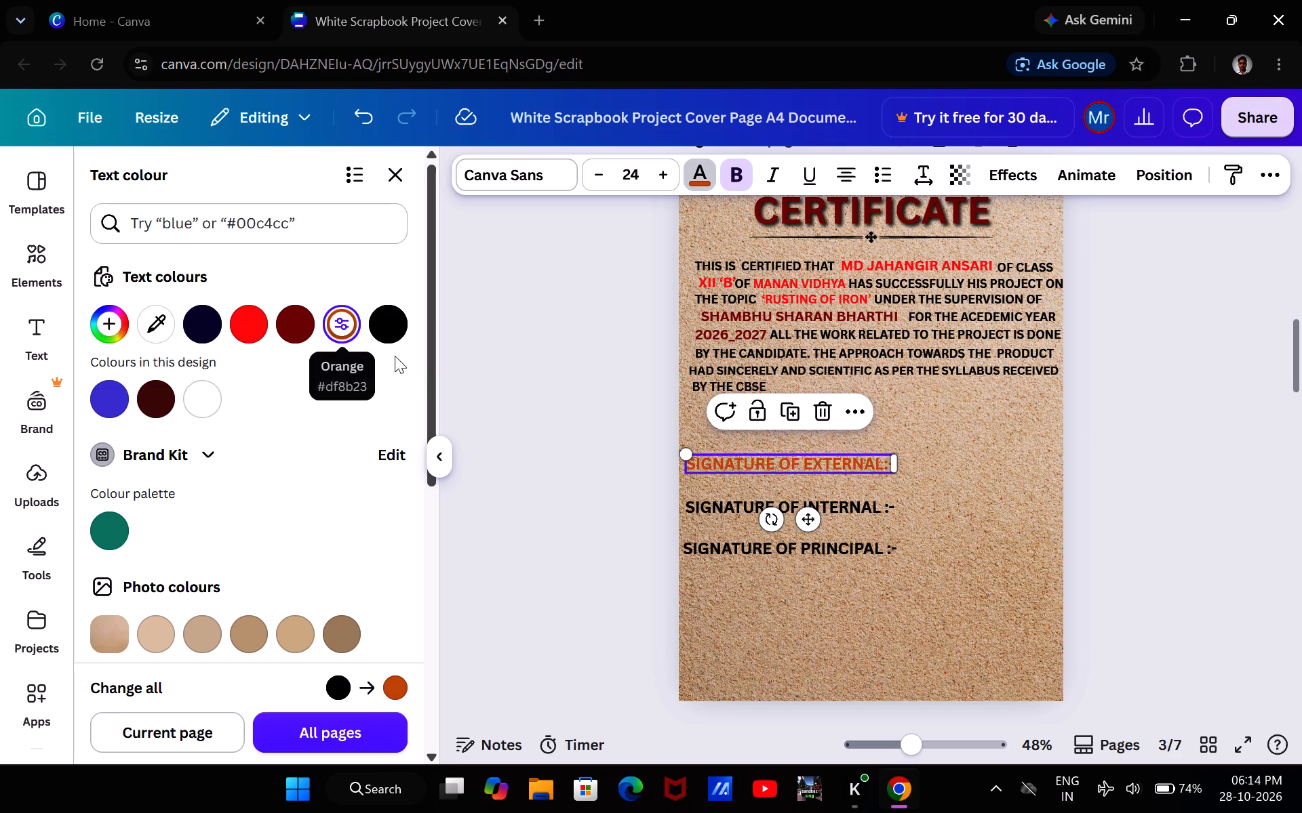
left_click(523, 406)
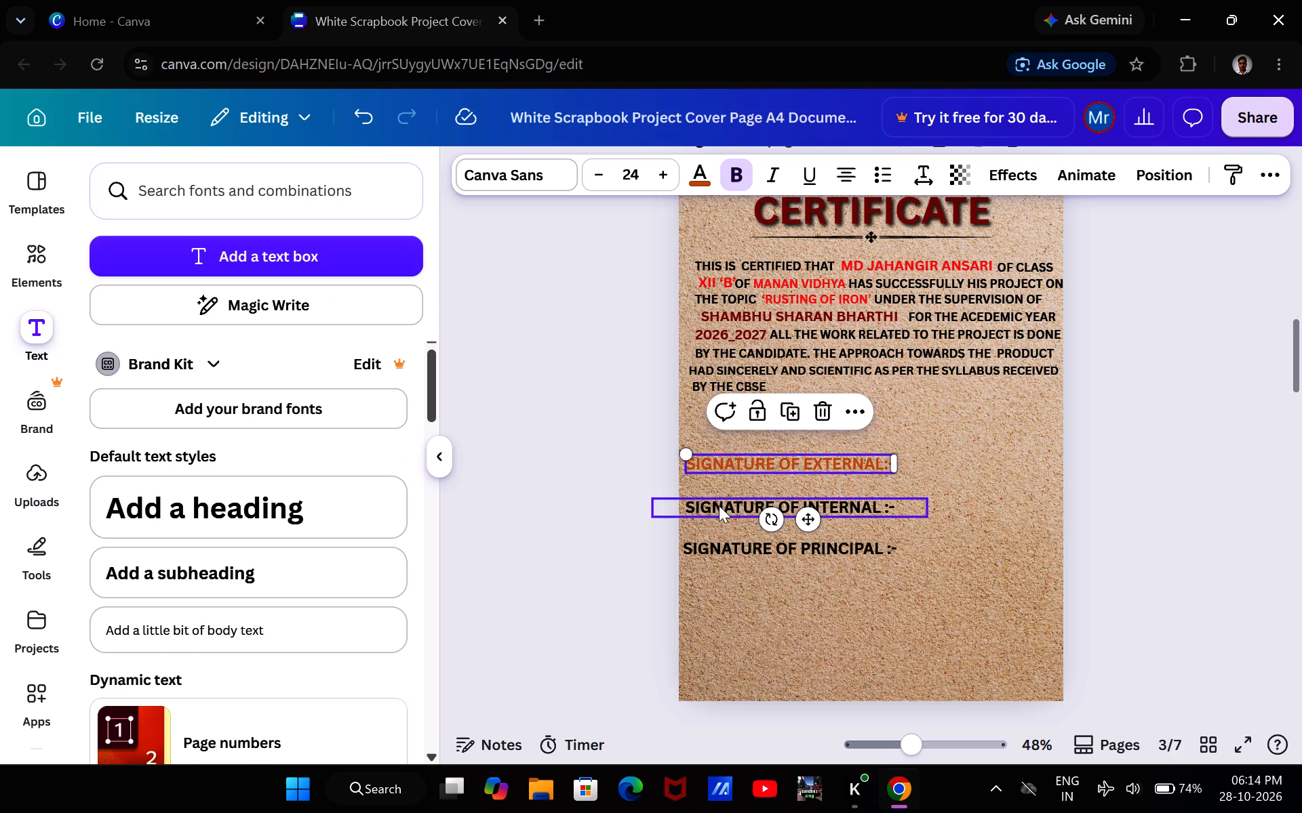
left_click(719, 505)
left_click(704, 176)
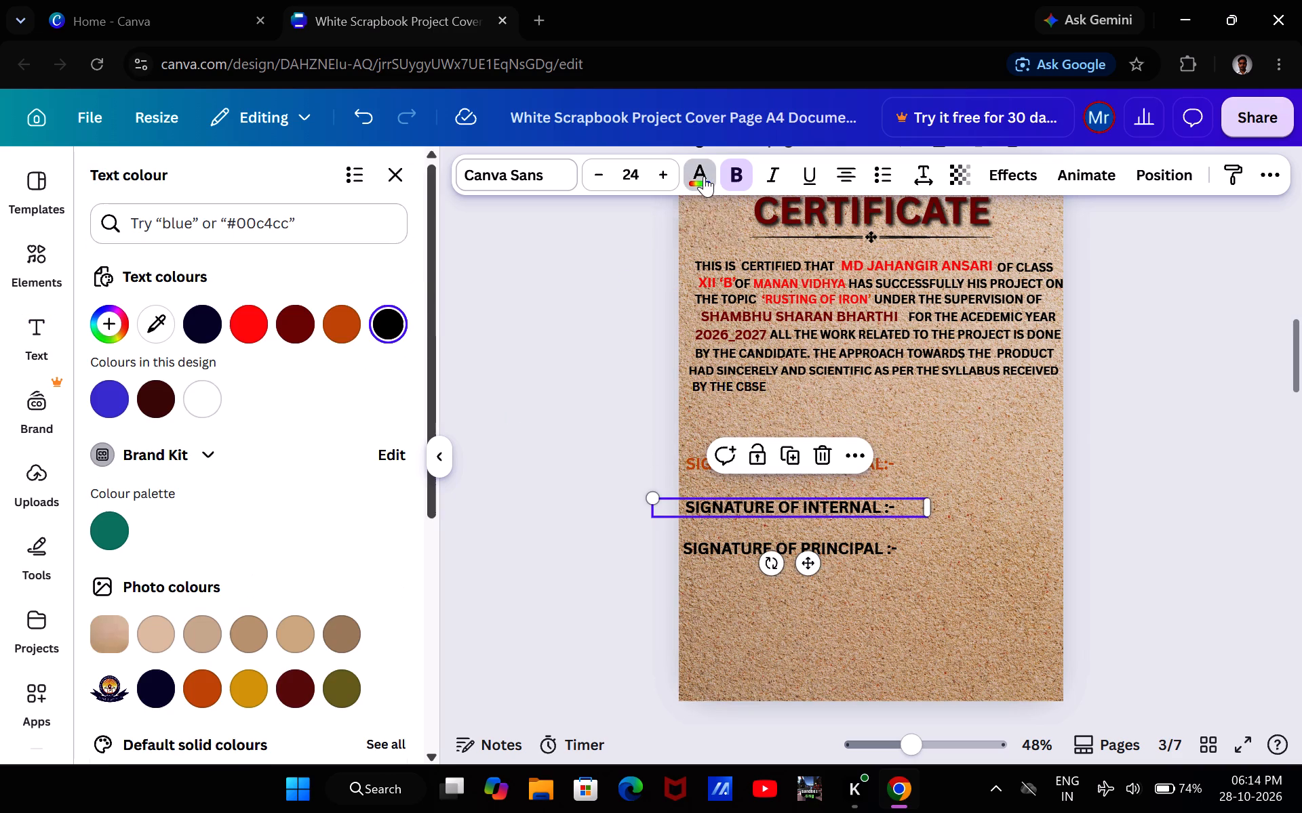
left_click(351, 316)
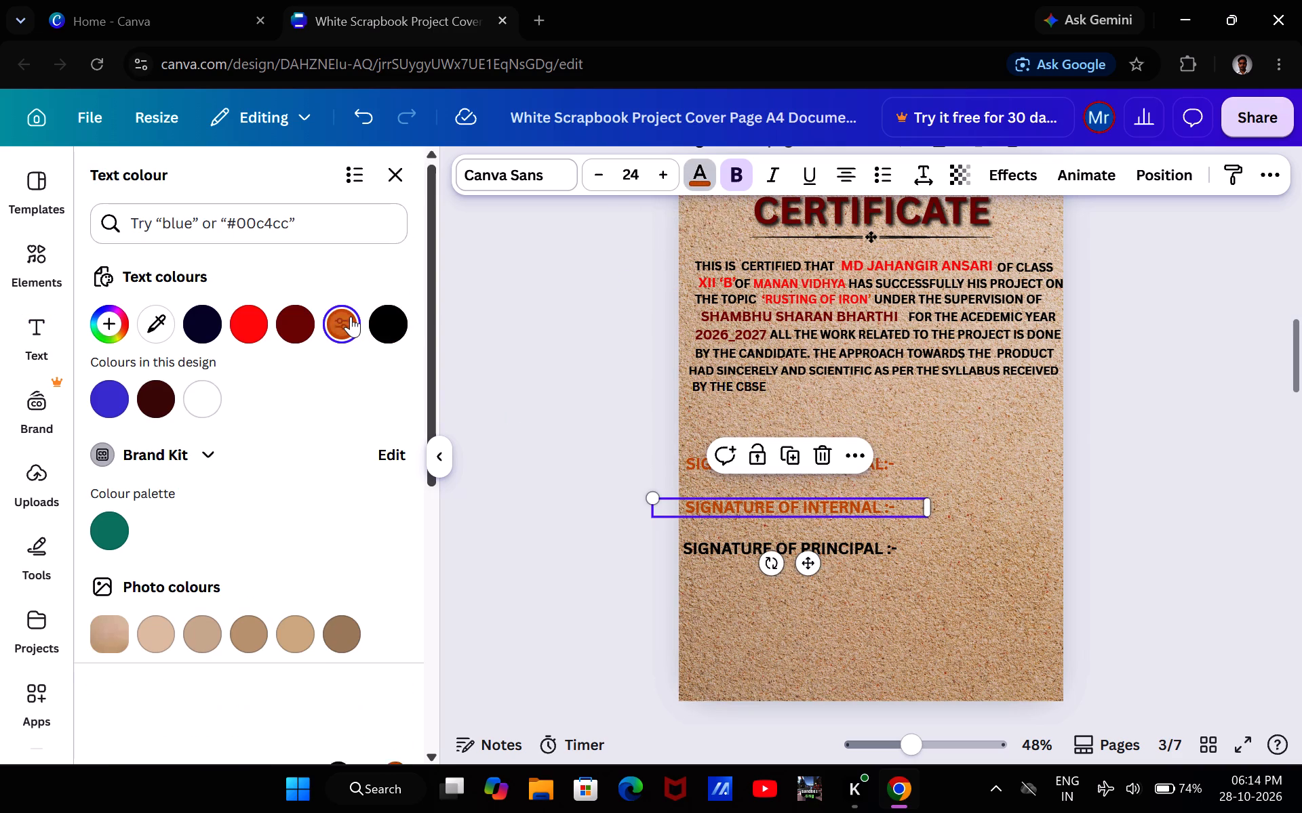
left_click(513, 422)
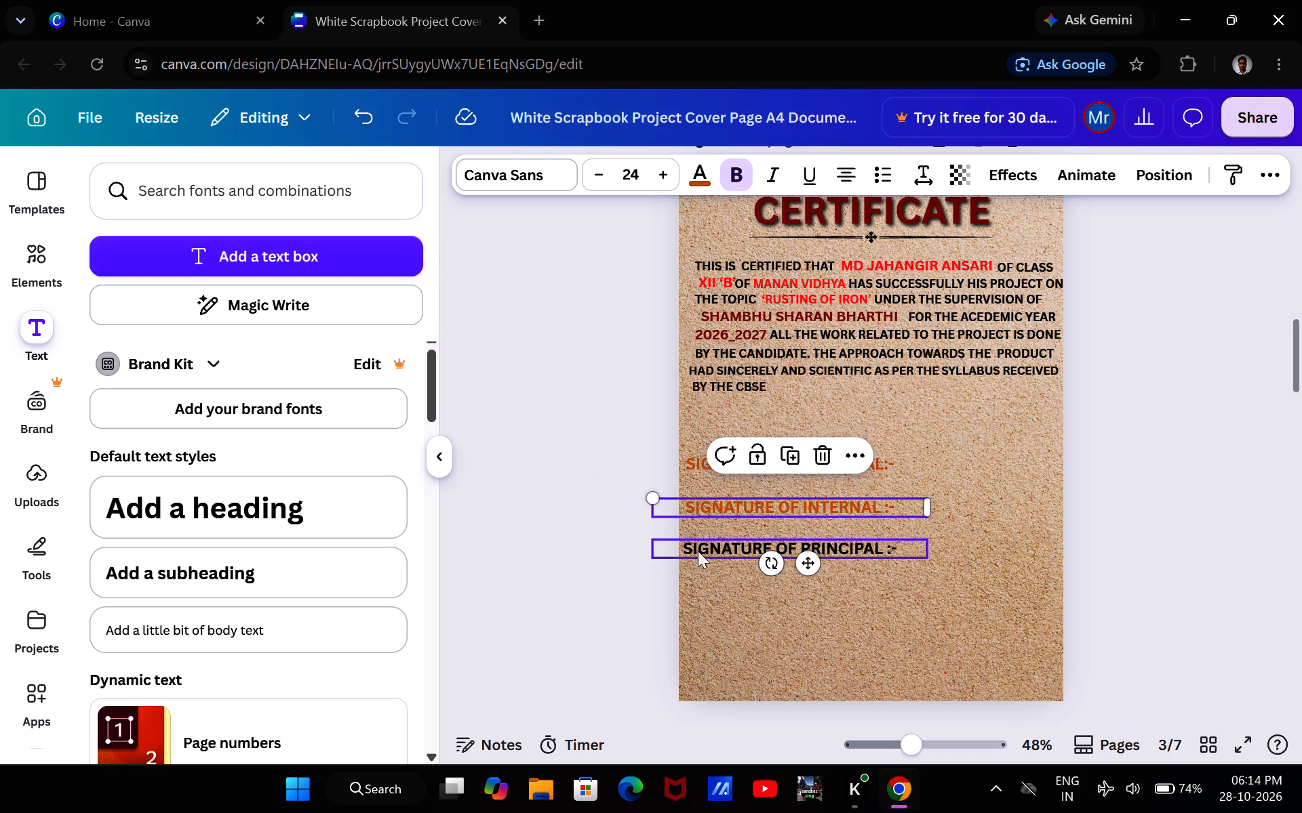
left_click(709, 548)
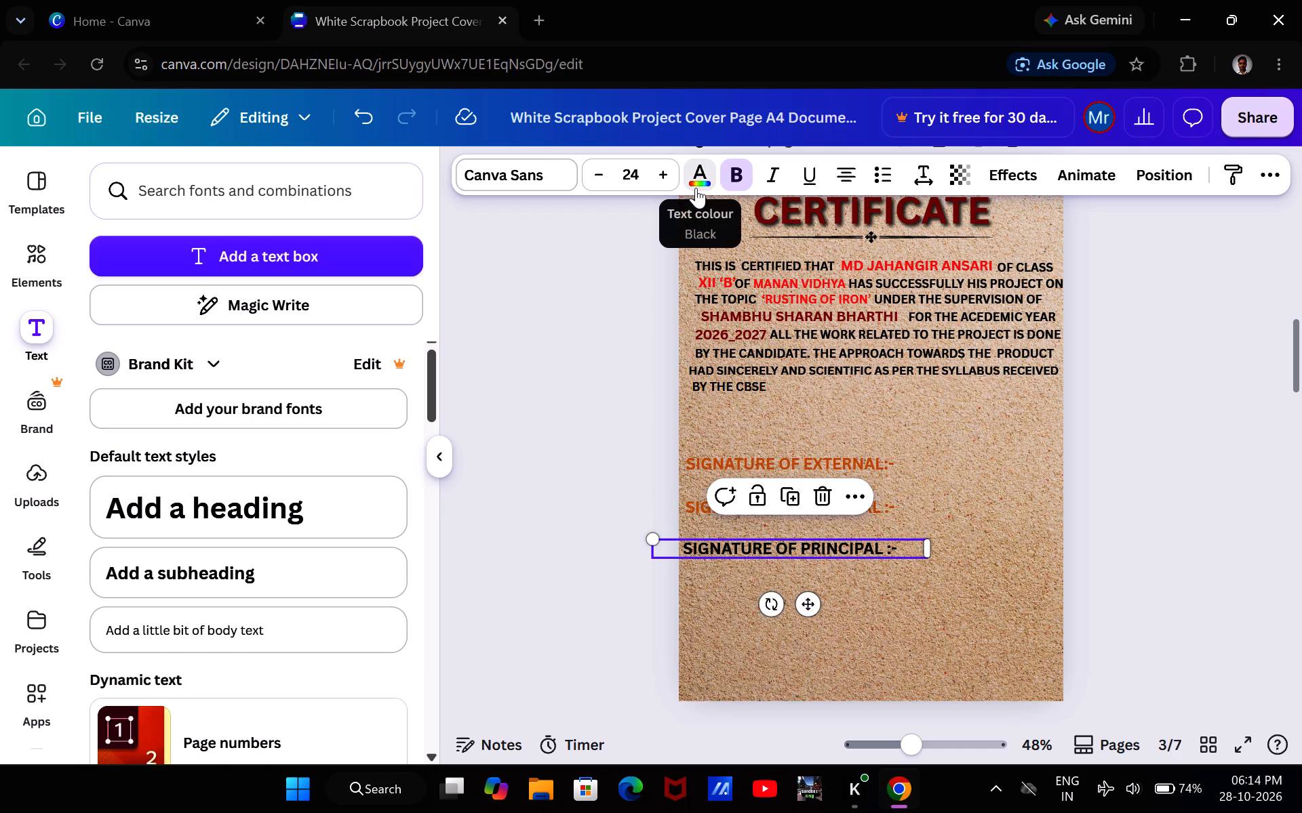
left_click(697, 175)
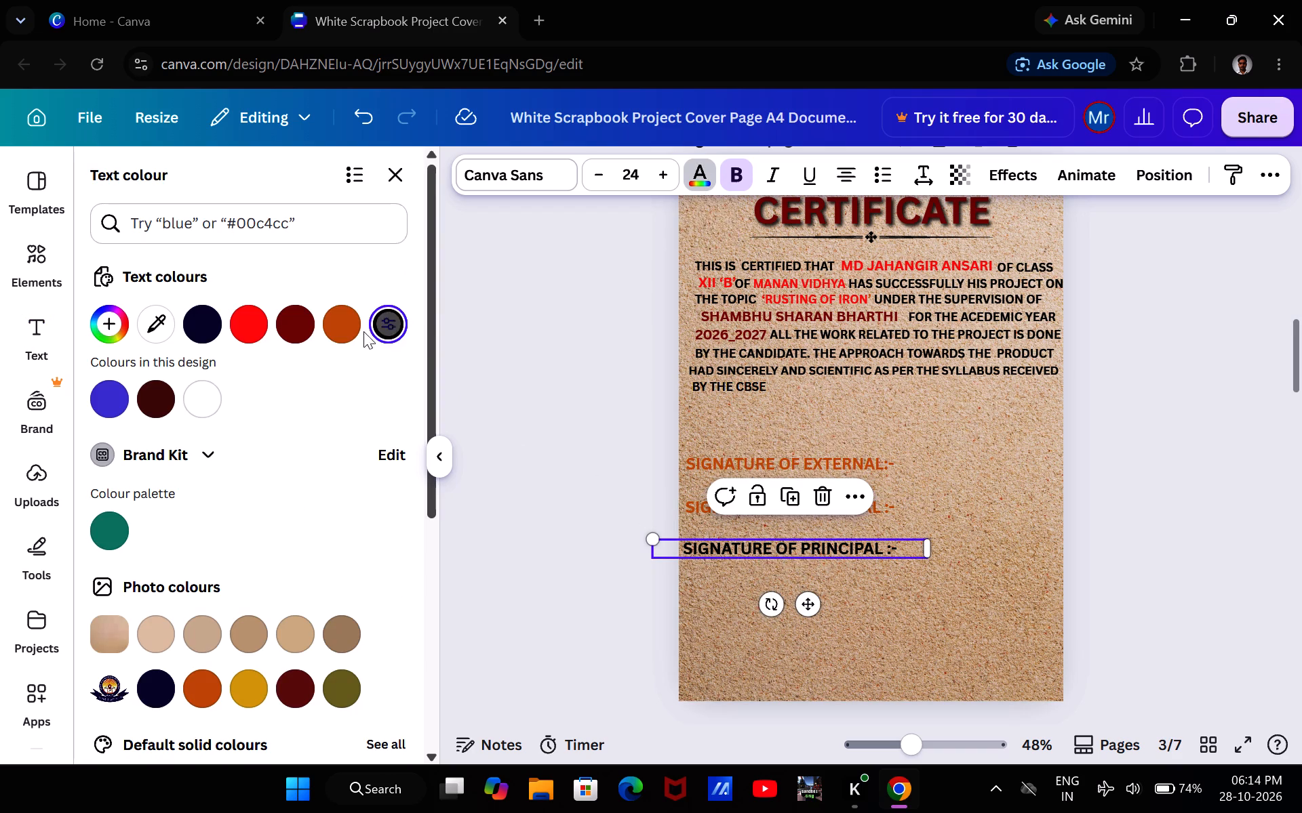
left_click(349, 328)
left_click(536, 403)
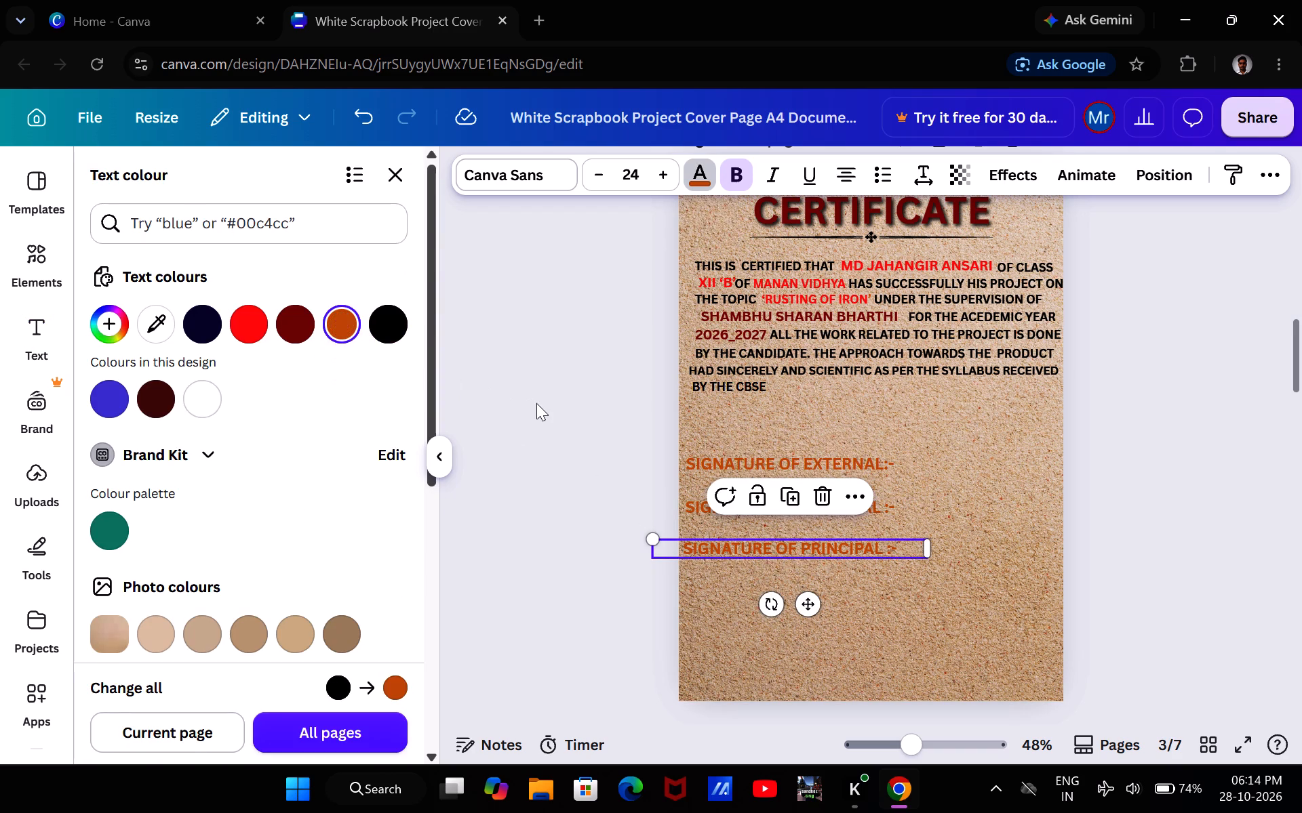
left_click(536, 403)
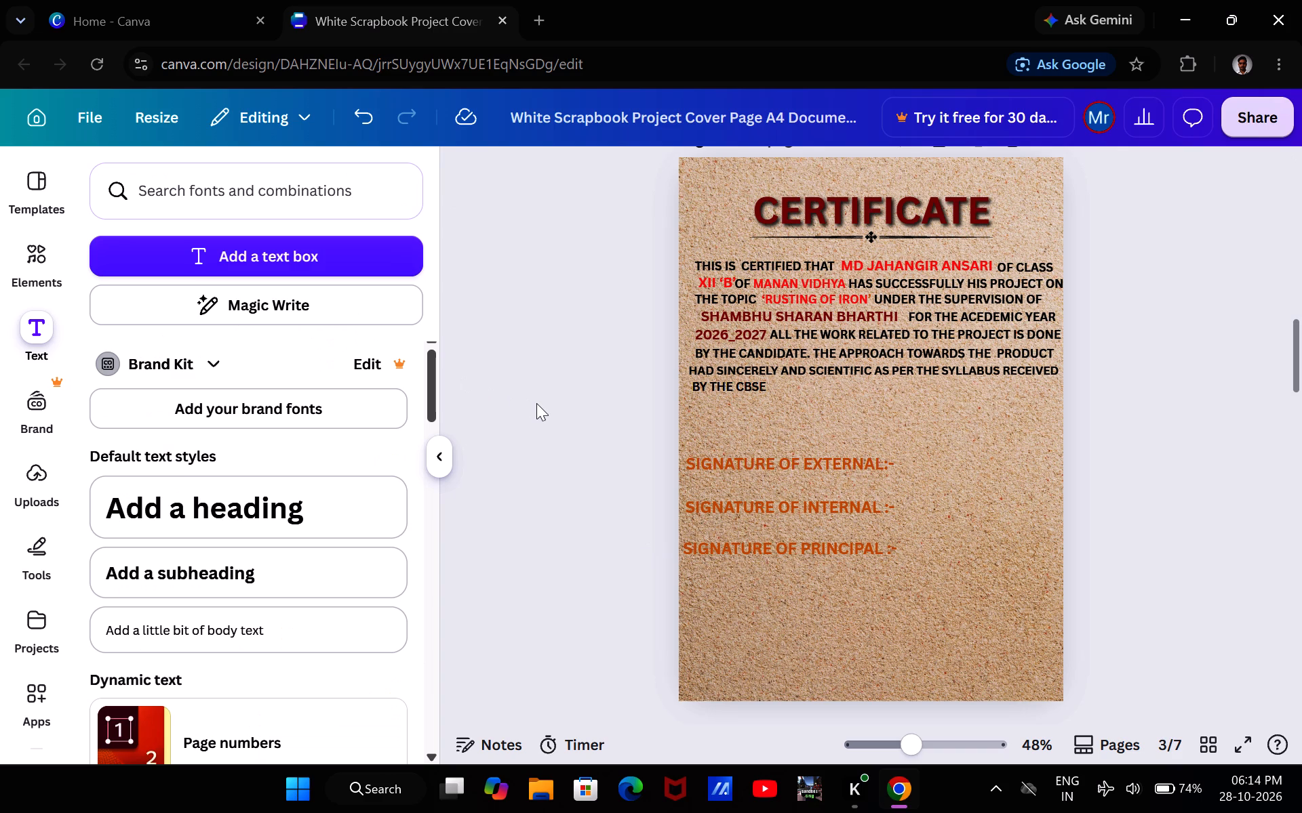
Nudge the class text "XII 'B'" slightly left to open a gap before "OF" in the paragraph's second line.
scroll(536, 403, "down", 1)
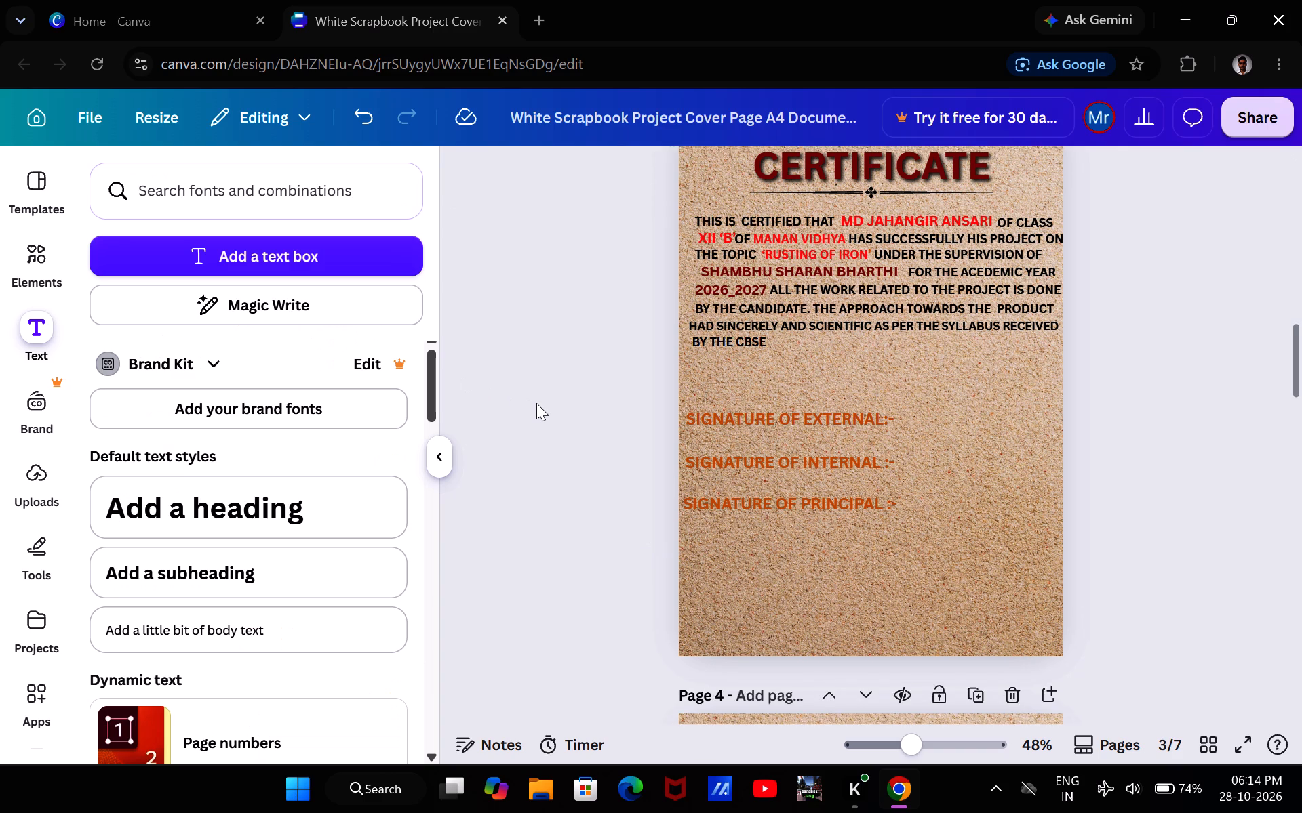
scroll(536, 403, "down", 1)
scroll(536, 403, "up", 1)
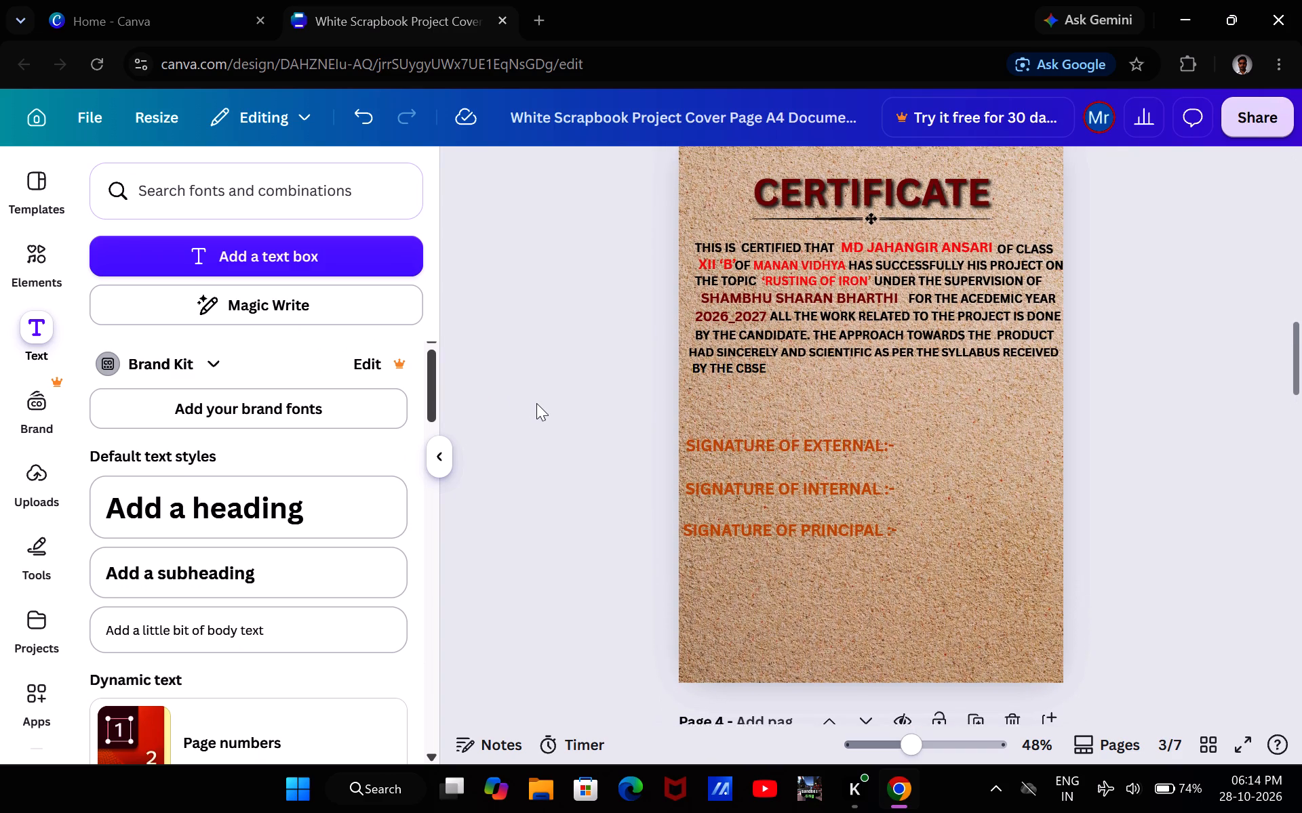
scroll(536, 403, "up", 1)
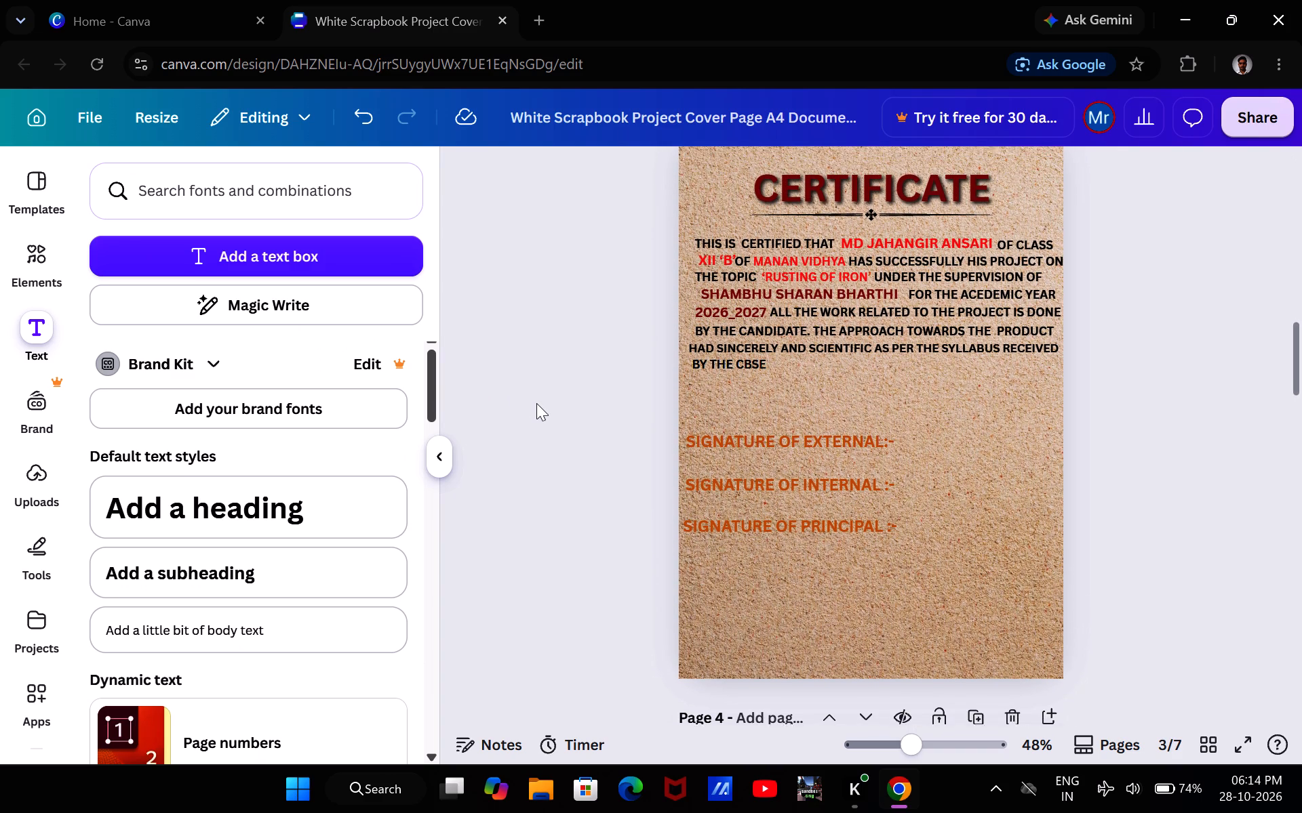
left_click(756, 255)
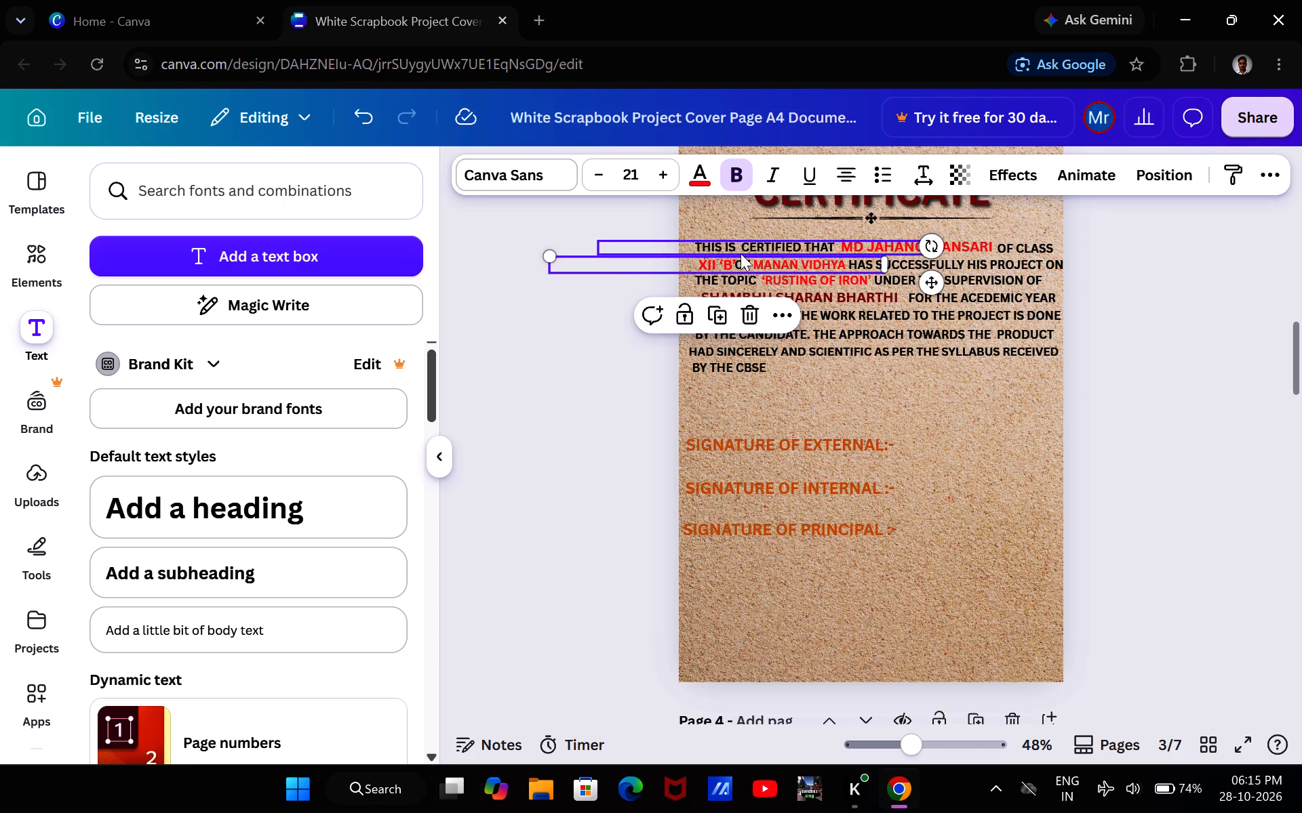
left_click_drag(928, 278, 923, 278)
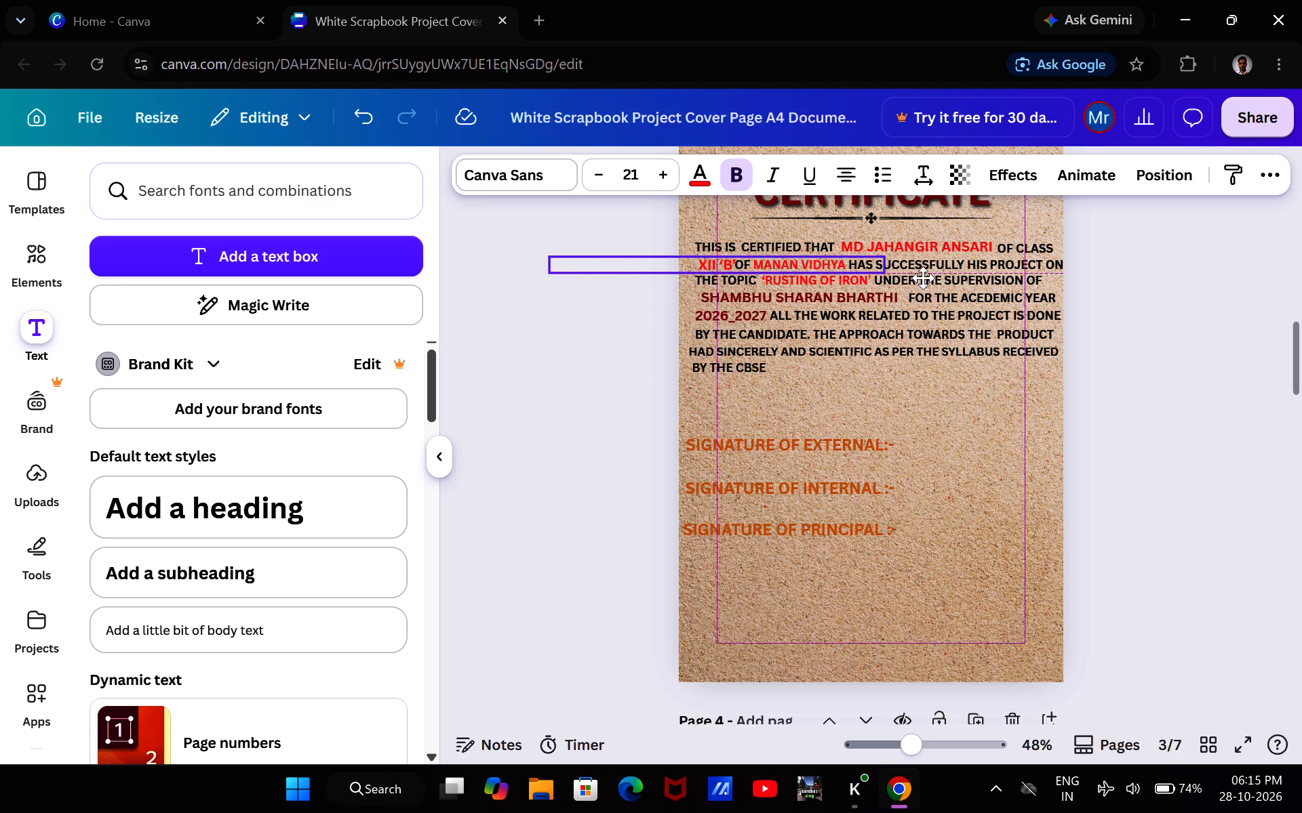
left_click_drag(923, 278, 926, 278)
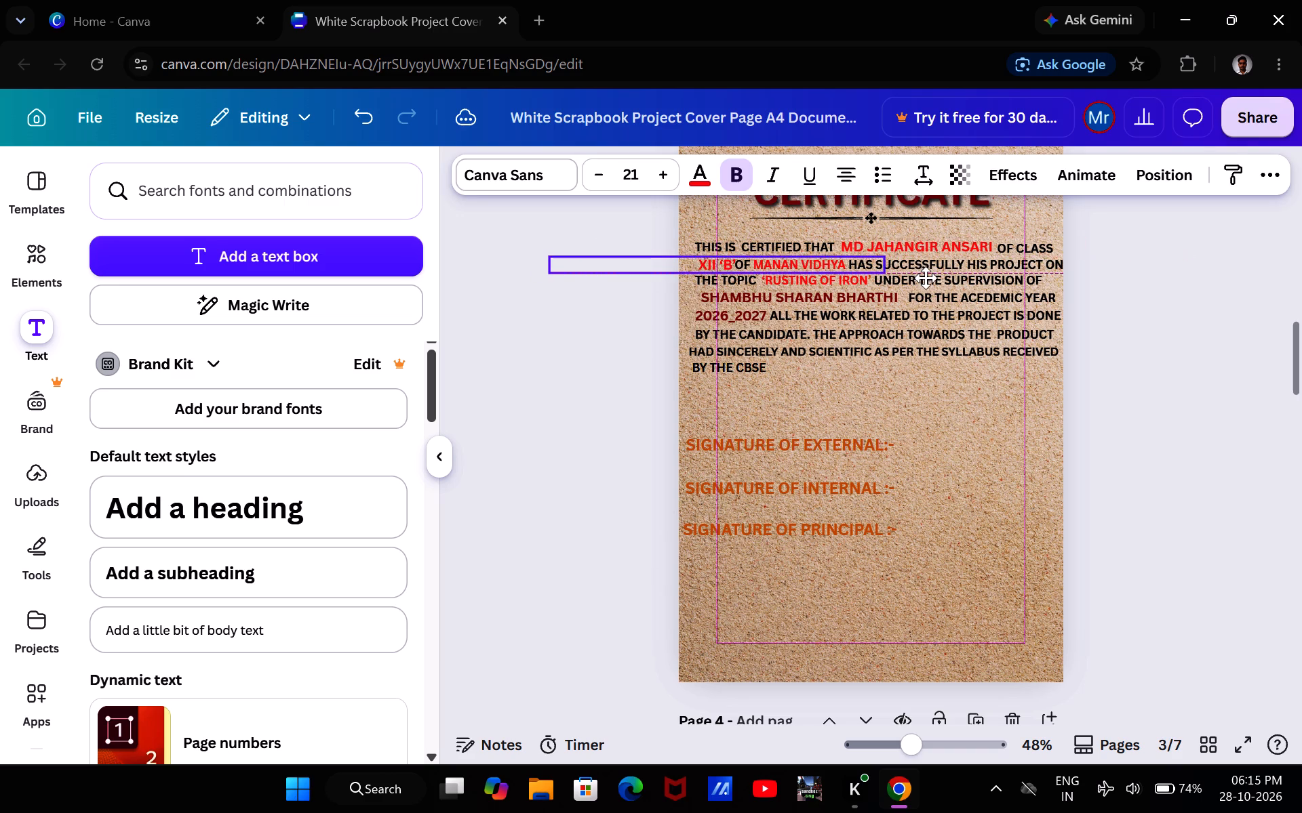
left_click_drag(926, 278, 921, 277)
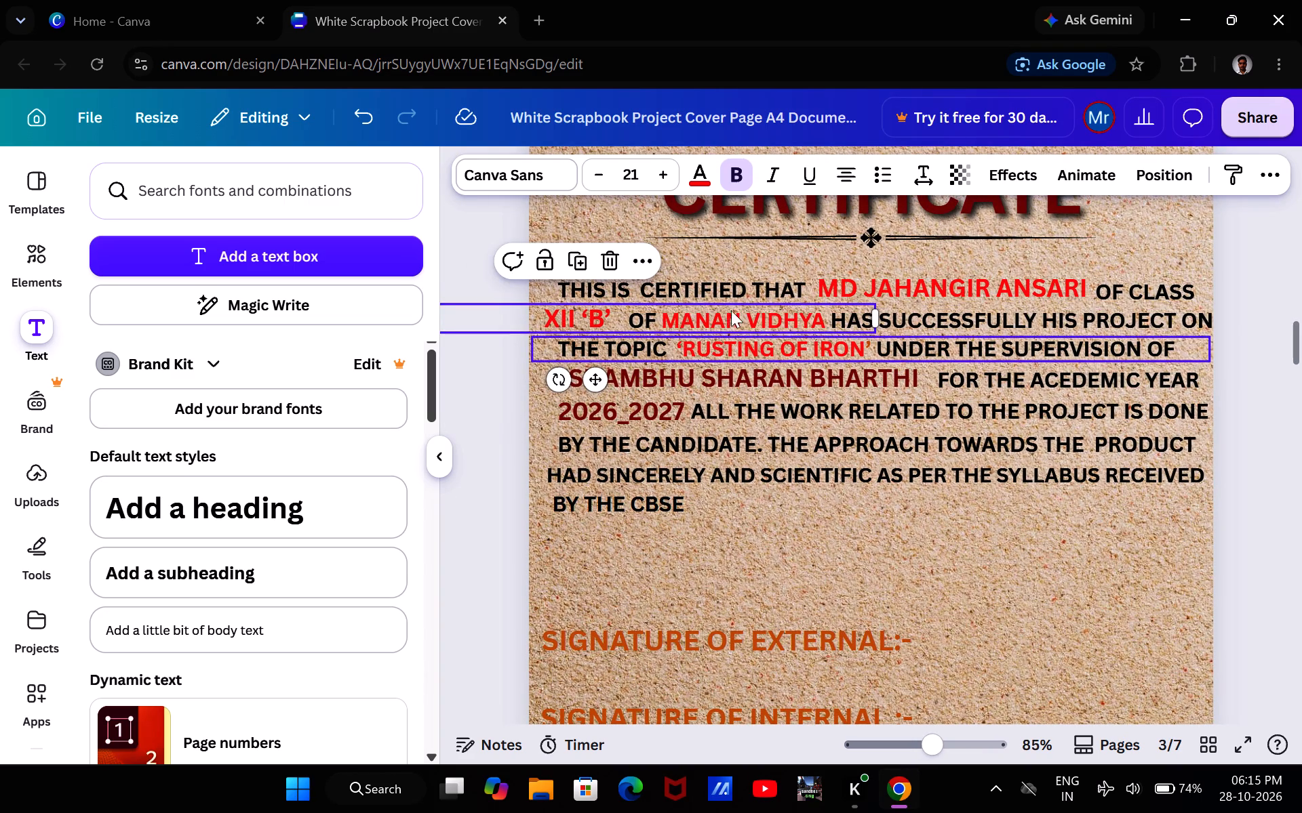
Reduce the "OF MANAN VIDHYA" text to font size 16 and move it left, close to the class text.
left_click(749, 314)
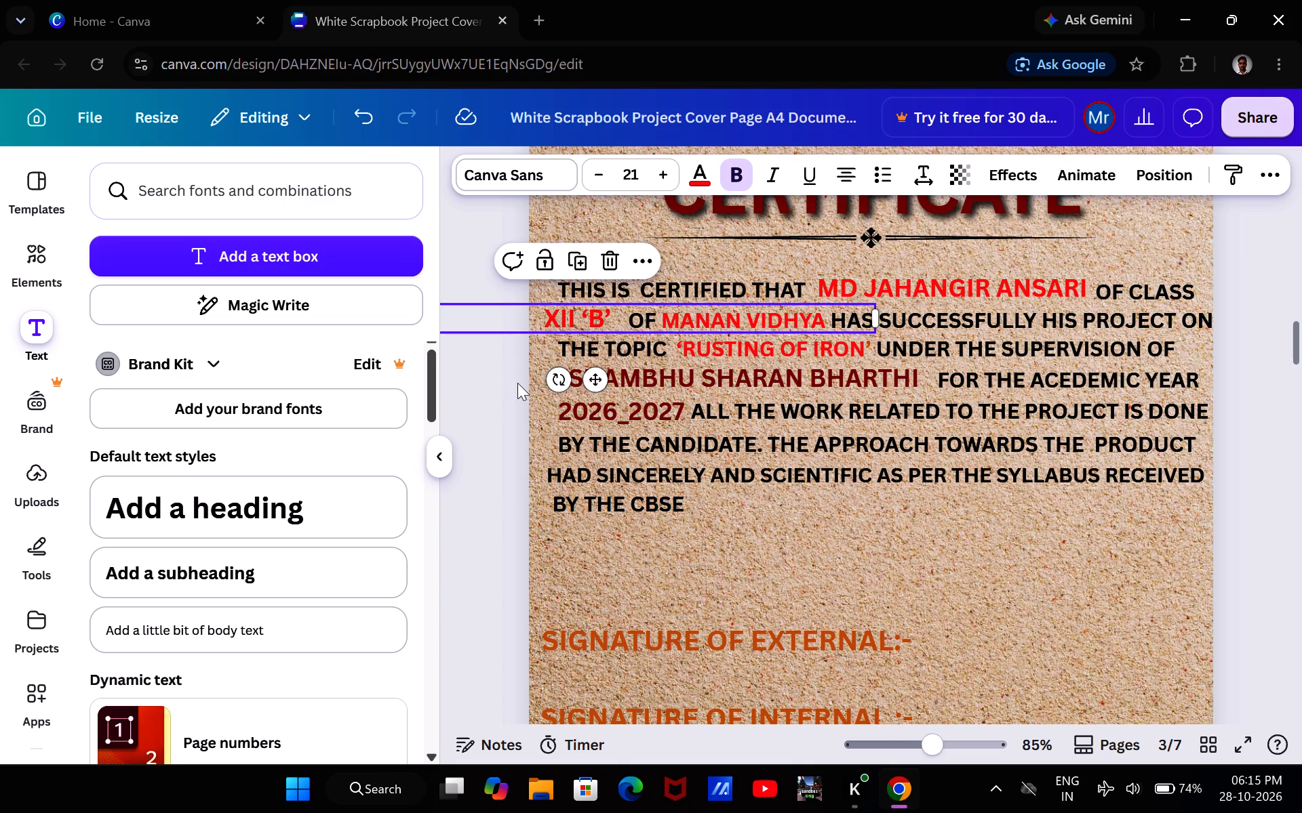
left_click(682, 309)
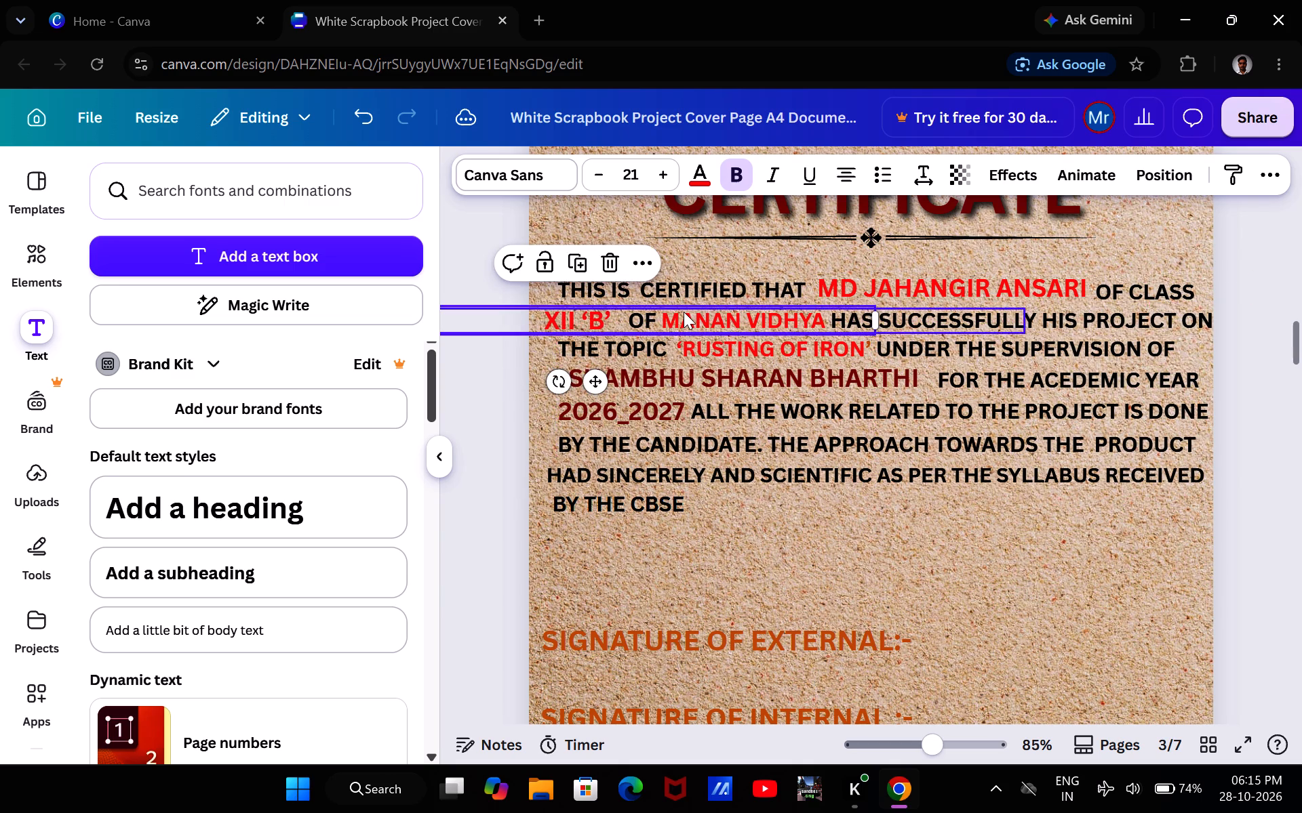
double_click(933, 313)
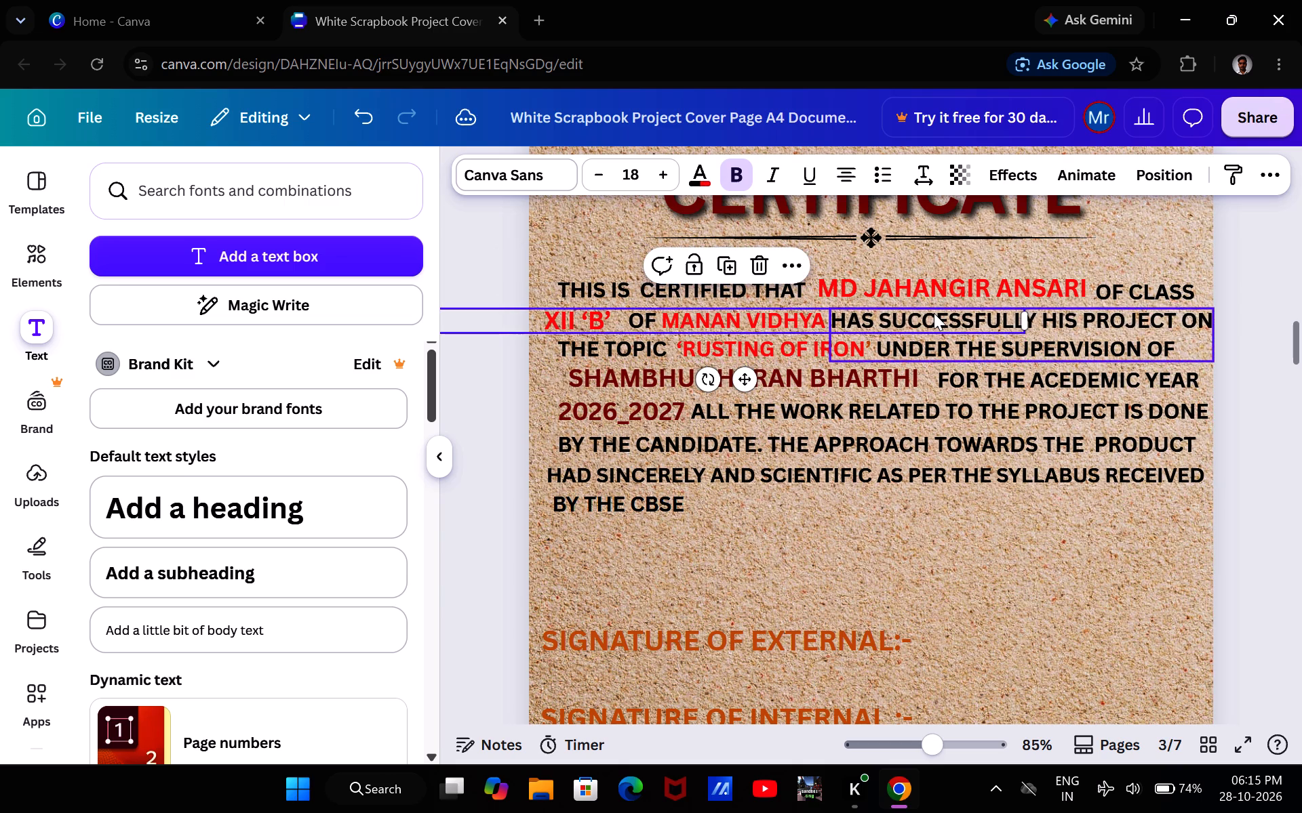
left_click(610, 178)
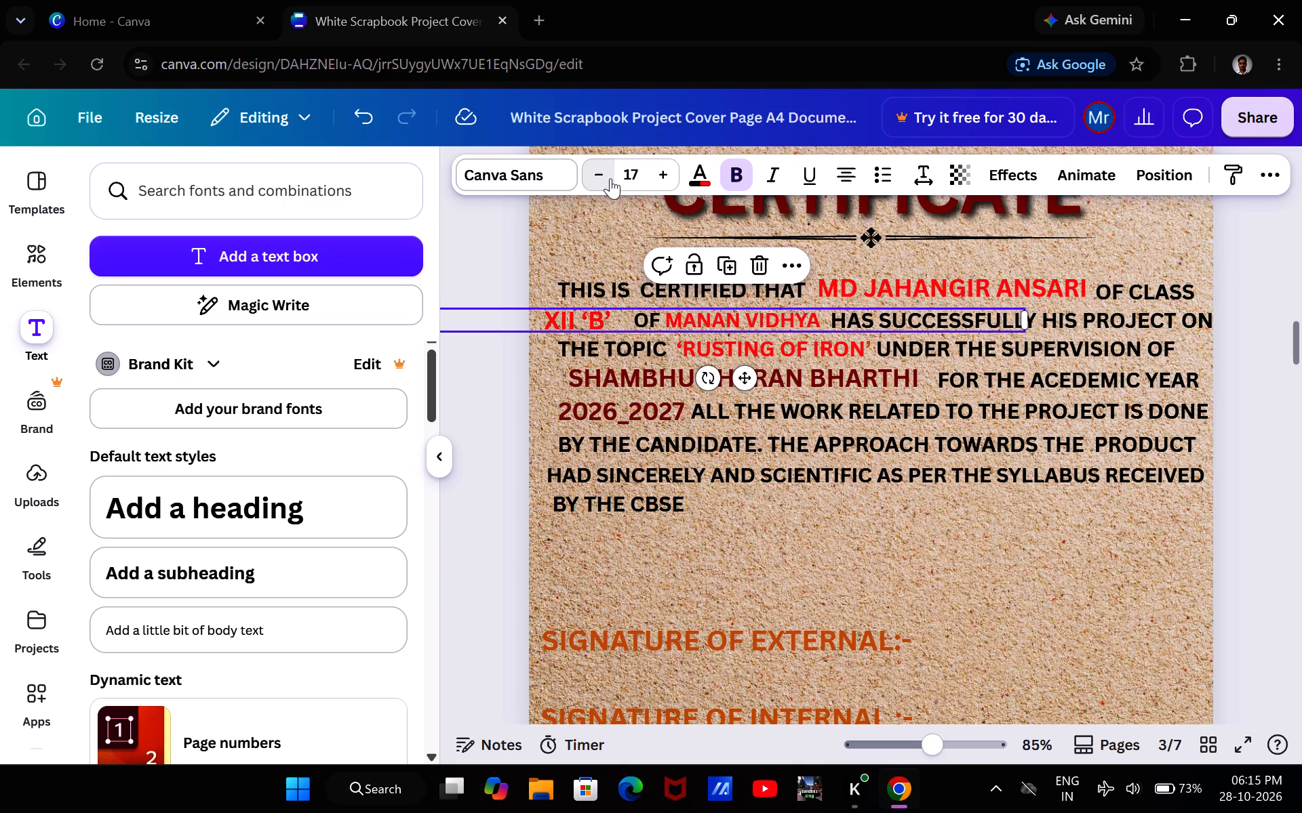
left_click(610, 178)
left_click_drag(713, 314, 690, 317)
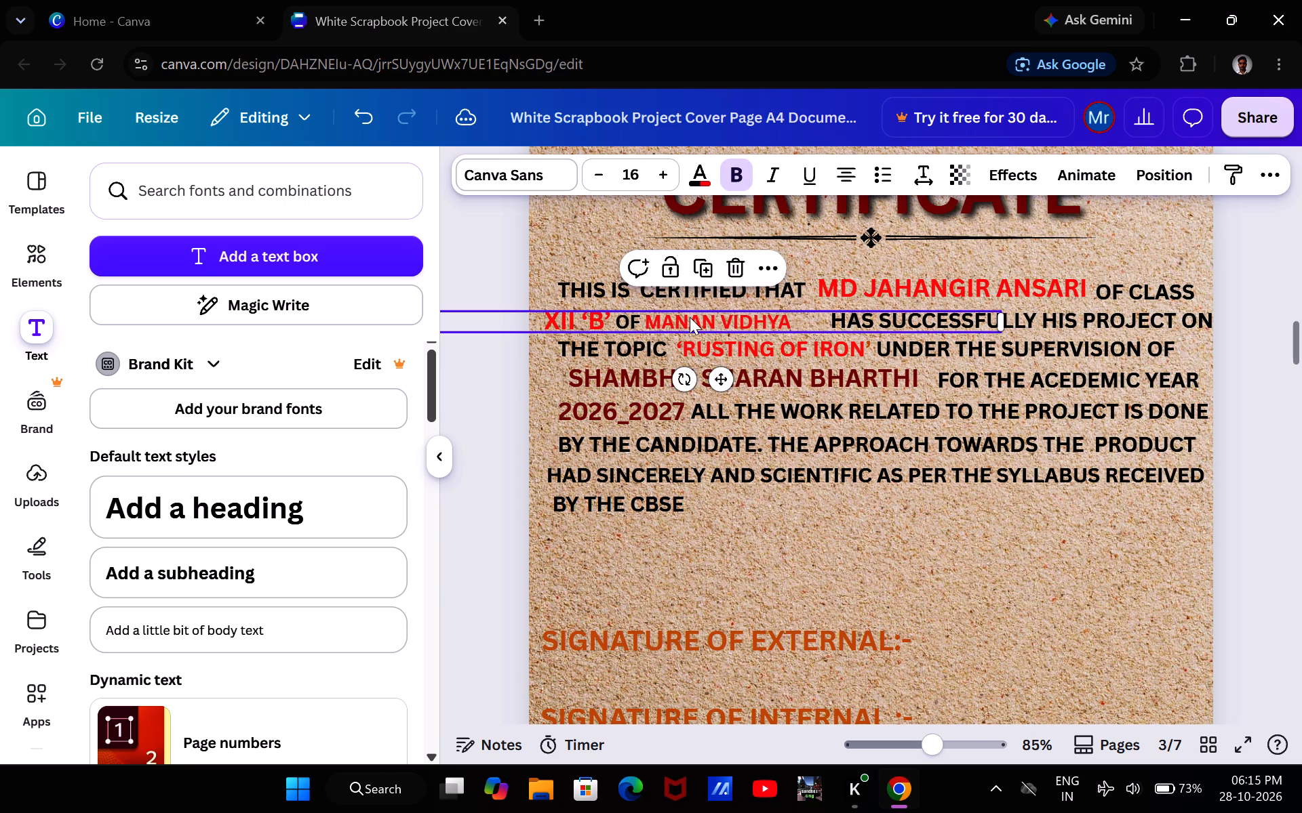
left_click(505, 350)
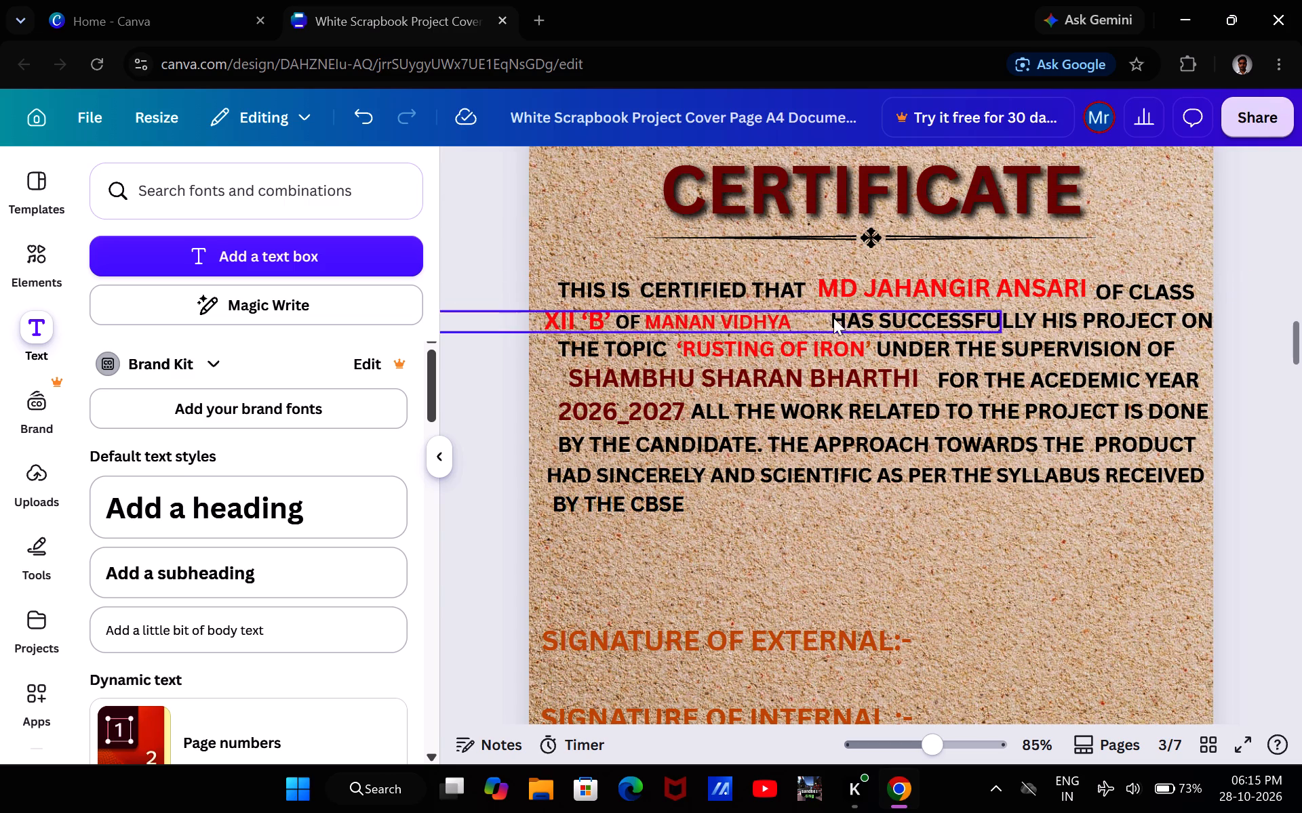
Move the "HAS SUCCESSFULLY HIS PROJECT ON" text left so it sits just after the school name.
left_click(930, 314)
left_click_drag(930, 314, 913, 314)
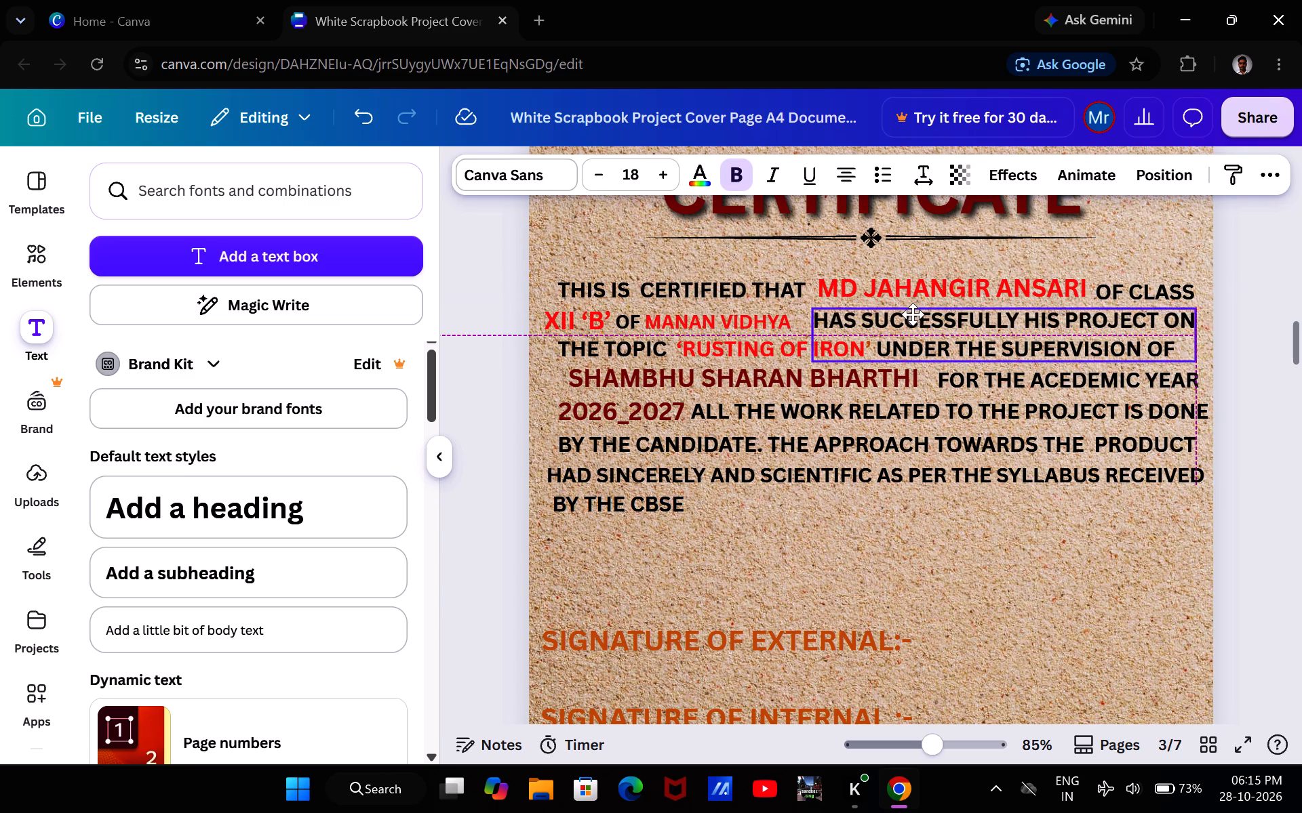
left_click_drag(913, 314, 901, 314)
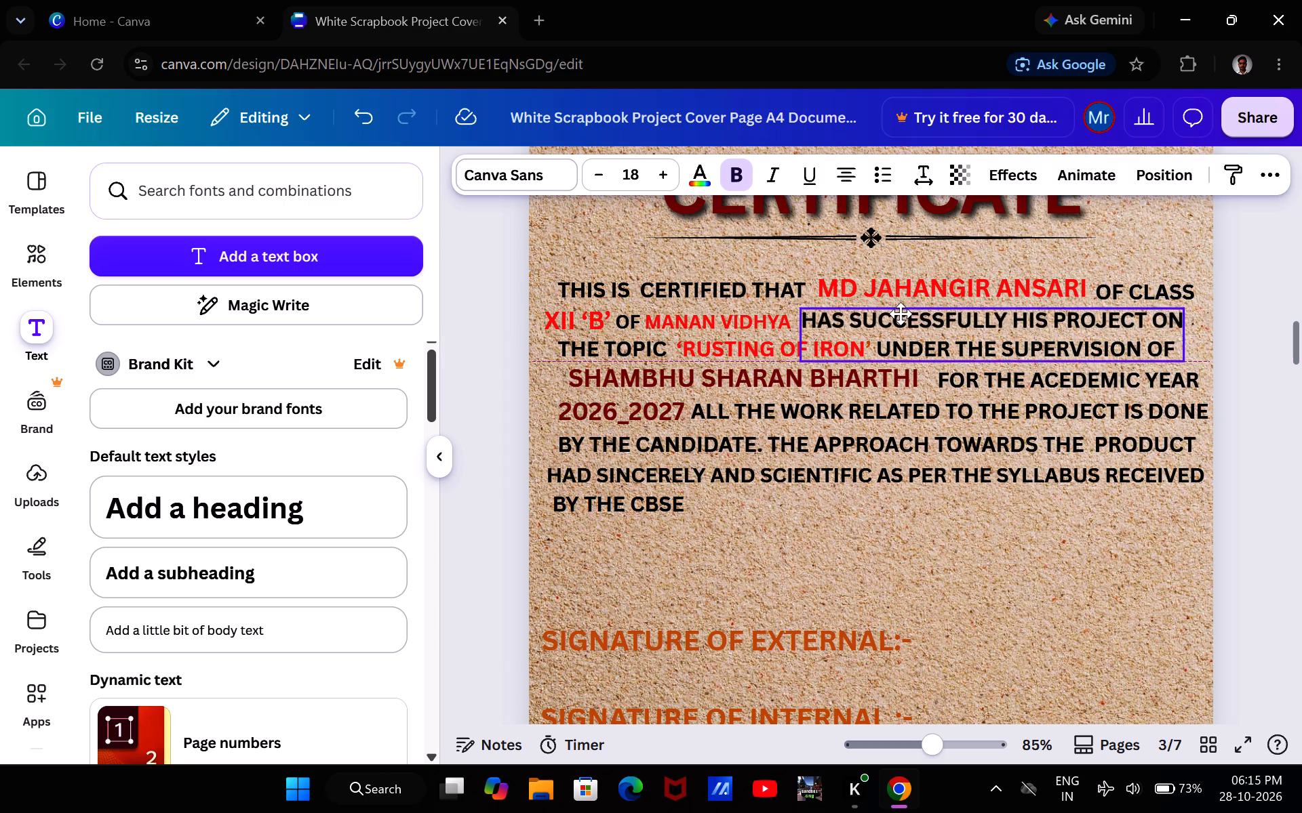
left_click_drag(901, 314, 900, 314)
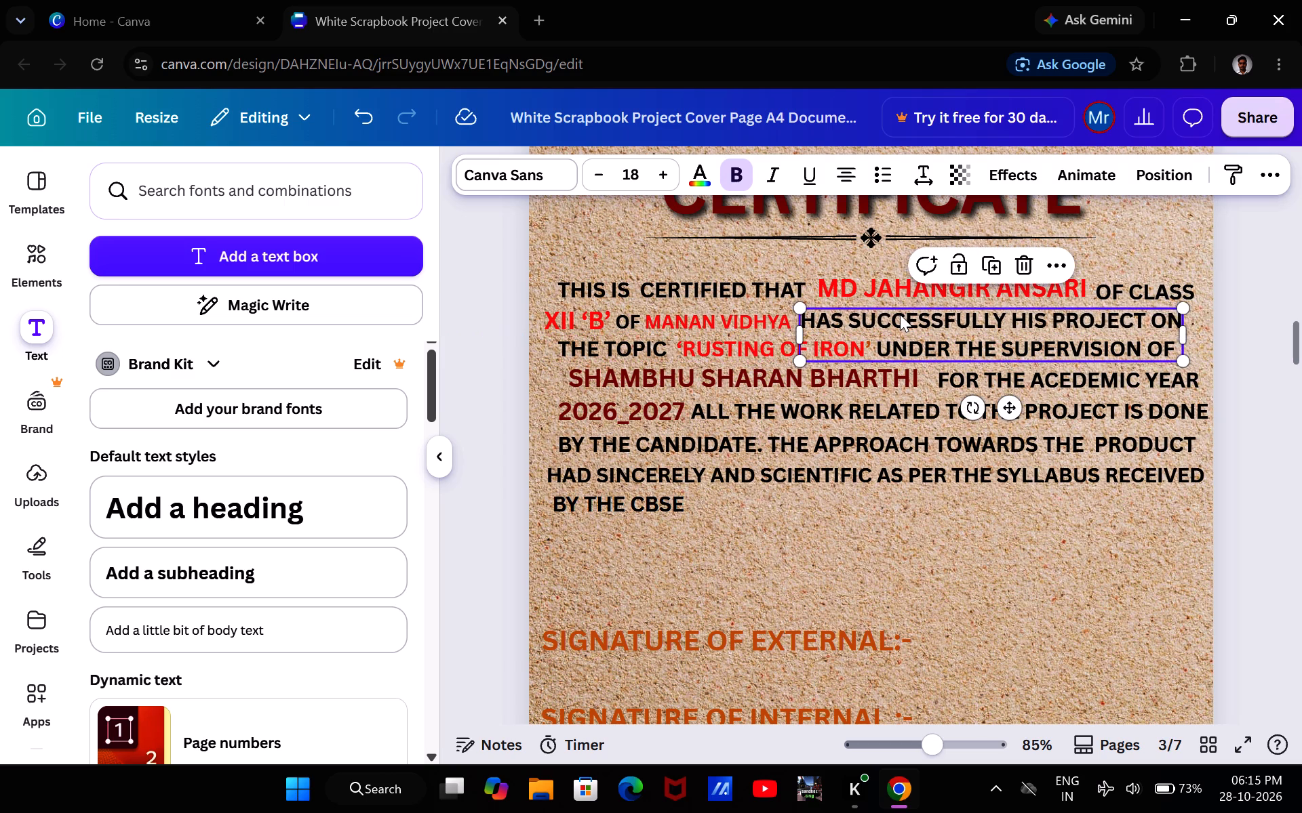
Move the "OF CLASS" text slightly left, close to the student's name on the first line.
left_click_drag(1122, 285, 1114, 284)
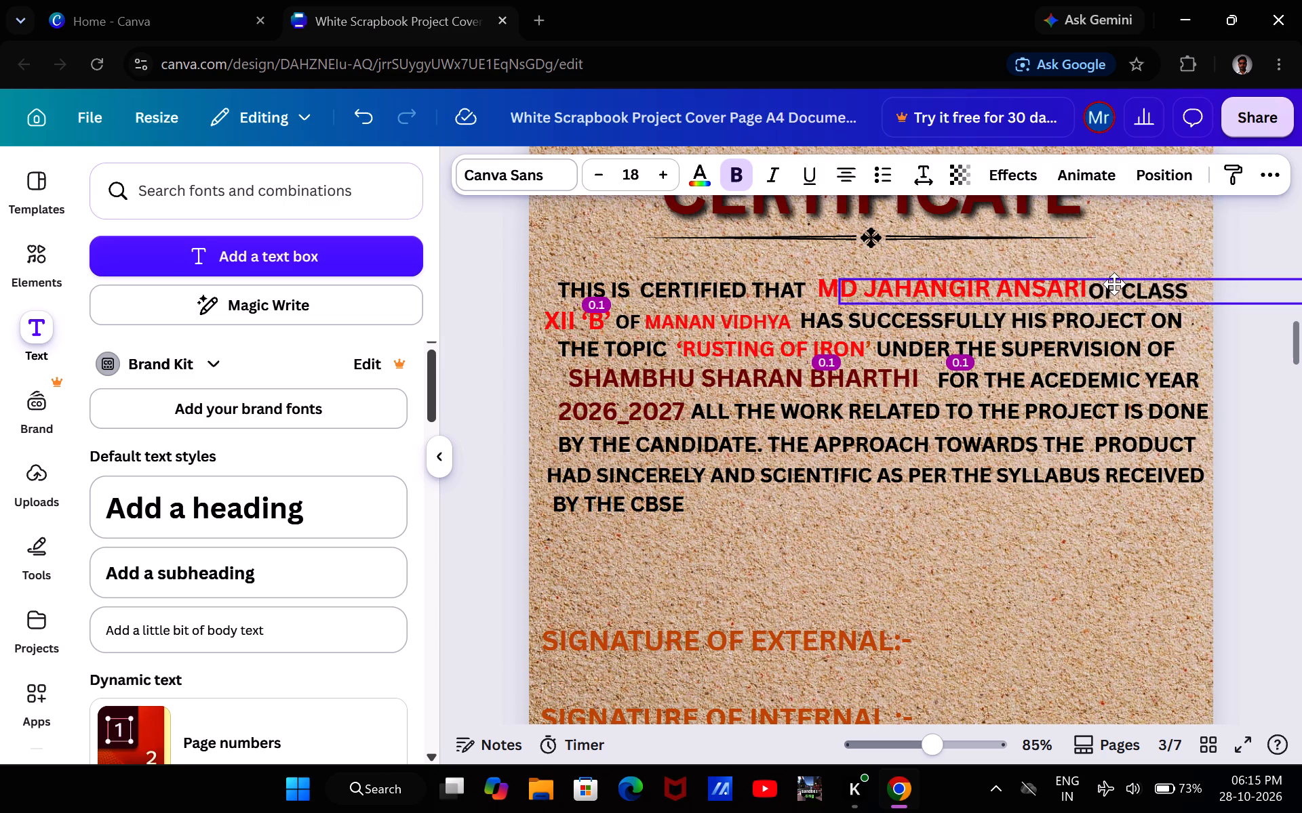
left_click_drag(1114, 284, 1115, 283)
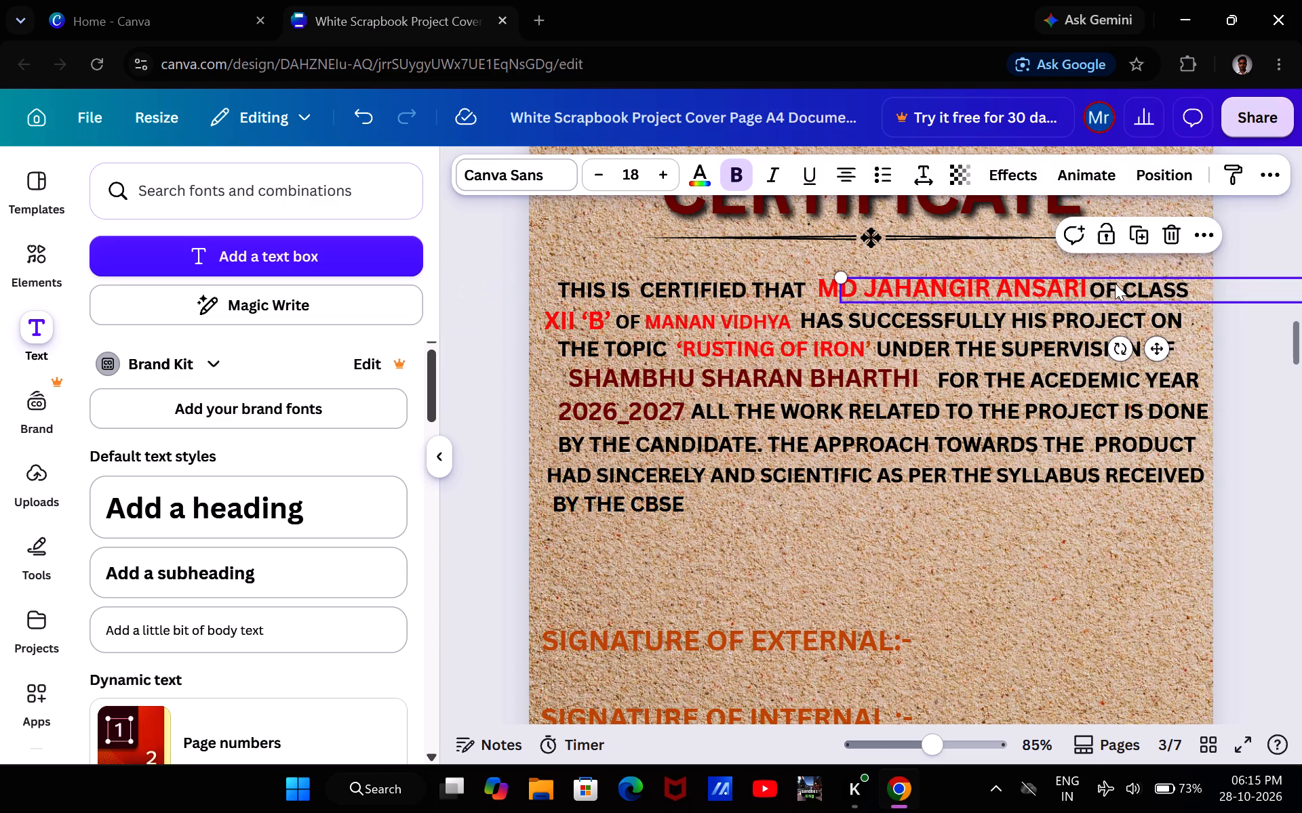
Nudge the "FOR THE ACEDEMIC YEAR" text slightly left, keeping it level with the supervisor's name.
double_click(1164, 379)
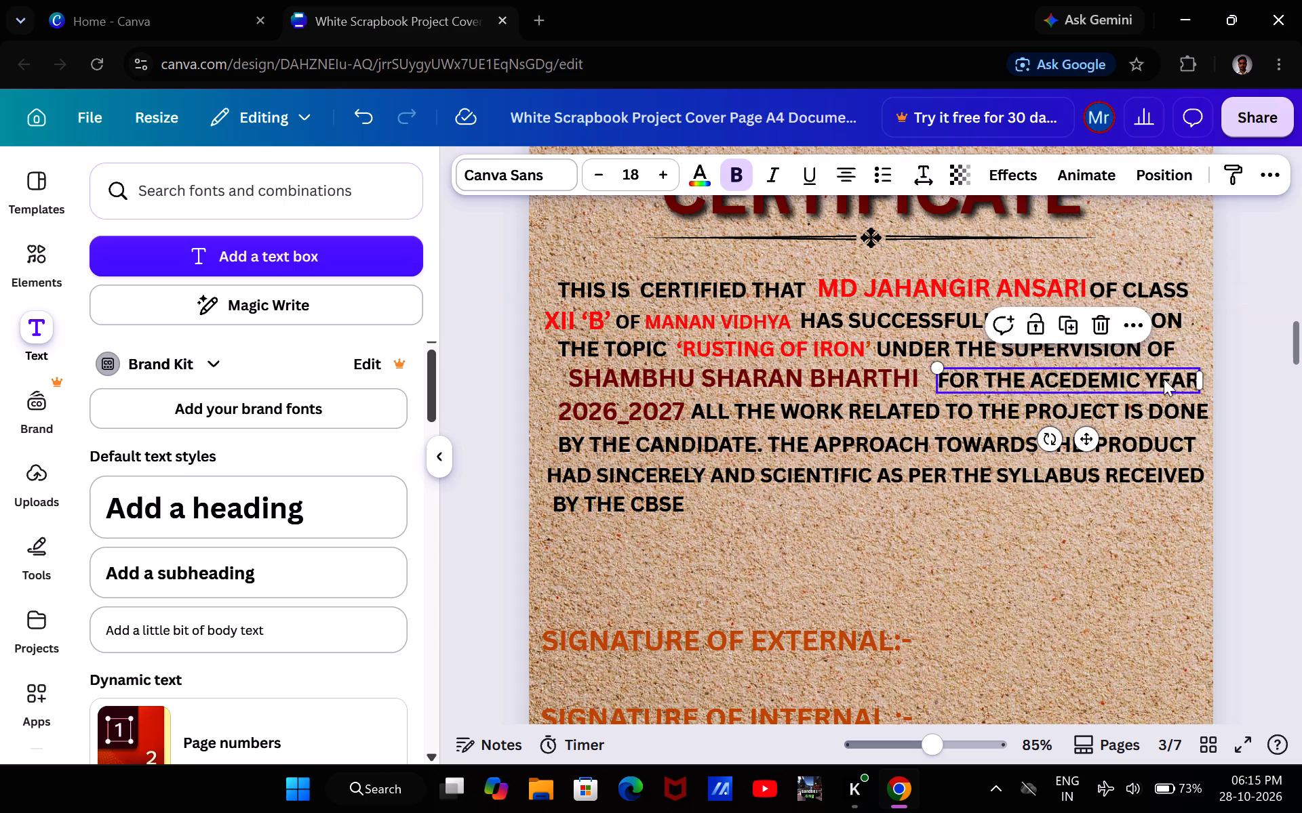
left_click_drag(1164, 379, 1154, 377)
left_click(1154, 377)
left_click_drag(1154, 377, 1128, 413)
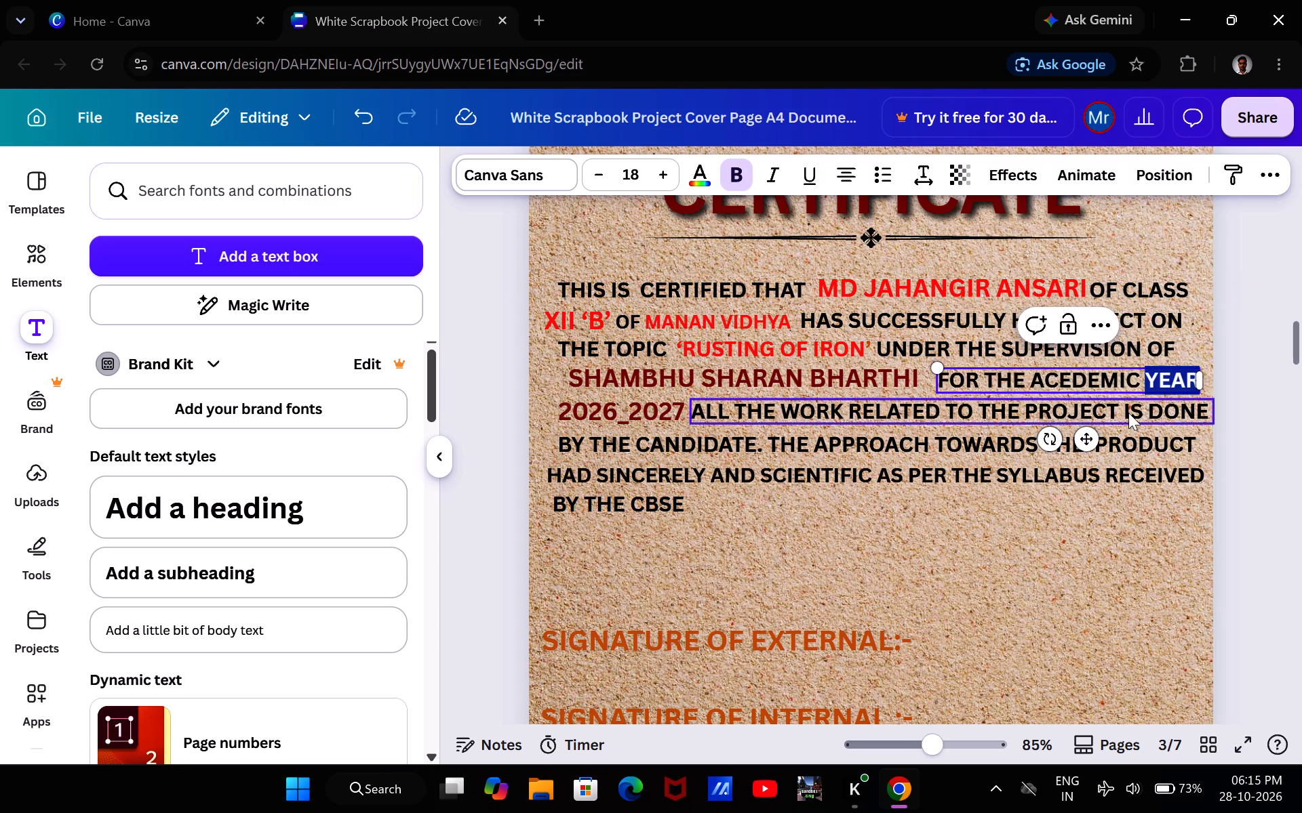
left_click_drag(1128, 413, 1092, 434)
left_click_drag(1092, 434, 1086, 434)
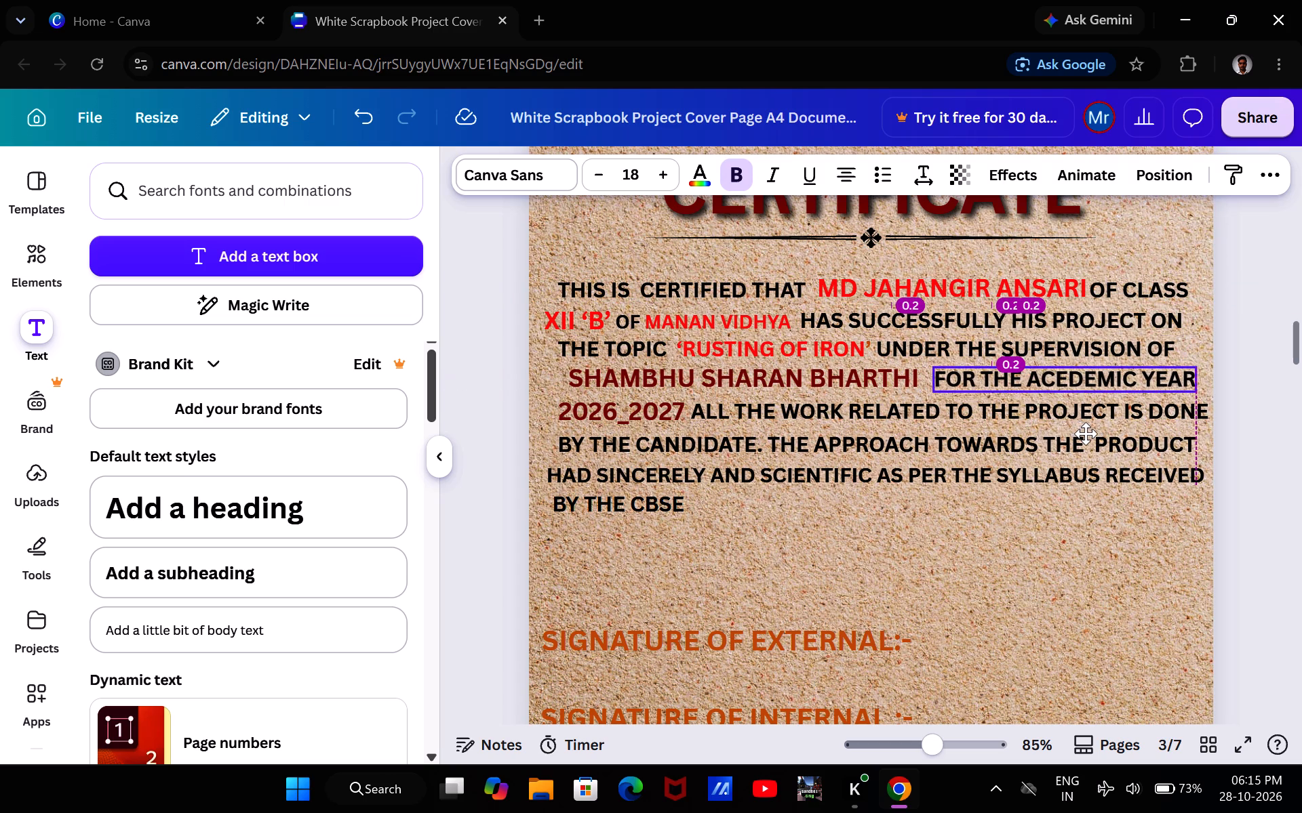
left_click_drag(1086, 434, 1082, 434)
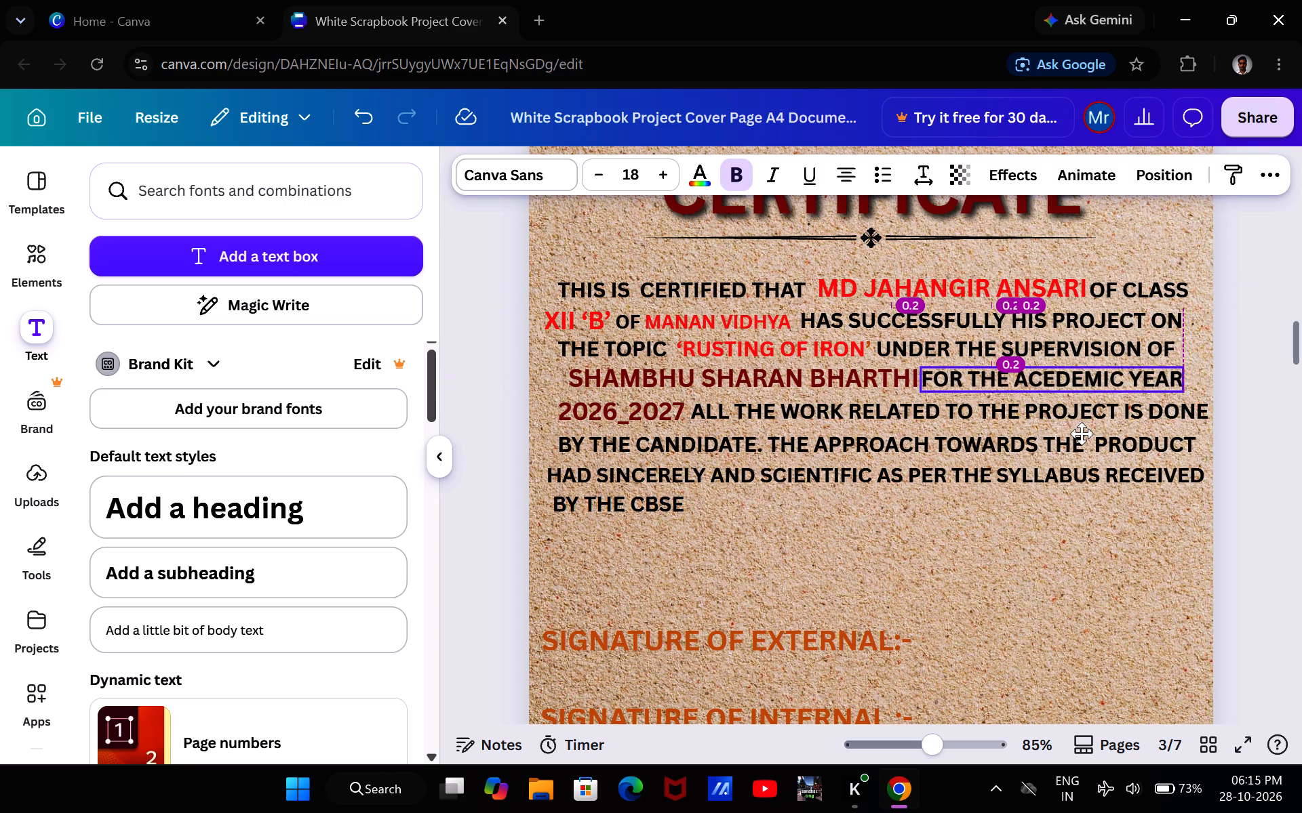
left_click_drag(1082, 434, 1082, 433)
left_click_drag(1082, 433, 1084, 433)
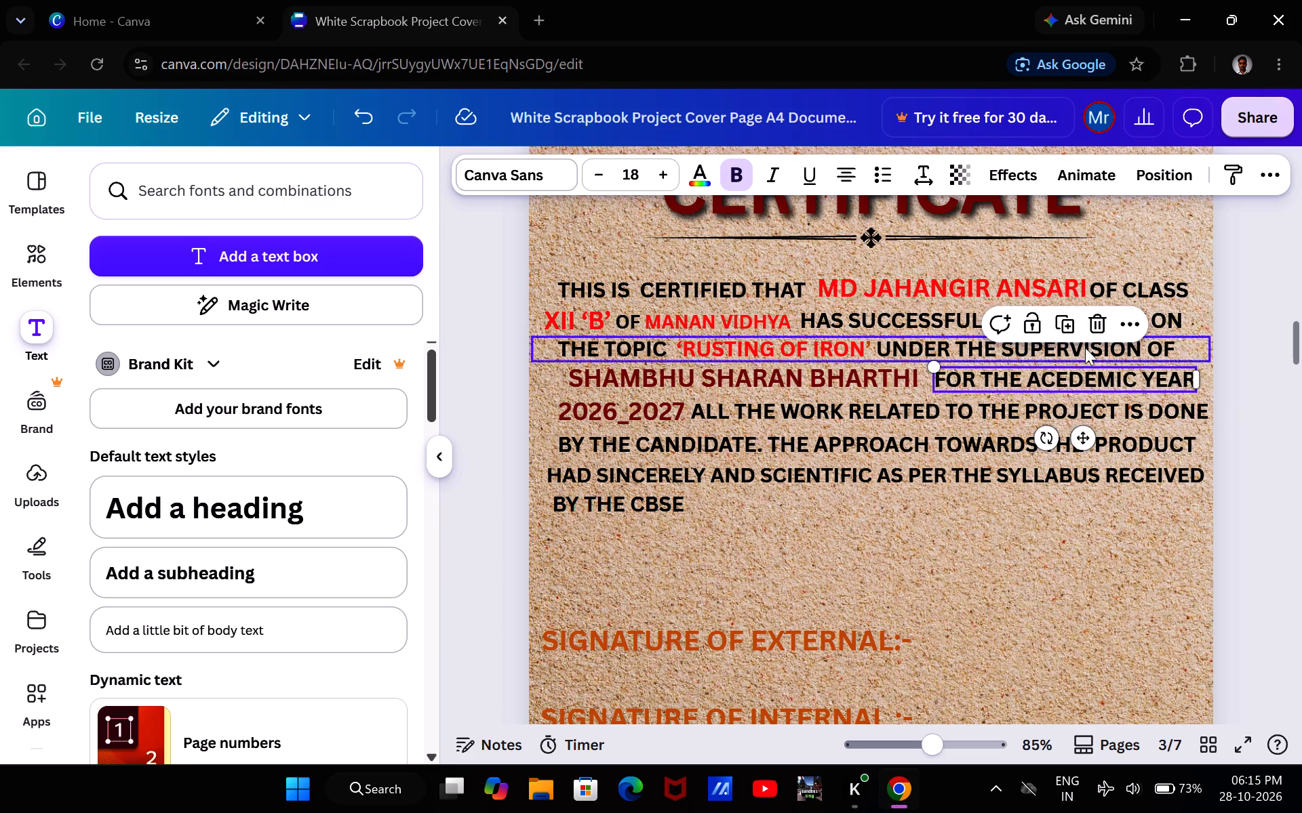
scroll(1057, 341, "left", 1)
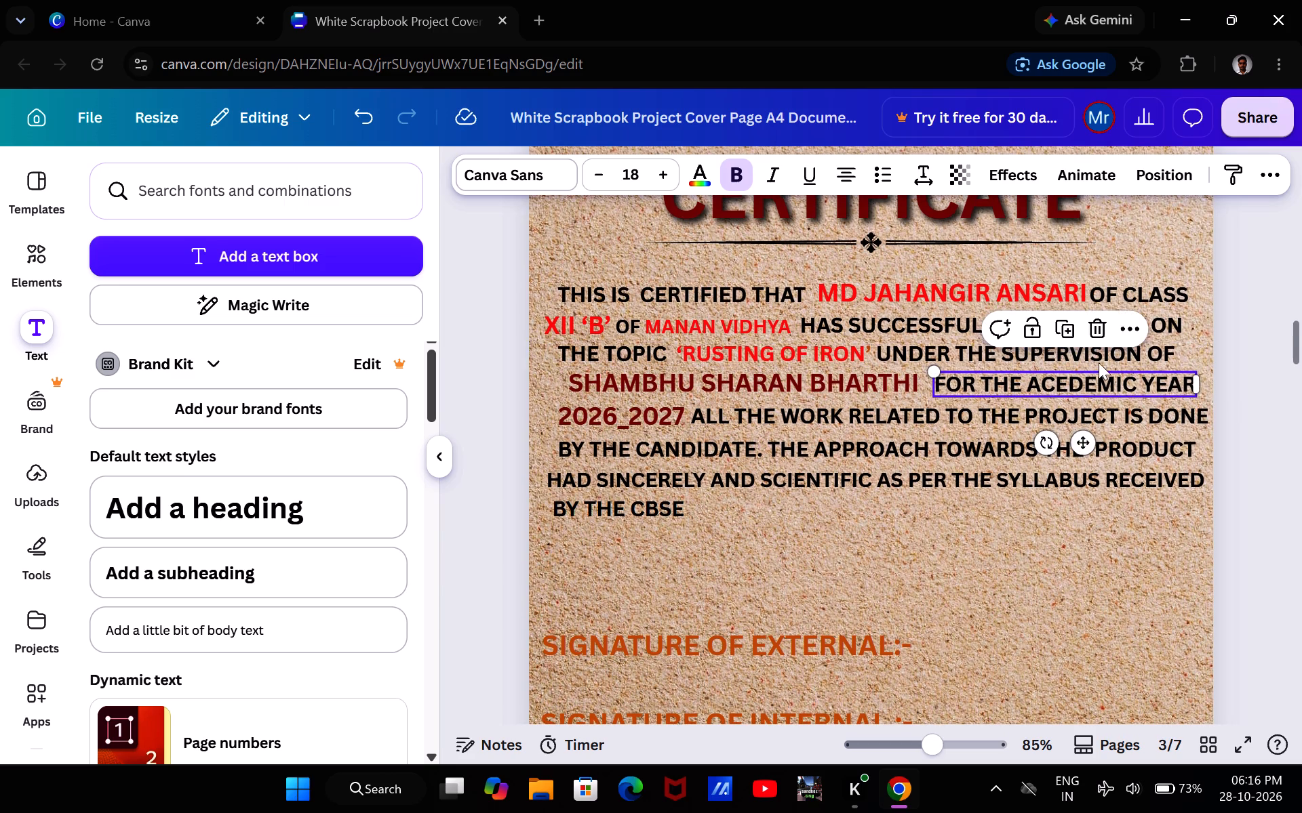
left_click(1244, 442)
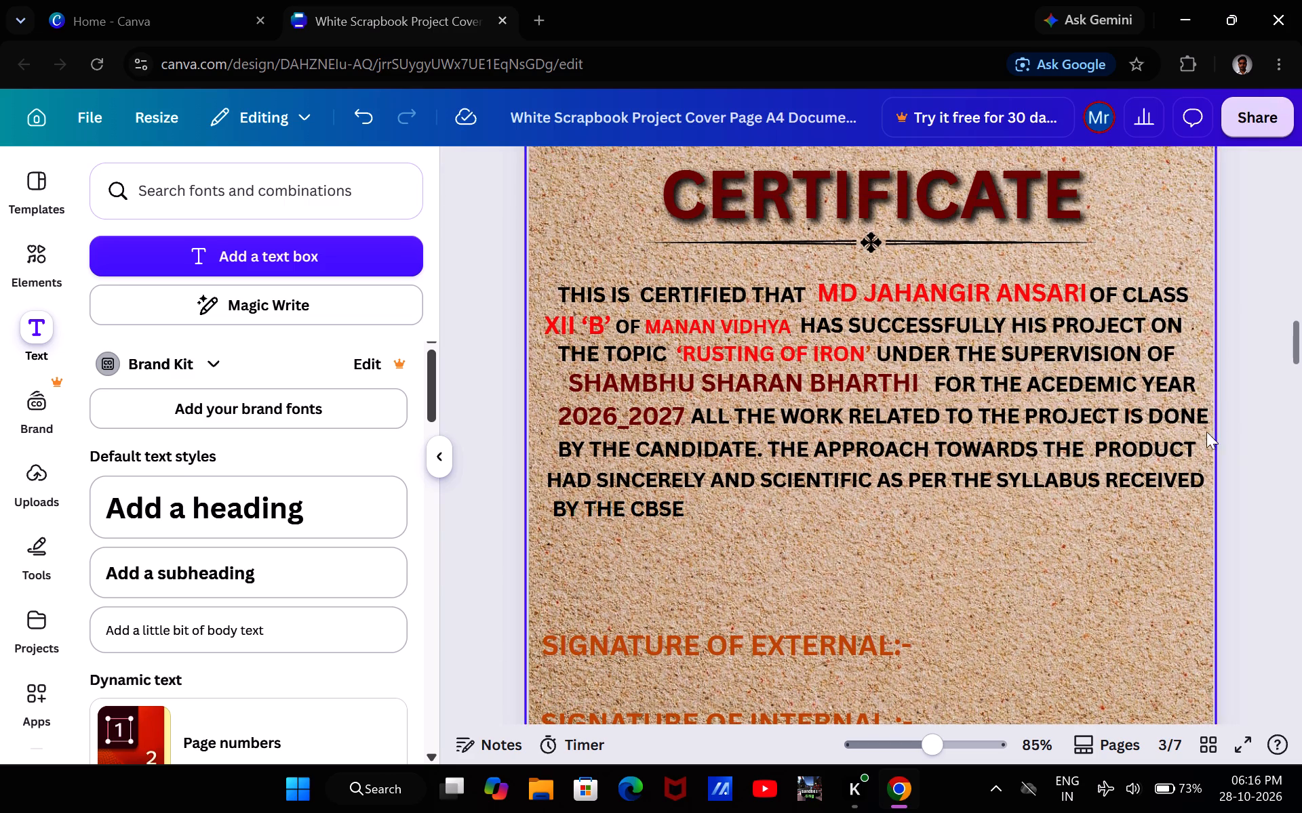
Reduce the "ALL THE WORK RELATED TO THE PROJECT IS DONE" and "BY THE CANDIDATE. THE APPROACH TOWARDS THE" texts to font size 17.
left_click(1157, 417)
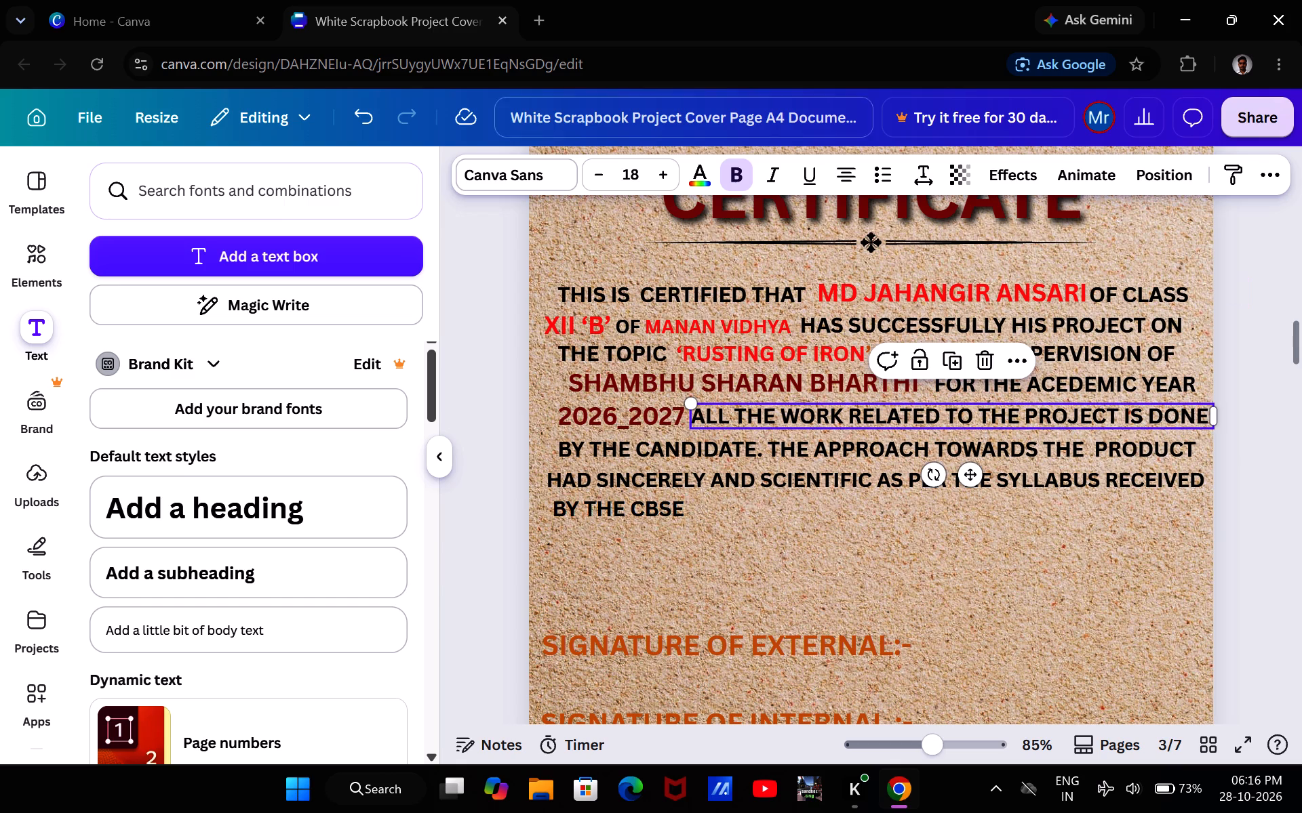
left_click(597, 171)
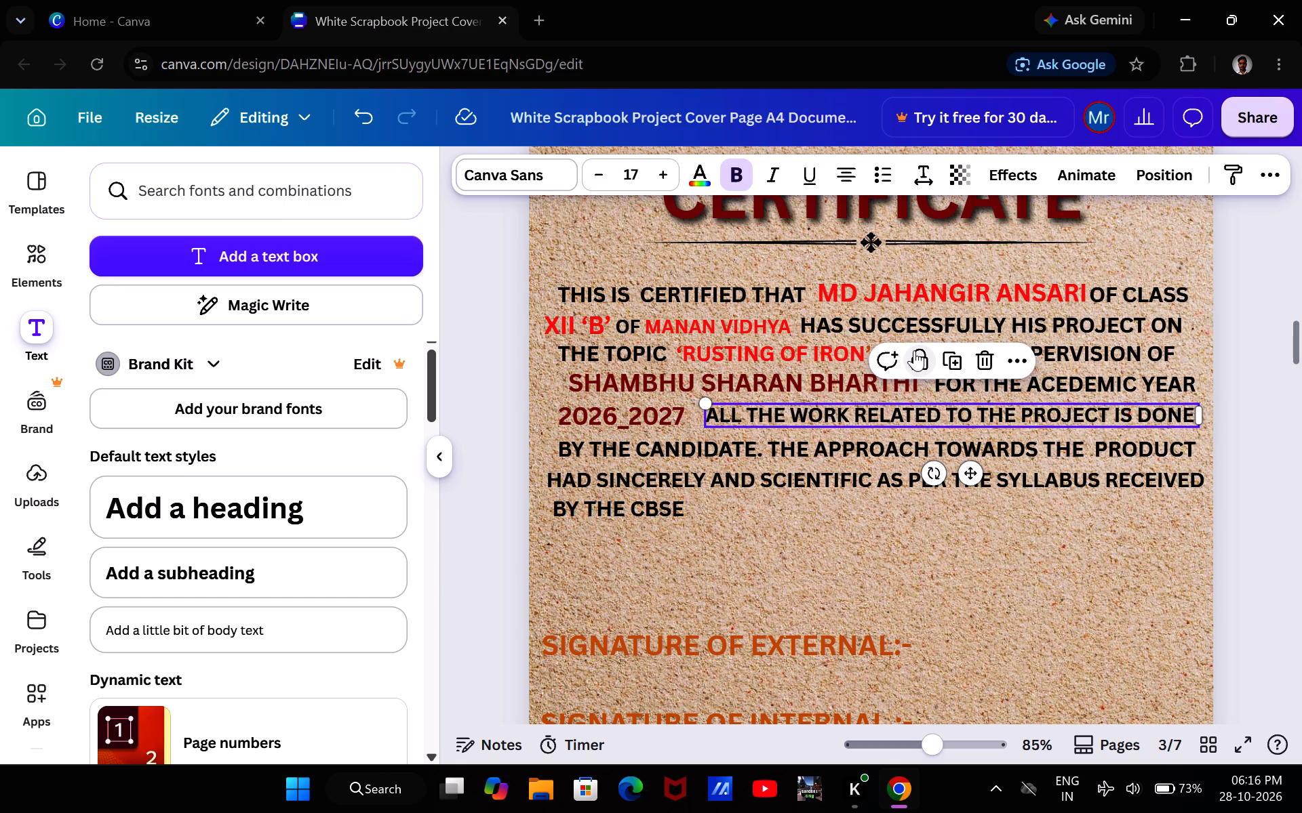
left_click(1263, 456)
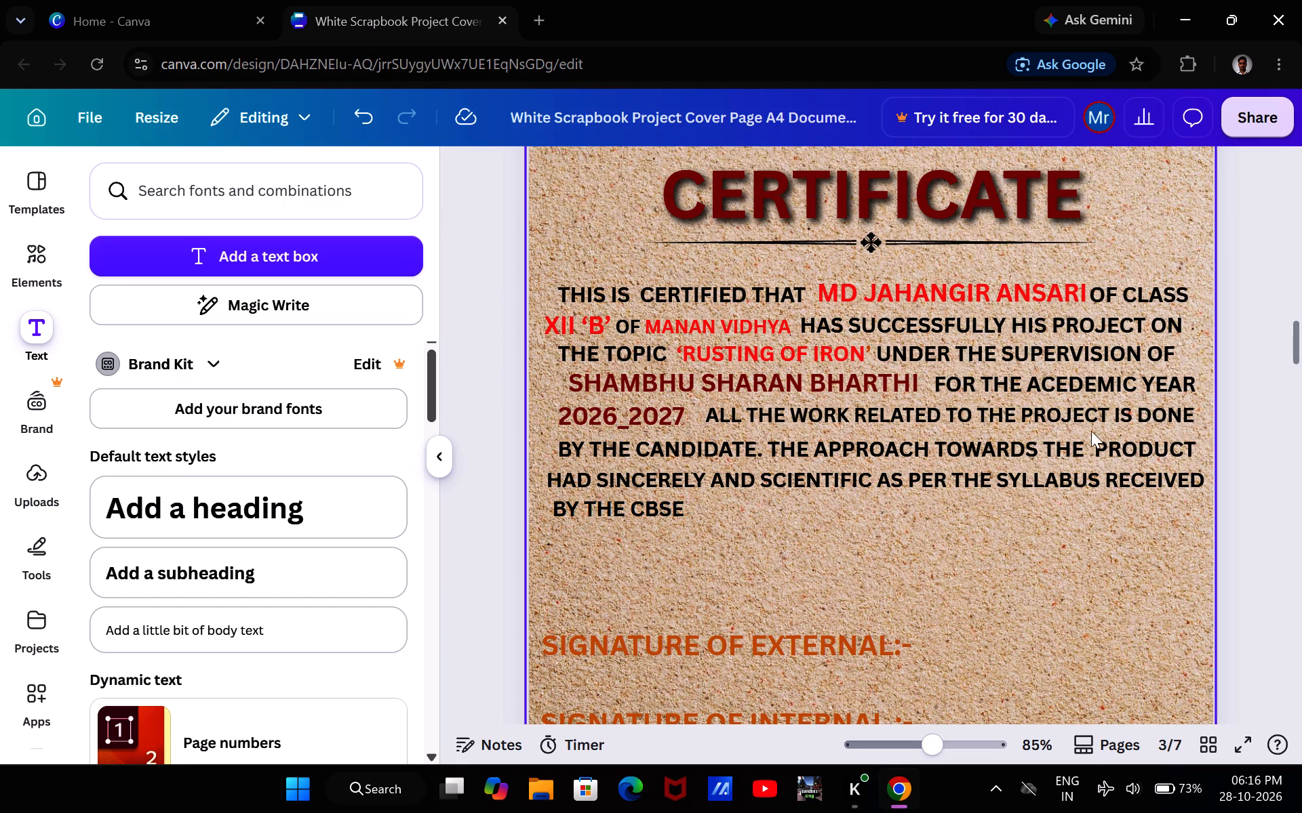
left_click(986, 446)
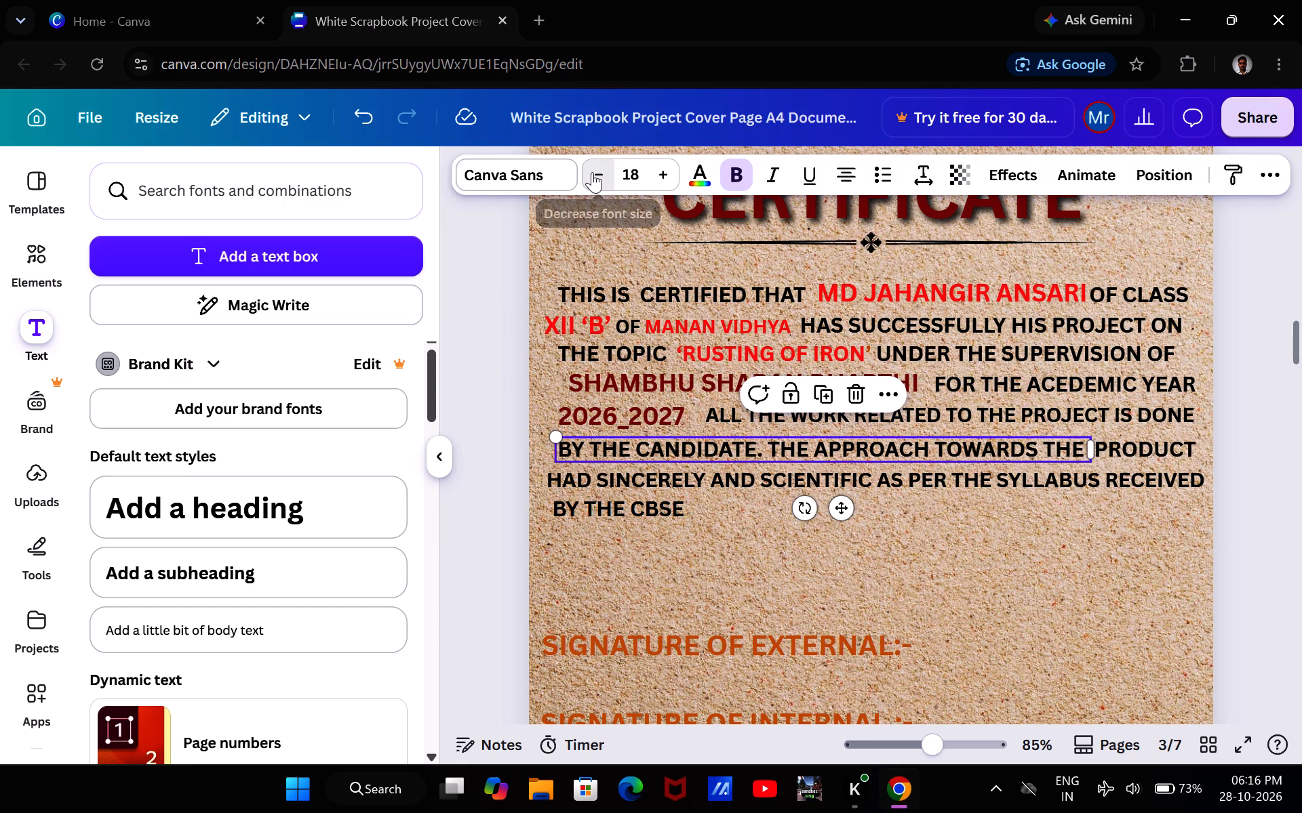
left_click(591, 171)
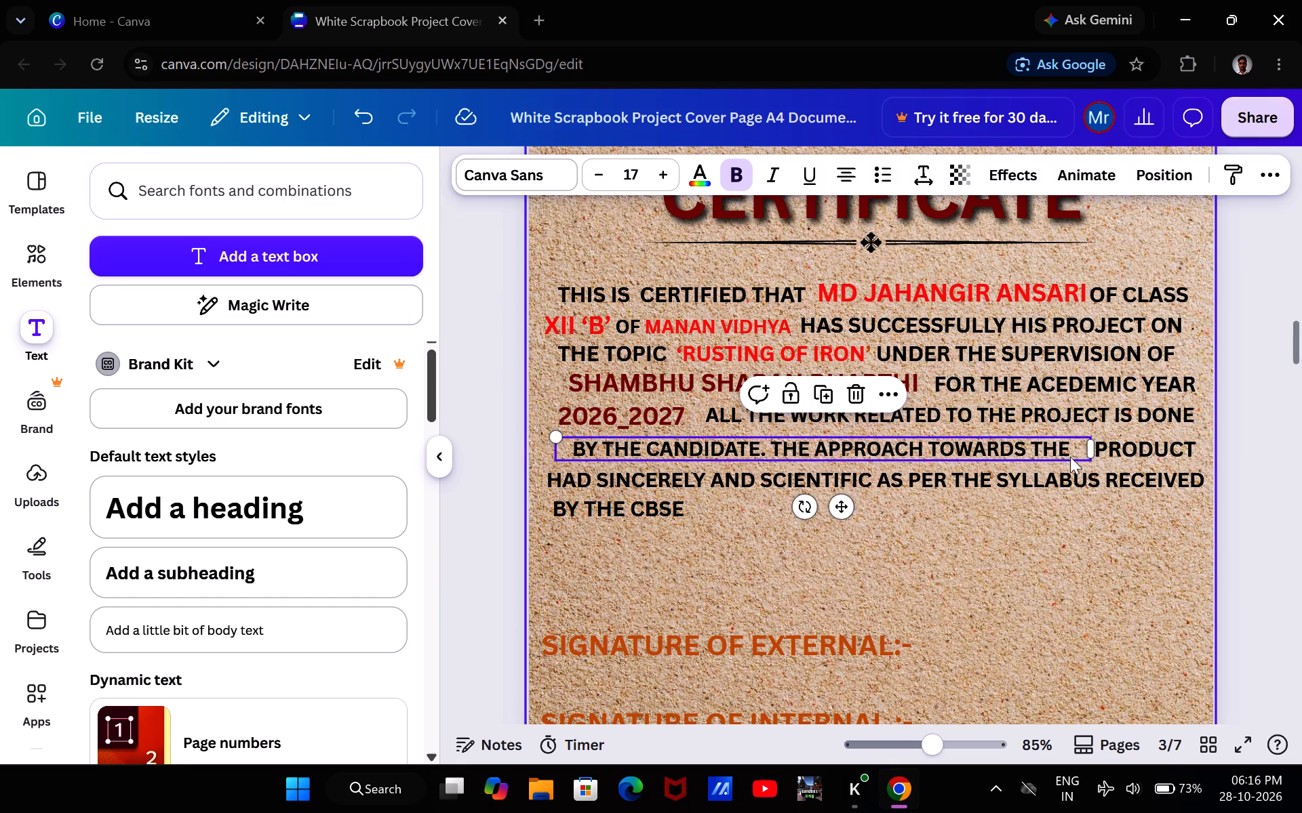
Reduce the "PRODUCT" text to font size 17 and move it left, directly after "TOWARDS THE" on the same line.
left_click(1118, 447)
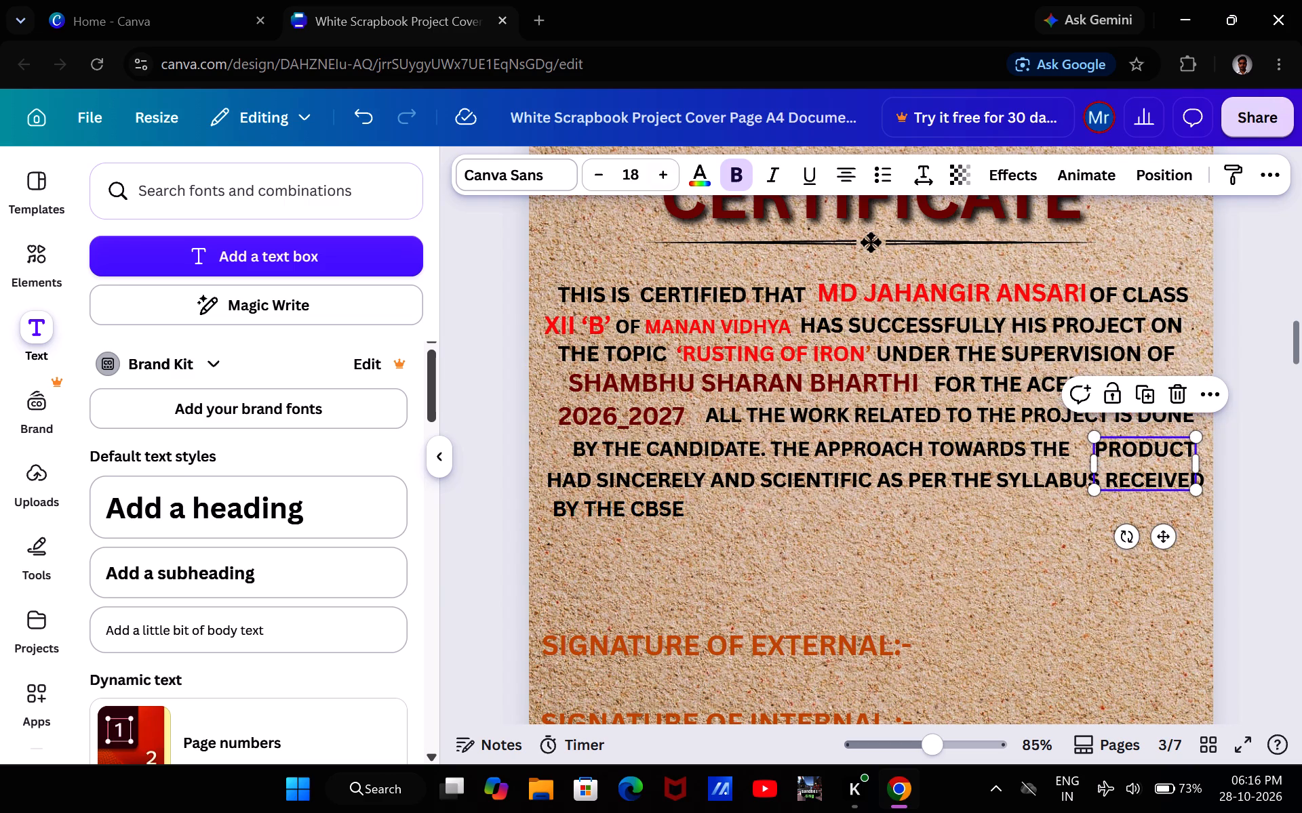
left_click(599, 173)
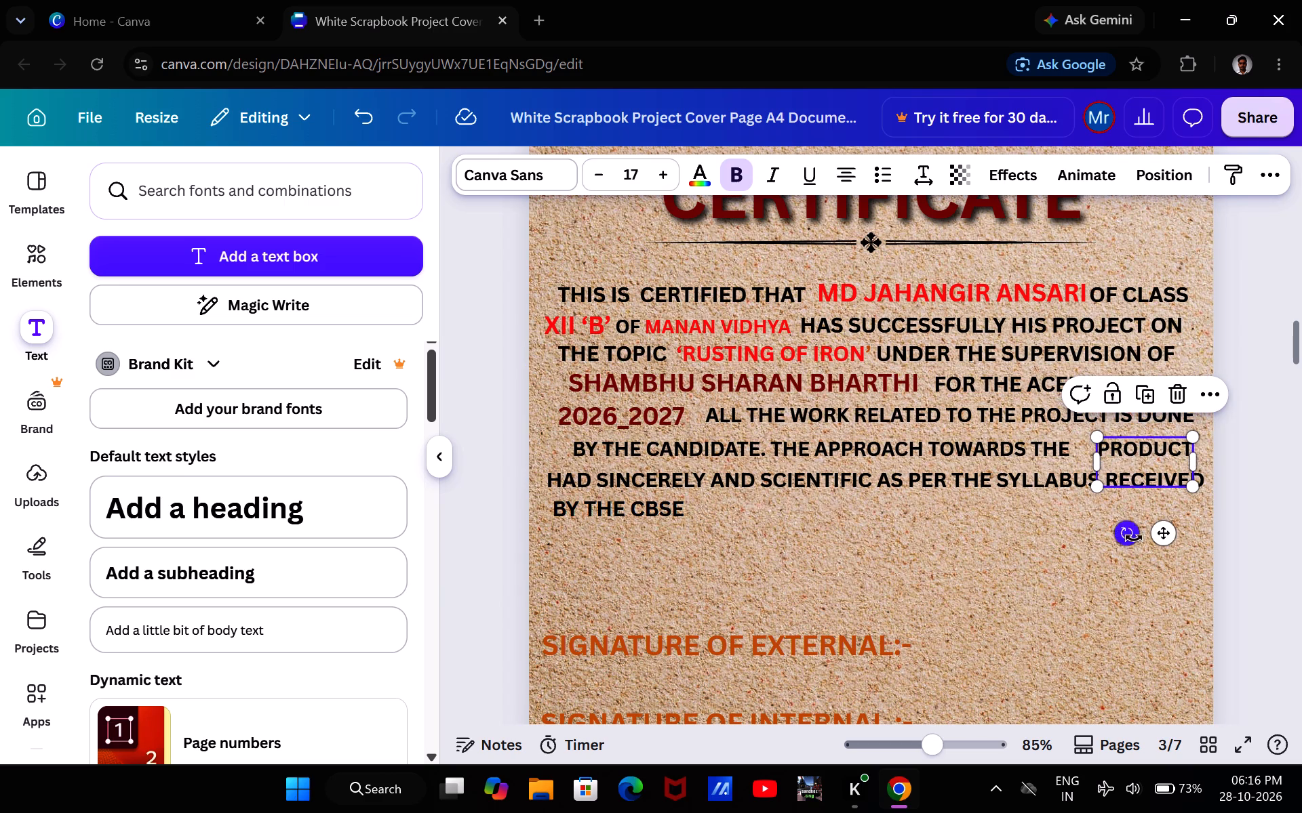
left_click_drag(1160, 536, 1138, 533)
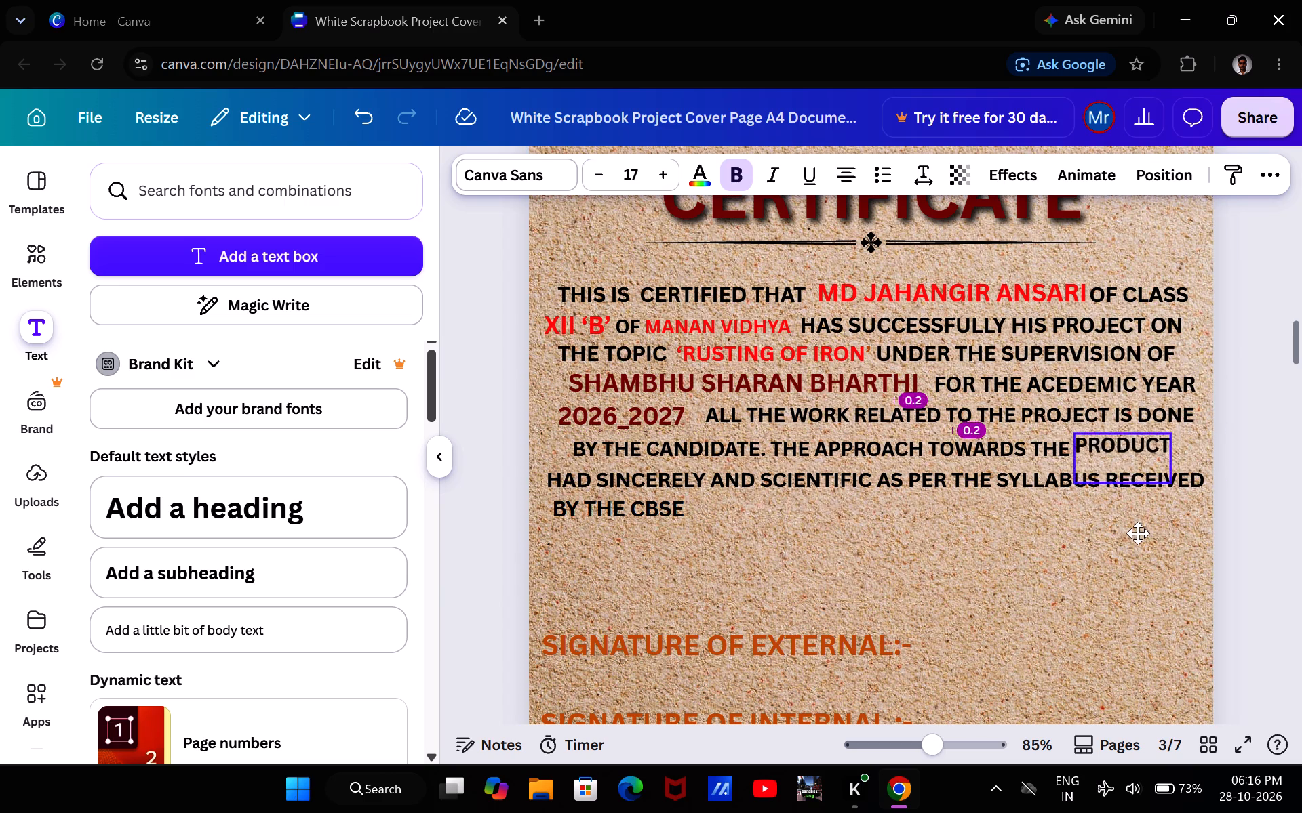
left_click_drag(1138, 533, 1137, 536)
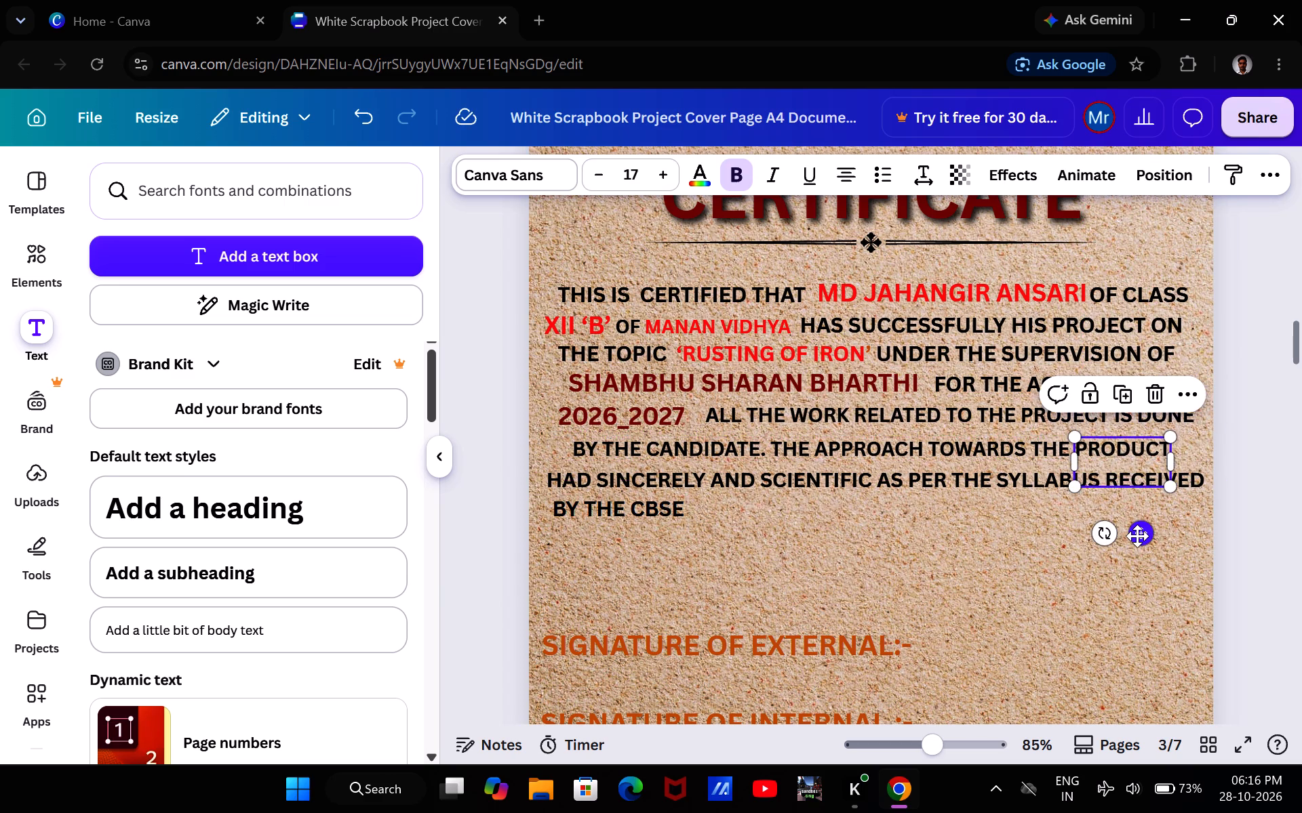
left_click(1293, 533)
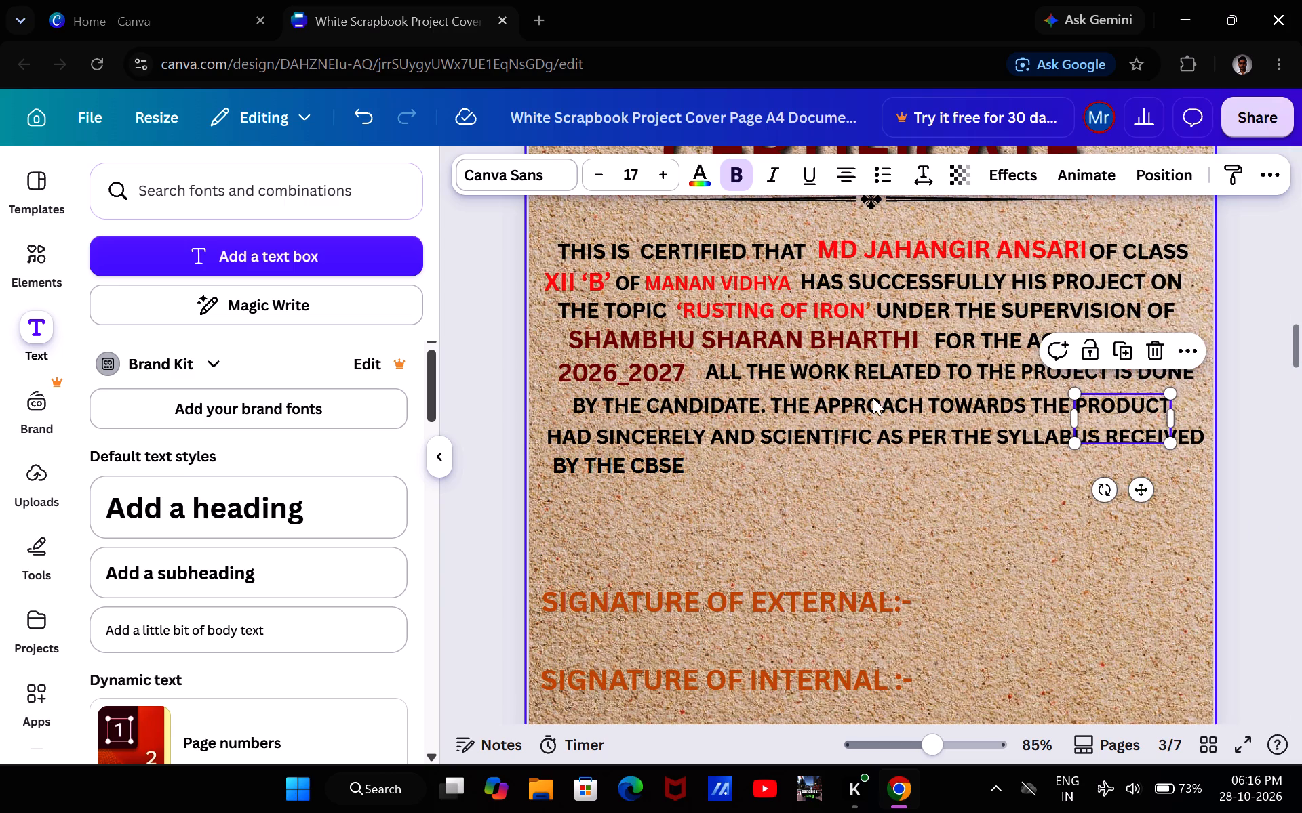
Set the "HAD SINCERELY AND SCIENTIFIC AS PER THE SYLLABUS RECEIVED" line to font size 17.
left_click(786, 440)
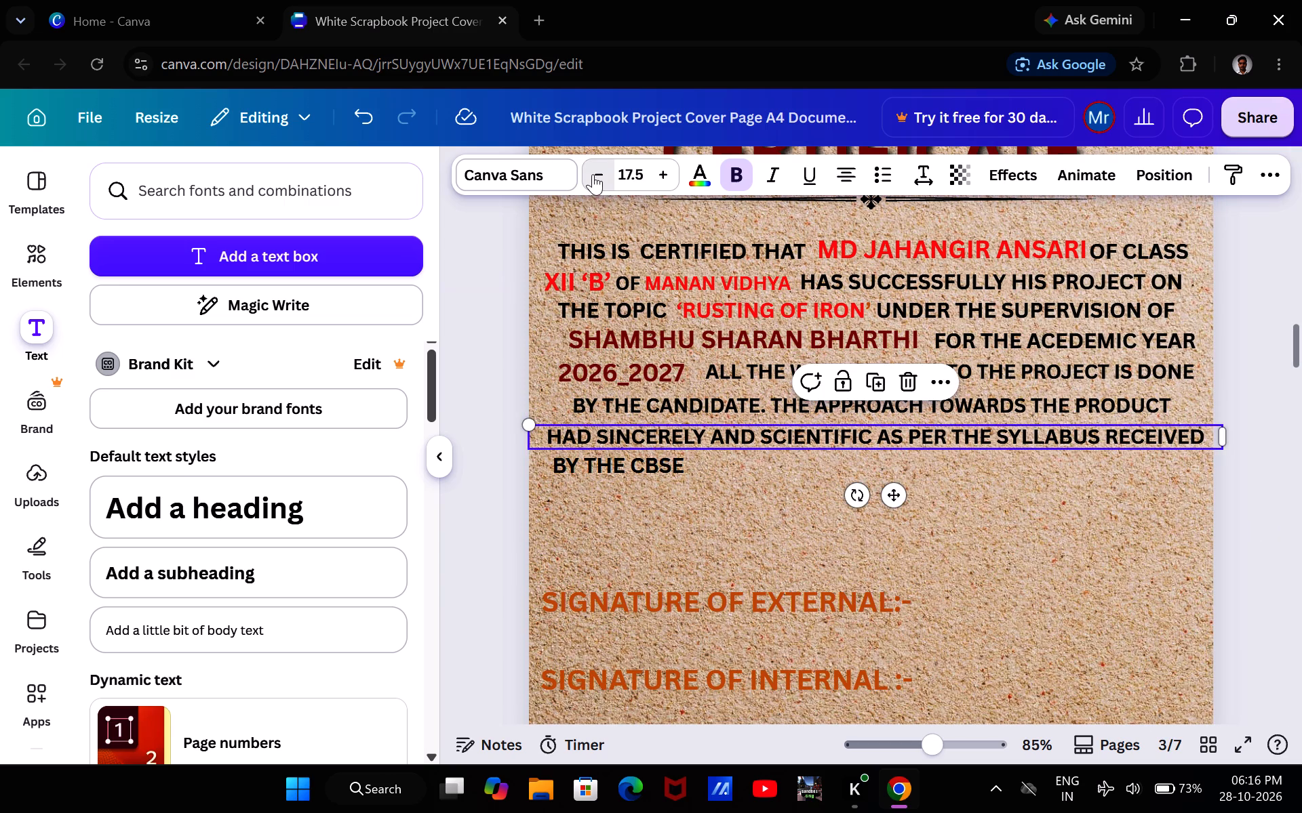
left_click(604, 174)
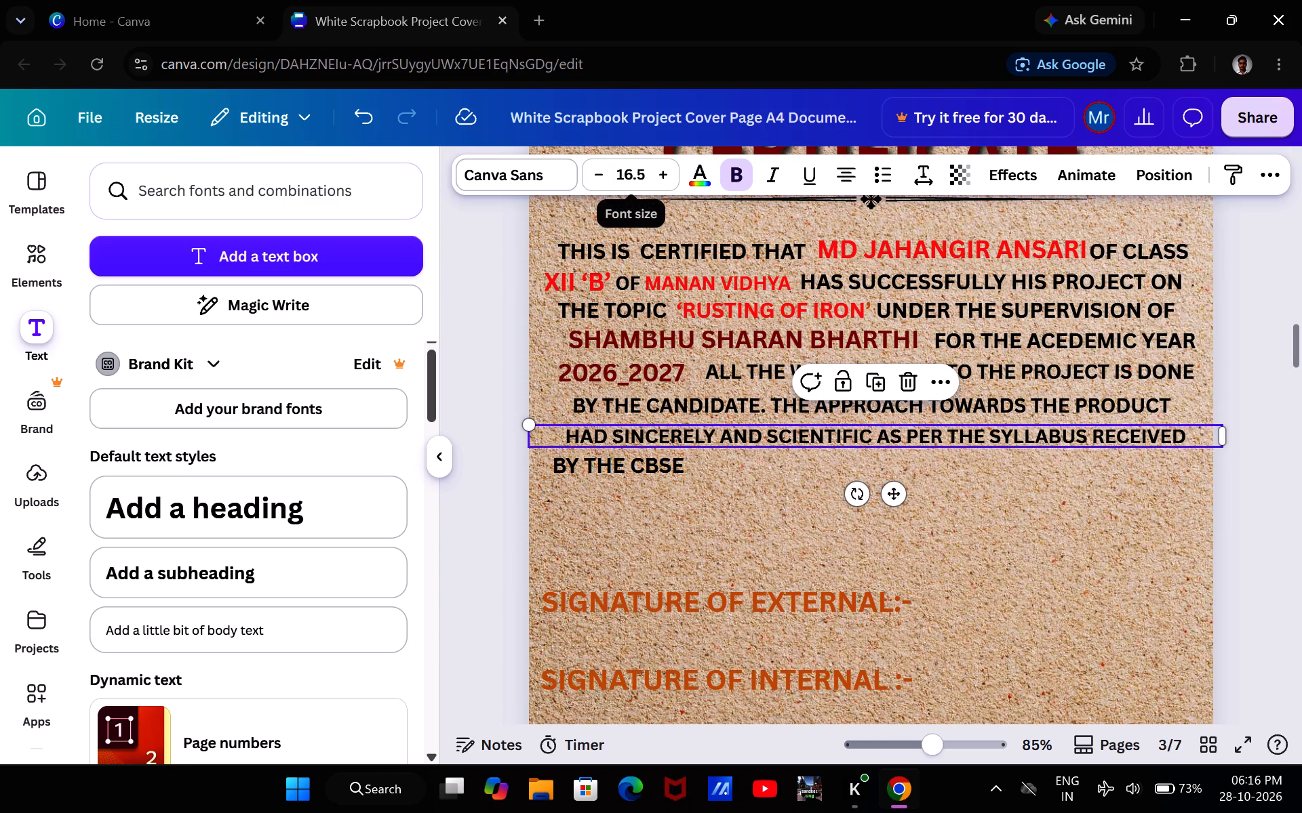
left_click(639, 174)
type("17")
left_click(1072, 507)
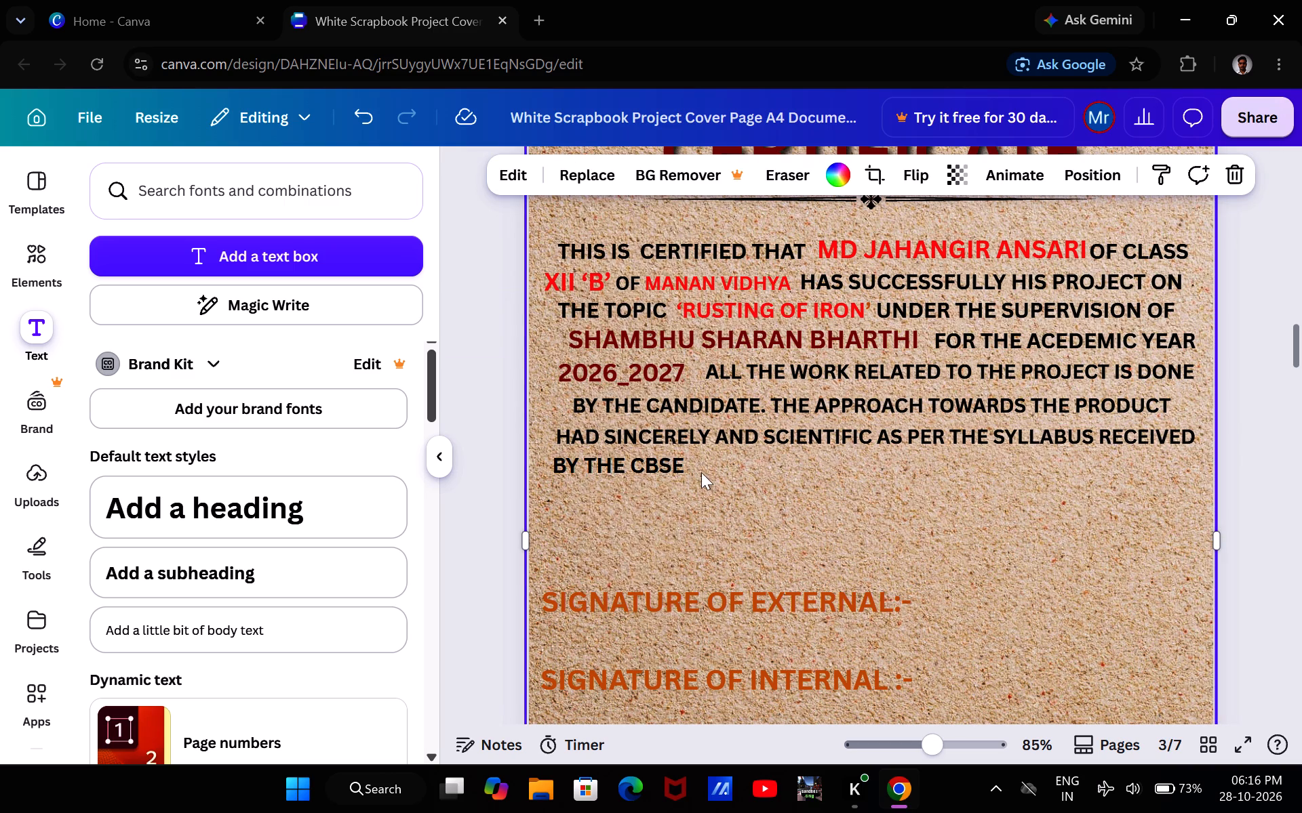
Move the "BY THE CBSE" text slightly right and up to line up with the start of the line above.
left_click_drag(667, 458, 674, 455)
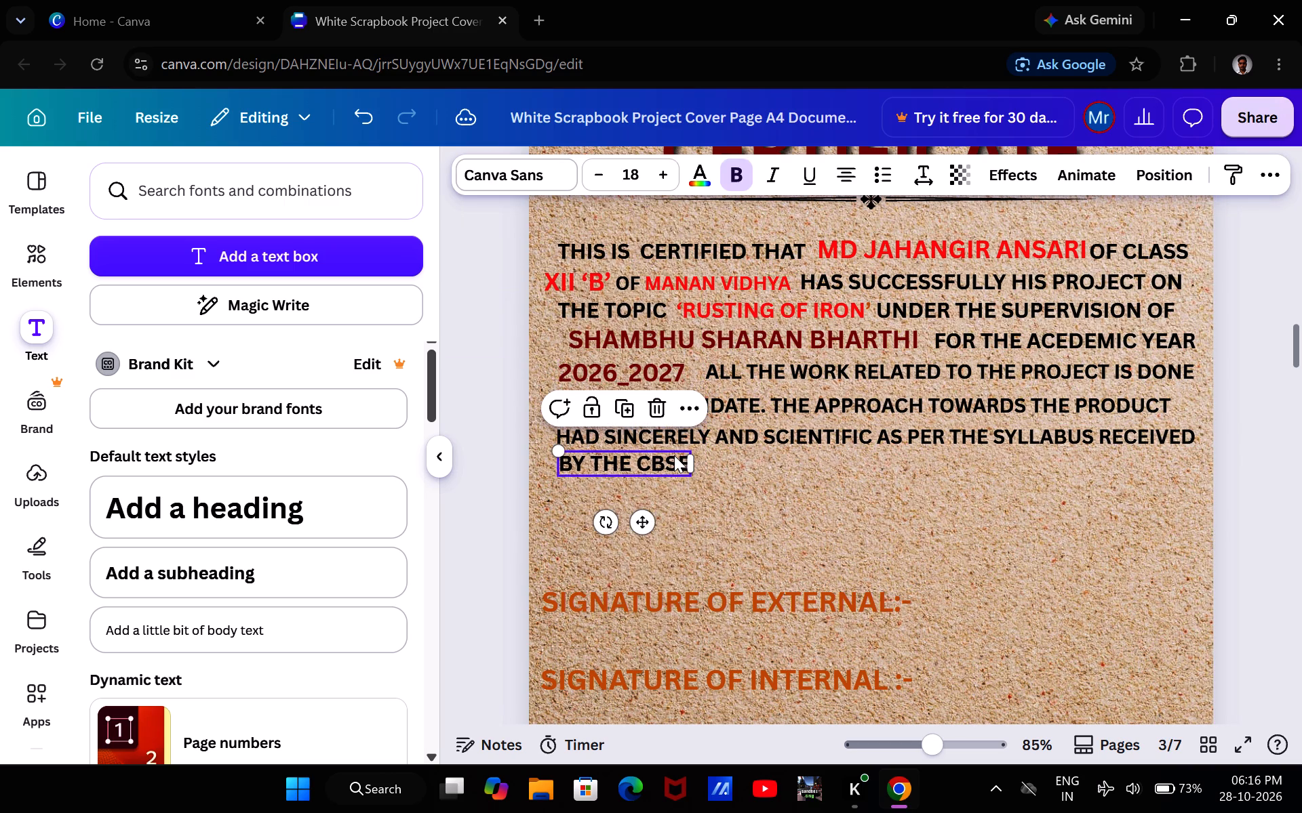
left_click(493, 472)
left_click(493, 472)
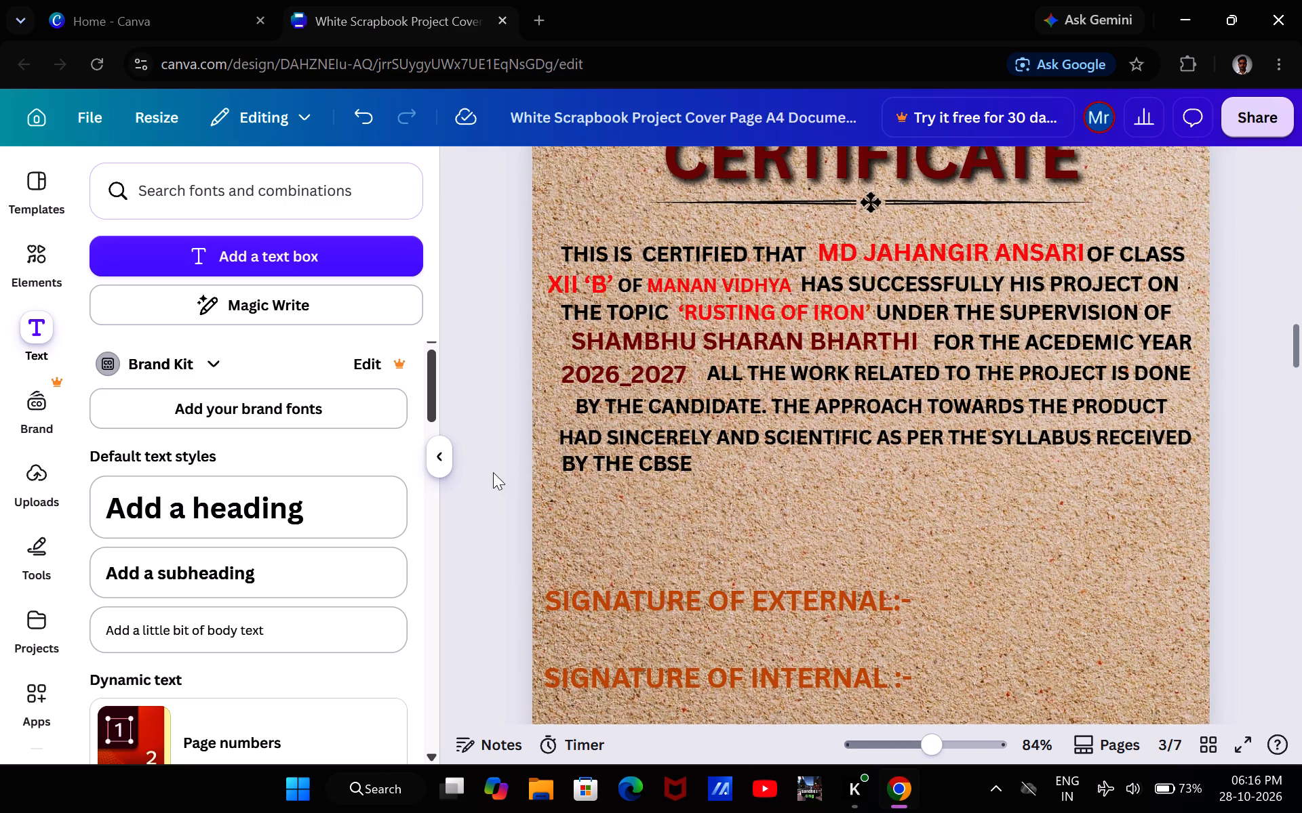
Go past the certificate's signature lines to the blank page 4.
scroll(493, 472, "down", 1)
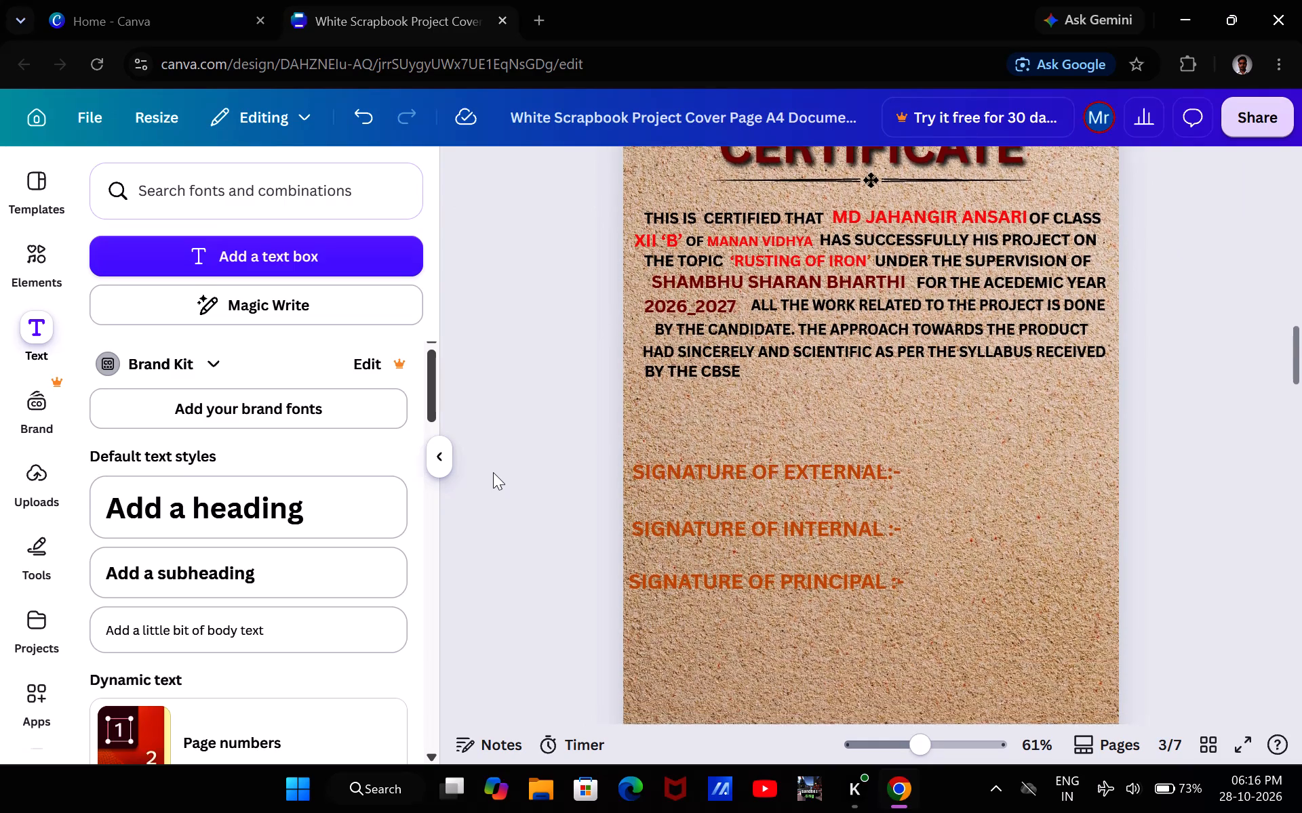
scroll(493, 472, "down", 6)
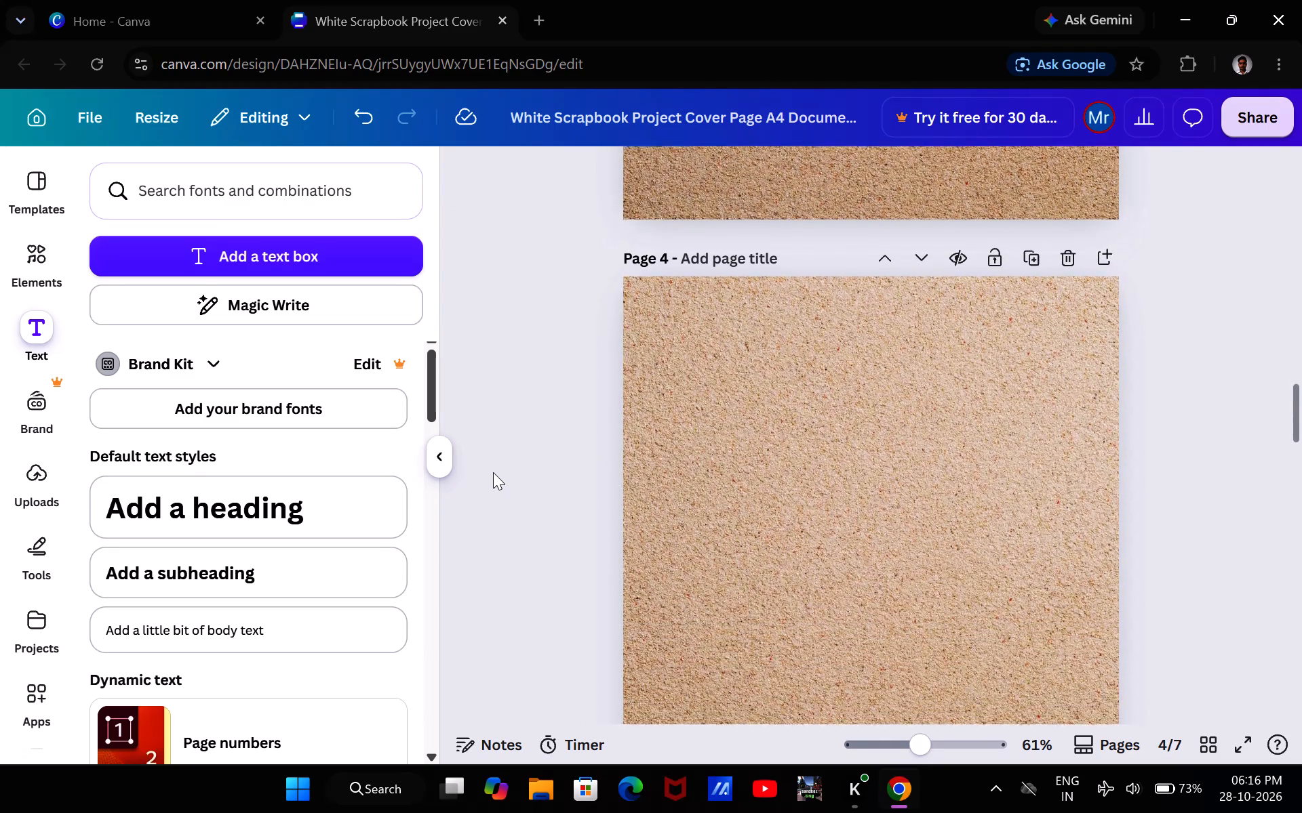
scroll(493, 472, "down", 1)
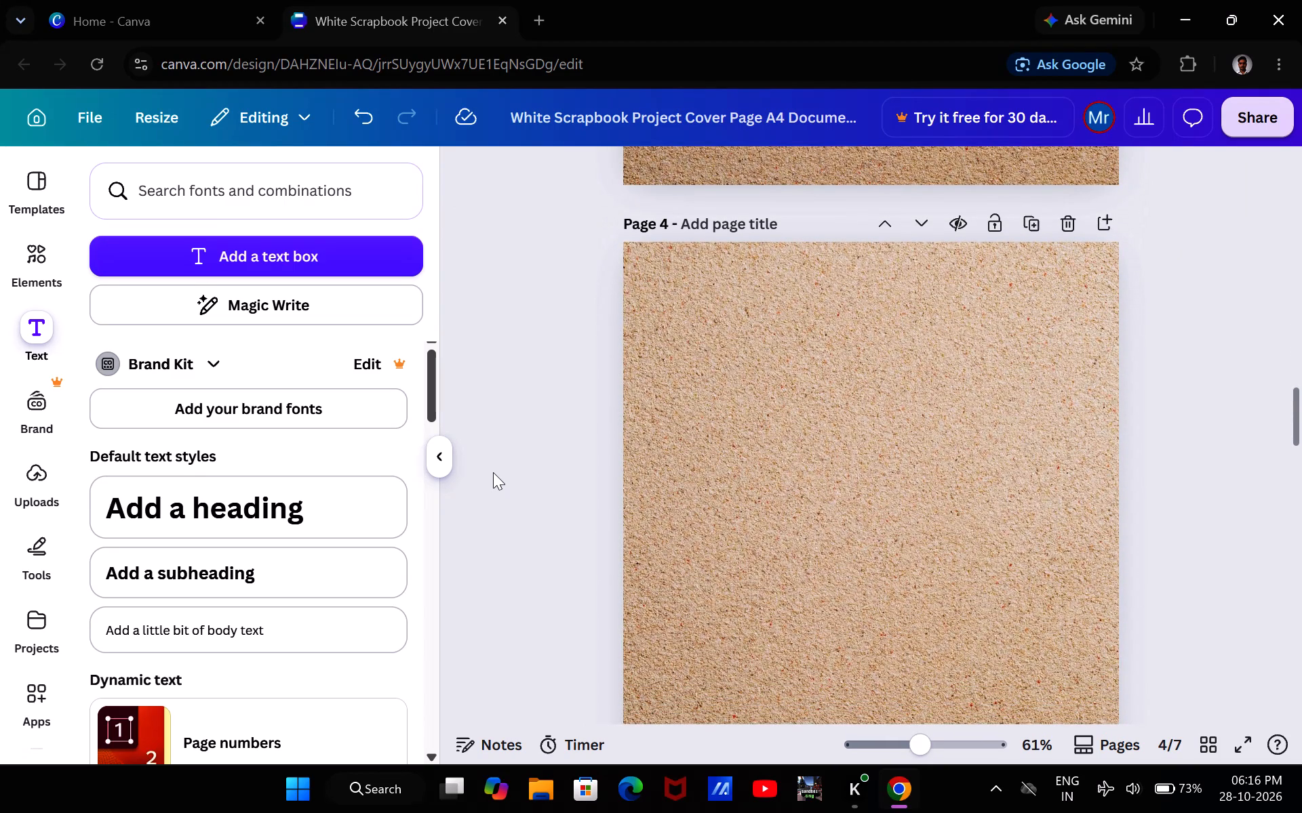
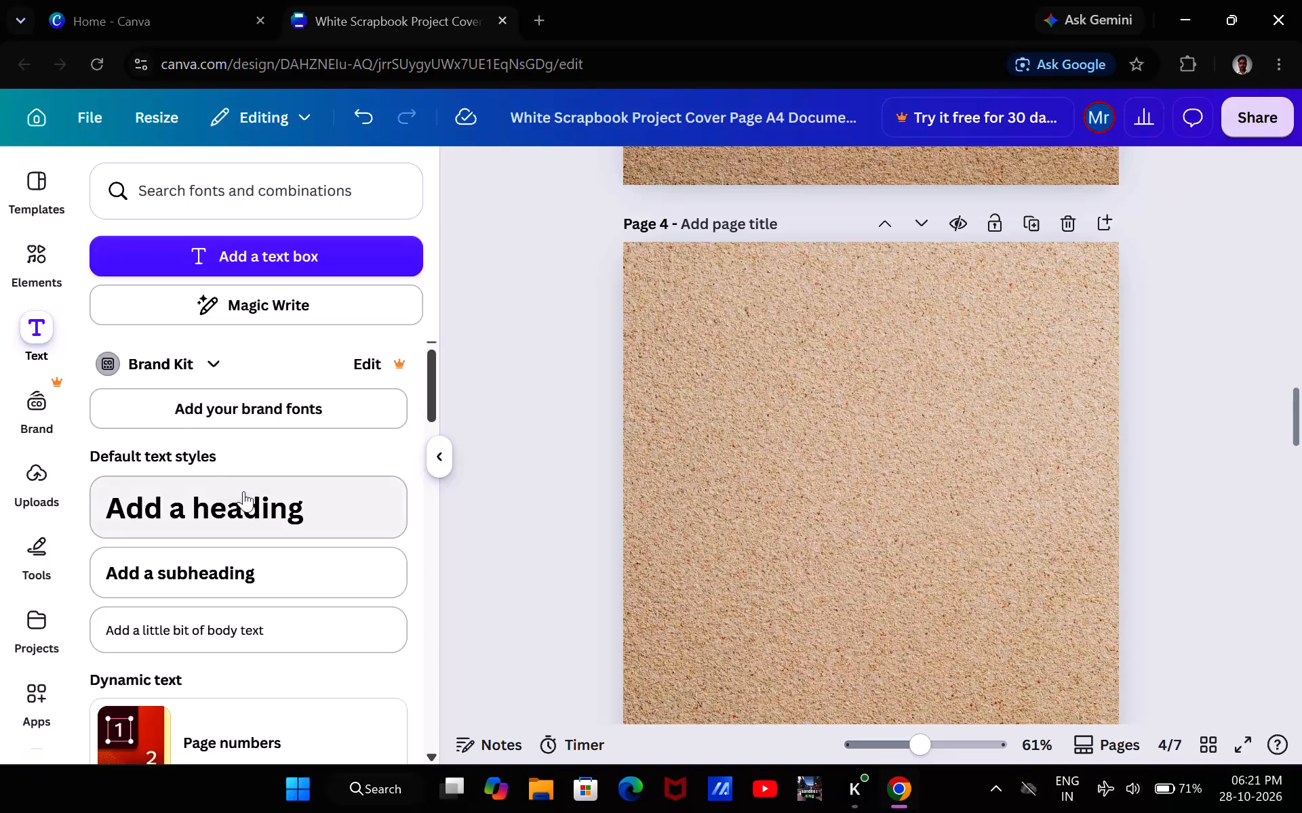
Add a heading to page 4 that reads "ACKNOWLEDGEMENT".
left_click(259, 499)
key("BackSpace")
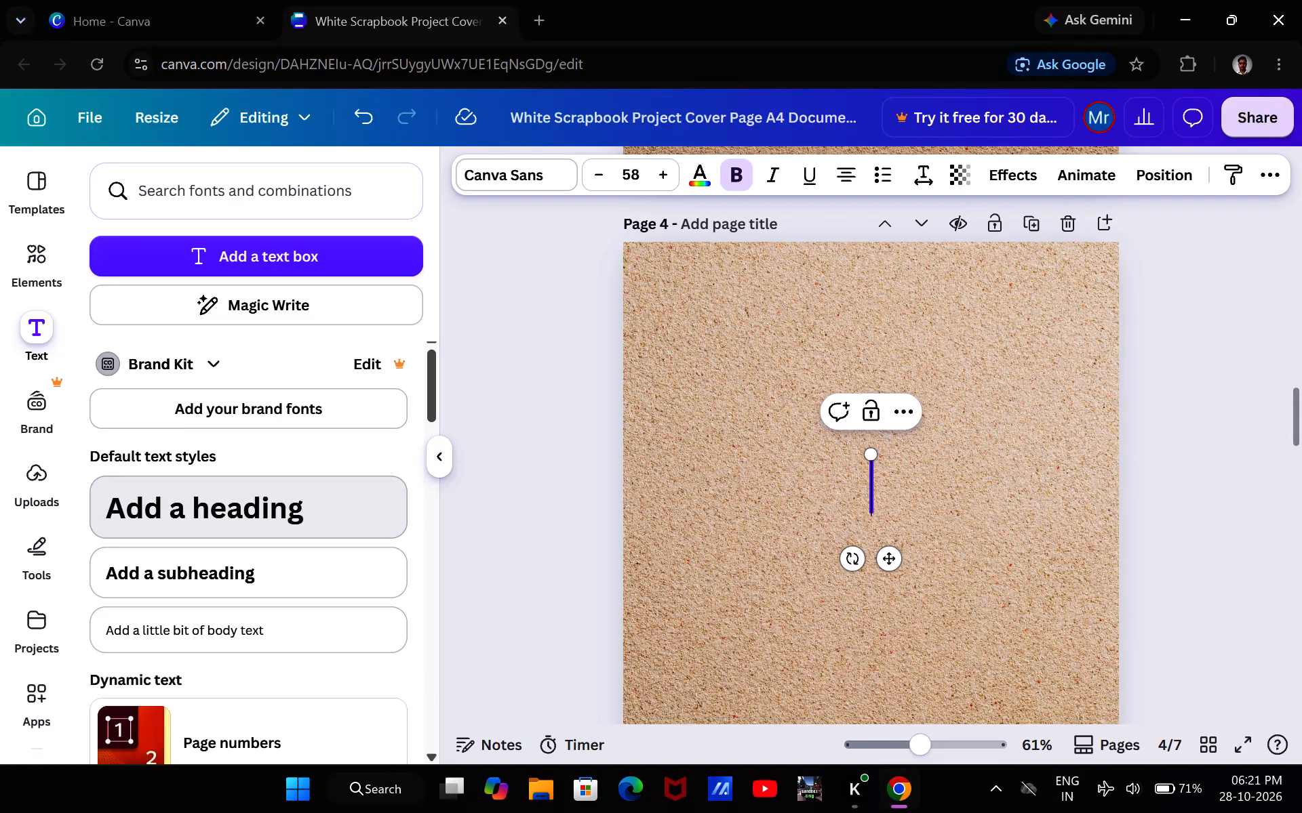
key("a")
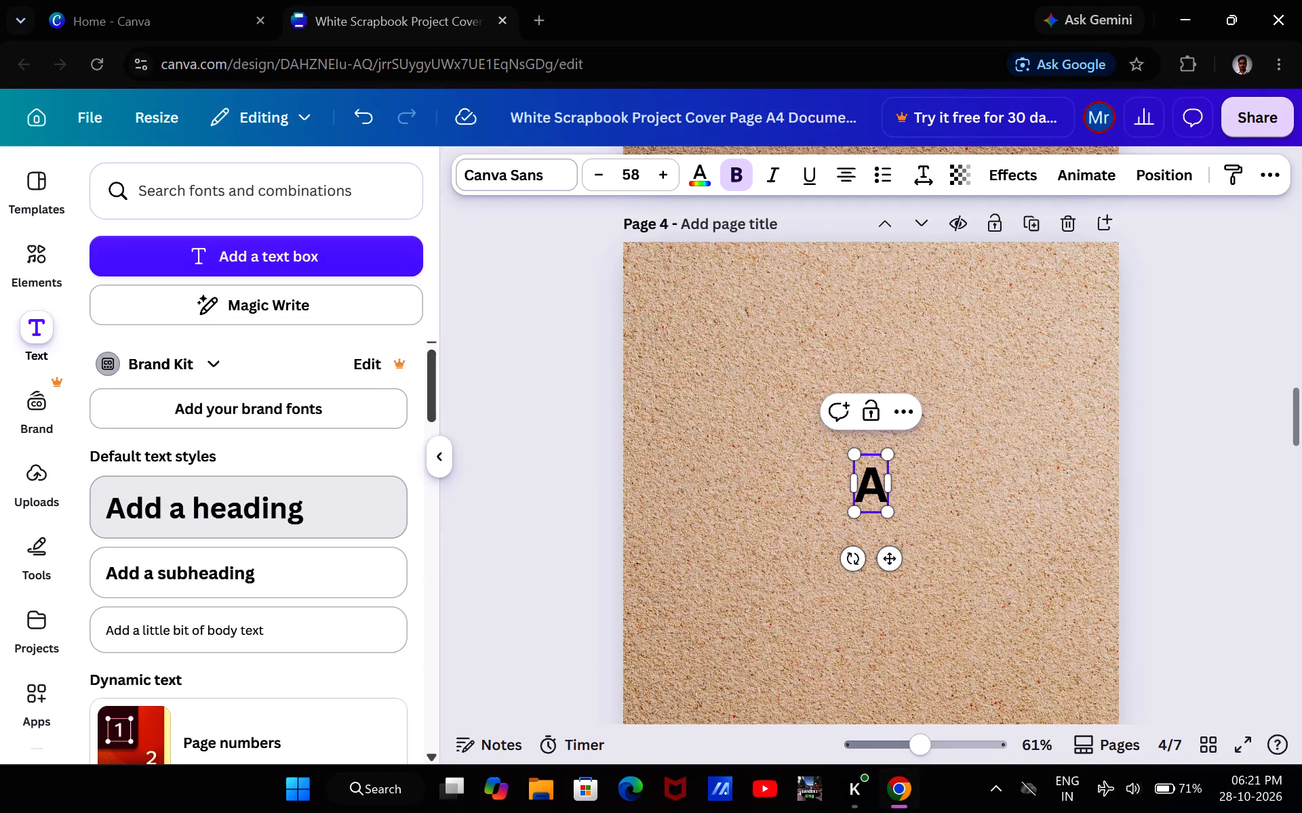
key("c")
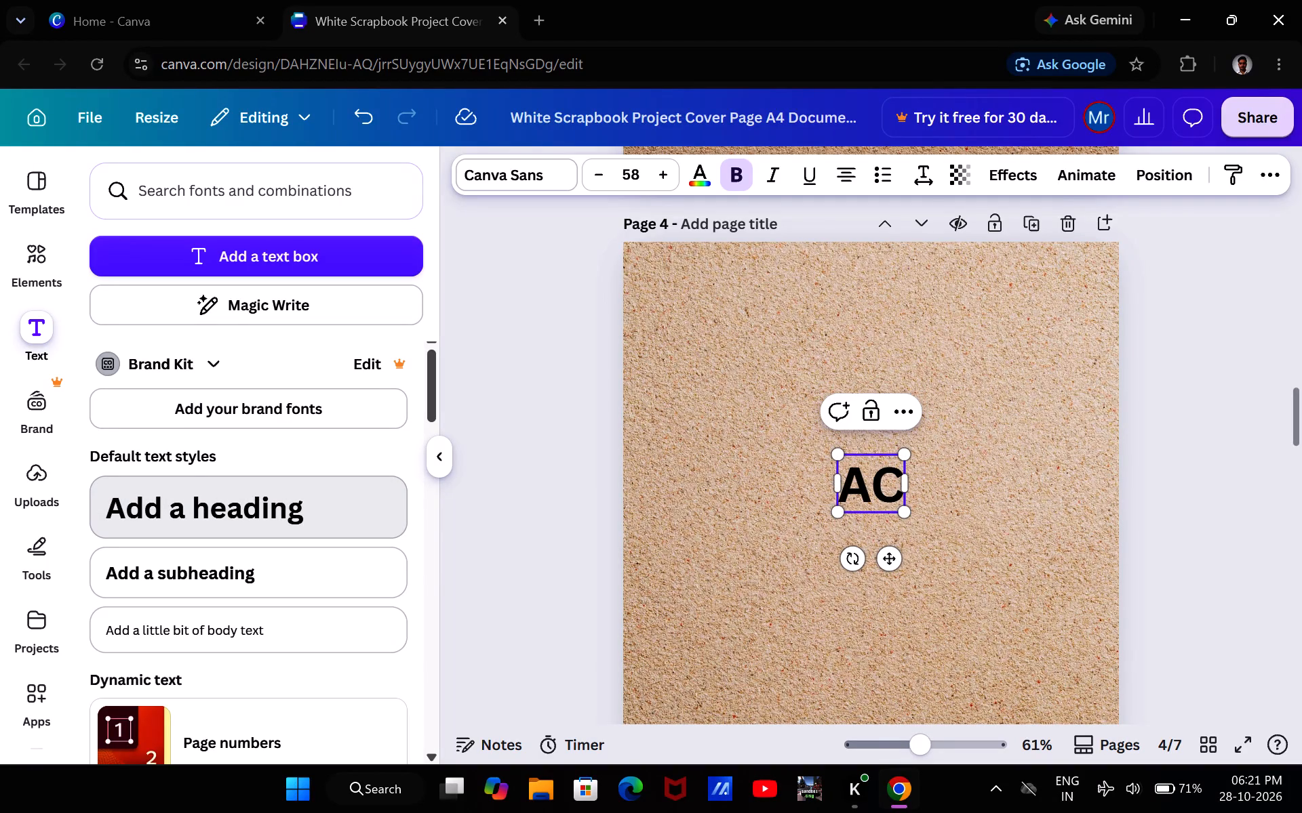
key("k")
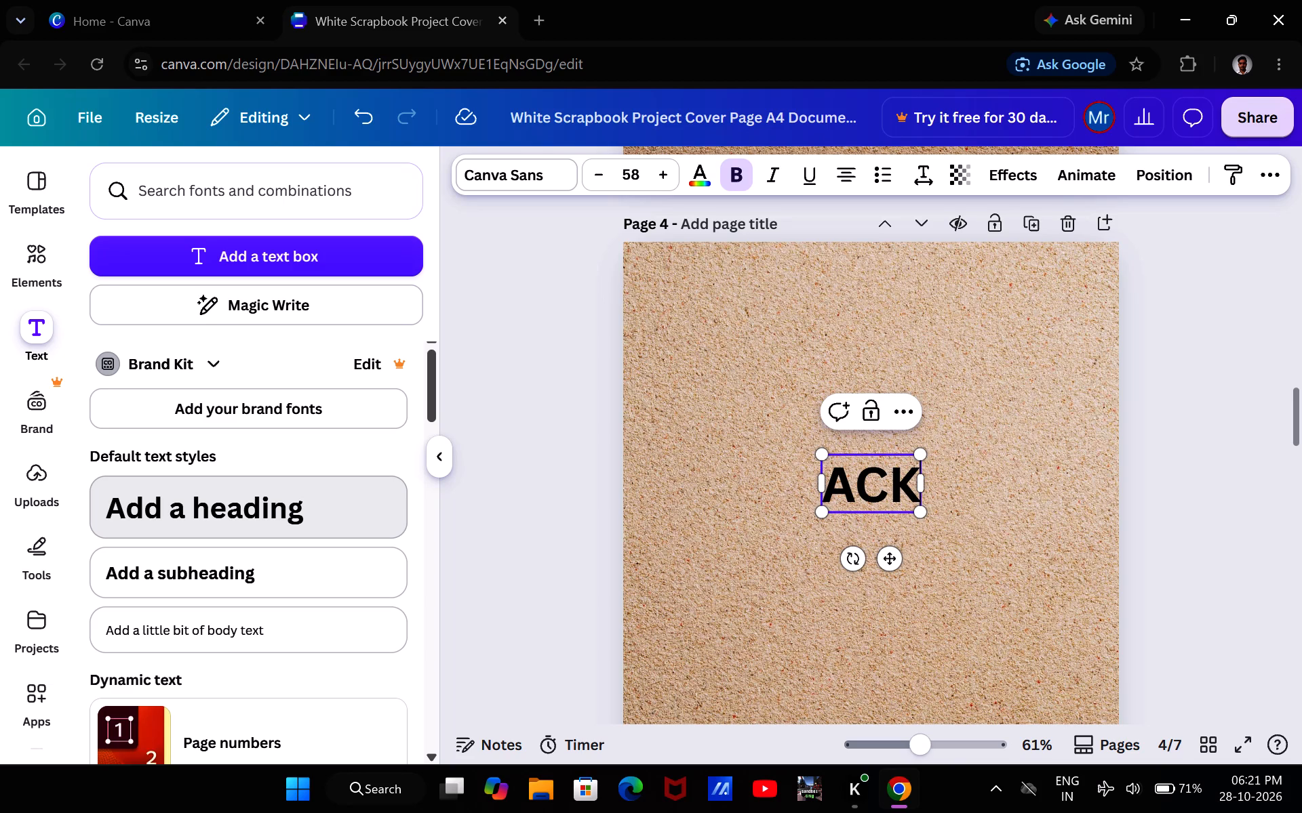
type("NOW")
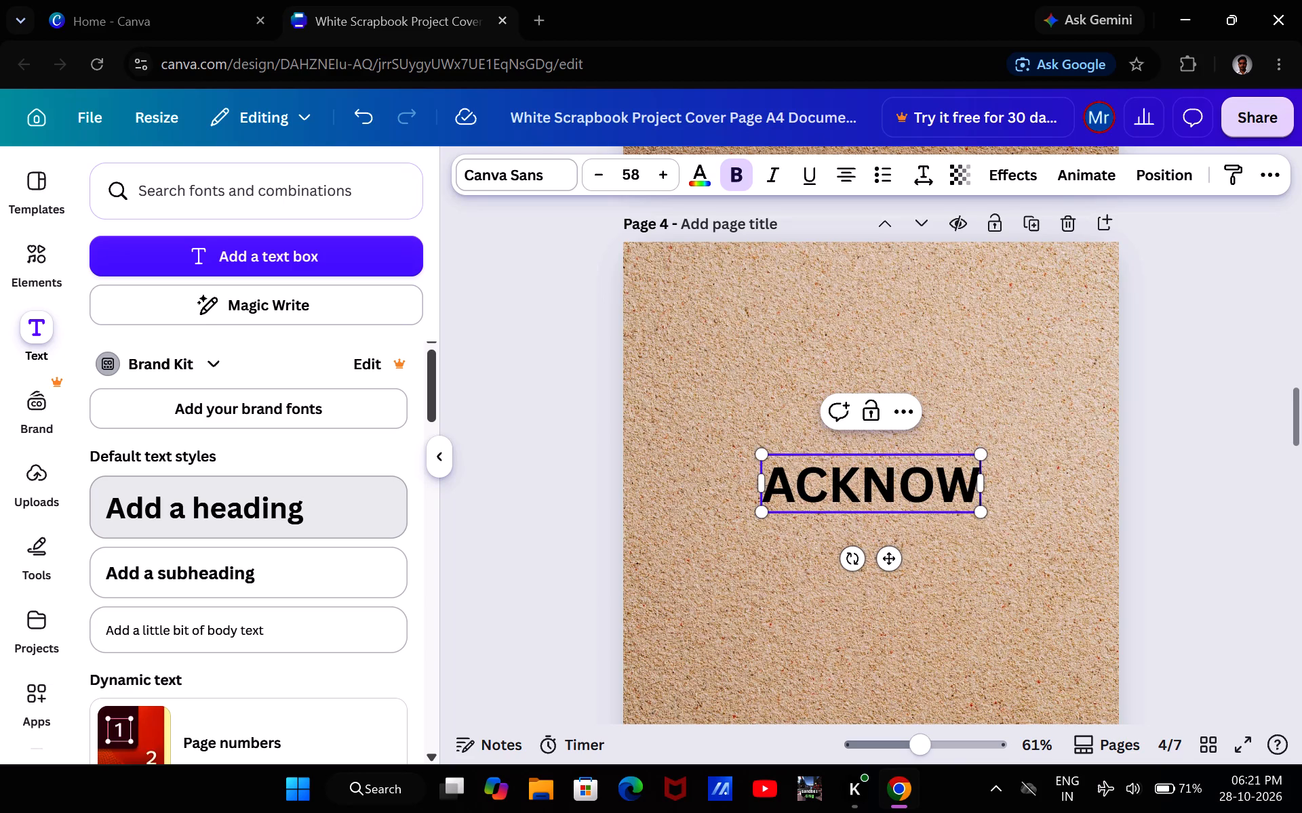
type("LED")
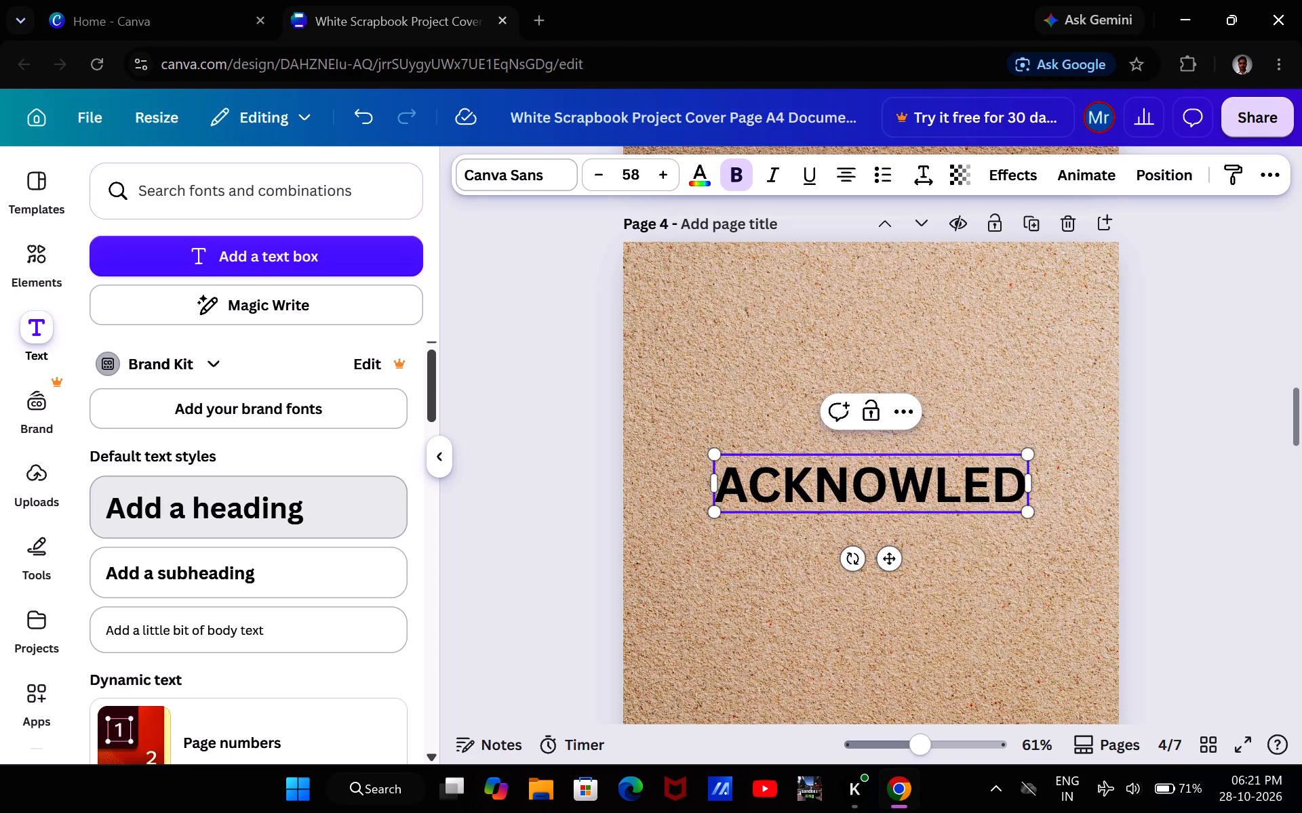
type("GE")
type("MENT")
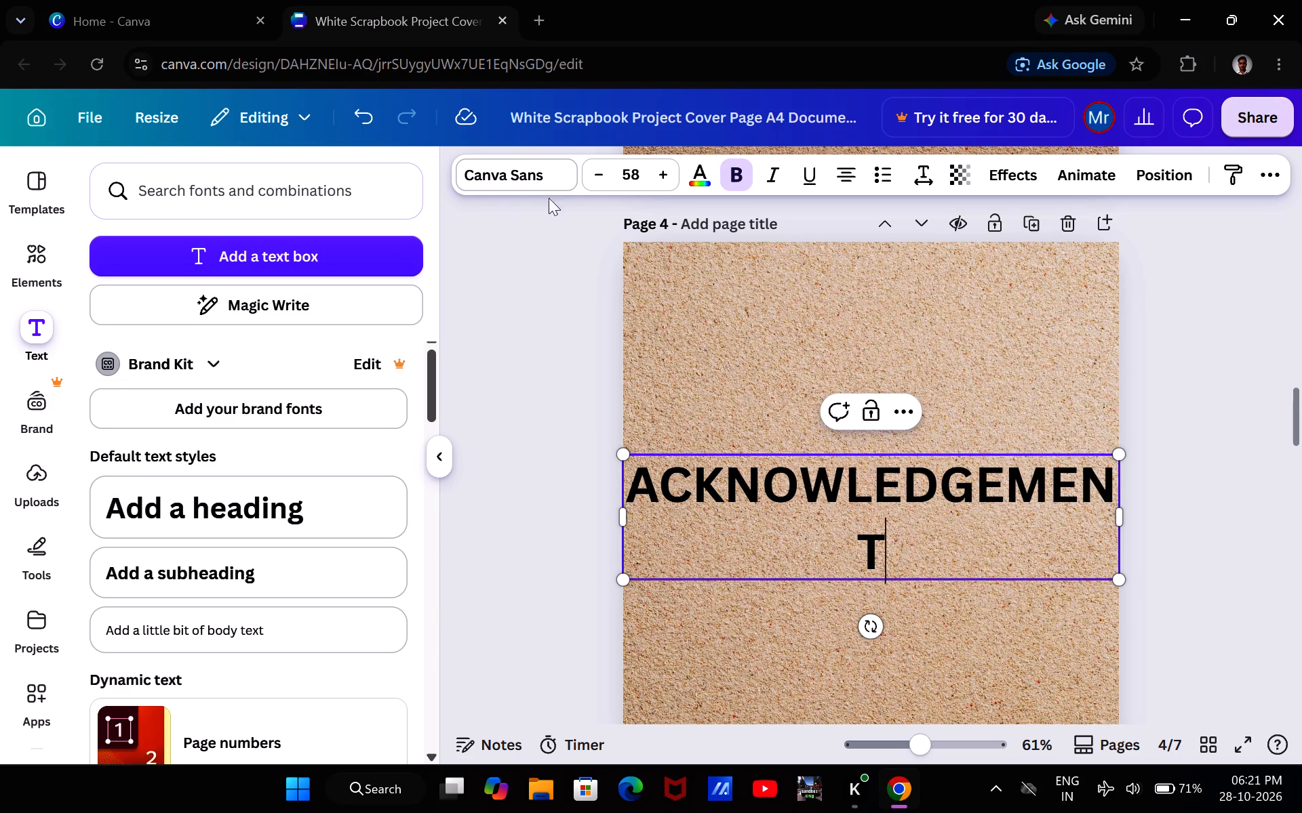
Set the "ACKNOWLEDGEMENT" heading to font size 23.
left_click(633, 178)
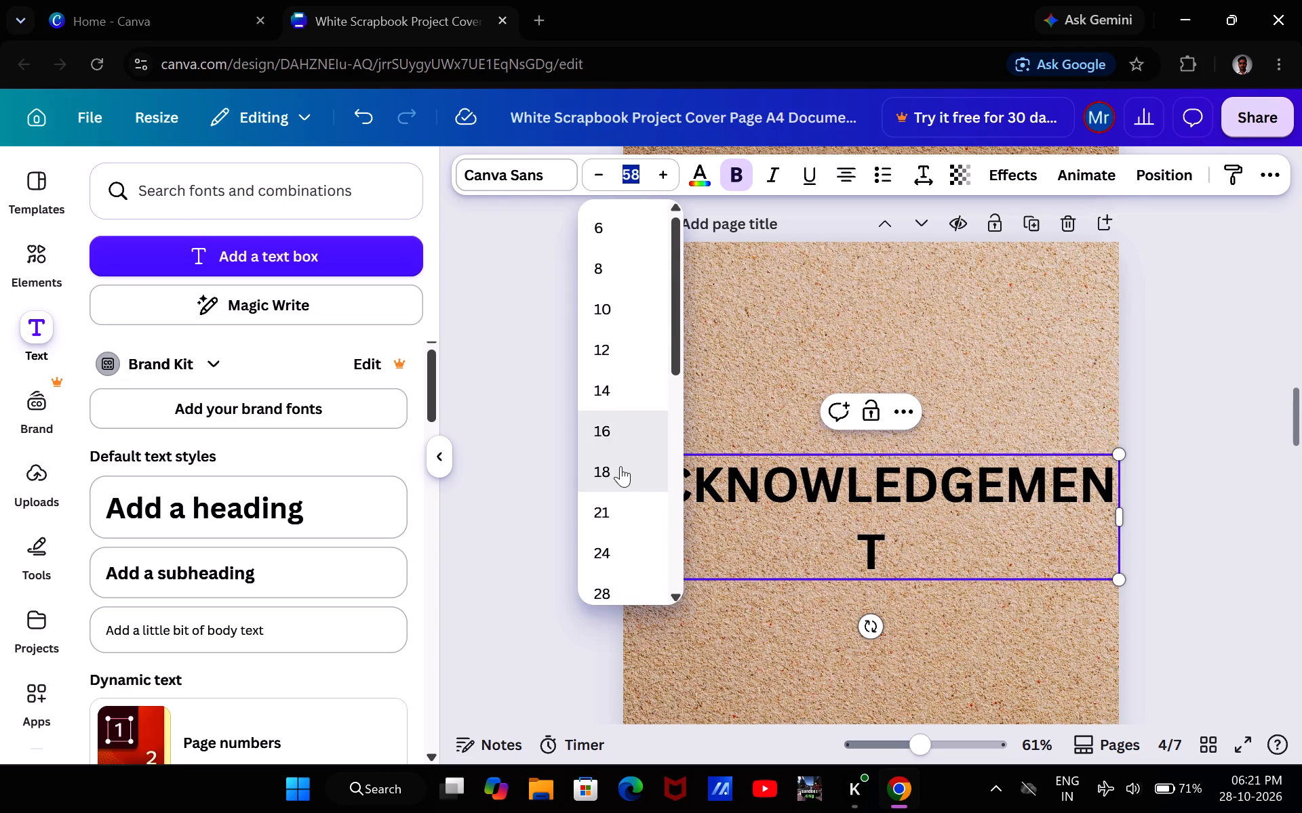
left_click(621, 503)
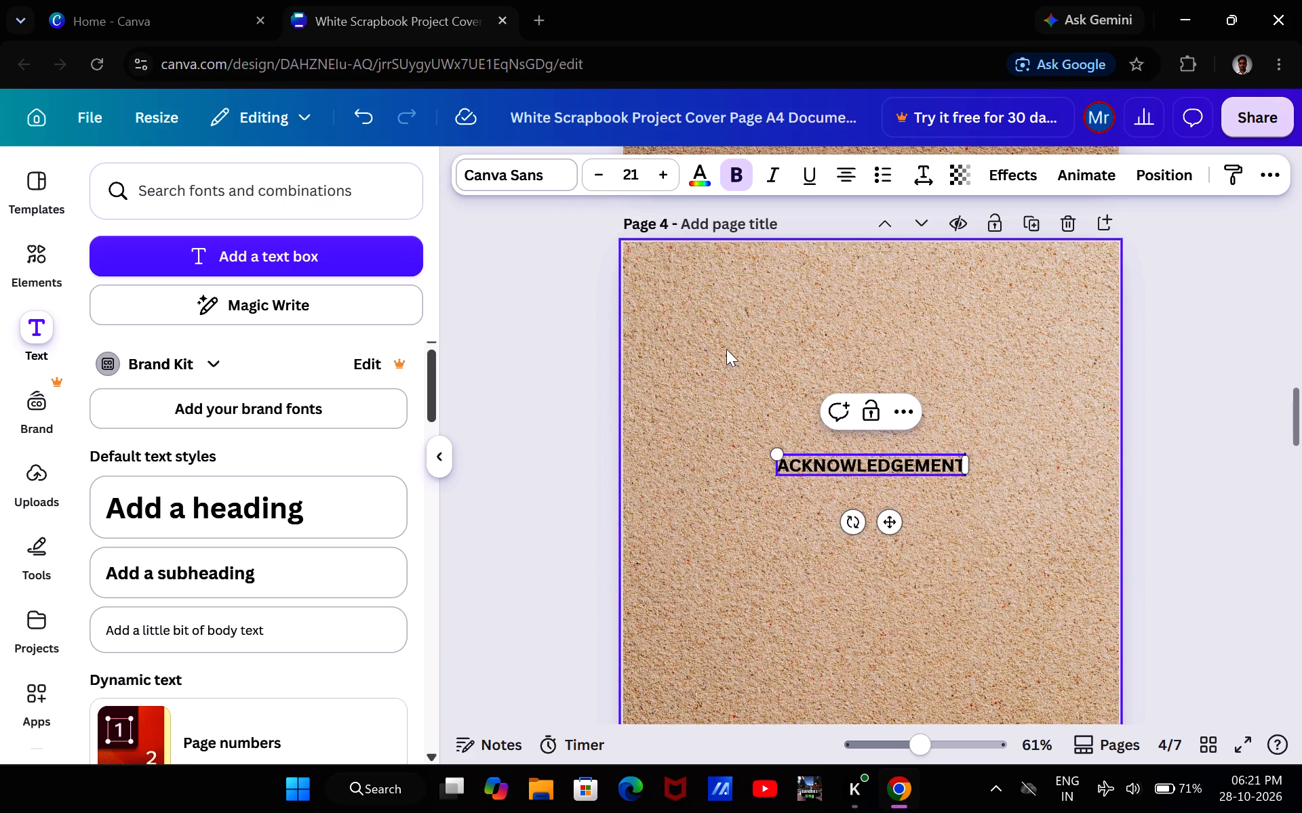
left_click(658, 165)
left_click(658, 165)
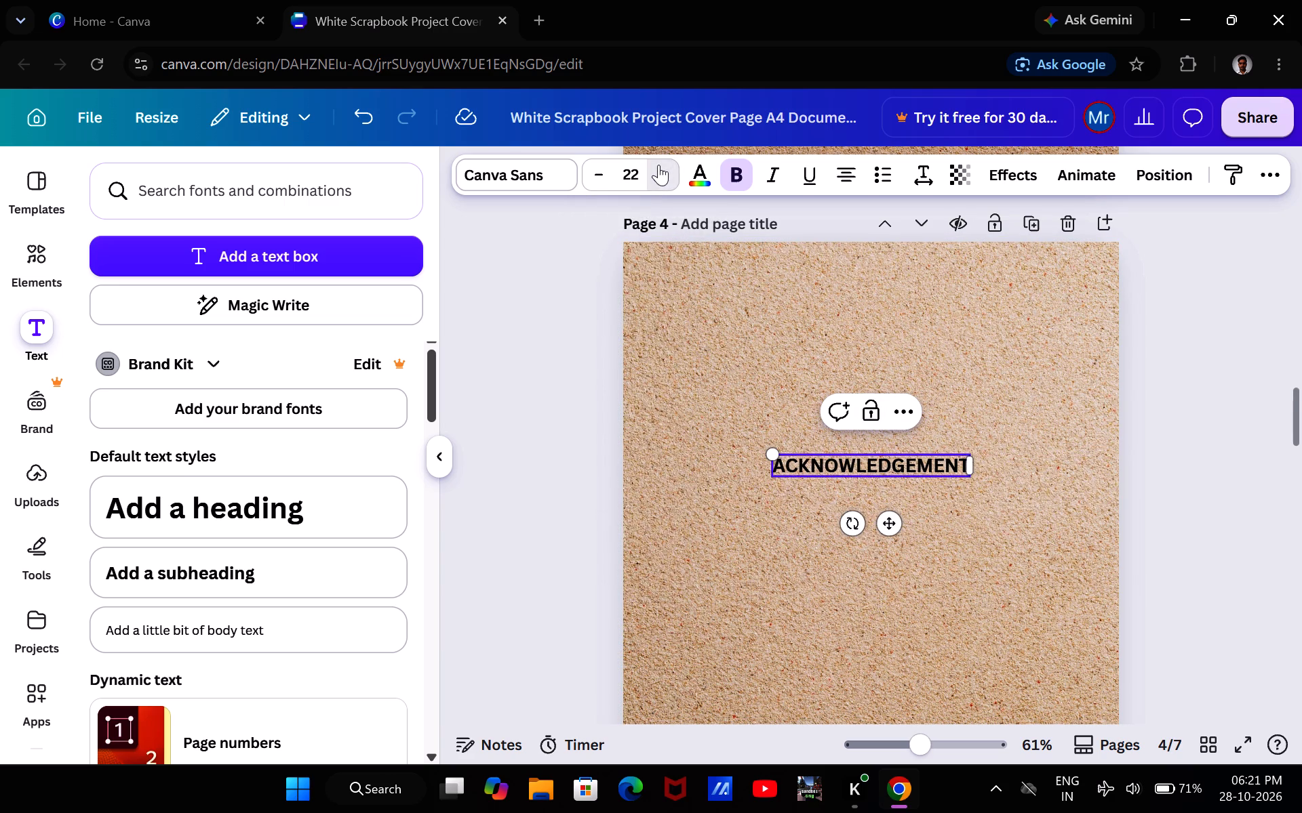
Check the font size of the "CERTIFICATE" heading on page 3.
left_click(567, 280)
scroll(567, 280, "up", 2)
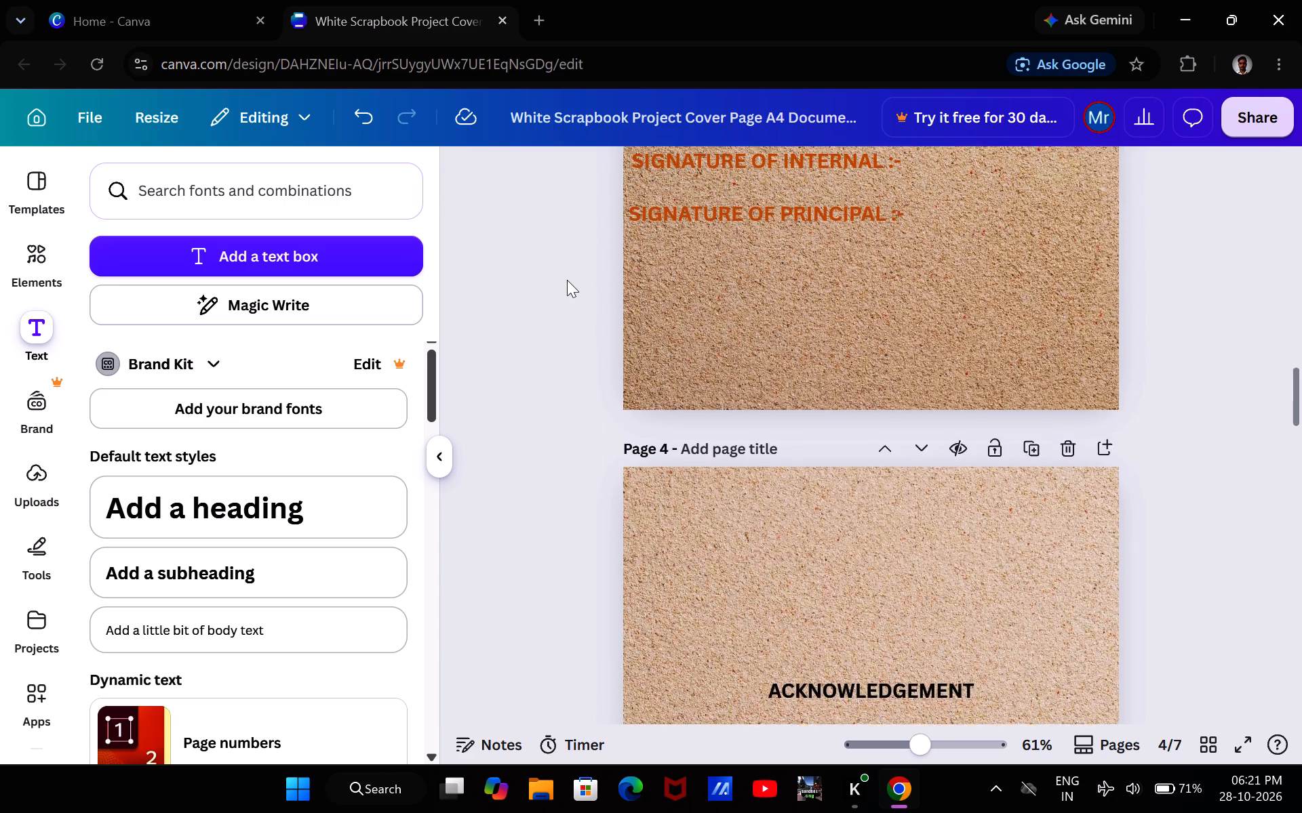
scroll(567, 280, "up", 3)
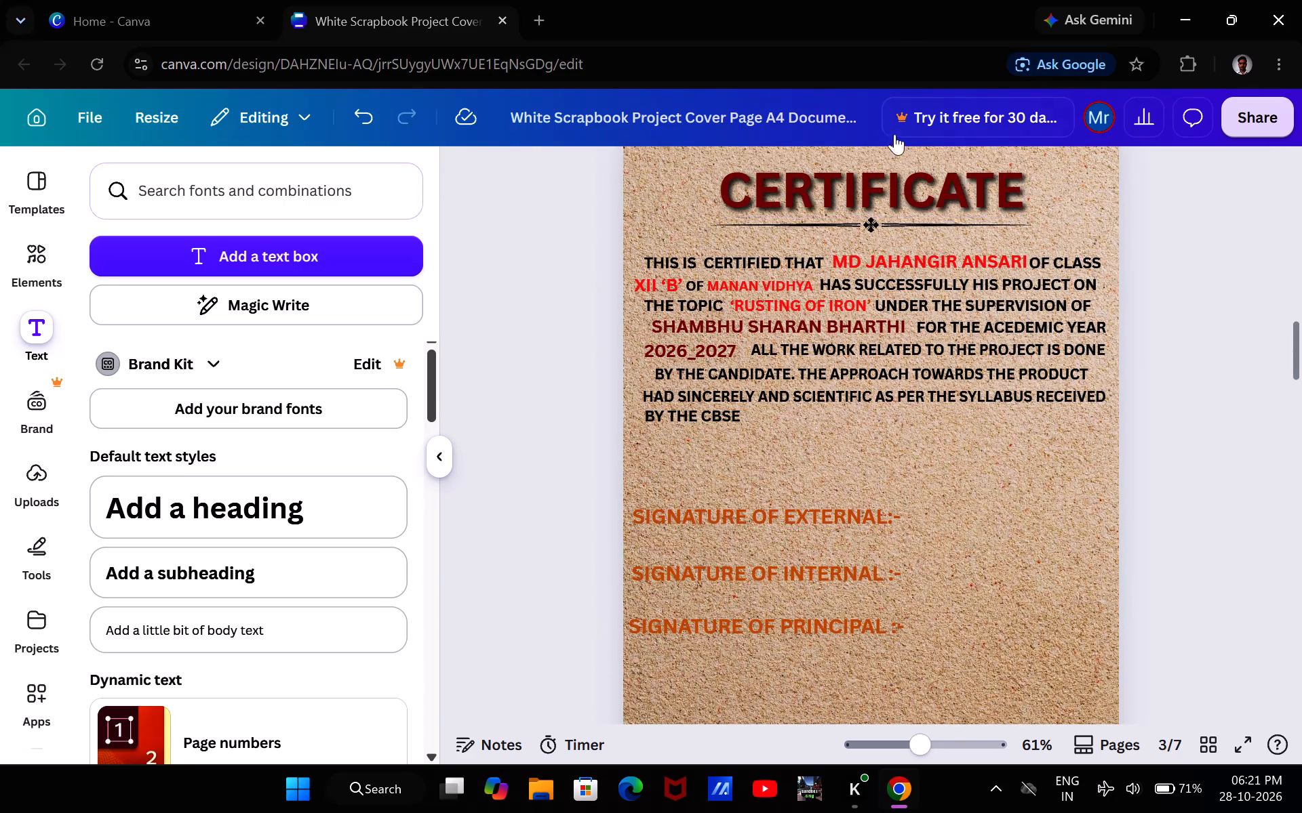
left_click(825, 207)
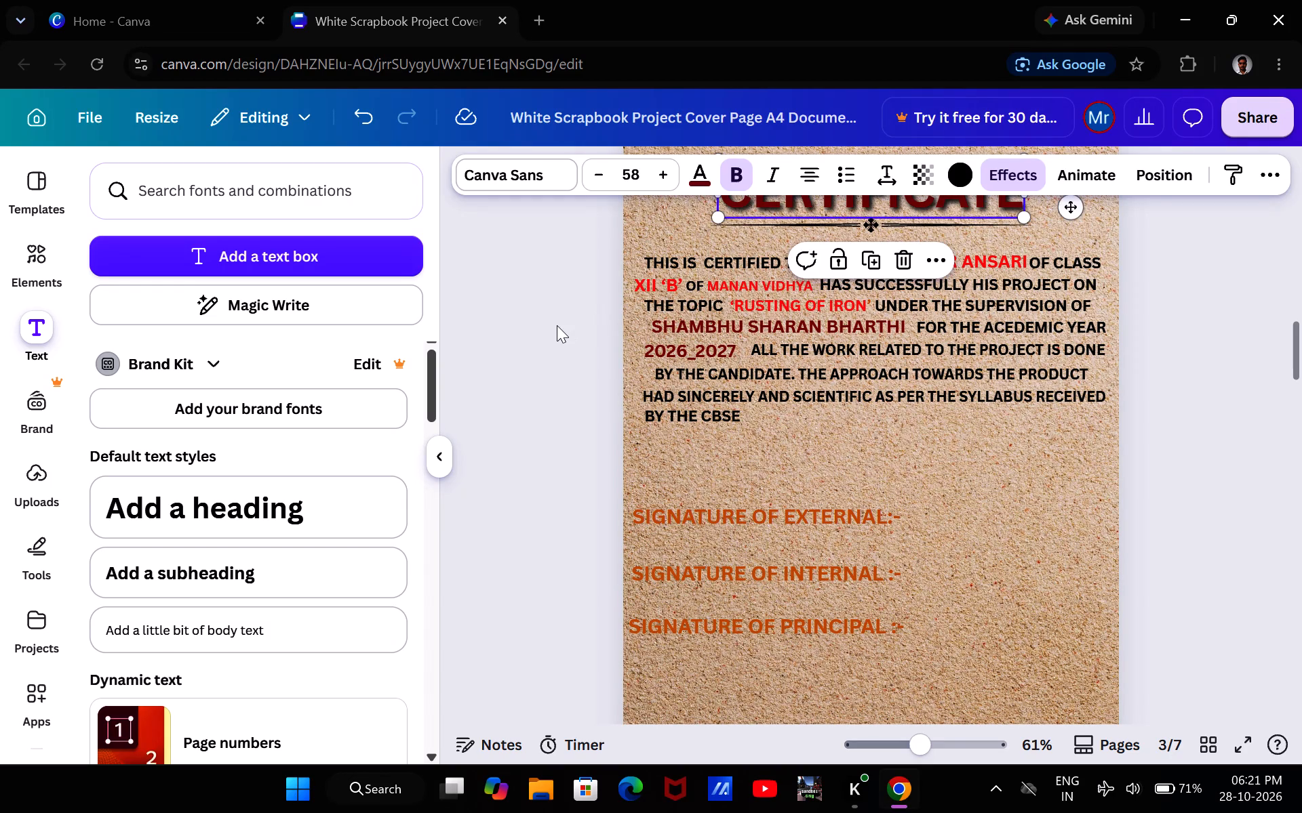
left_click(557, 325)
Move the "ACKNOWLEDGEMENT" heading from the middle of page 4 up to near the top of the page.
scroll(557, 325, "down", 5)
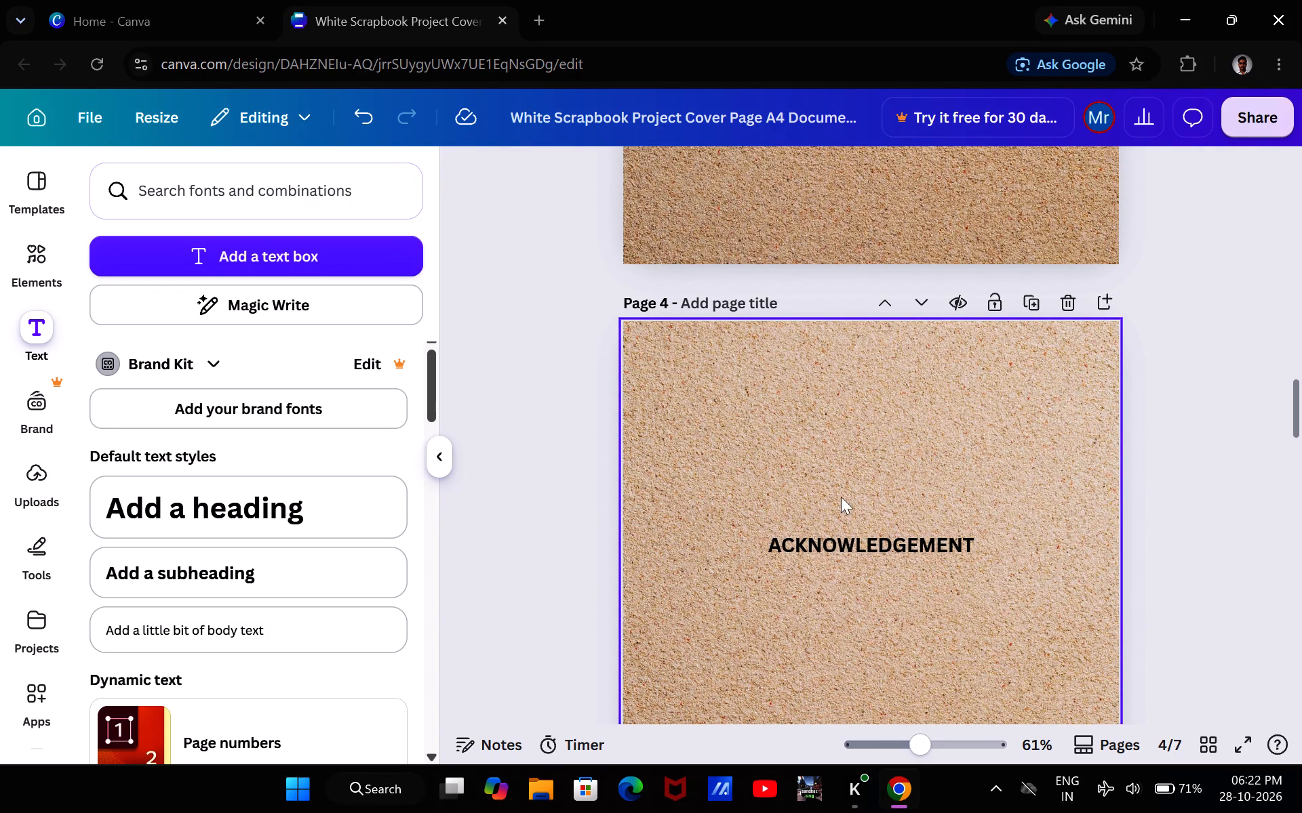
left_click(850, 539)
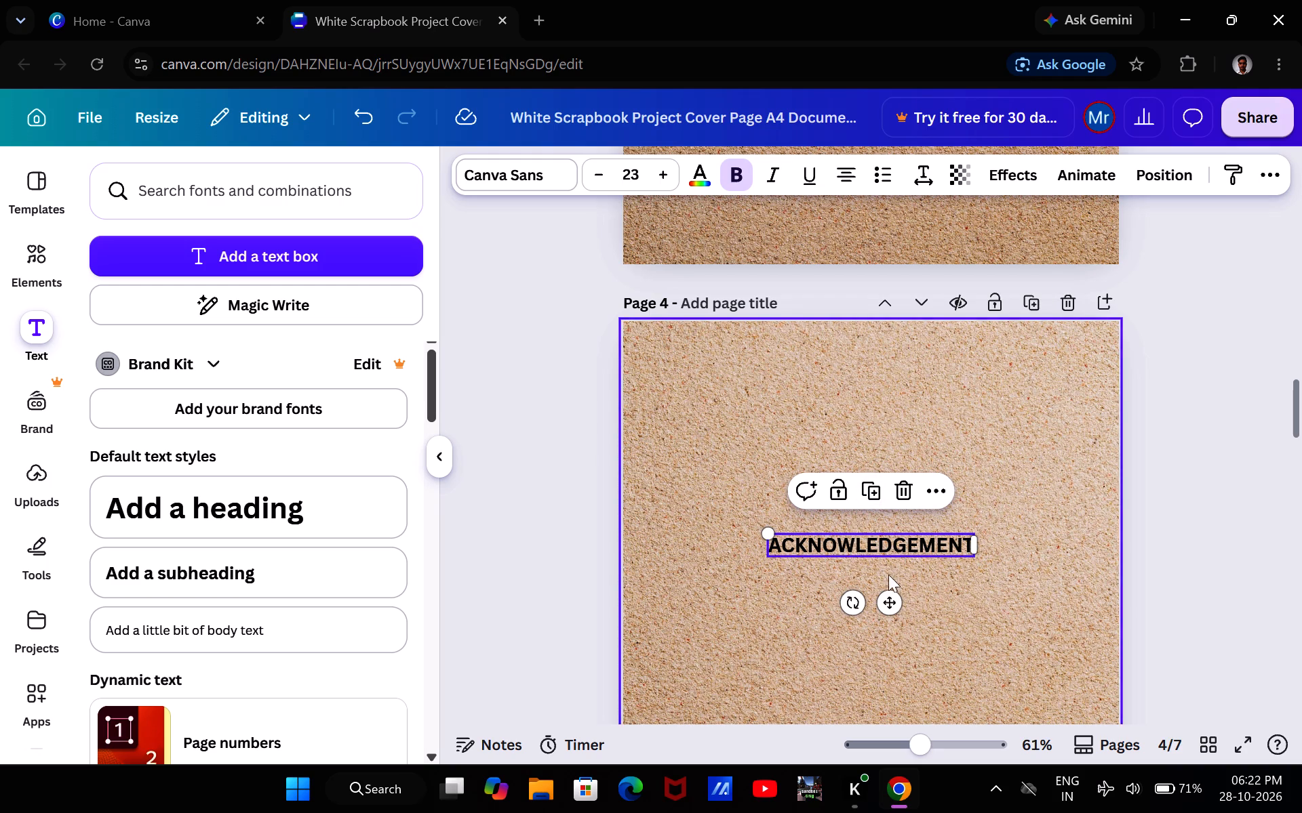
left_click_drag(892, 604, 886, 436)
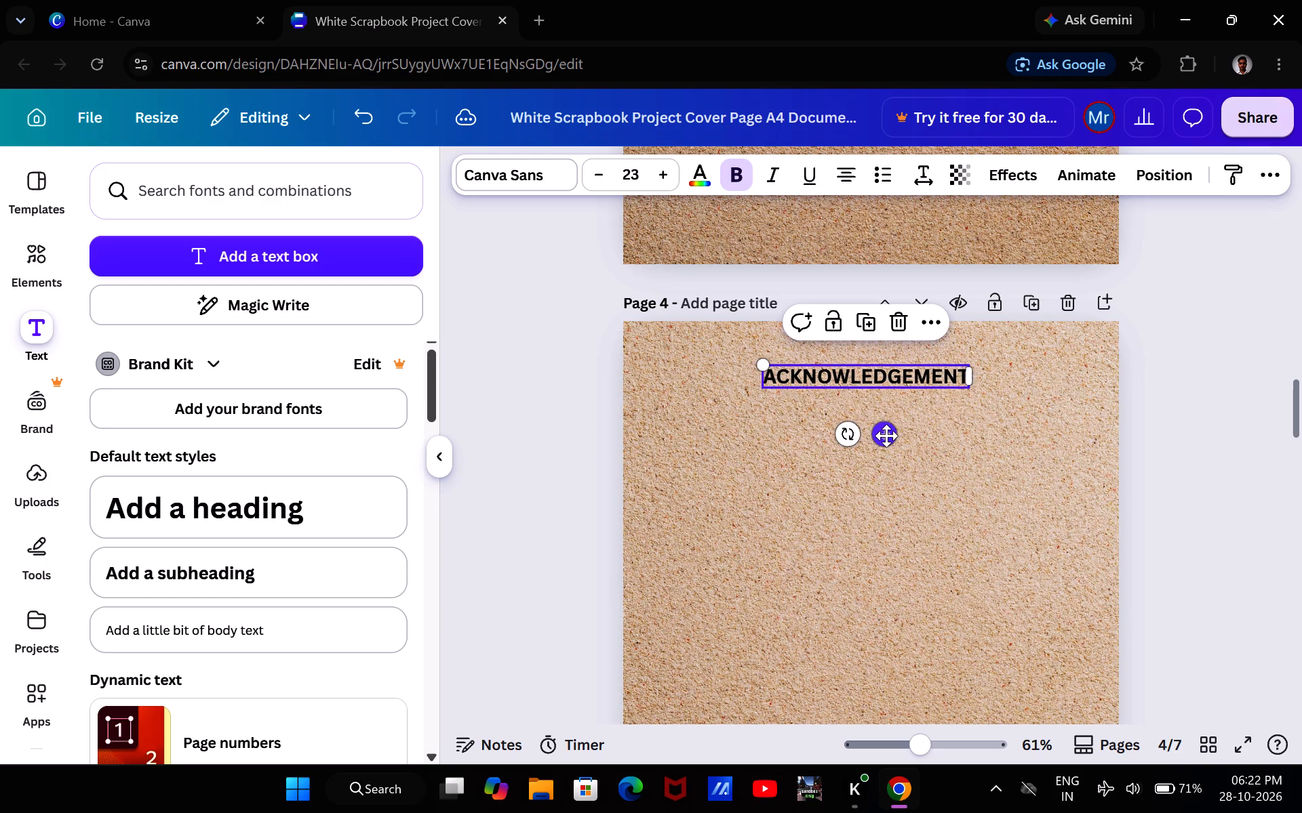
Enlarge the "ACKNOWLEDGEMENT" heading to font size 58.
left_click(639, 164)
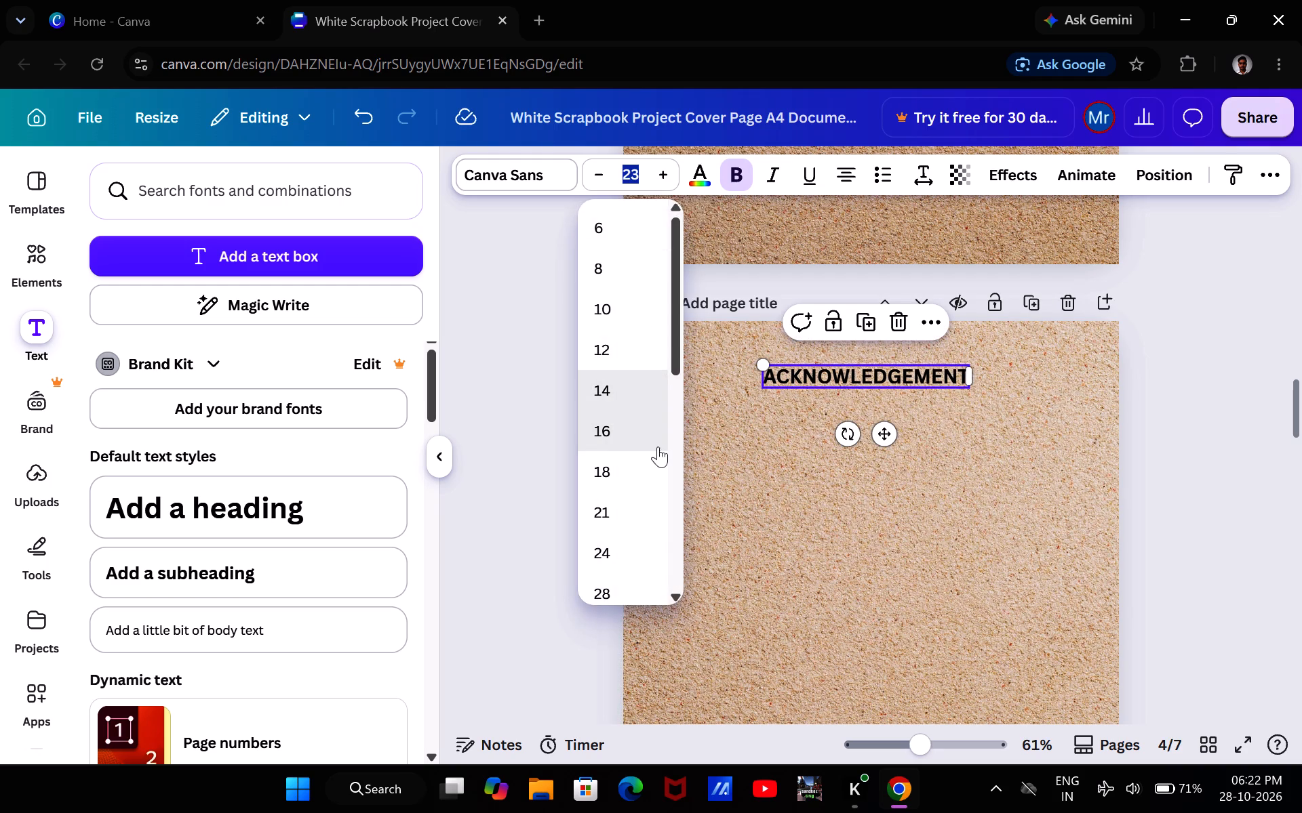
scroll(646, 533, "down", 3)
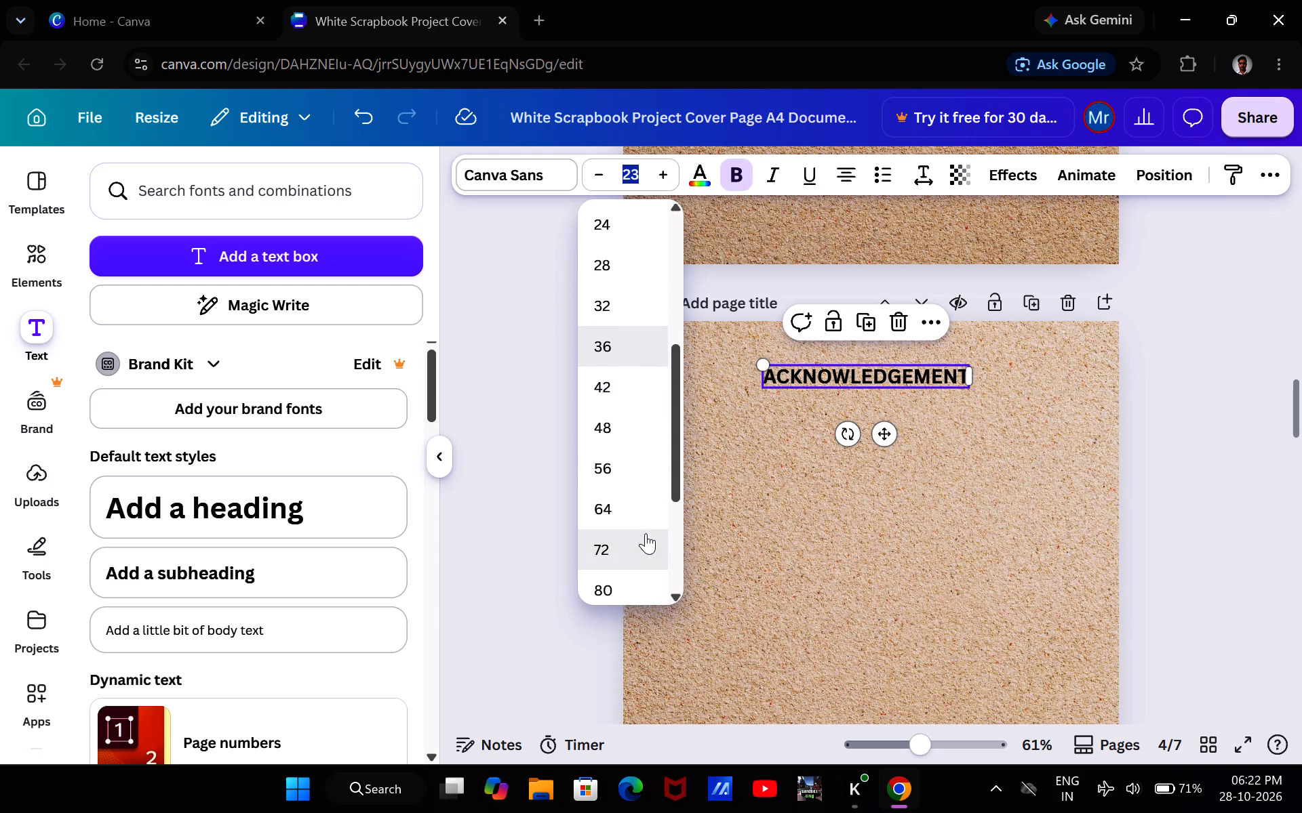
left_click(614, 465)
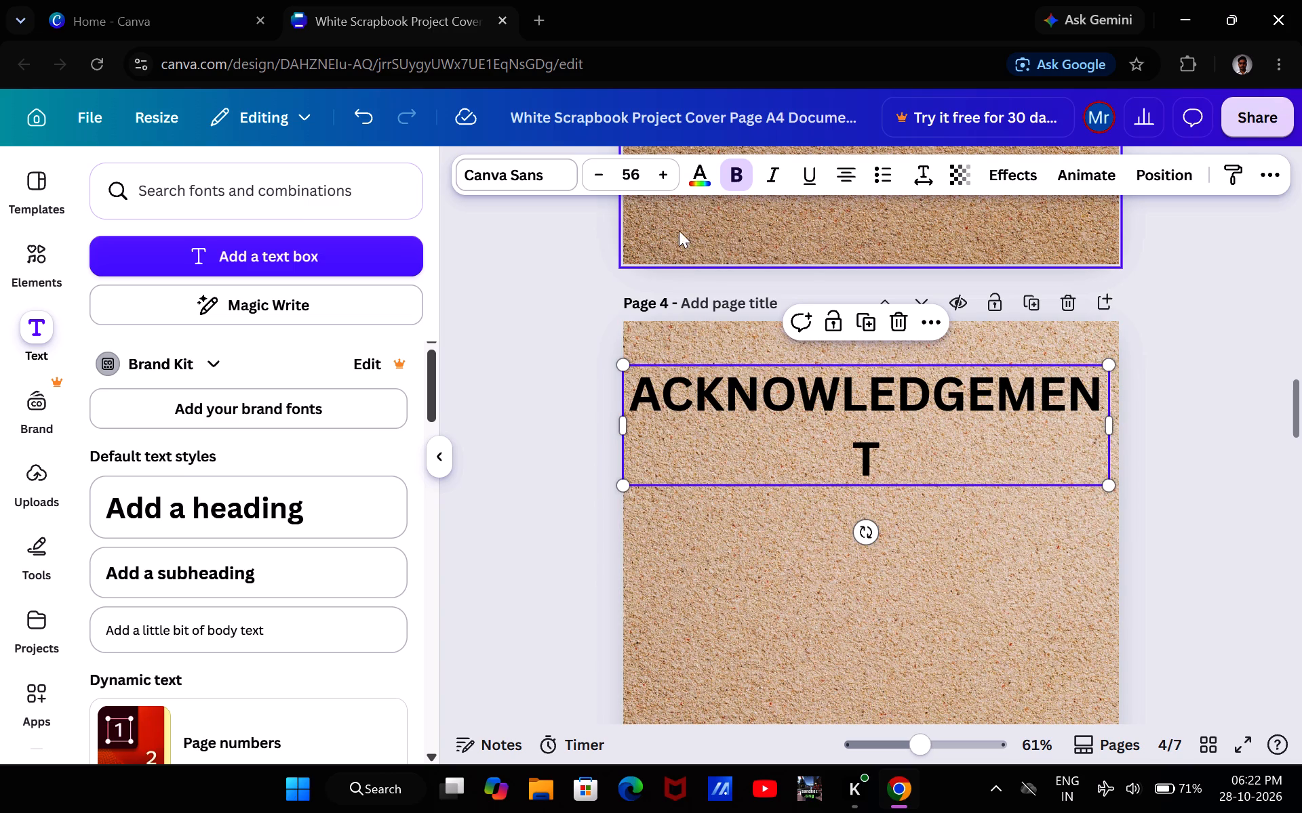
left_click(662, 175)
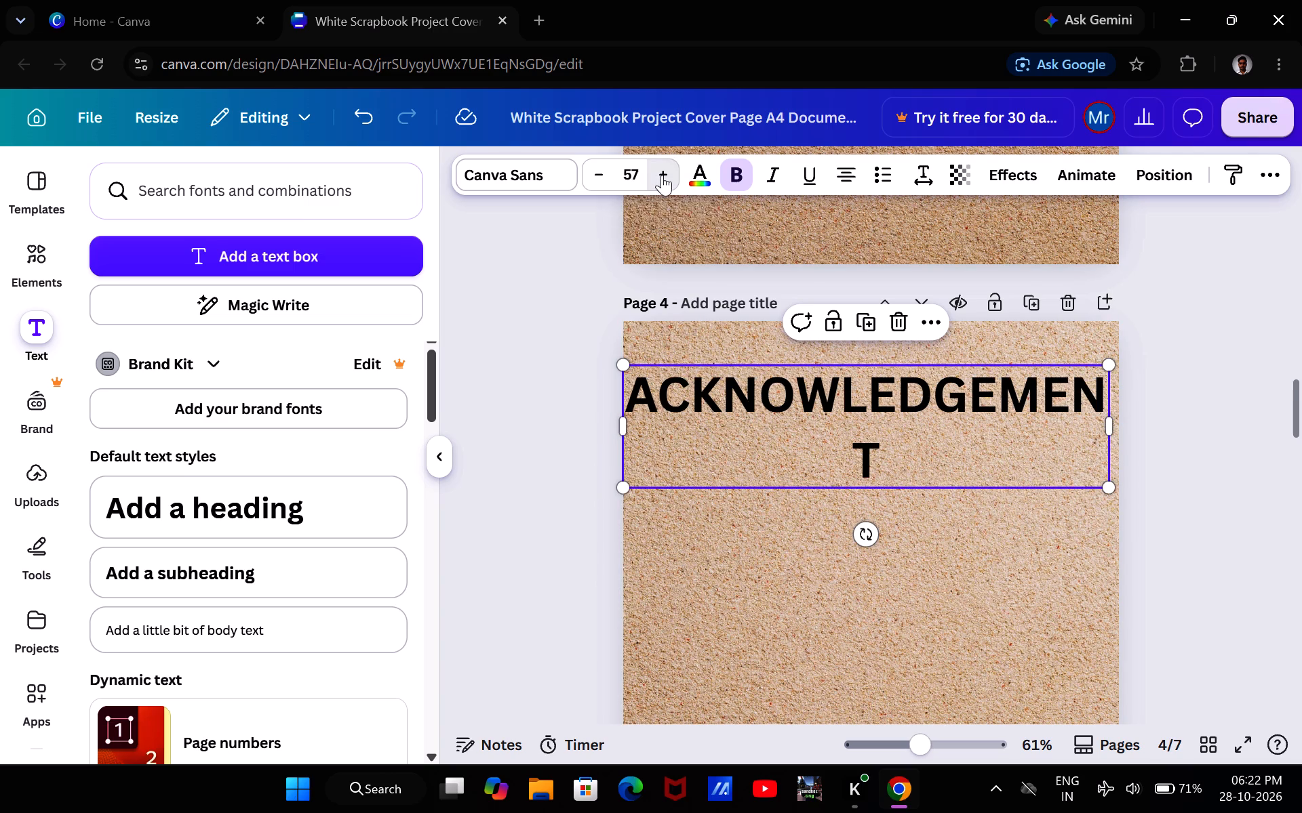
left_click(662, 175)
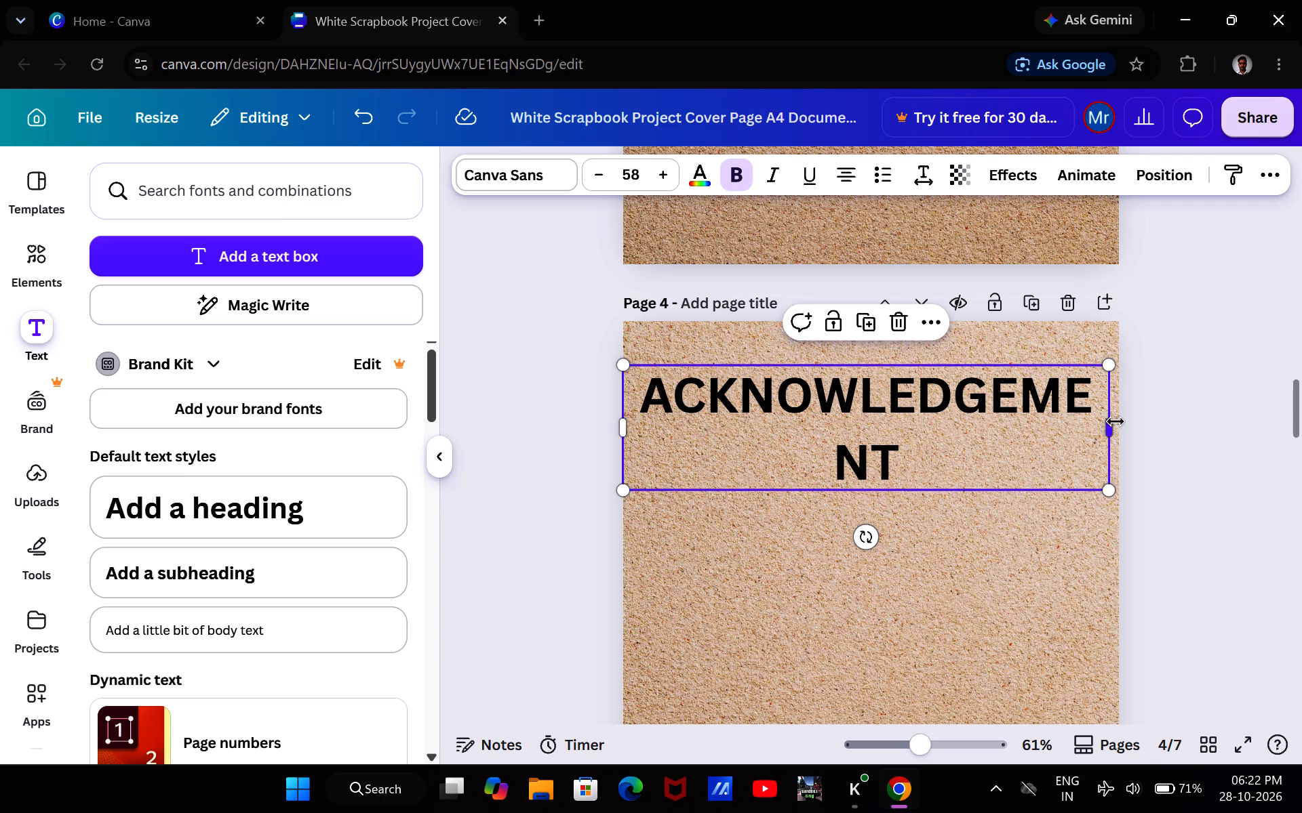
Fit "ACKNOWLEDGEMENT" on one line by widening its text box past the page's right edge and reducing it to font size 51.
left_click_drag(1116, 421, 1166, 416)
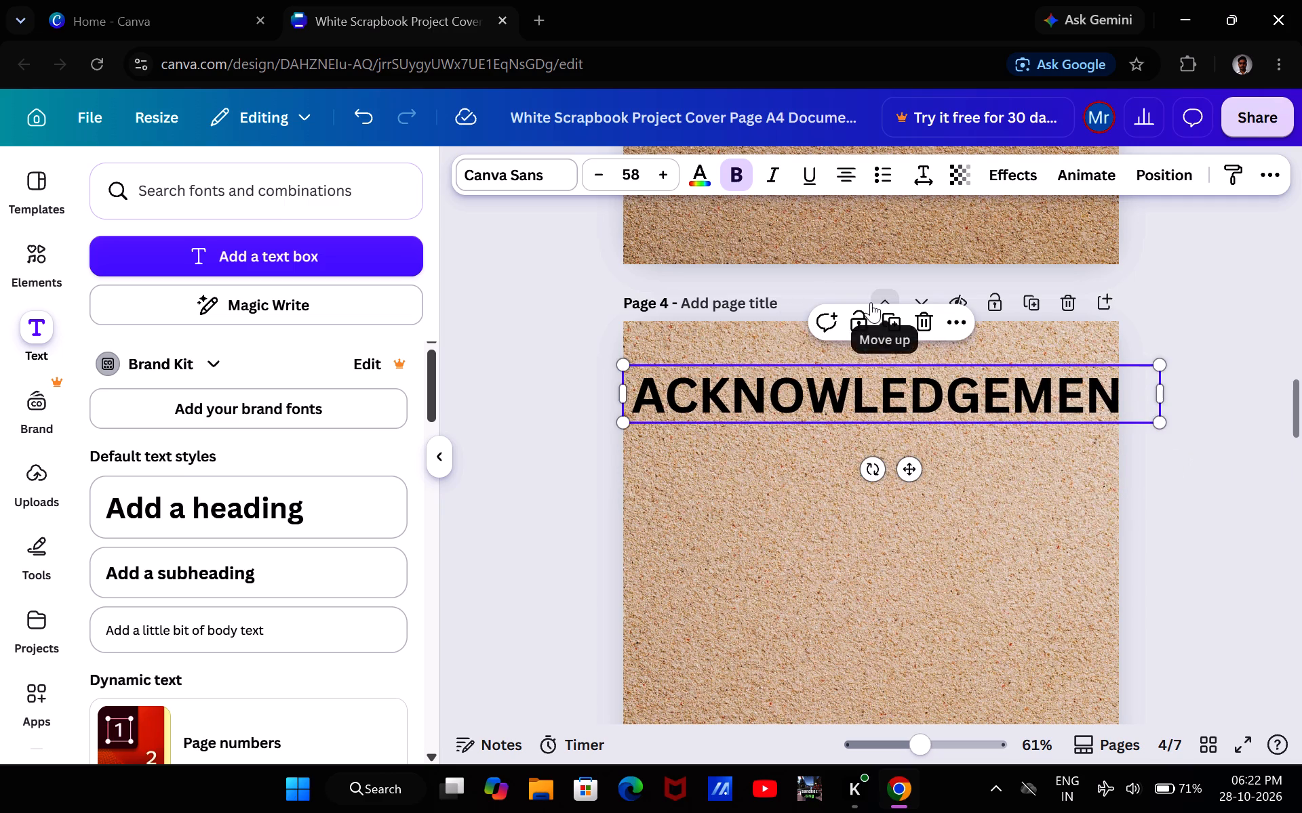
triple_click(604, 167)
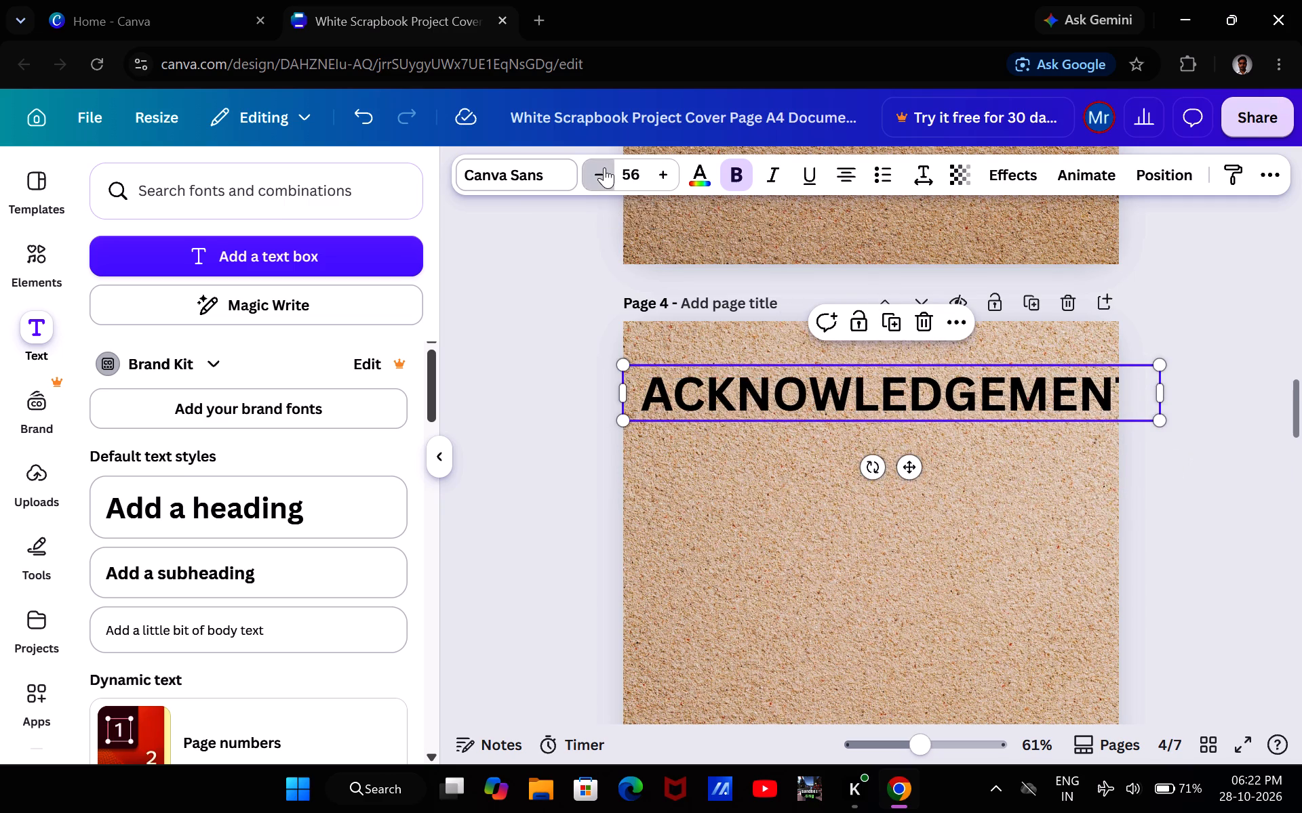
left_click(604, 167)
triple_click(604, 167)
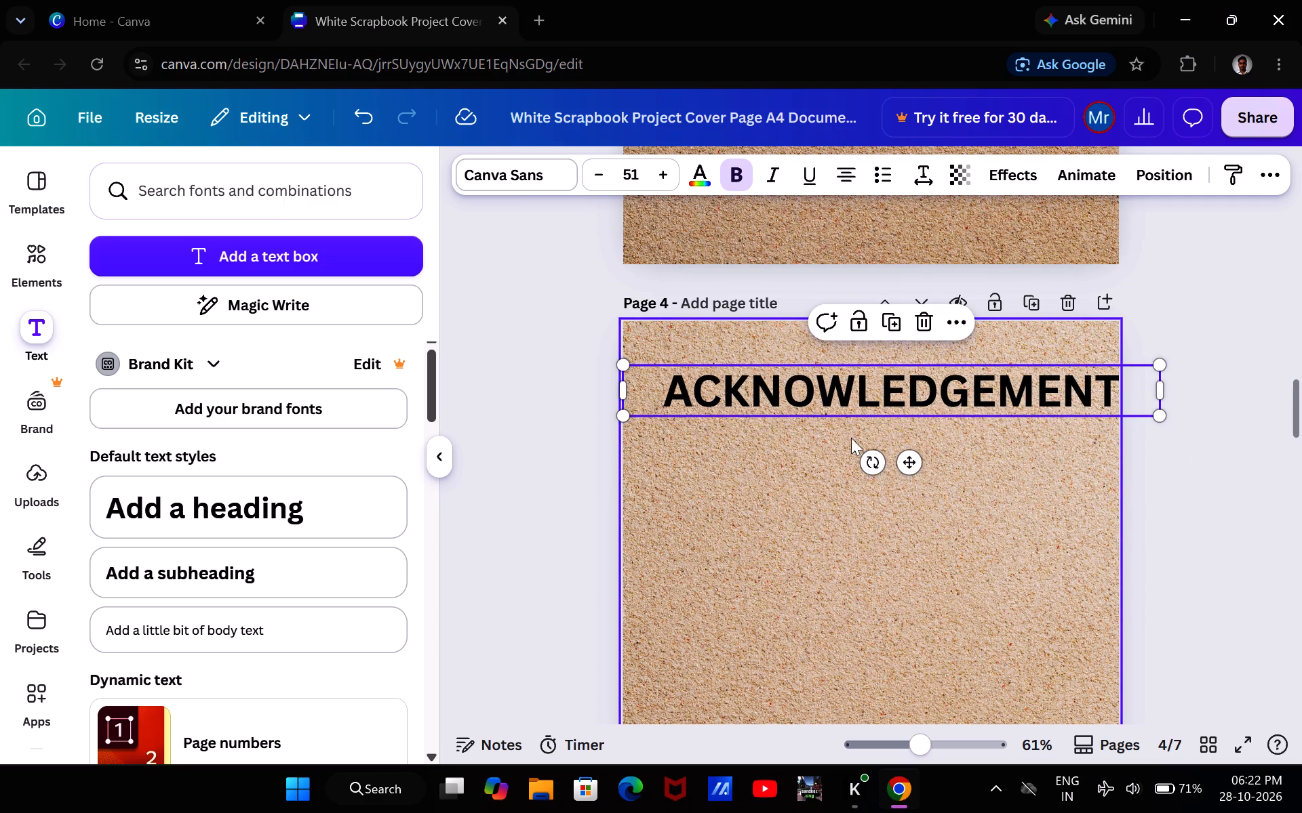
Move the "ACKNOWLEDGEMENT" heading slightly up and left to centre it horizontally at the top of page 4.
left_click_drag(906, 460, 890, 444)
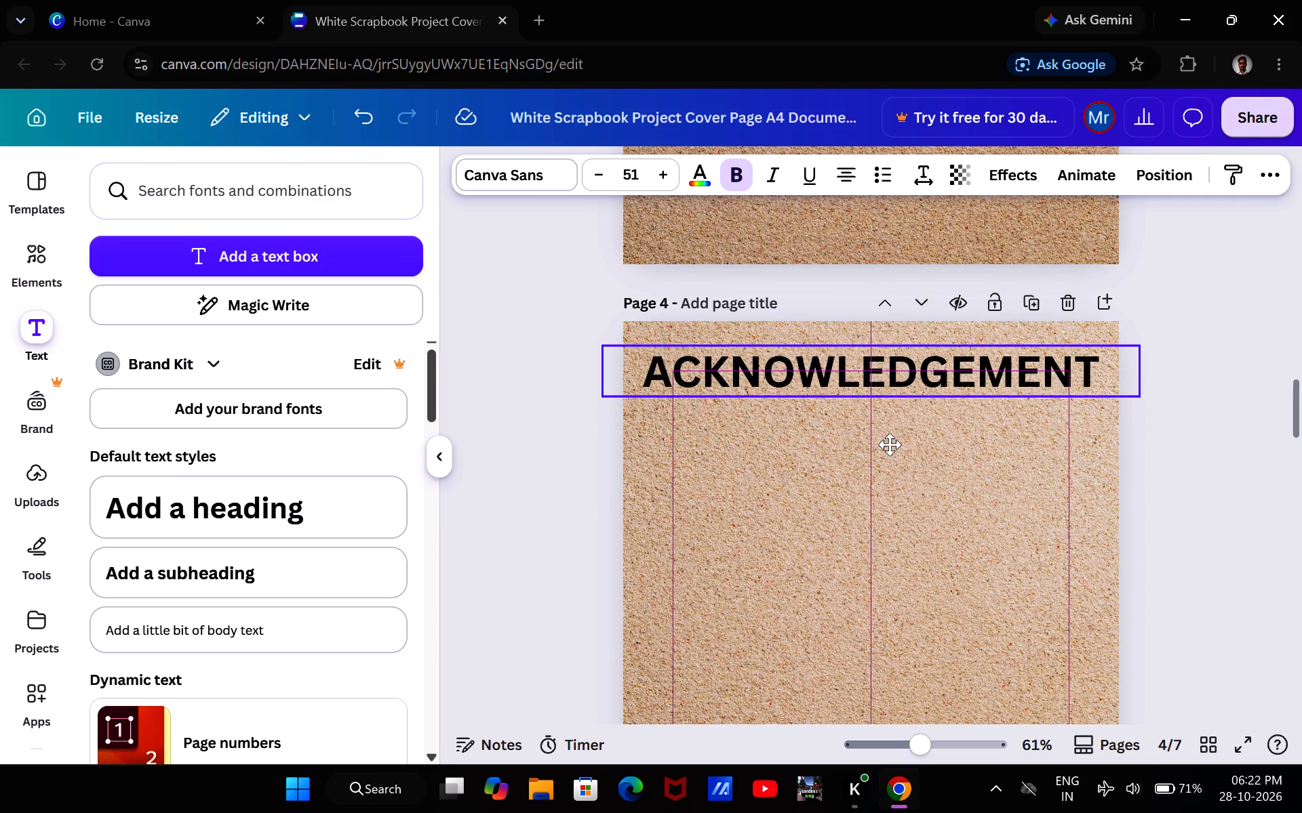
left_click_drag(890, 444, 889, 442)
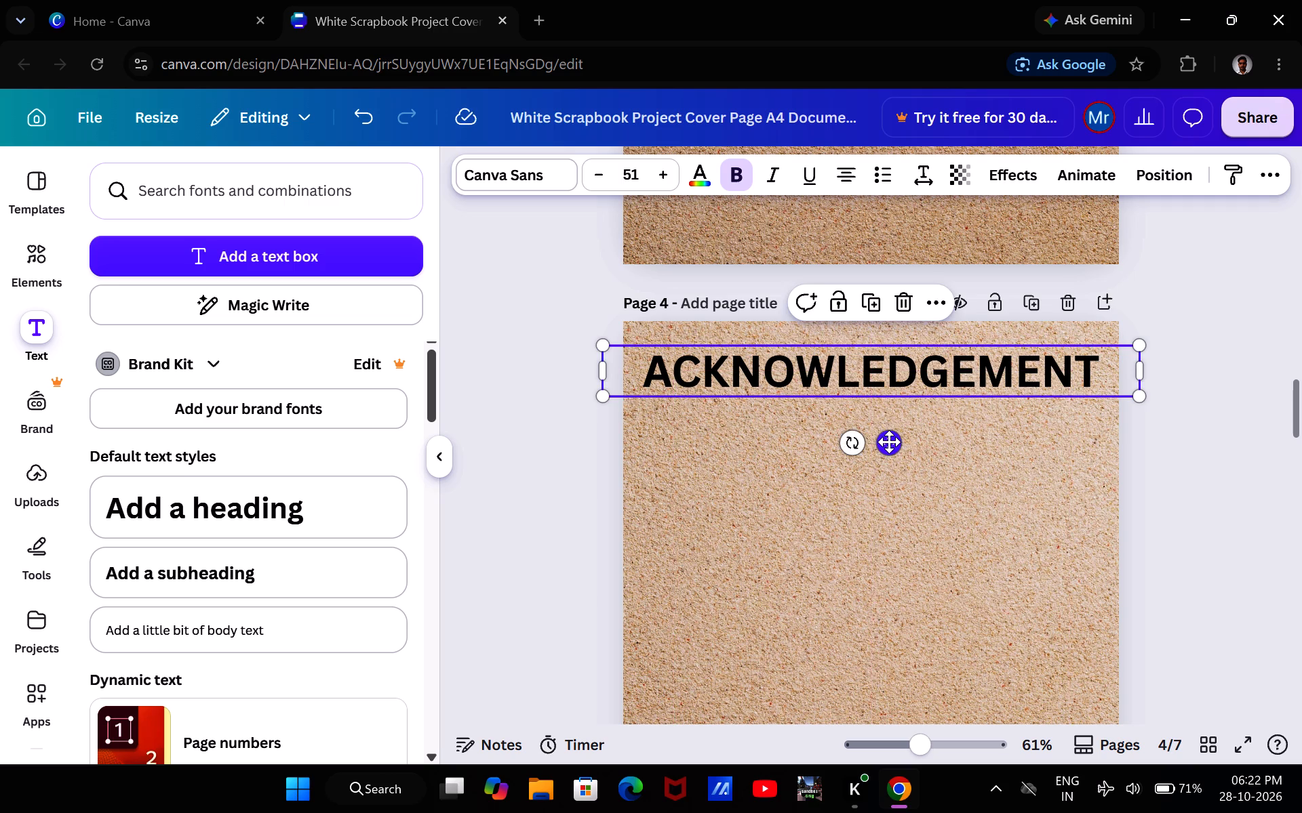
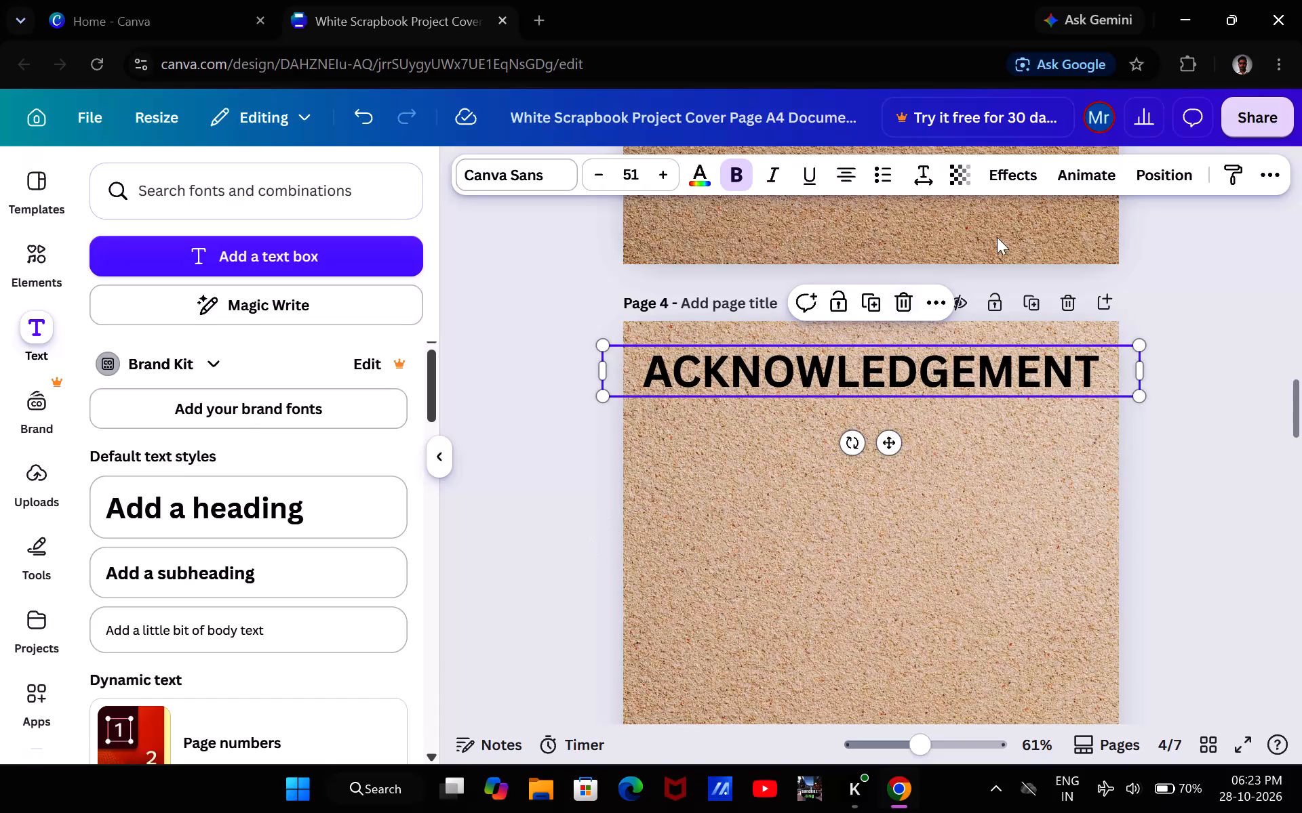
Apply a Drop shadow effect to the "ACKNOWLEDGEMENT" heading and set its offset to 59.
left_click(1017, 185)
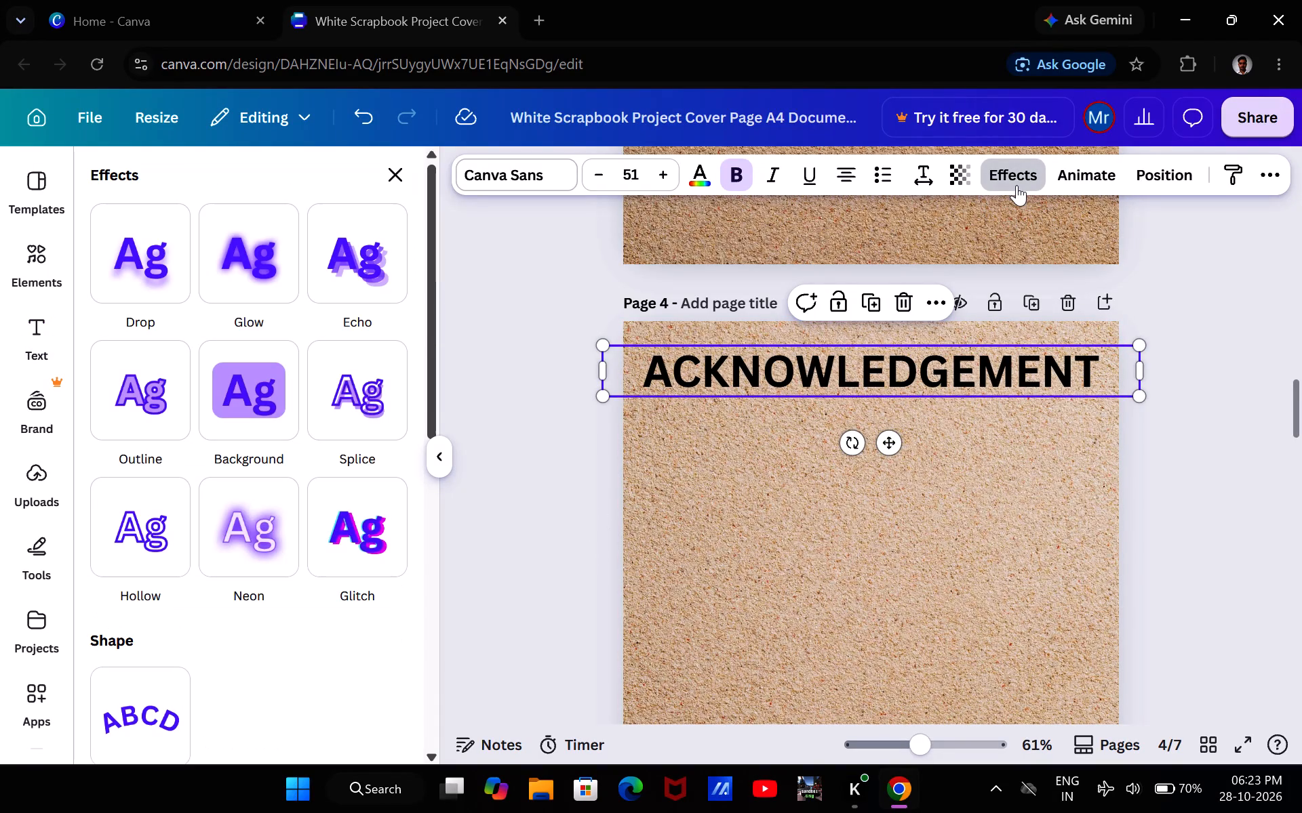
left_click(161, 267)
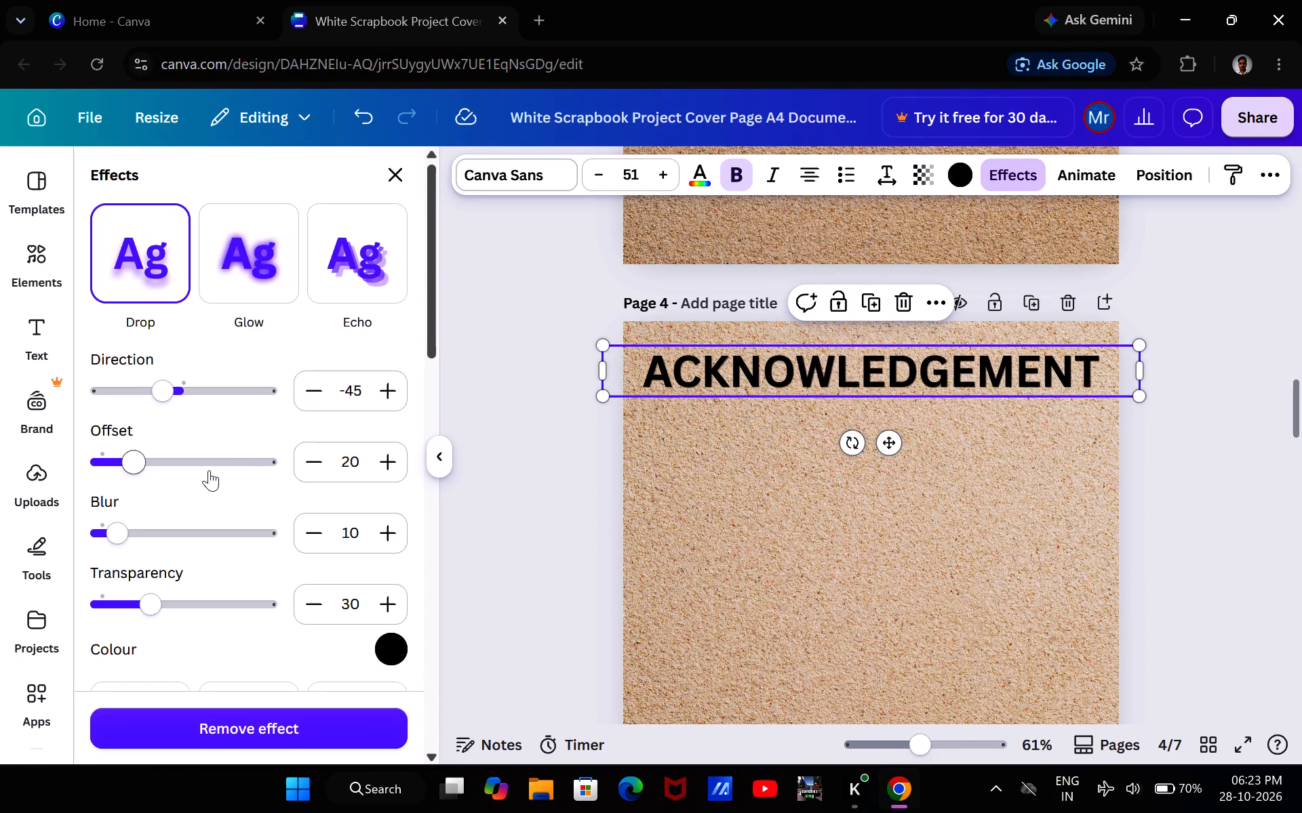
left_click_drag(134, 466, 217, 451)
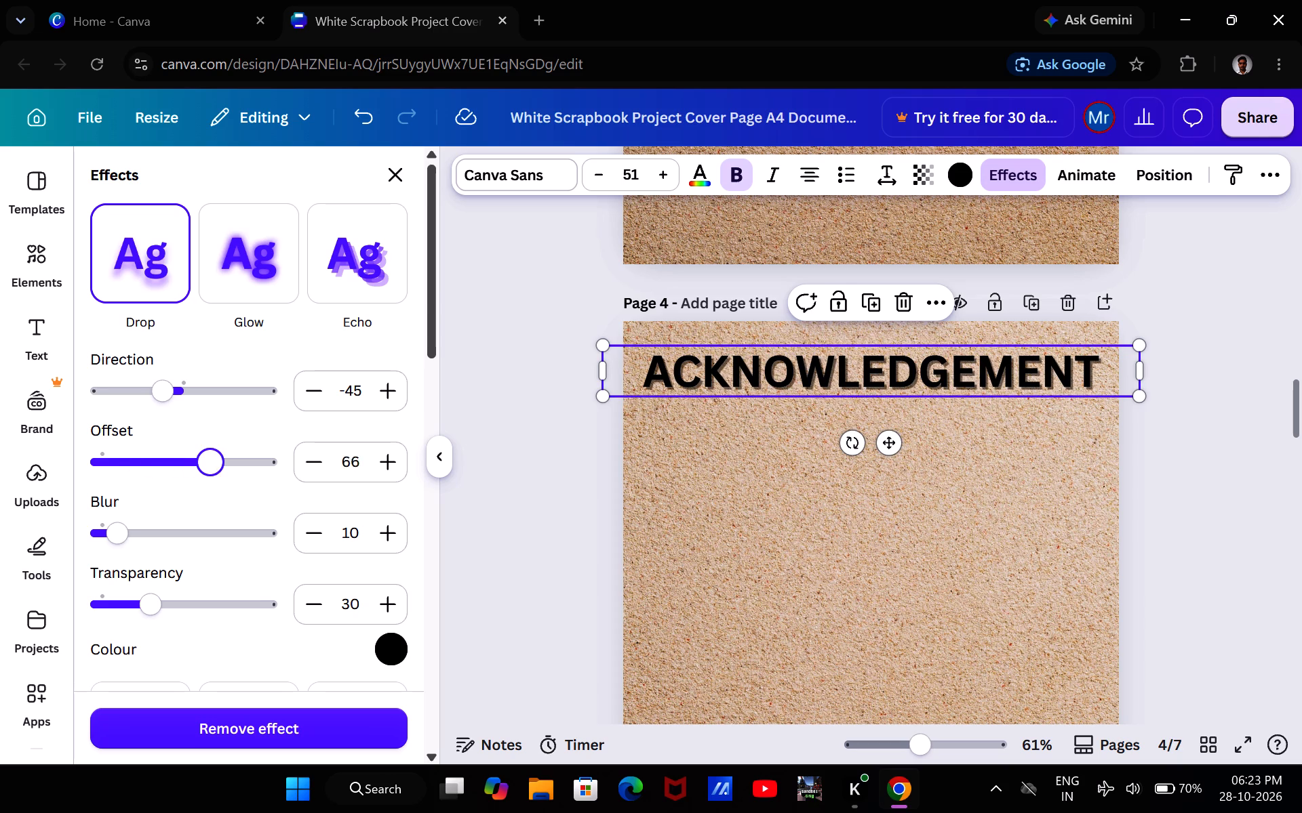
left_click_drag(217, 451, 210, 453)
left_click_drag(210, 453, 200, 453)
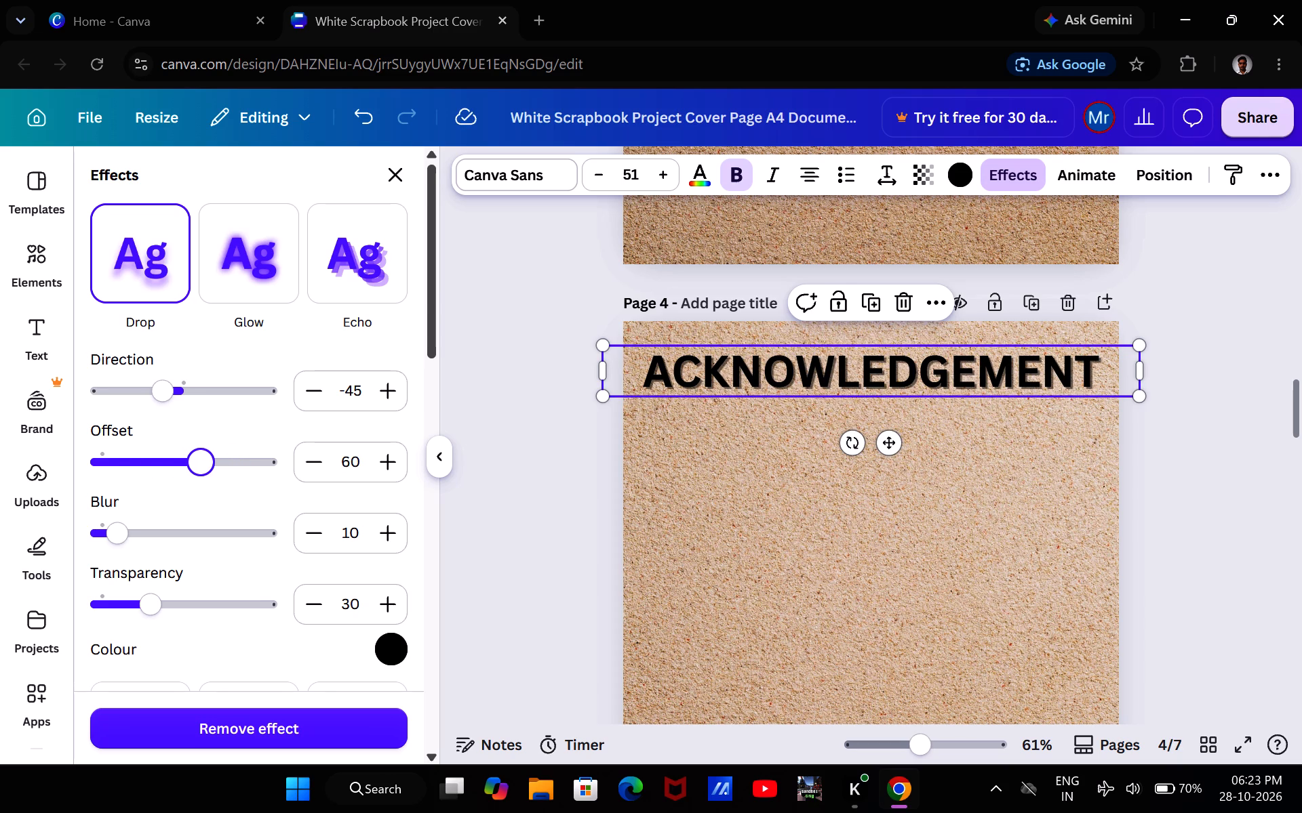
left_click(319, 454)
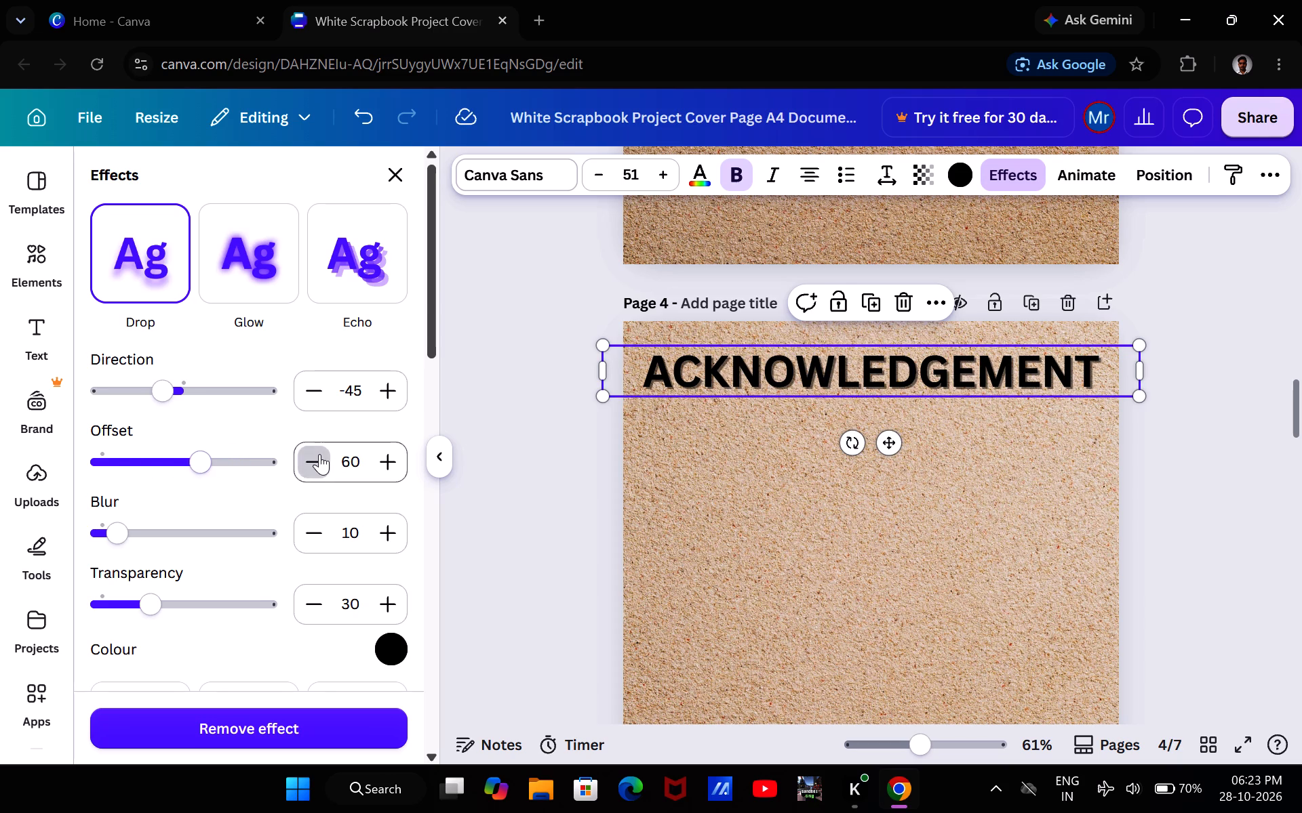
Set the heading shadow's blur to 76 and its transparency to 69.
left_click(243, 533)
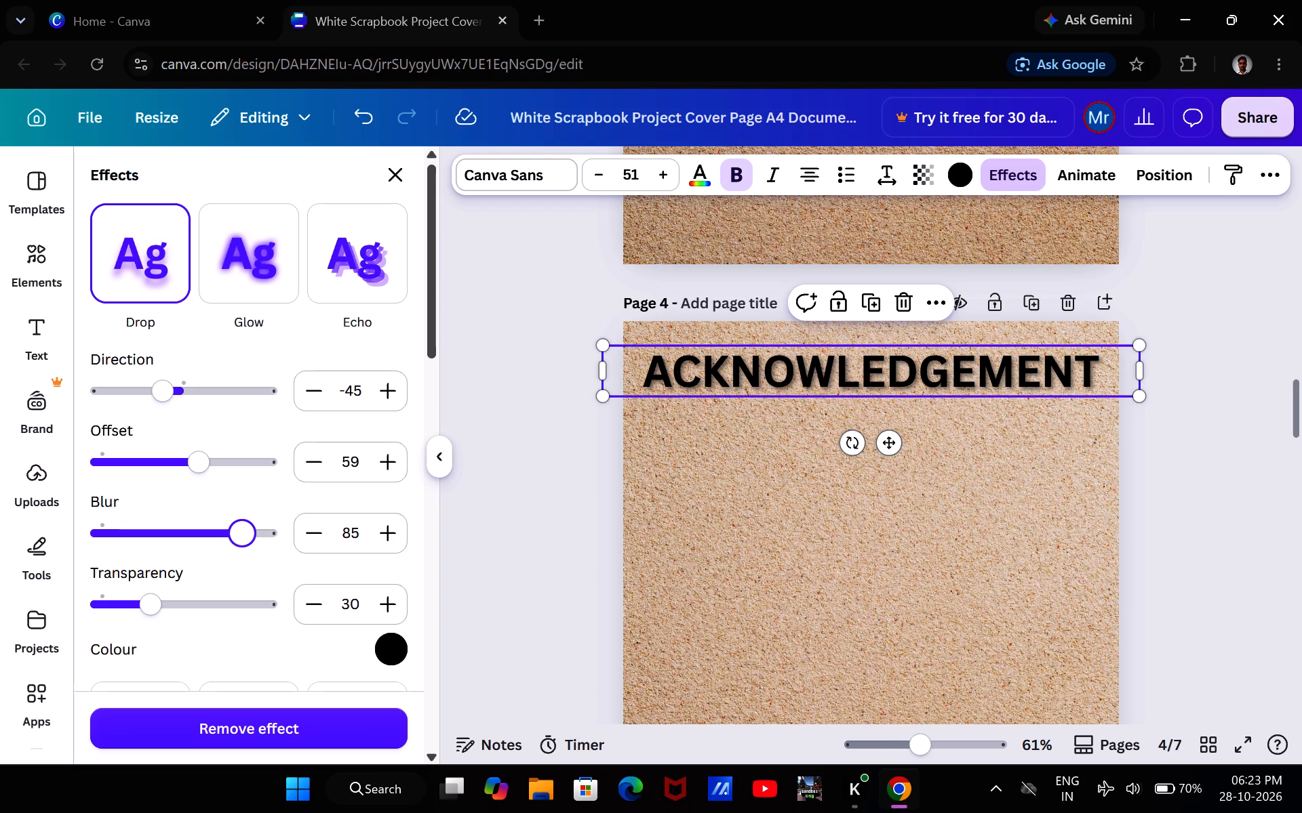
left_click(229, 532)
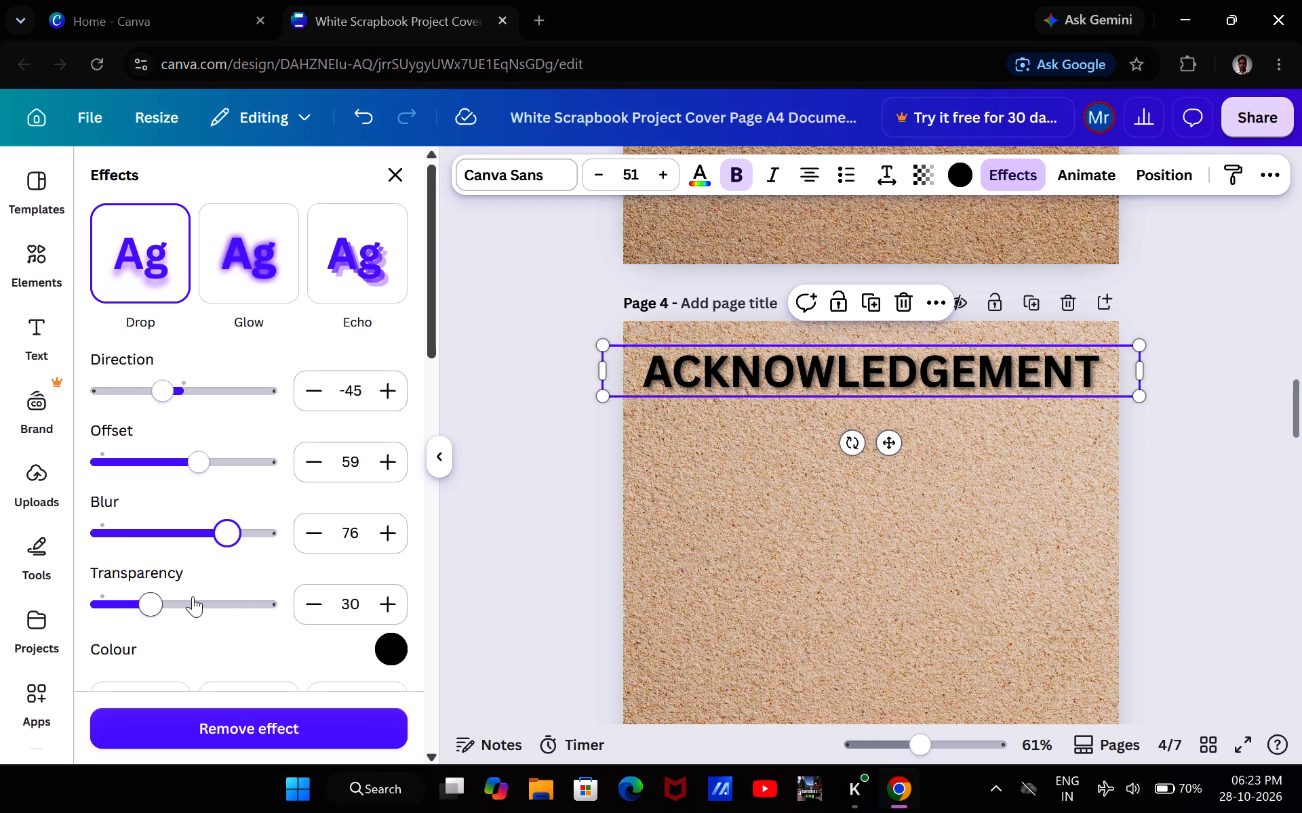
left_click(210, 602)
left_click(216, 602)
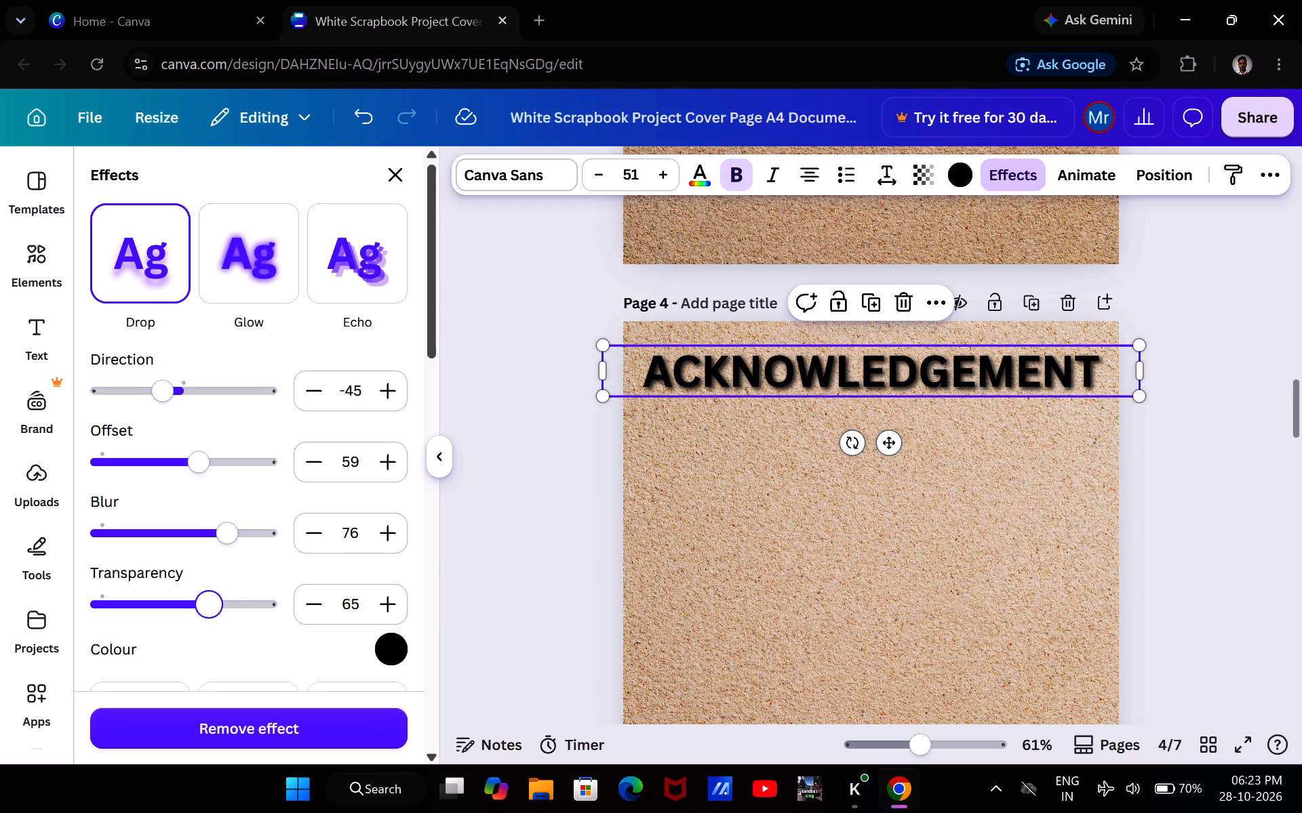
left_click(378, 597)
left_click(378, 597)
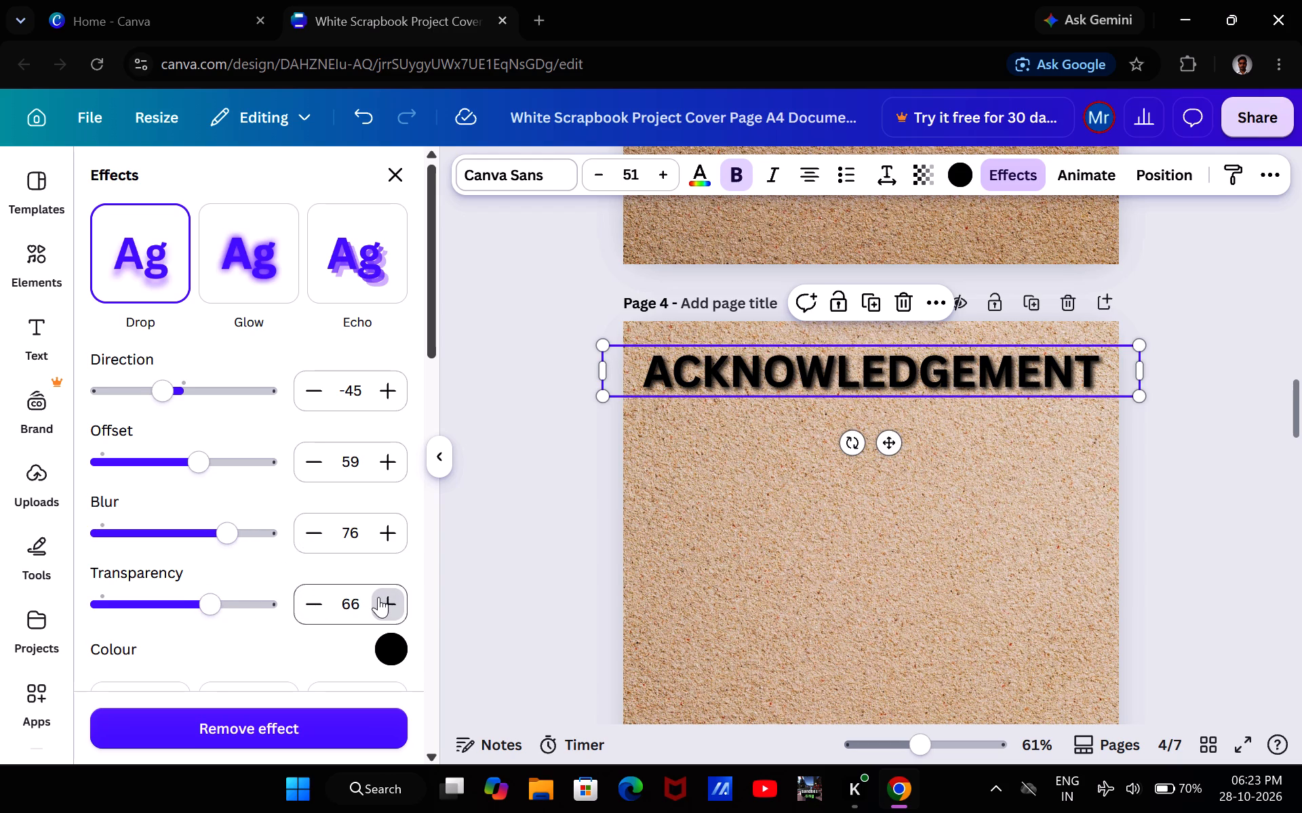
double_click(378, 597)
scroll(378, 597, "down", 1)
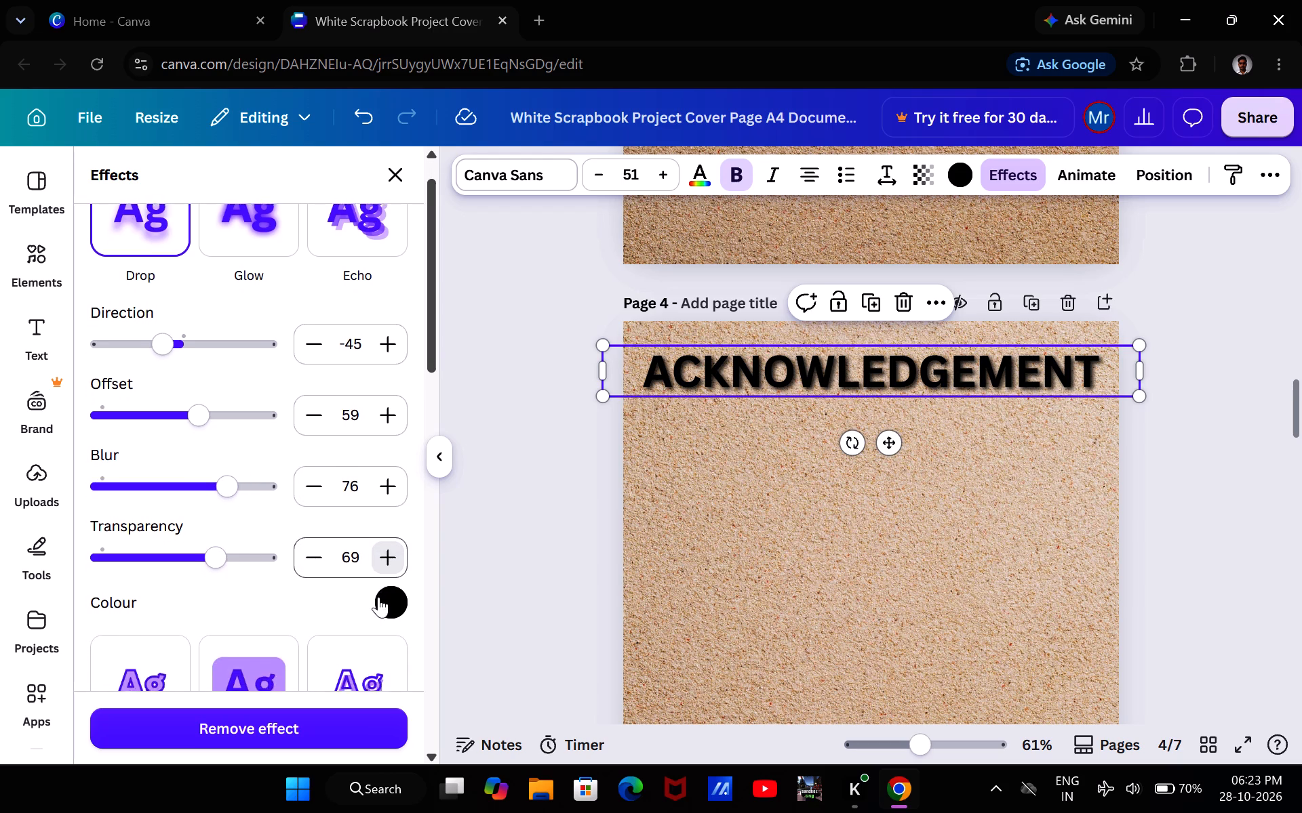
scroll(378, 597, "down", 1)
scroll(378, 597, "up", 4)
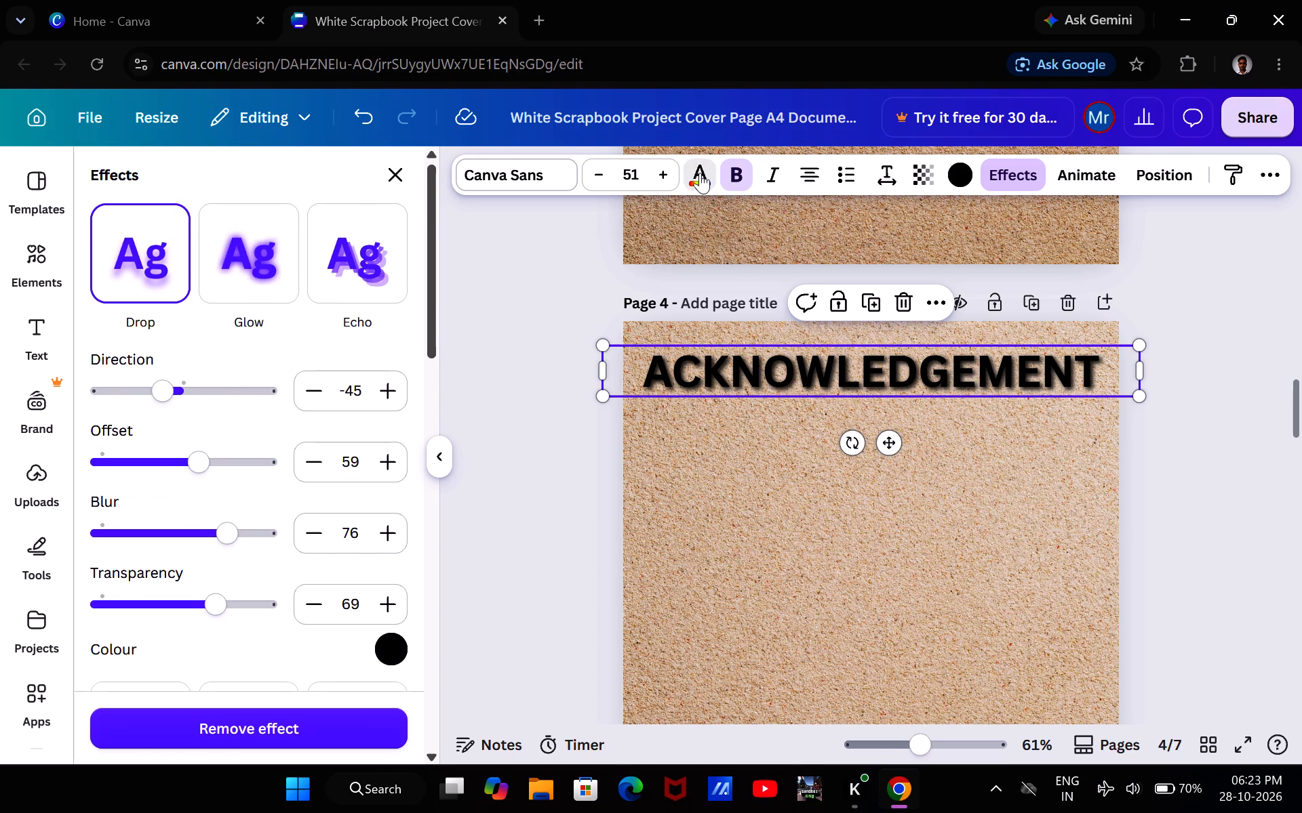
Recolour the "ACKNOWLEDGEMENT" heading with the dark red Vividred text colour and deselect it.
left_click(700, 173)
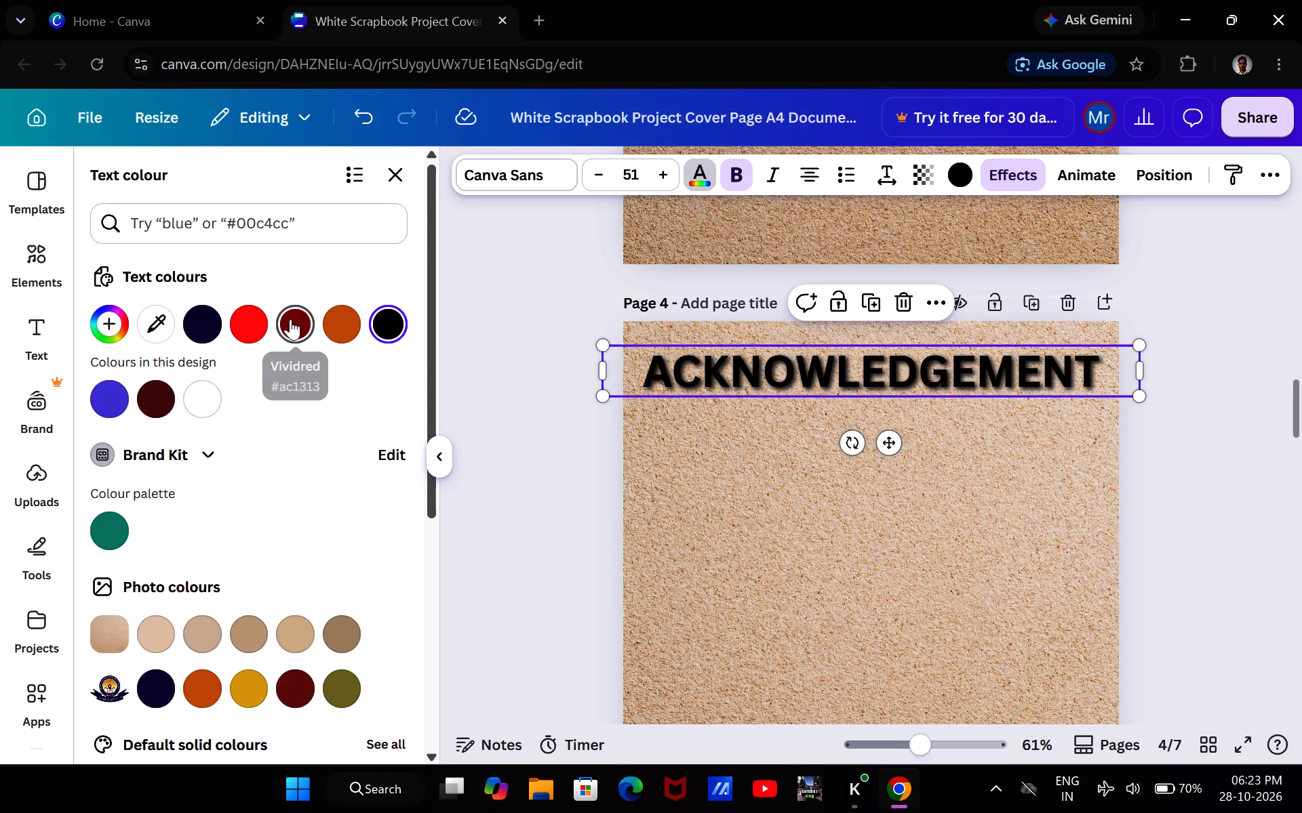
left_click(290, 319)
left_click(456, 385)
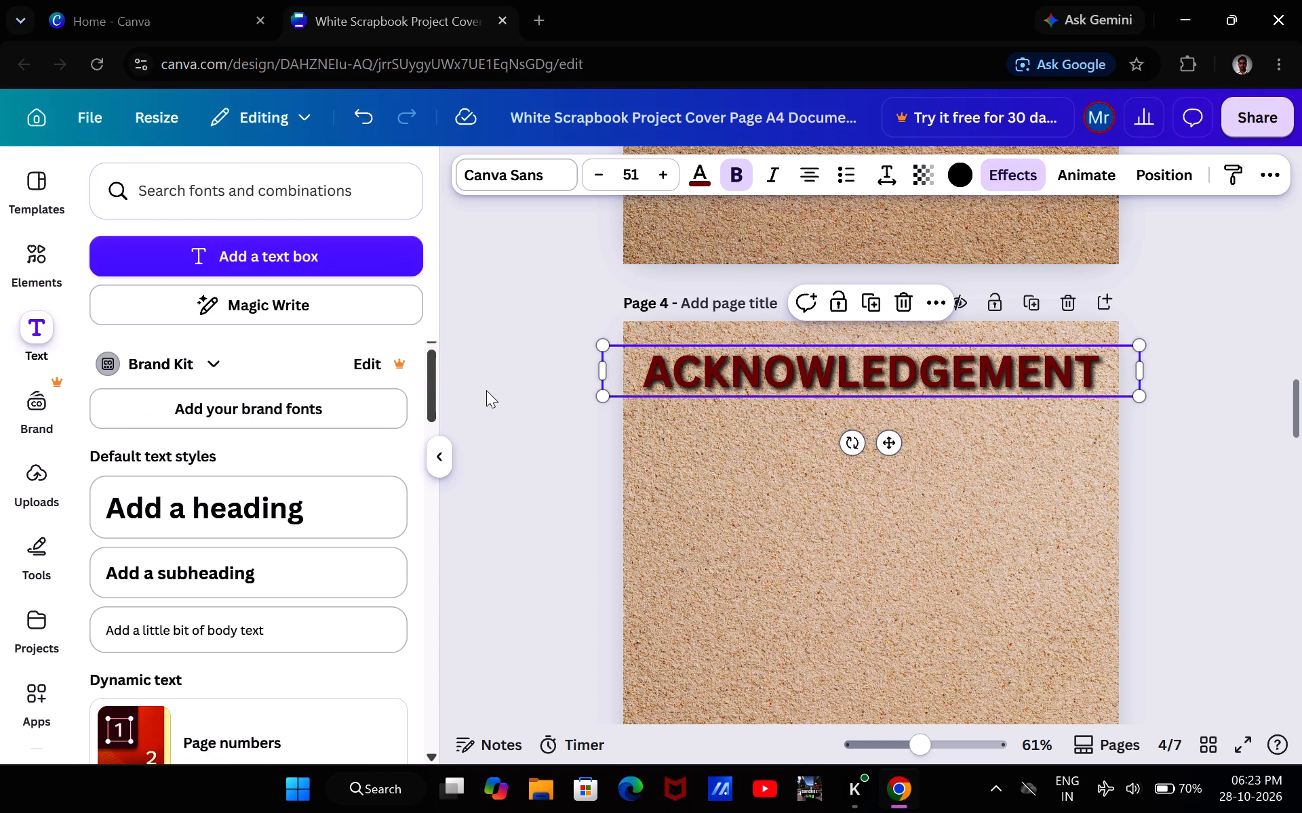
left_click(486, 390)
Add the recently used ornamental divider line to page 4, keeping only one copy of it.
scroll(526, 381, "up", 4)
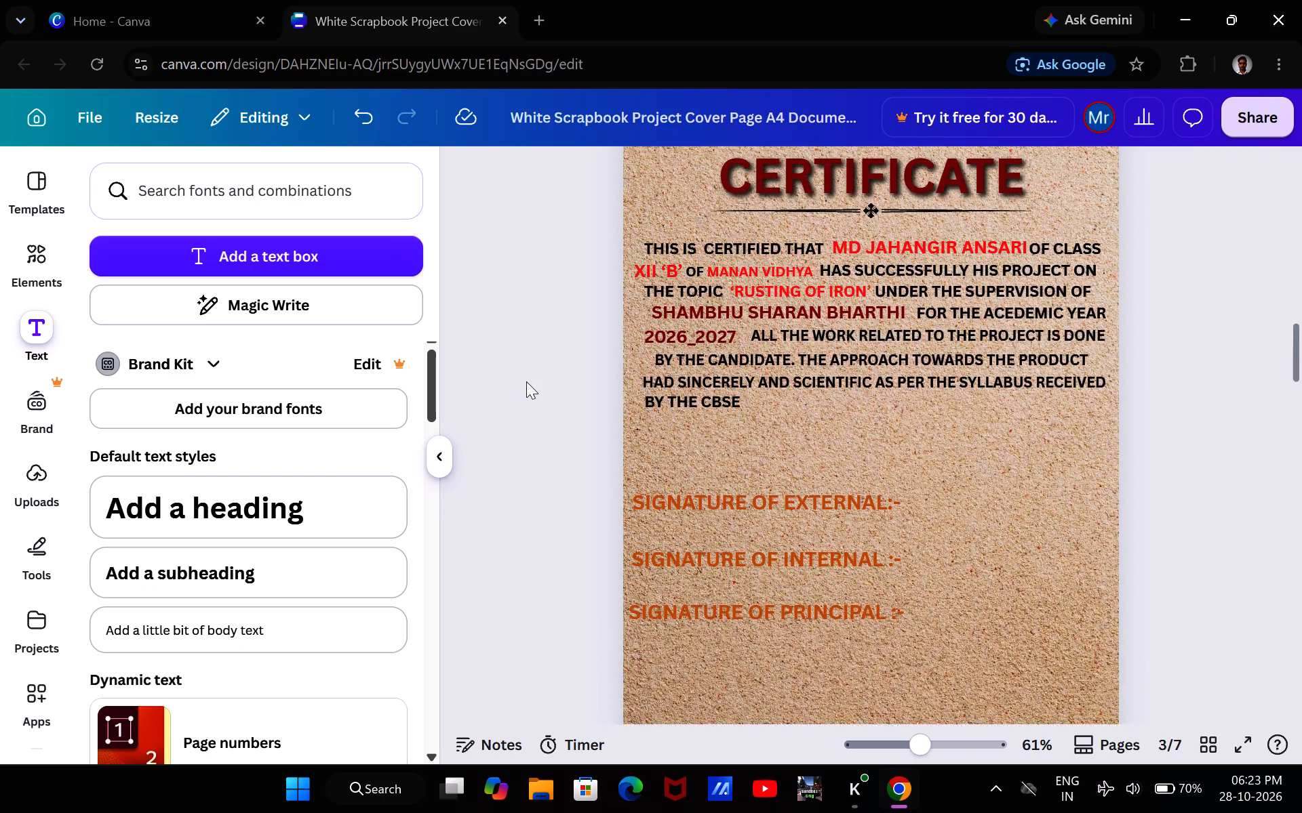
scroll(526, 381, "down", 2)
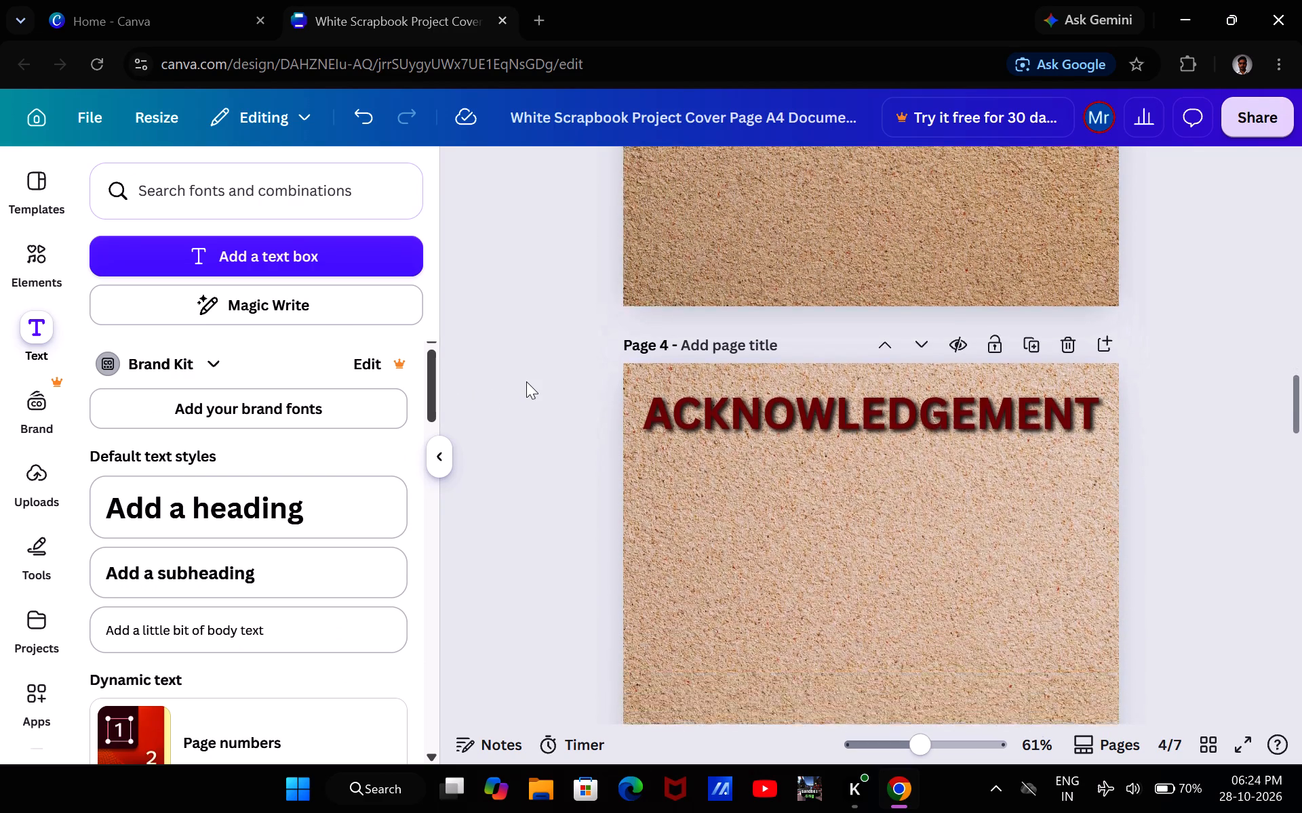
left_click(52, 289)
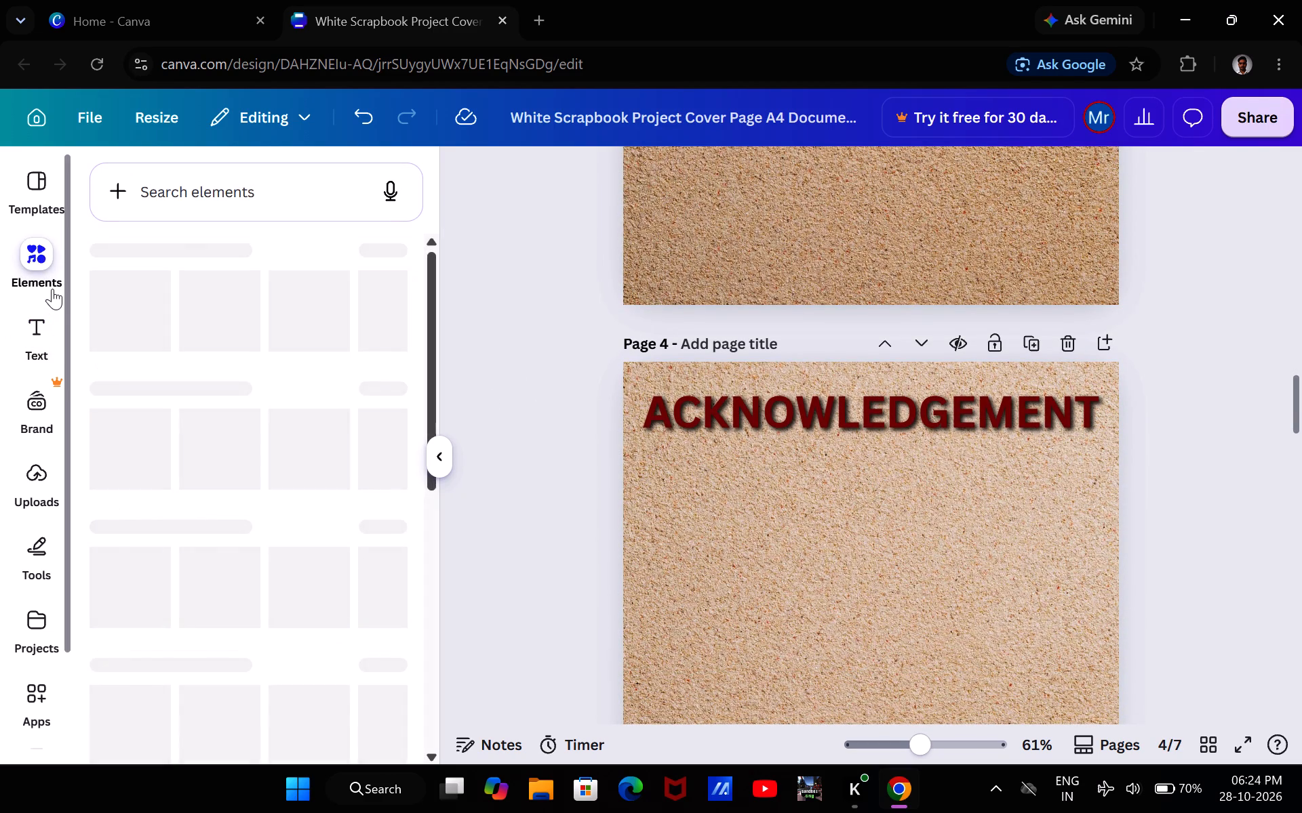
left_click(134, 334)
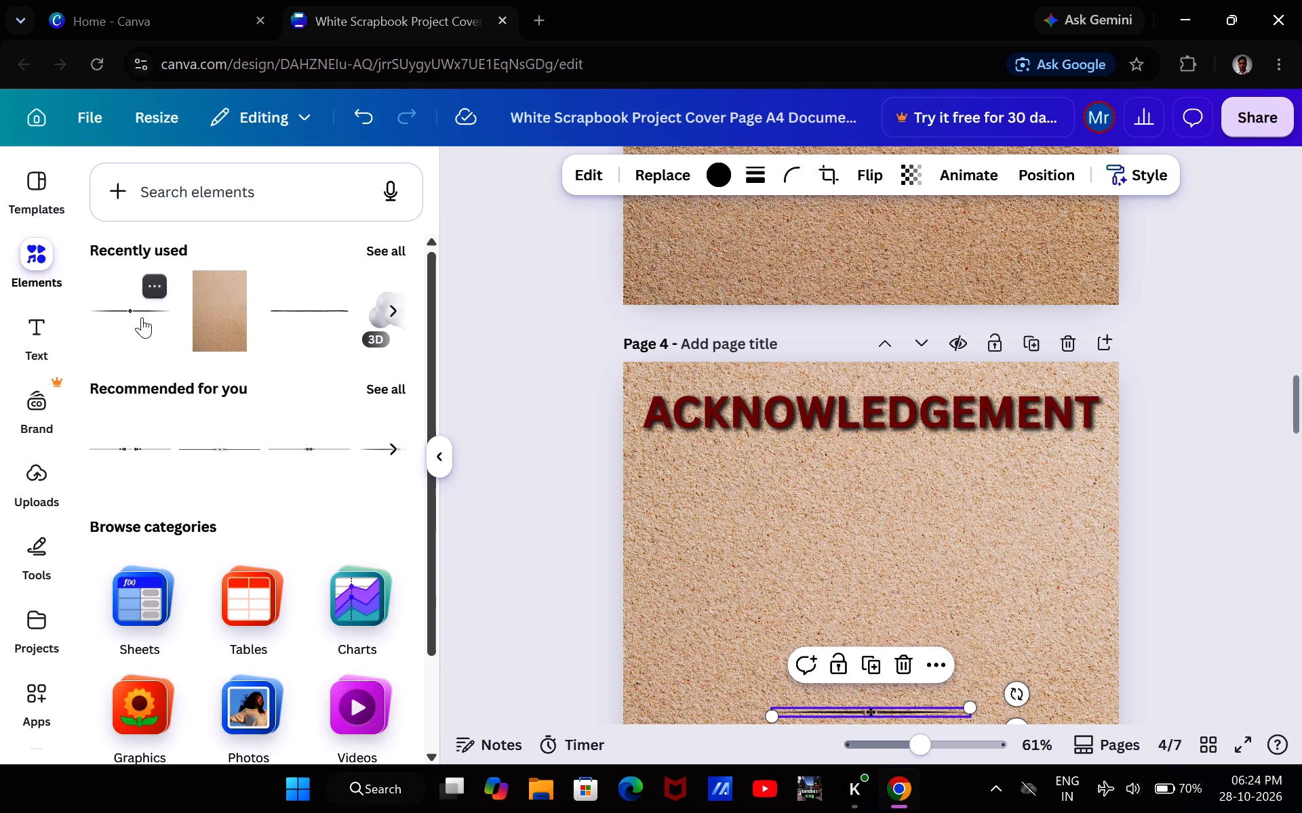
left_click(125, 311)
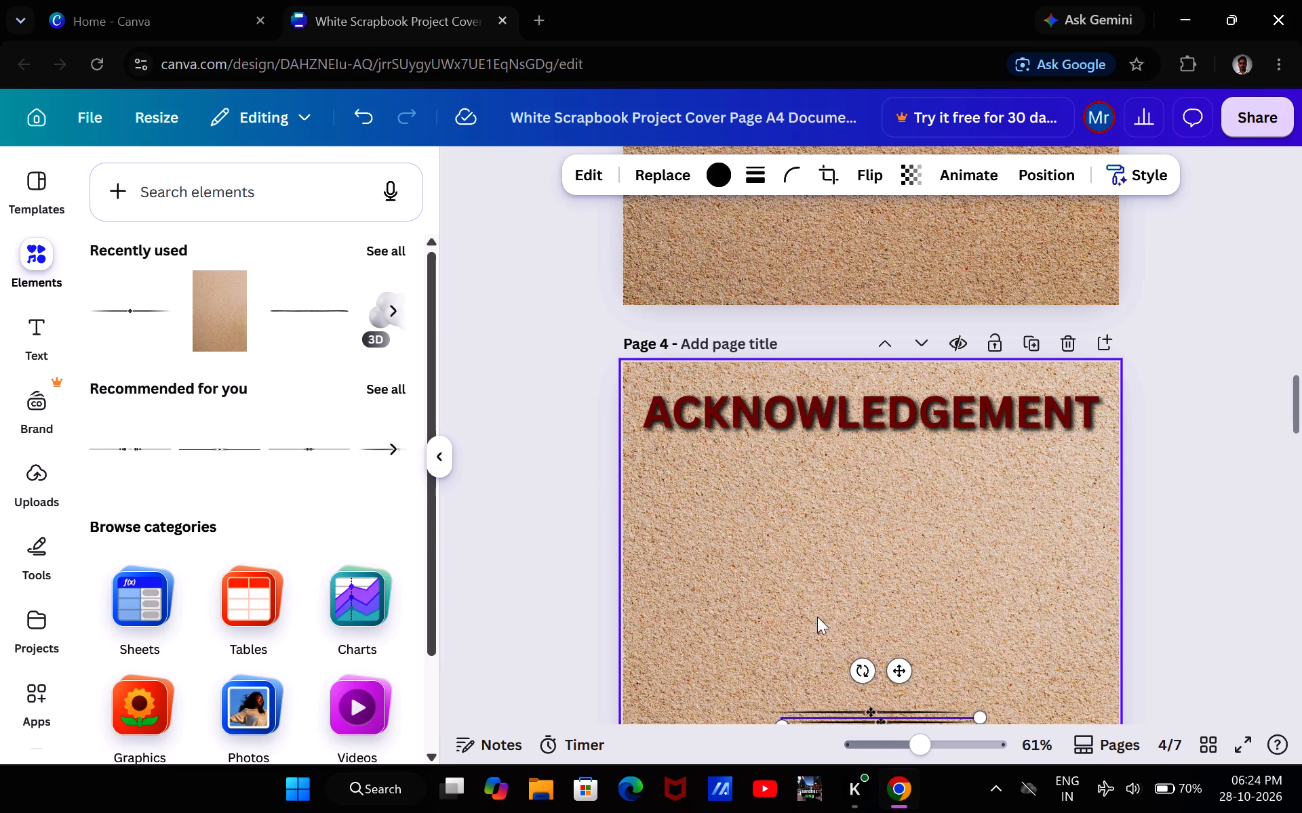
scroll(817, 617, "down", 1)
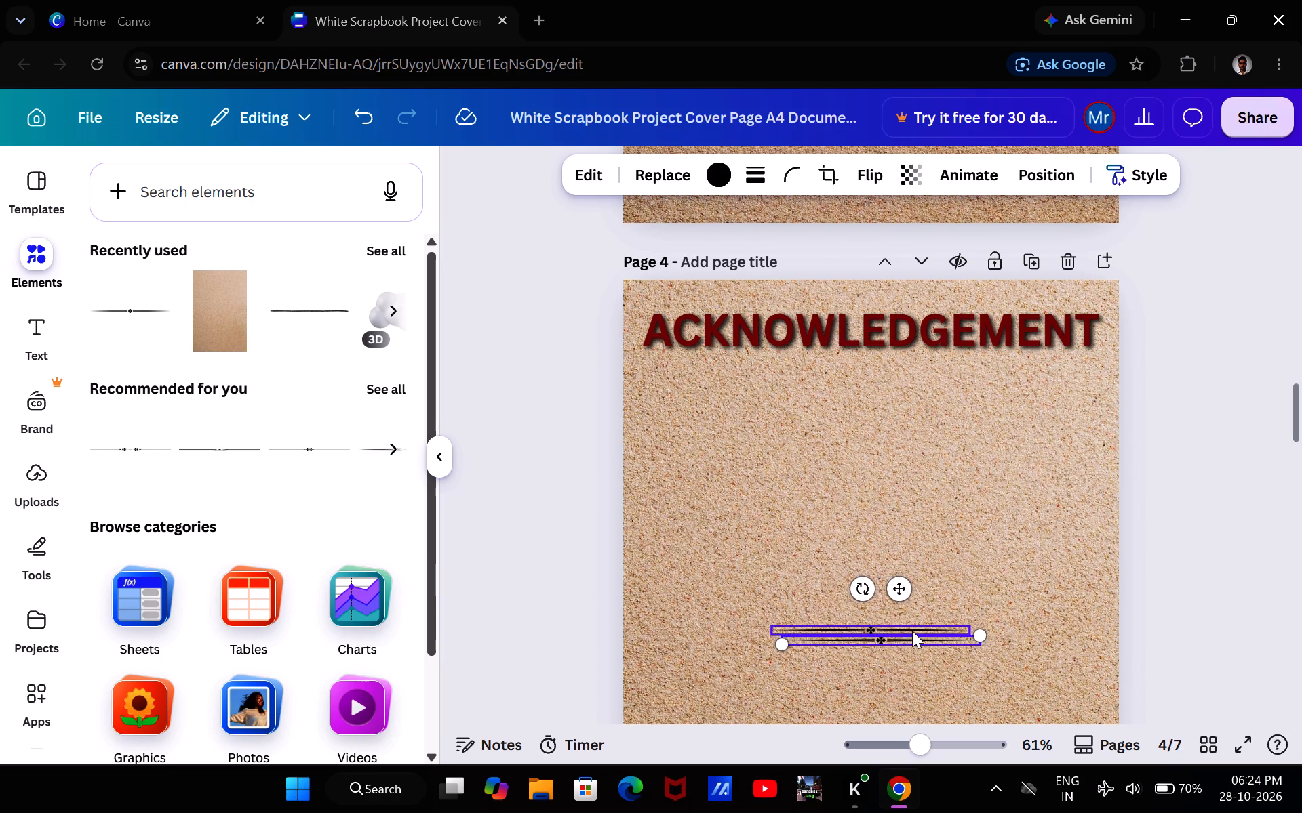
left_click(910, 629)
left_click(899, 589)
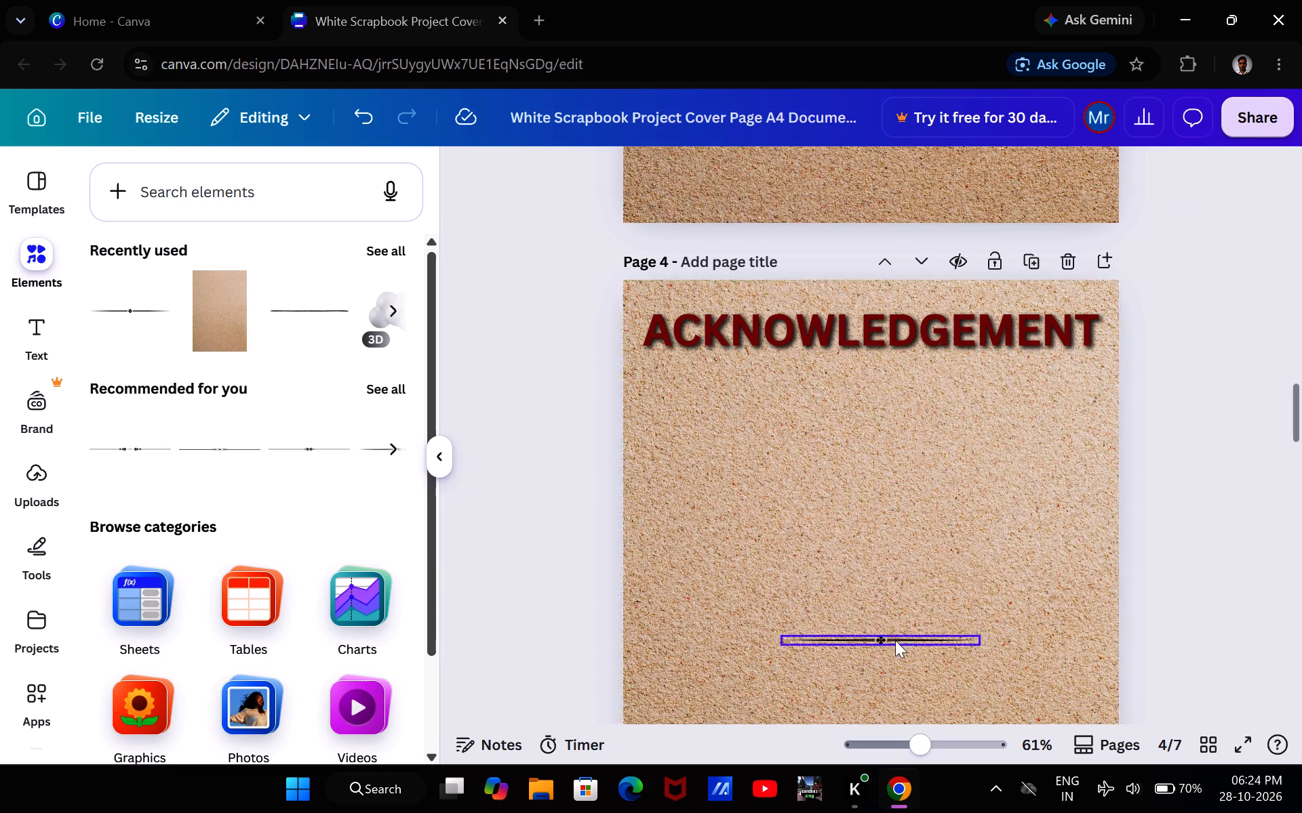
Place the ornamental divider just below the "ACKNOWLEDGEMENT" heading, enlarge it to about the heading's width and centre it horizontally.
left_click_drag(886, 641, 791, 384)
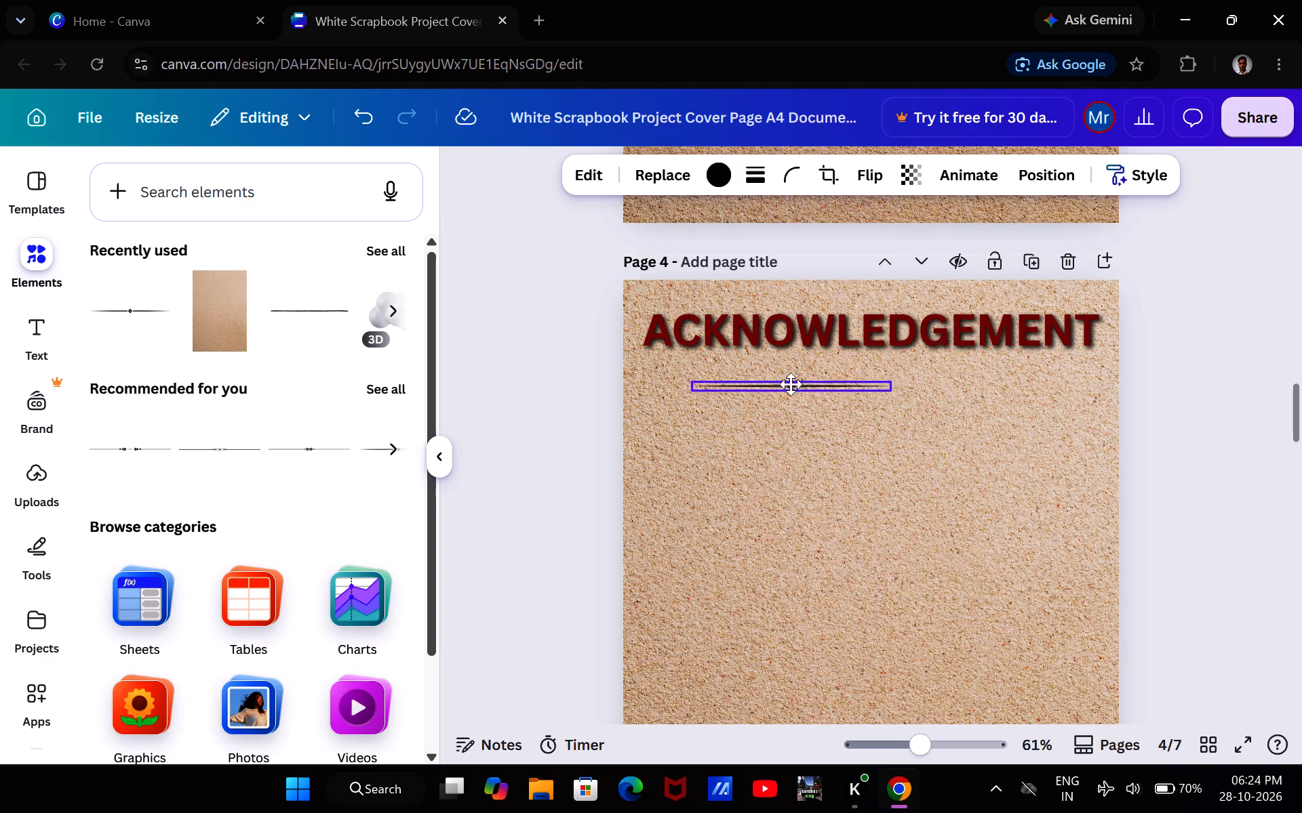
left_click_drag(791, 384, 753, 371)
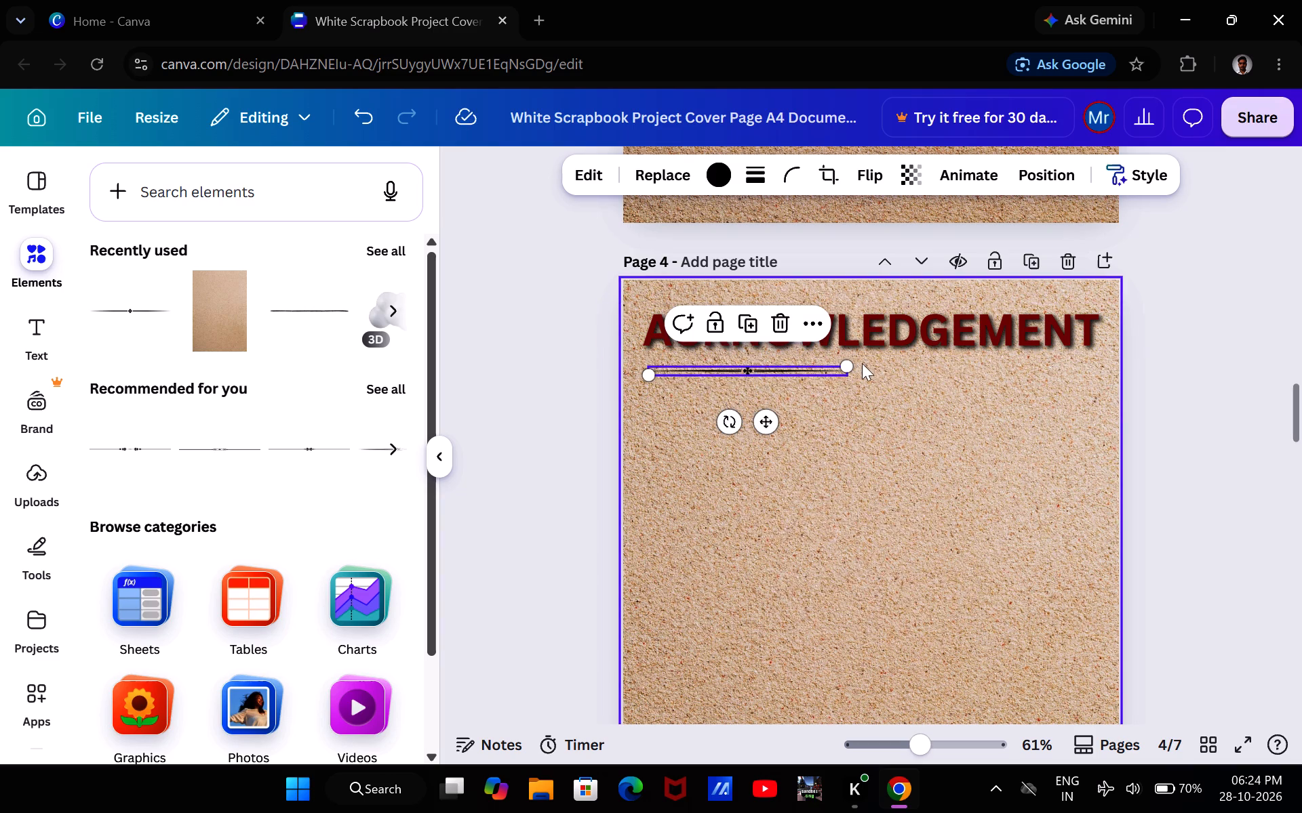
left_click_drag(846, 366, 1084, 342)
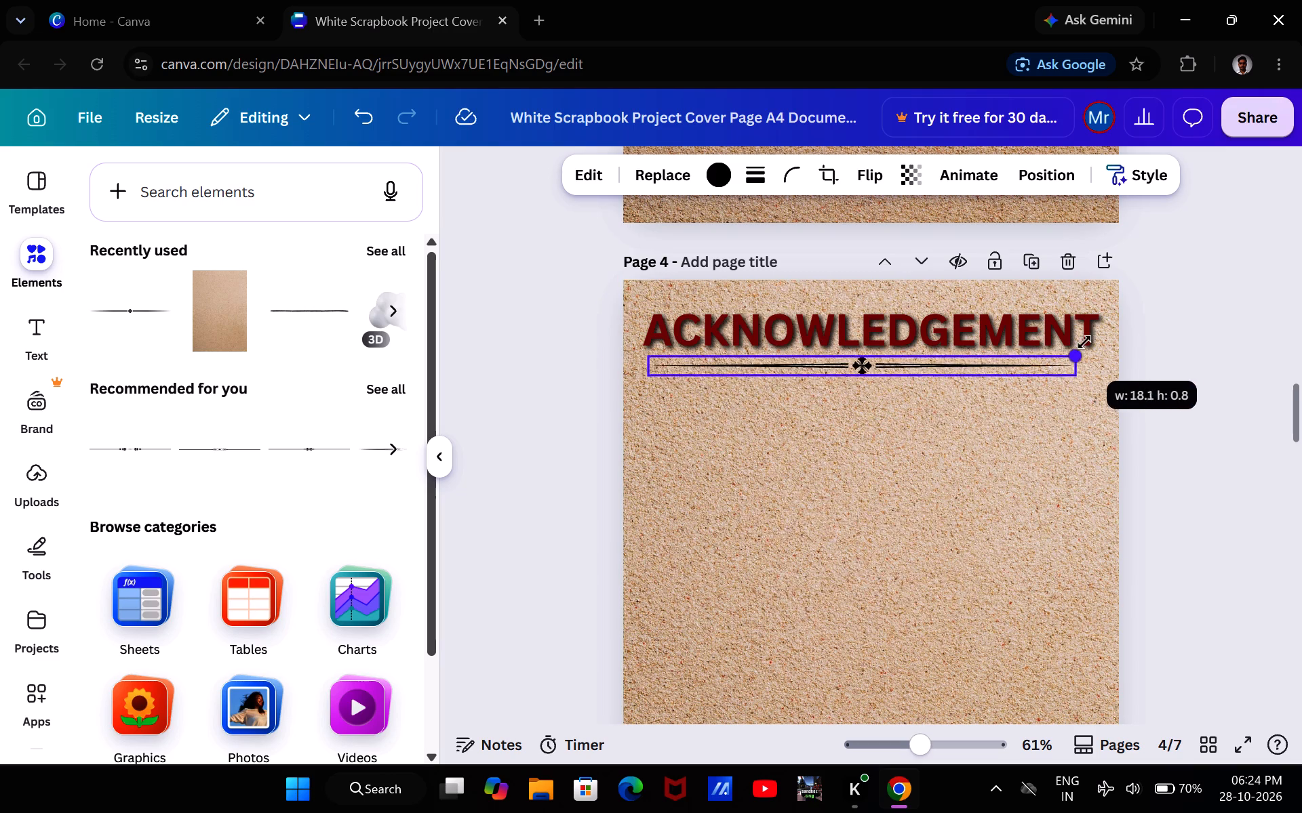
left_click_drag(1084, 342, 1094, 341)
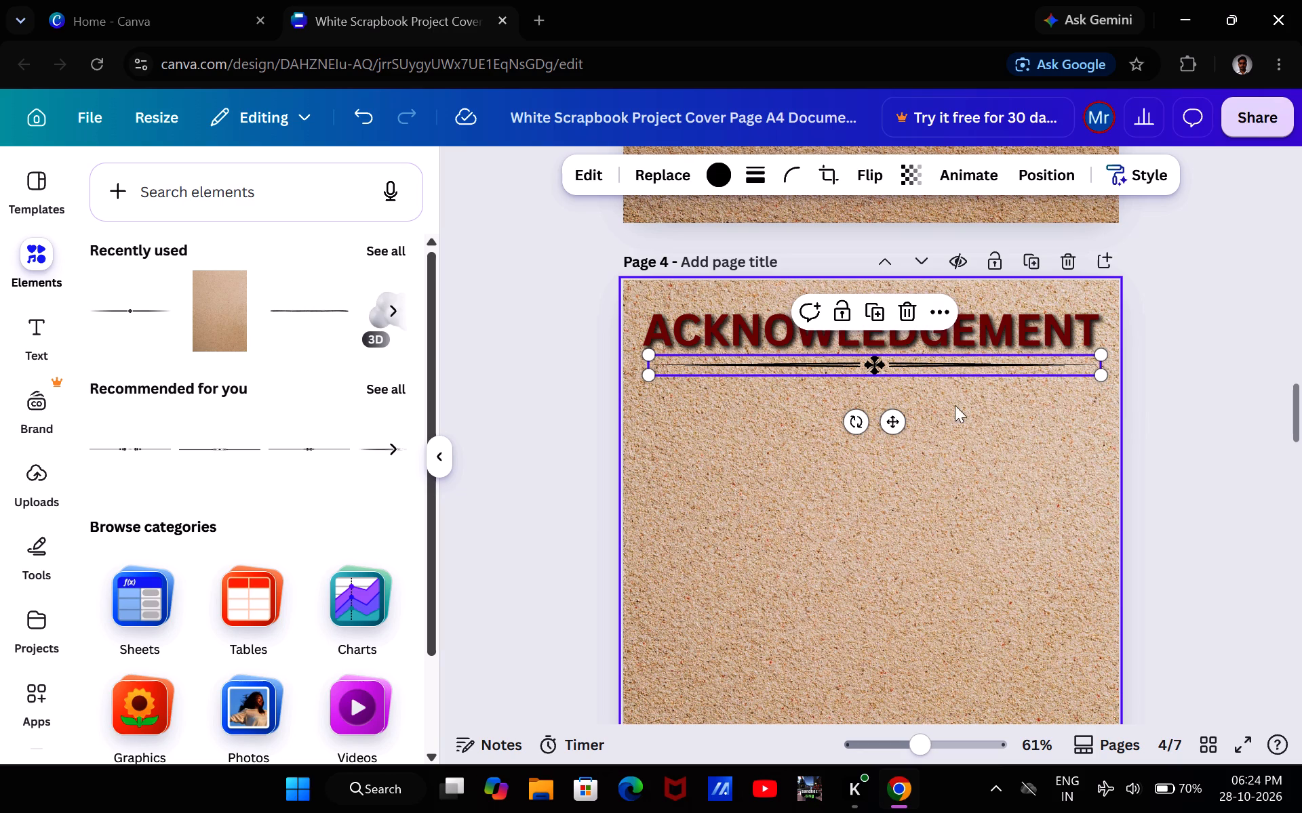
left_click_drag(896, 418, 887, 418)
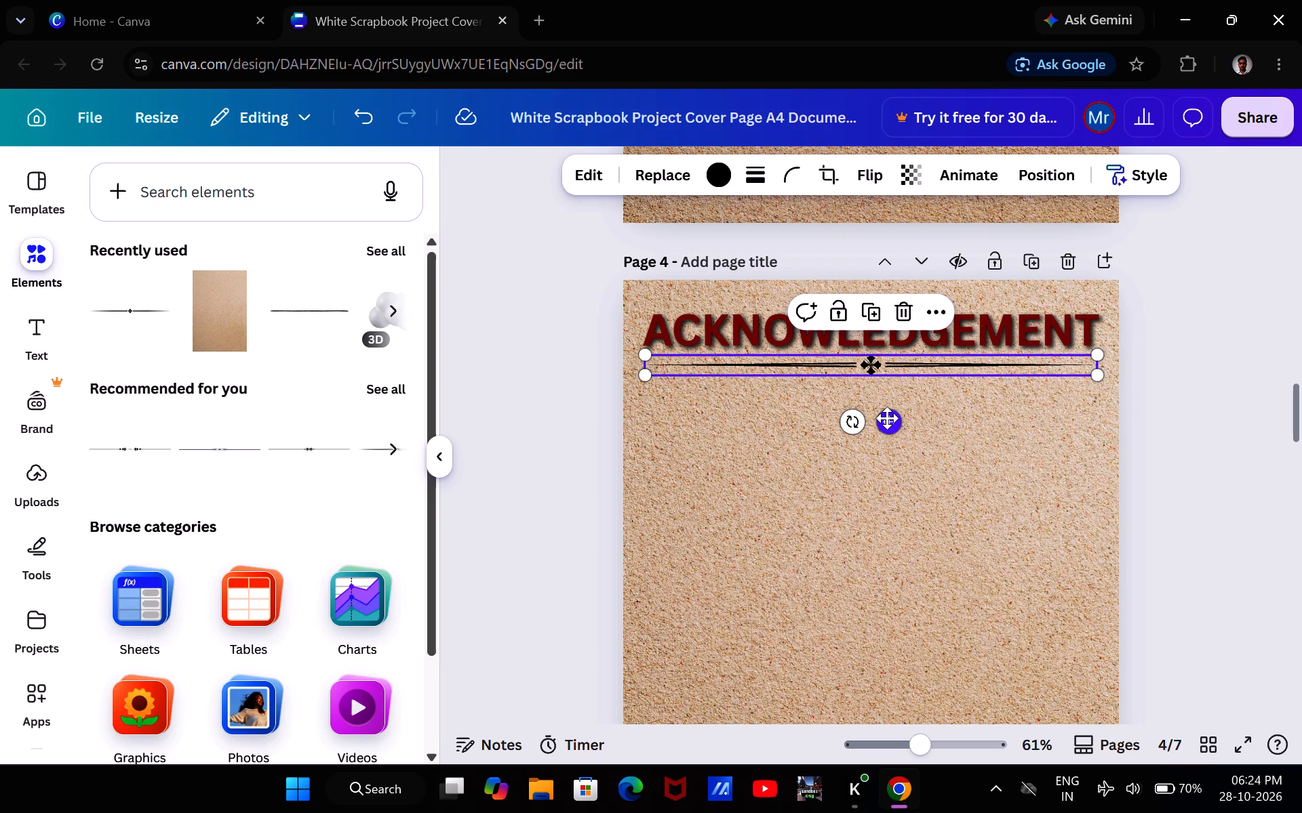
left_click(1168, 426)
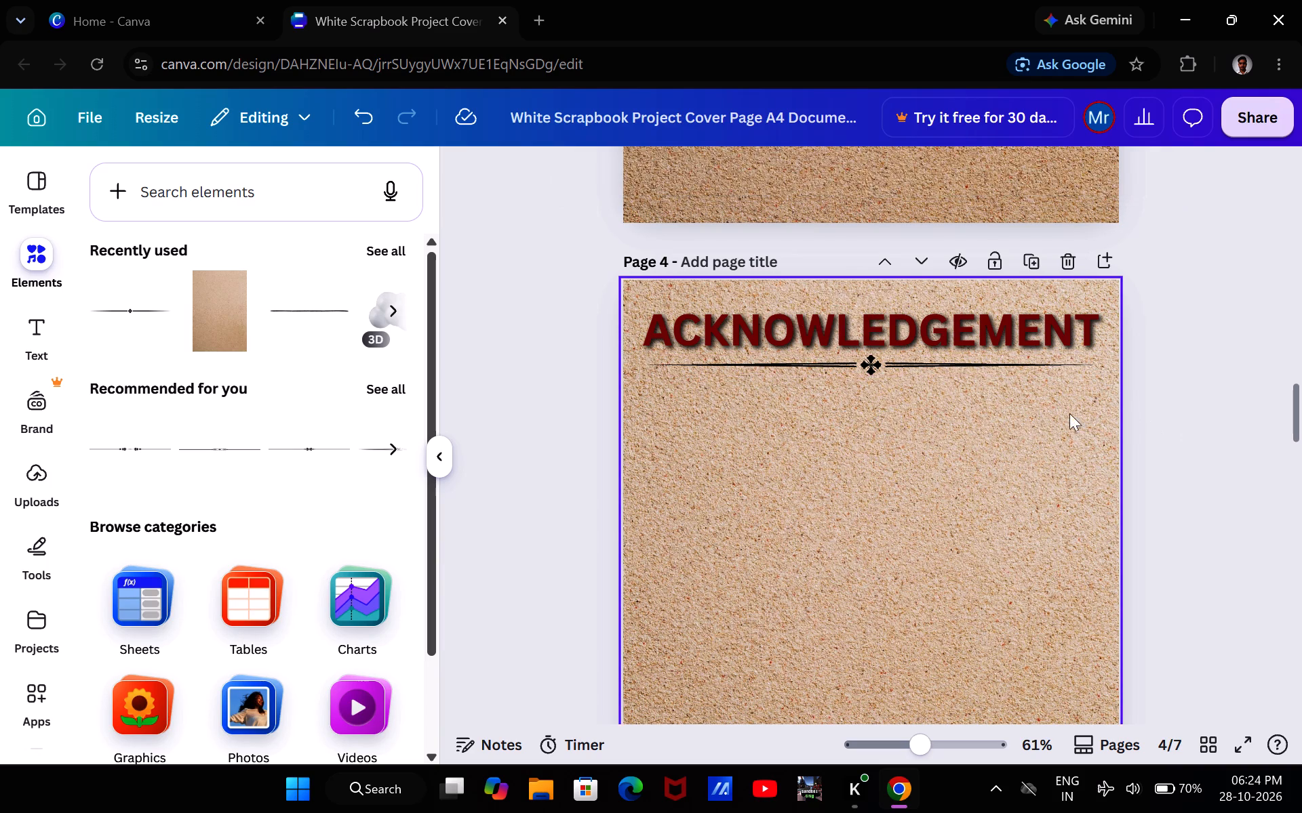
Add a subheading text box to page 4 and begin its text with "I".
scroll(1054, 410, "down", 2)
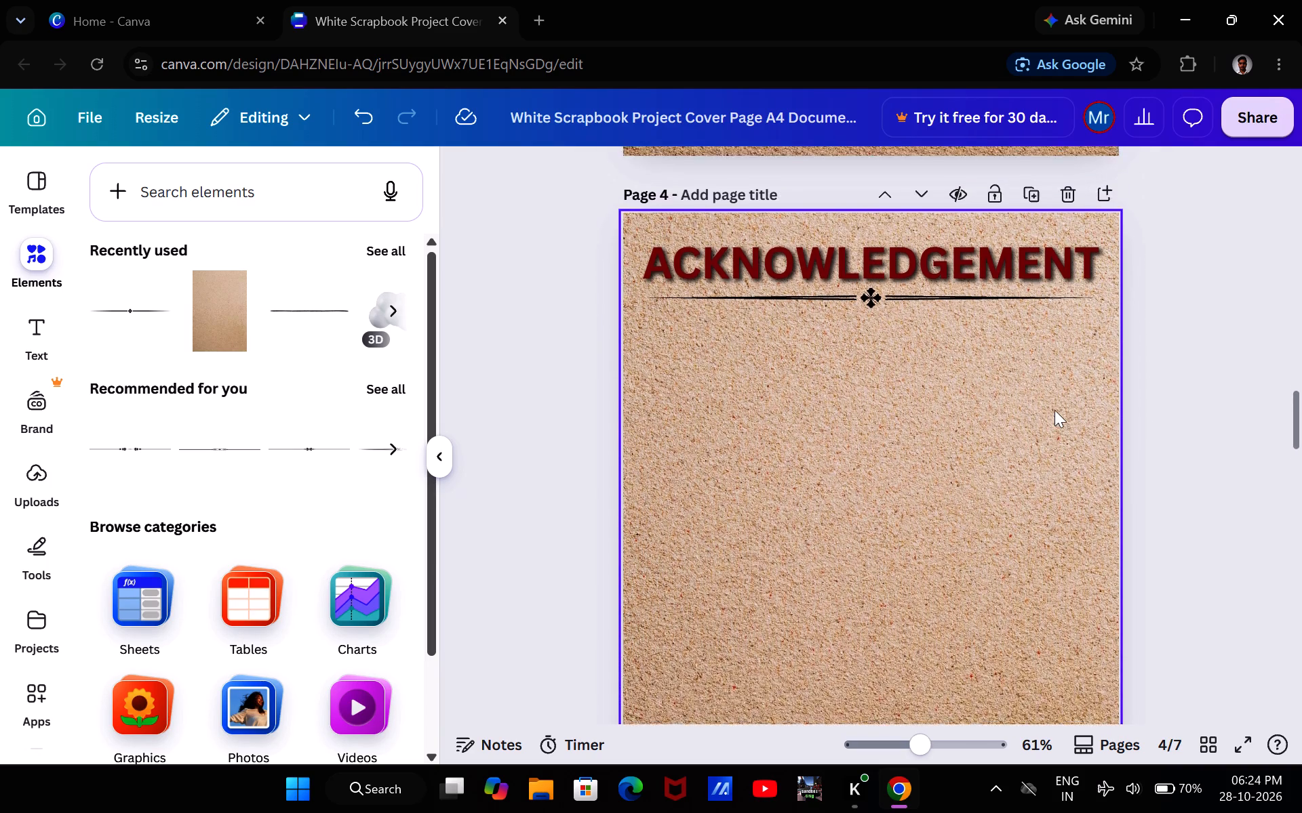
scroll(1054, 410, "down", 2)
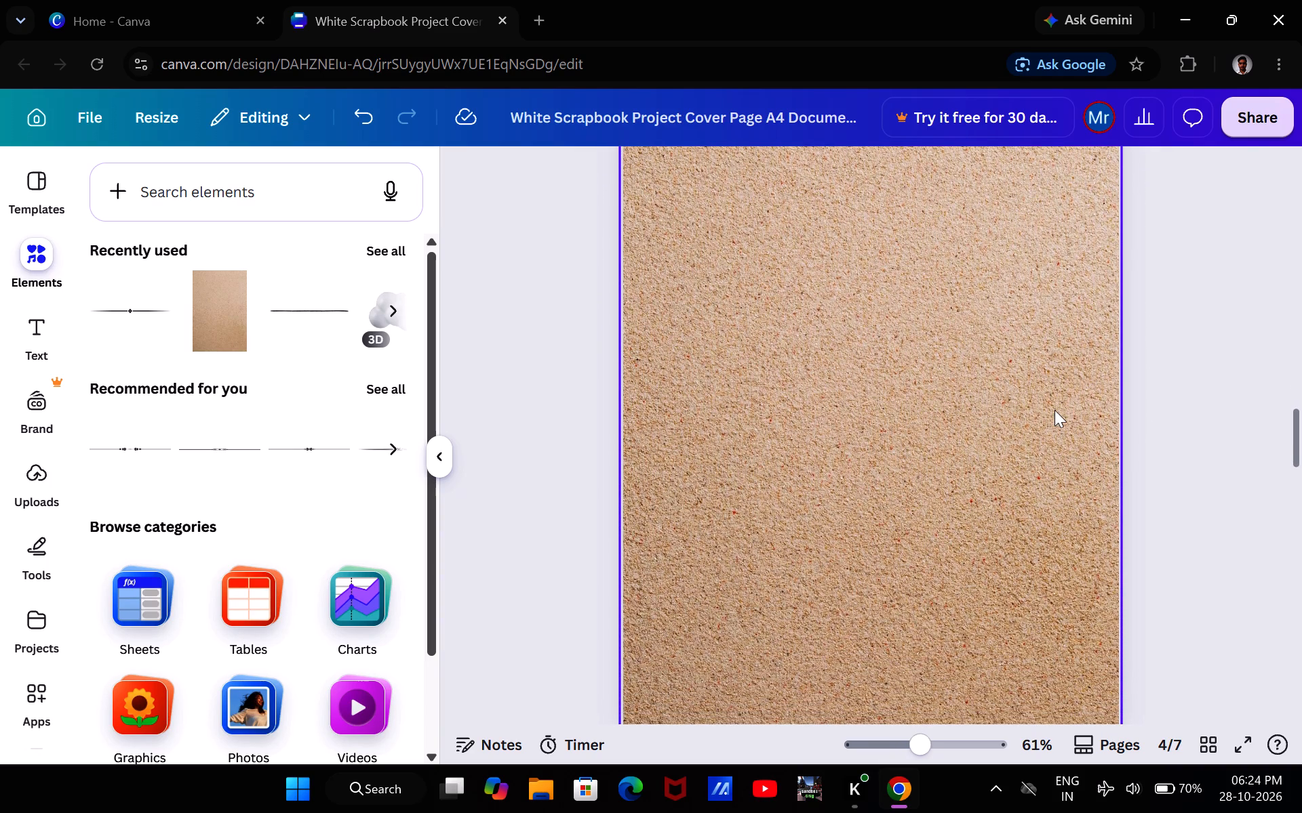
scroll(1054, 410, "up", 1)
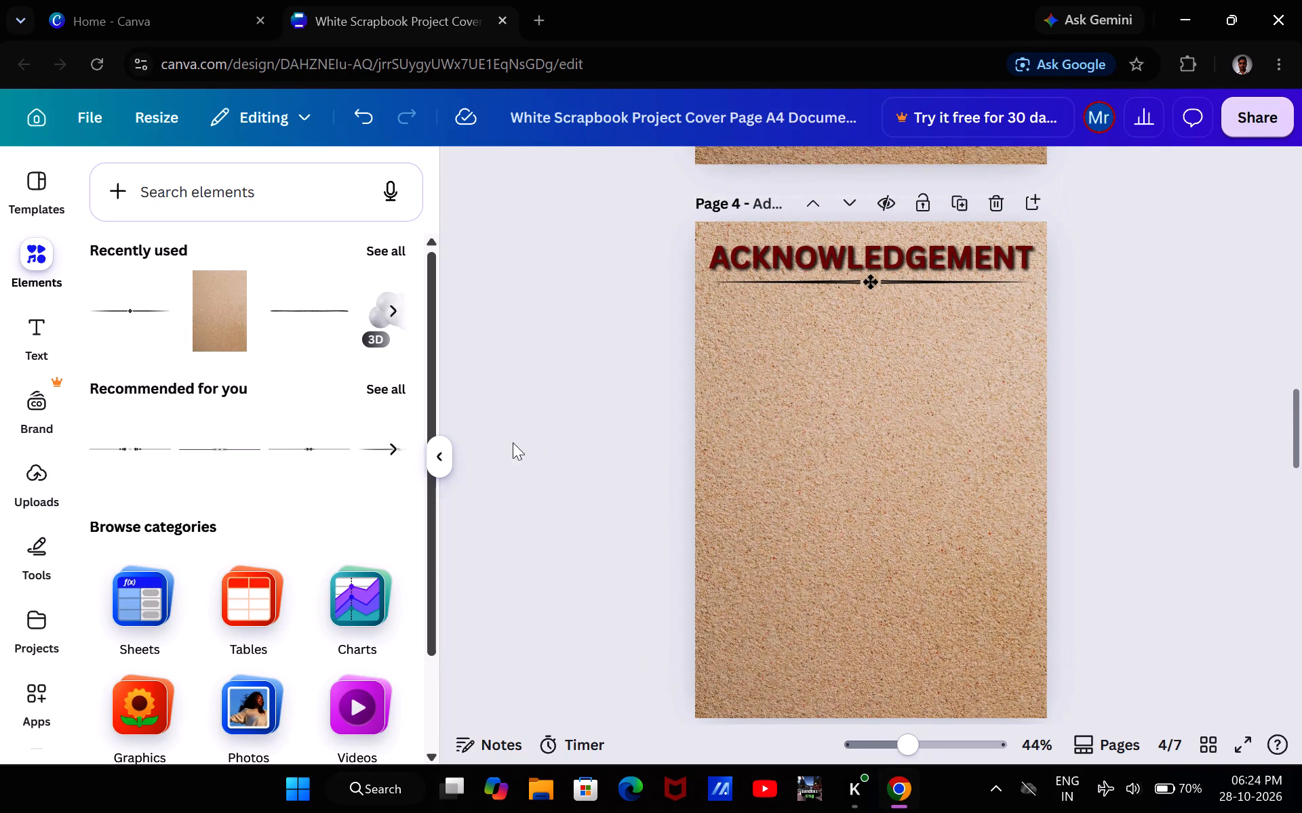
left_click(26, 339)
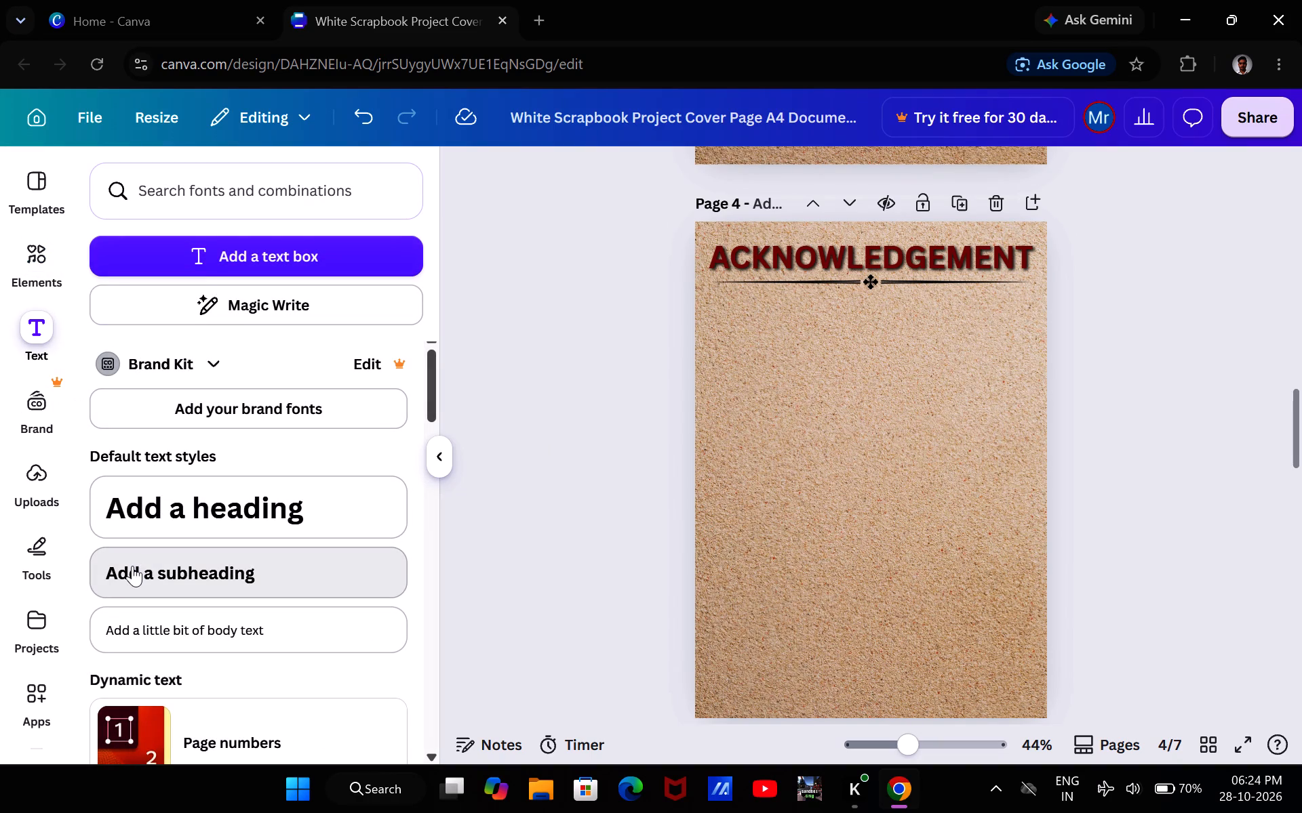
left_click(132, 566)
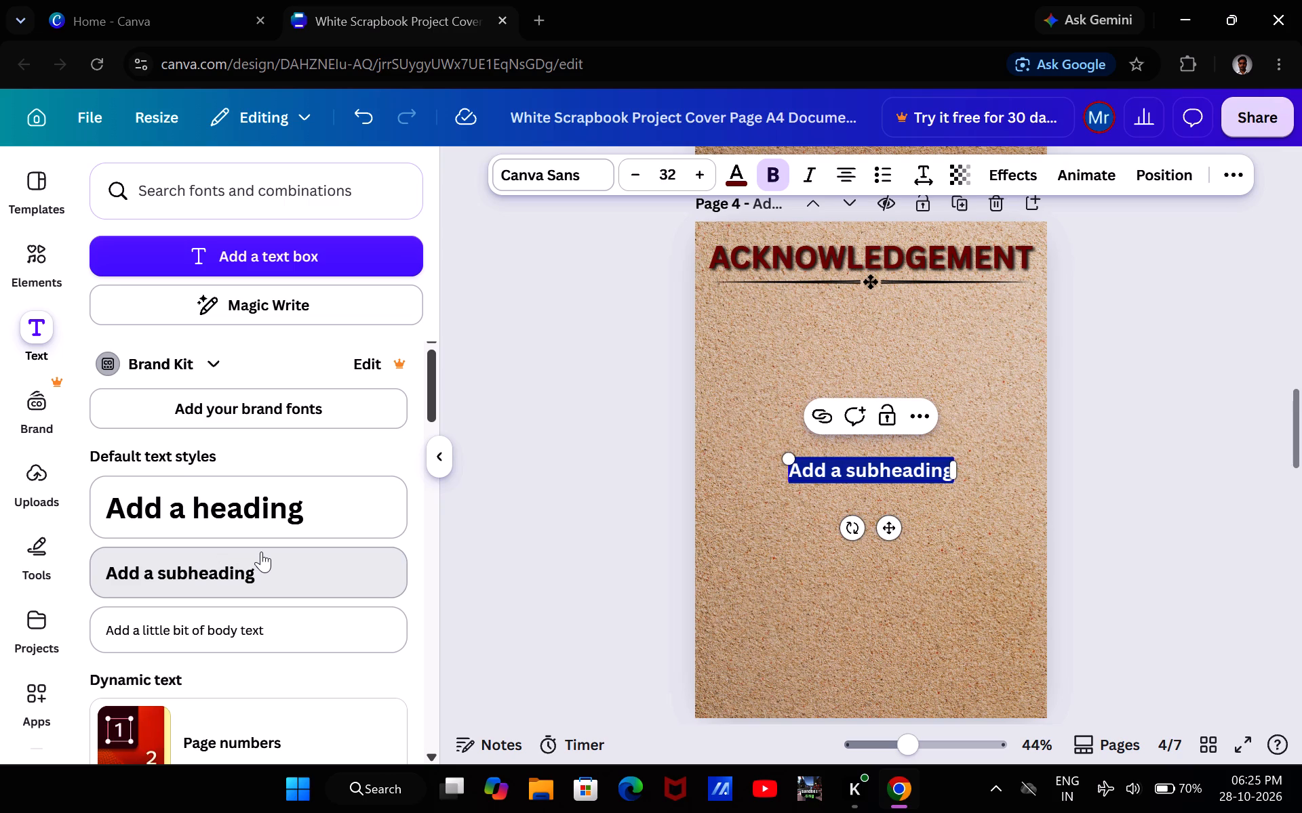
key("i")
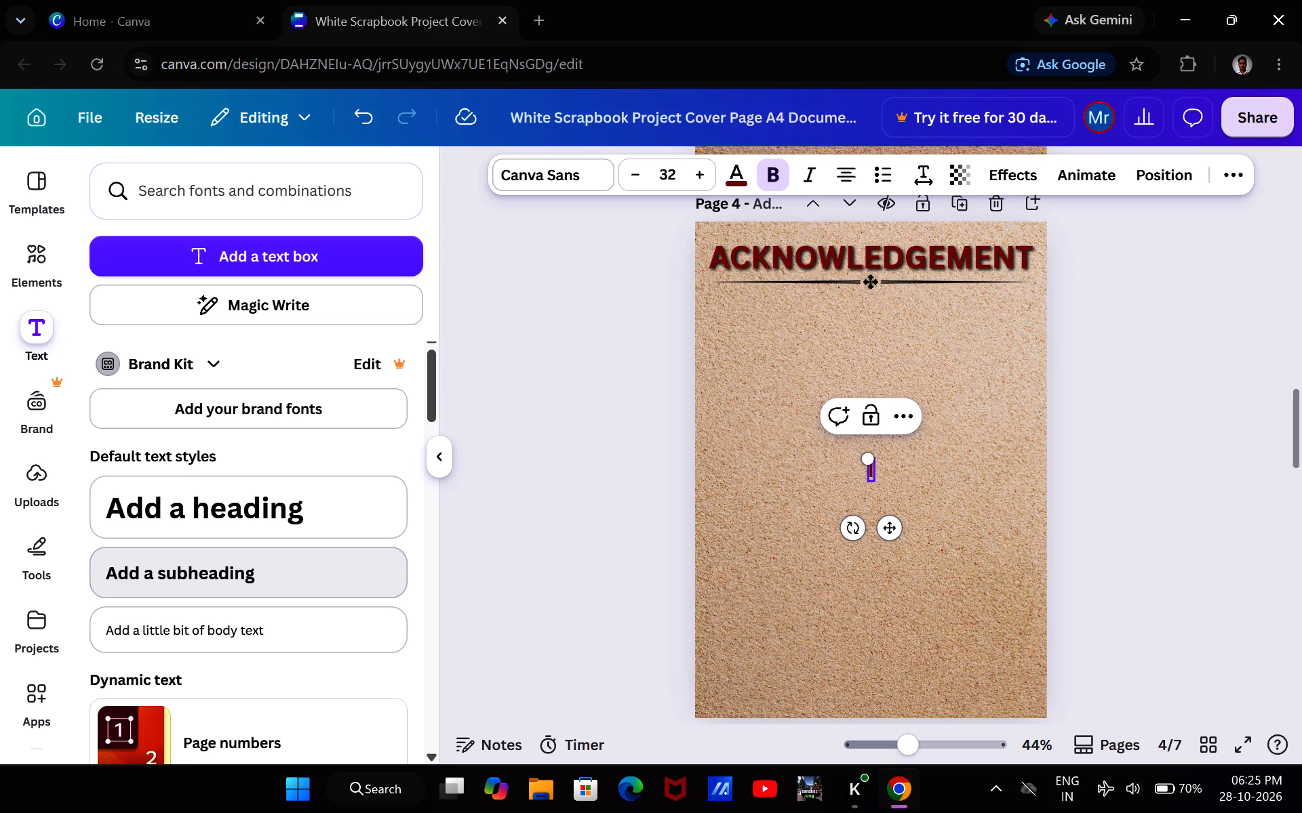
key("space")
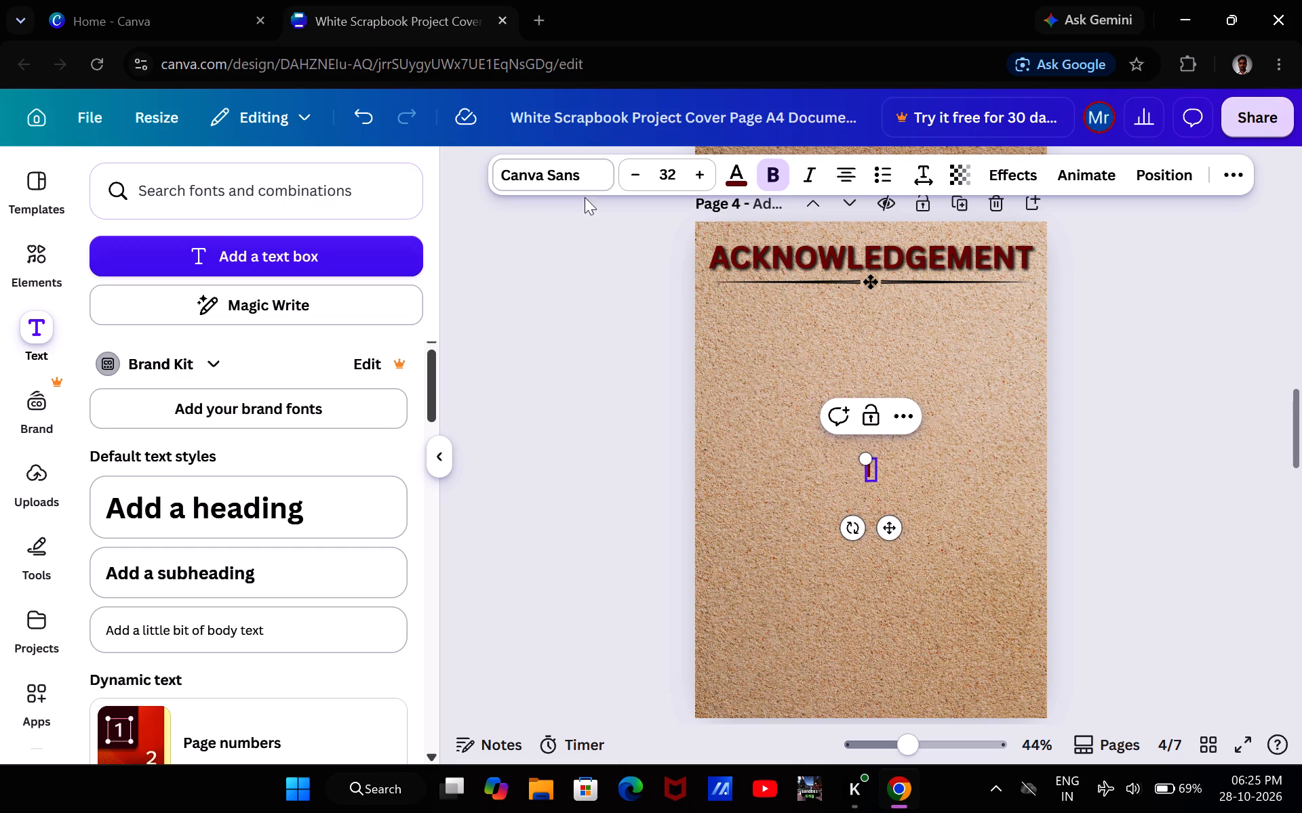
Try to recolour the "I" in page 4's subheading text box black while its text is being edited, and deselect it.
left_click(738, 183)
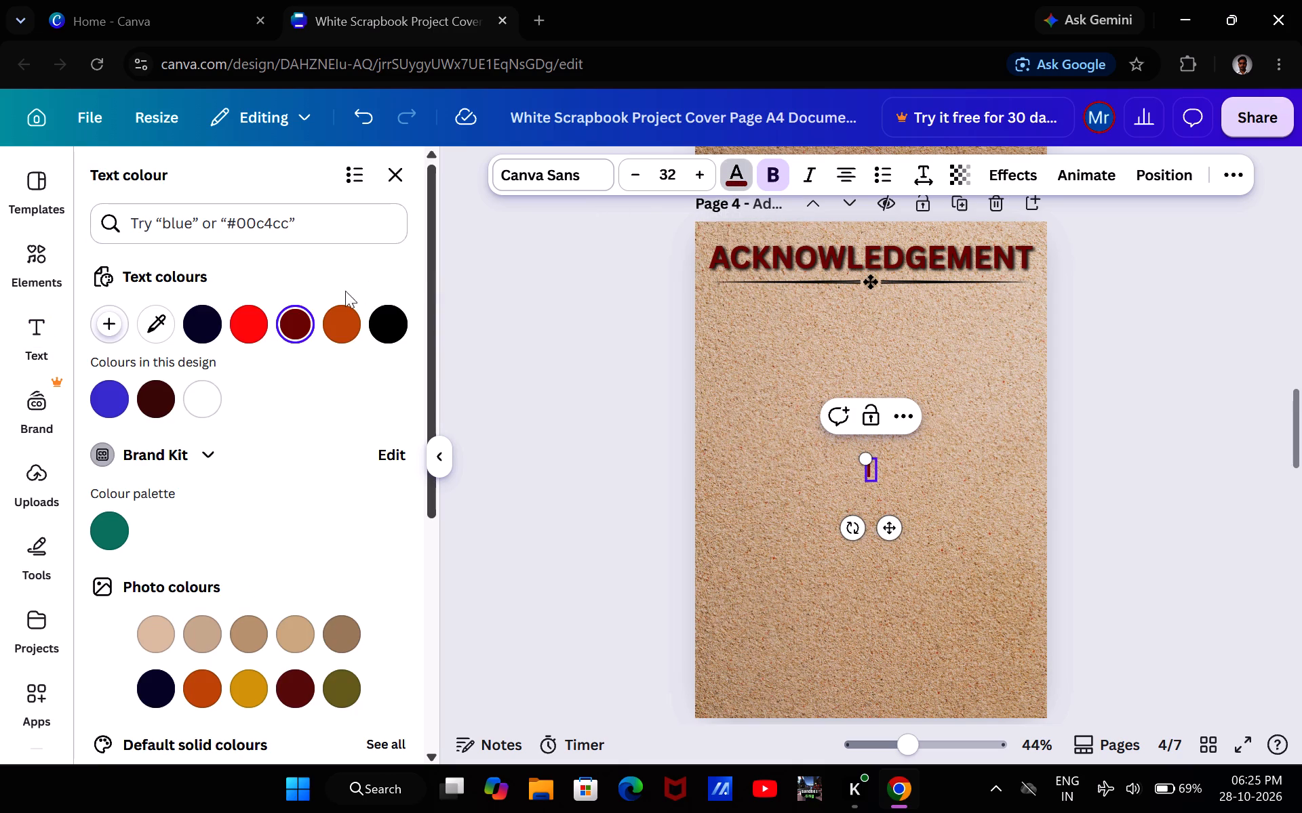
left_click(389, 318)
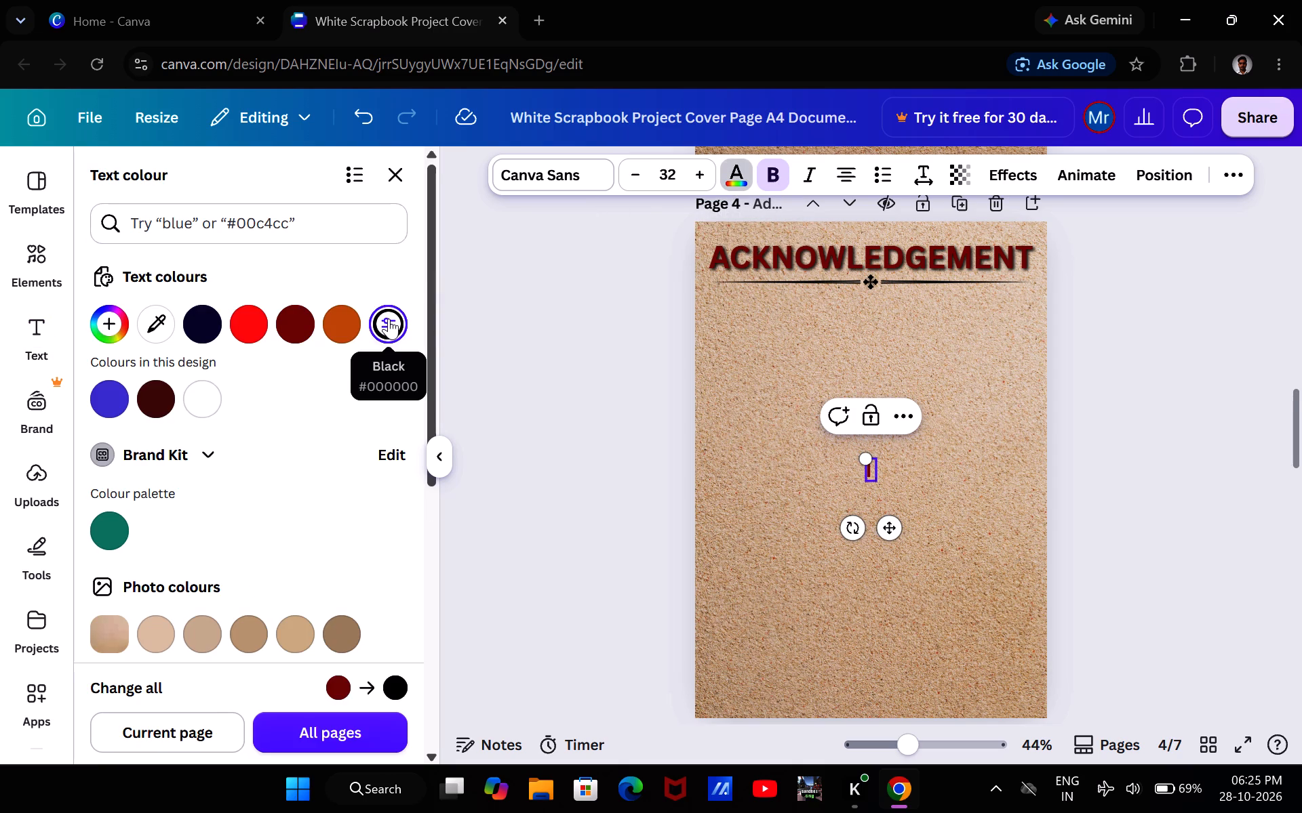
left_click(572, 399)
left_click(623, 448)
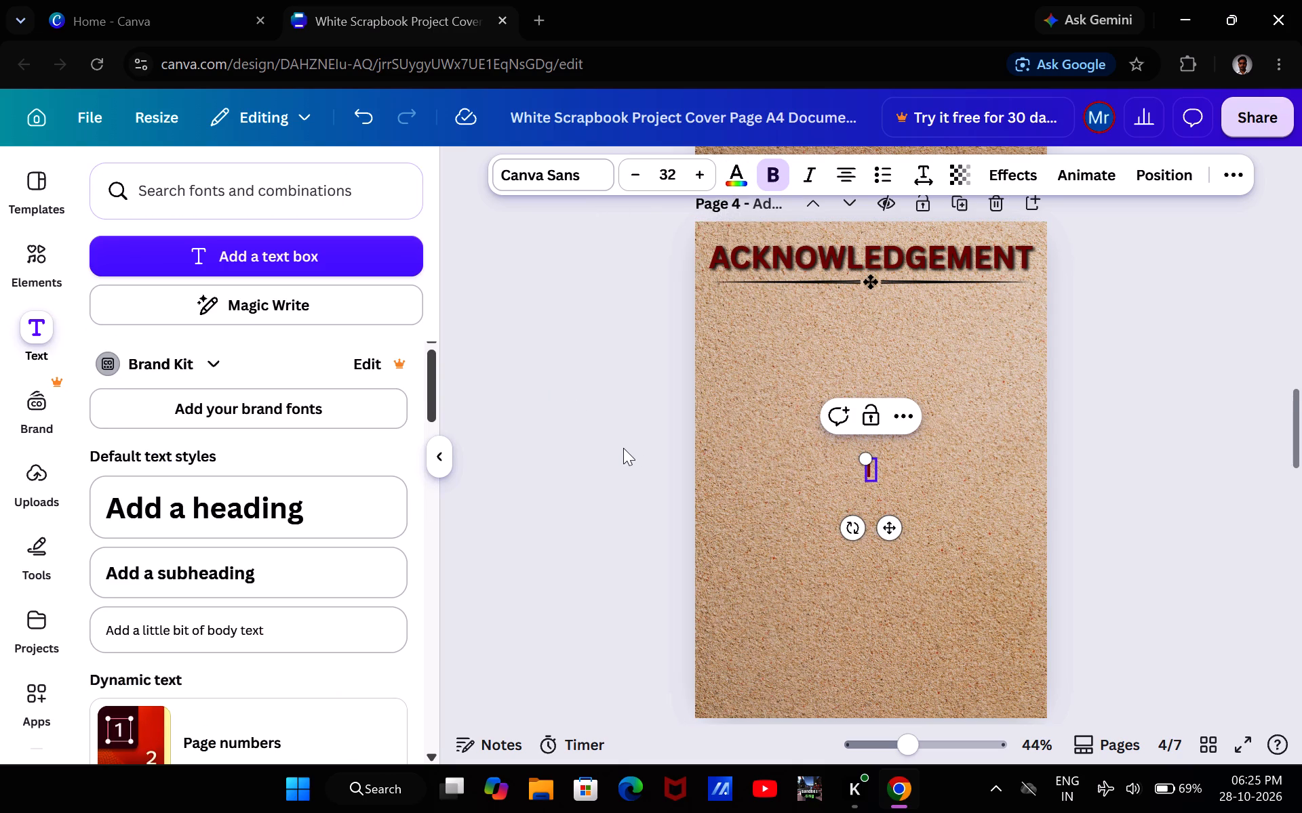
Select the whole "I" text box below the divider on page 4 and set its text colour to black (#000000).
left_click(869, 468)
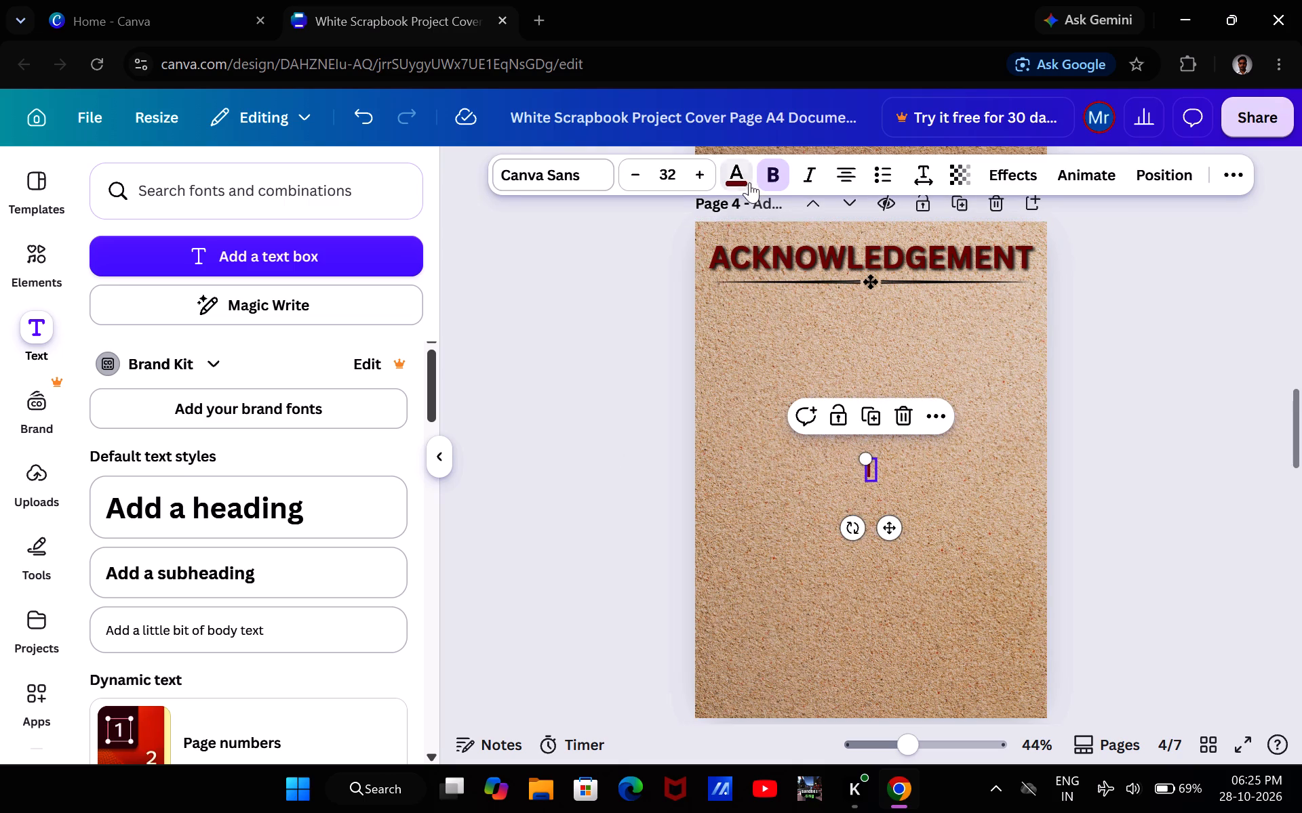
left_click(740, 178)
left_click(740, 178)
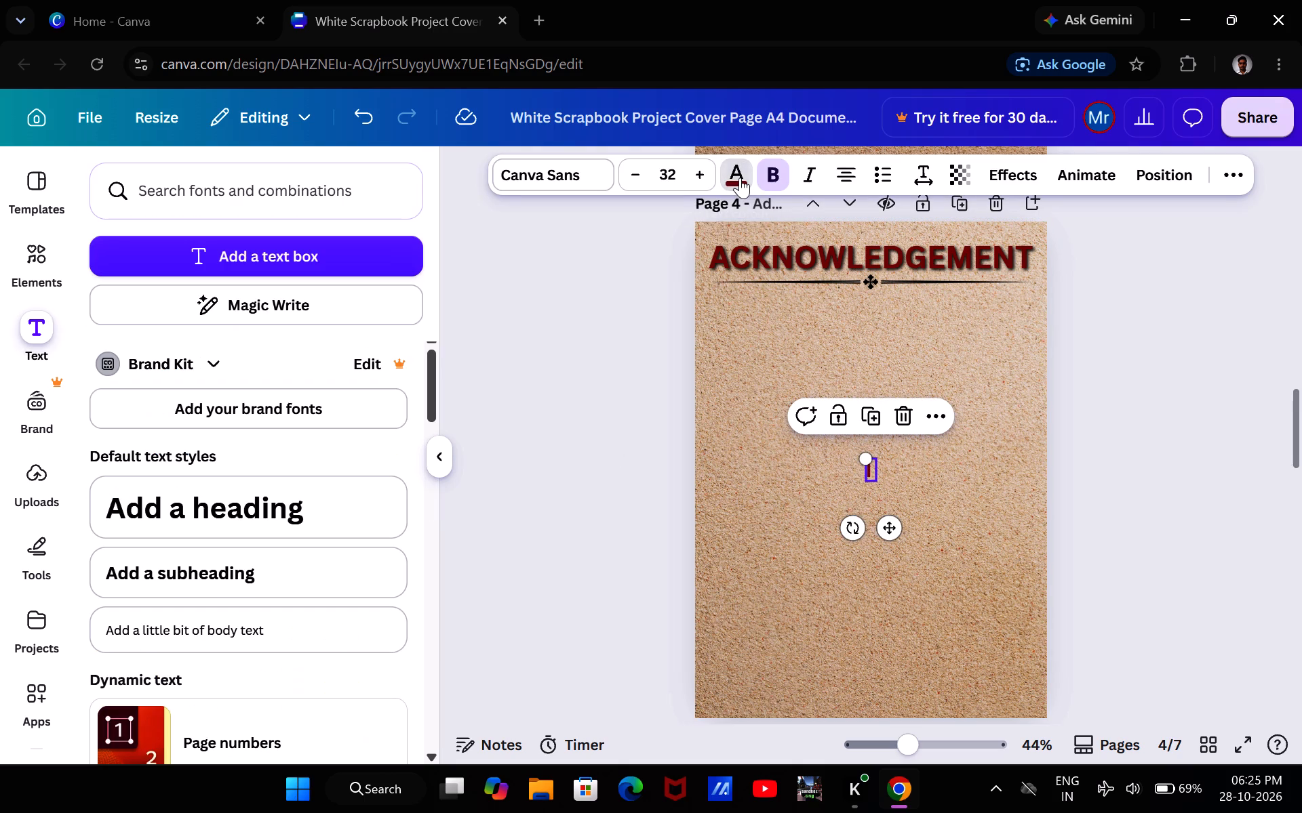
left_click(734, 180)
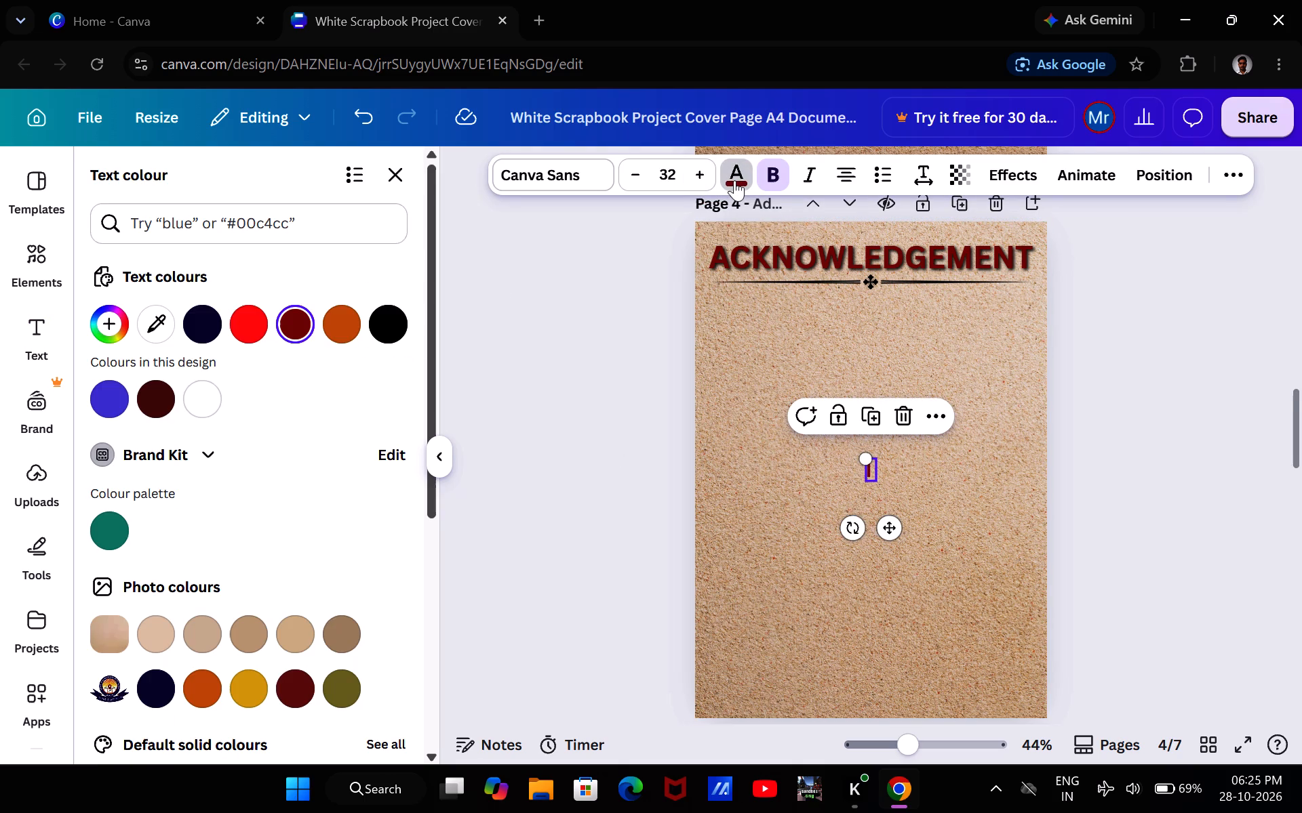
left_click(393, 318)
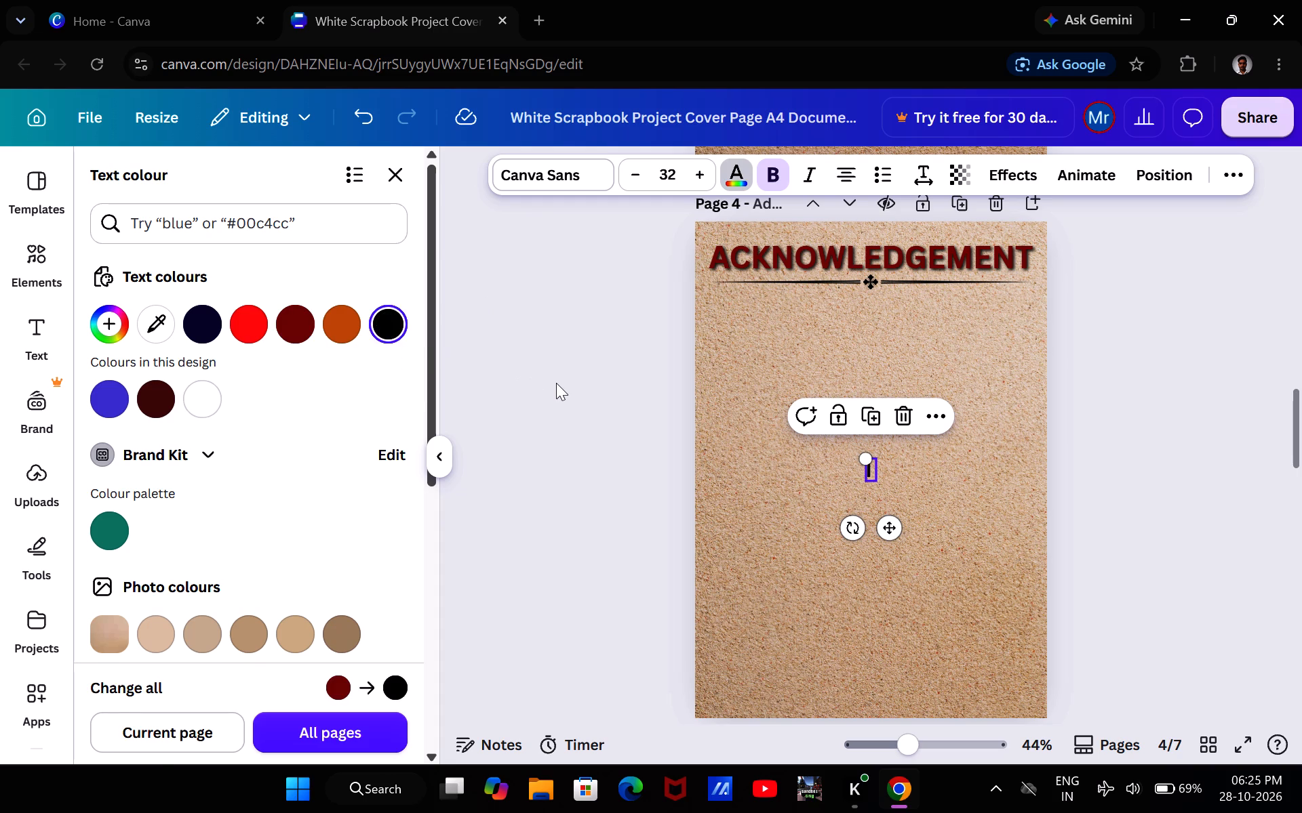
left_click(556, 383)
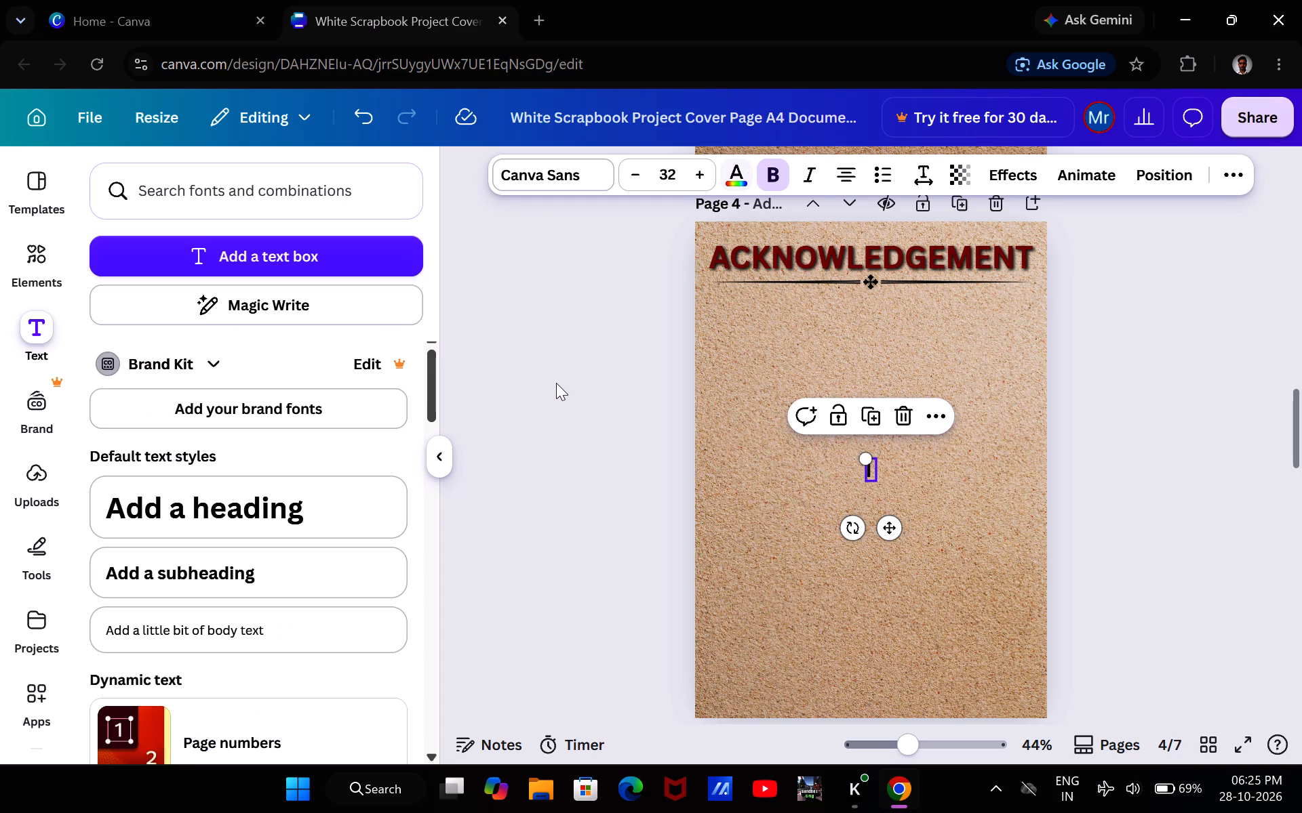